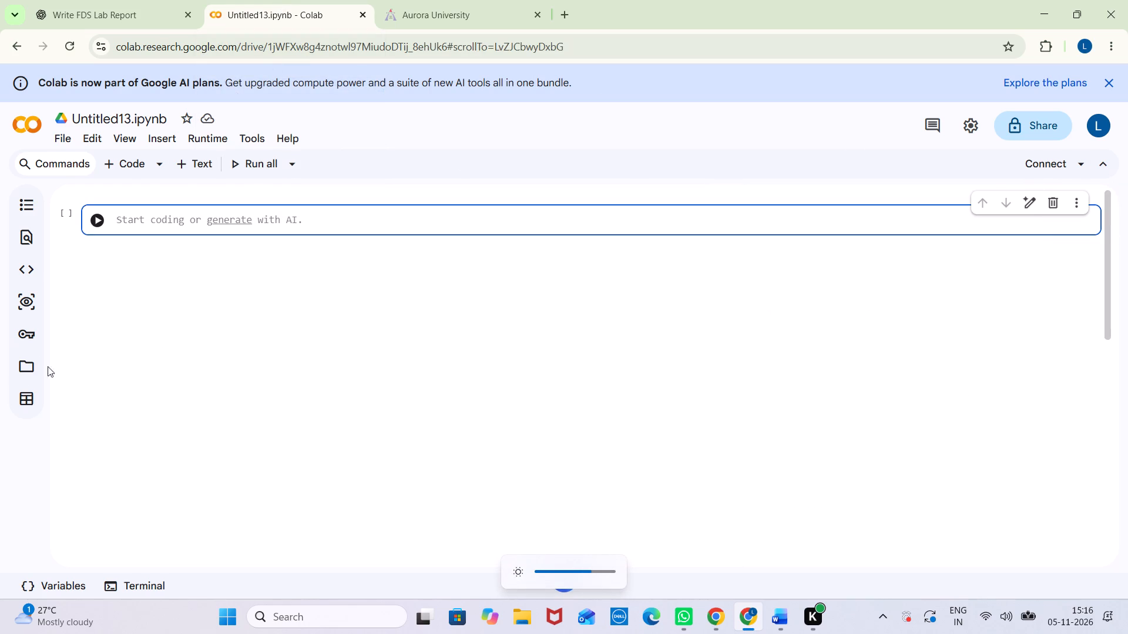
left_click(21, 369)
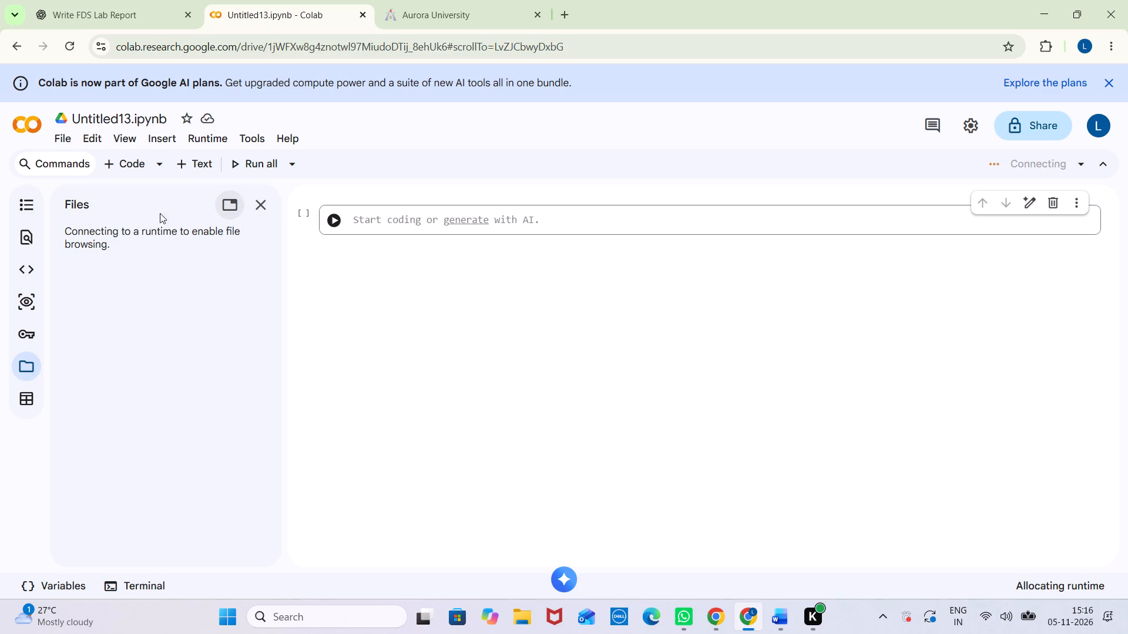
left_click(239, 191)
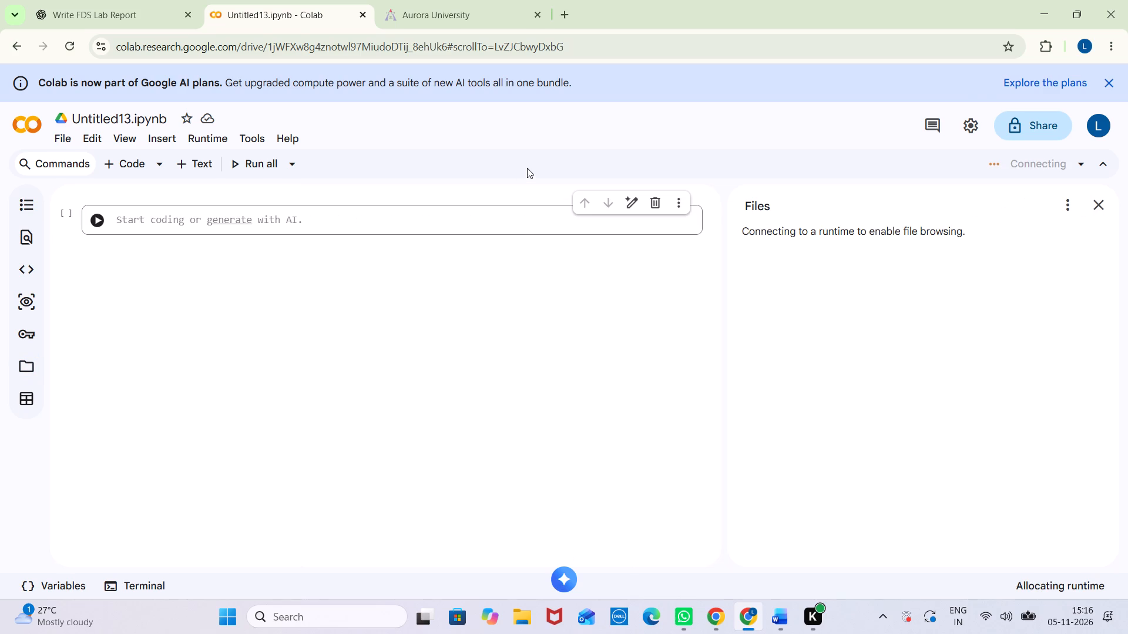
left_click(1059, 217)
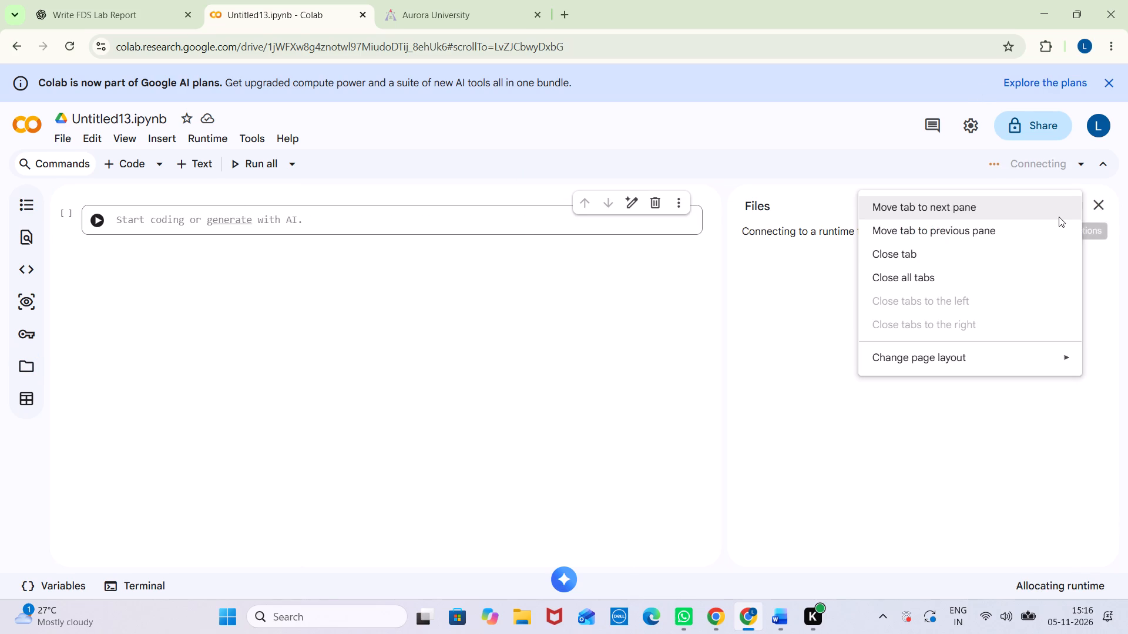
left_click(904, 389)
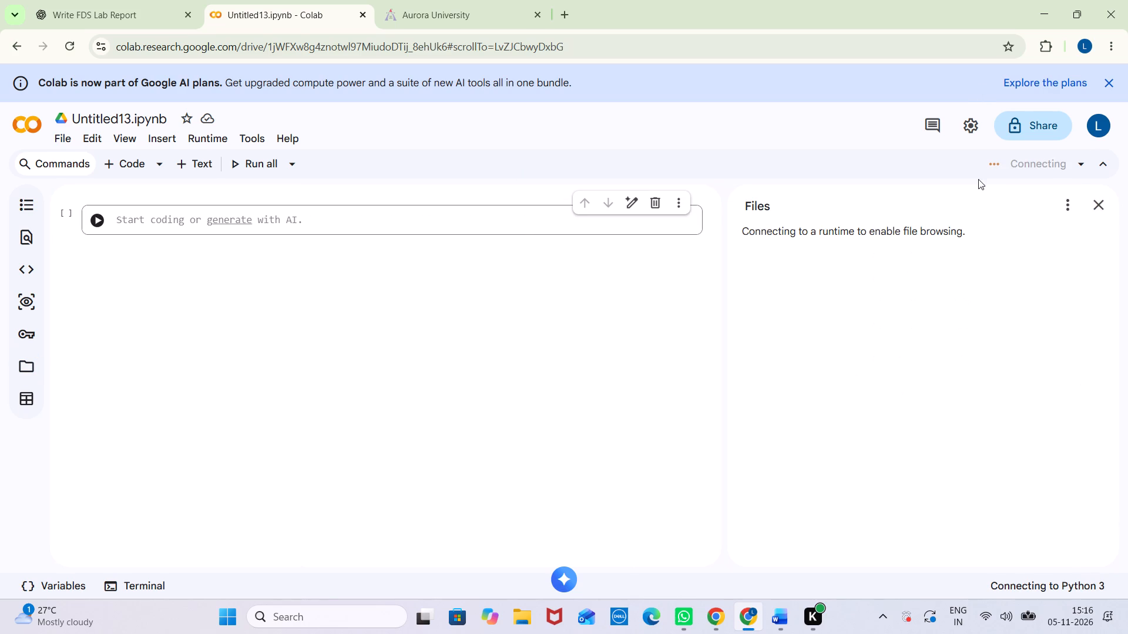
left_click(993, 166)
left_click(980, 292)
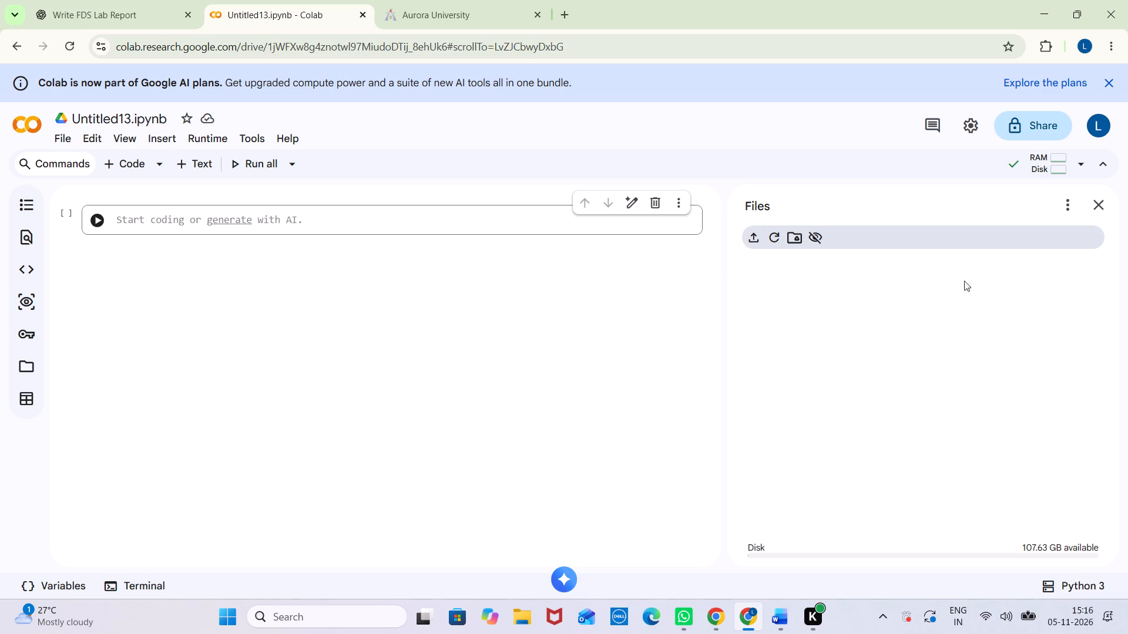
Upload the student_dataset file from the 2026-44 folder to the Colab notebook's session storage.
left_click(776, 238)
left_click_drag(792, 234, 791, 237)
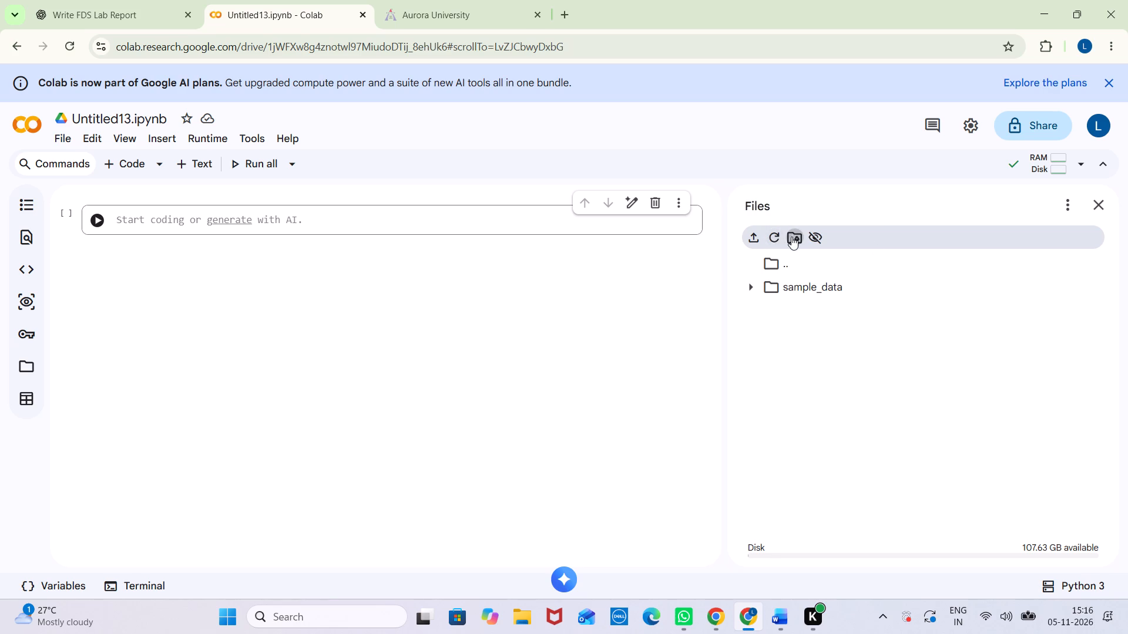
left_click_drag(791, 237, 748, 241)
left_click(748, 241)
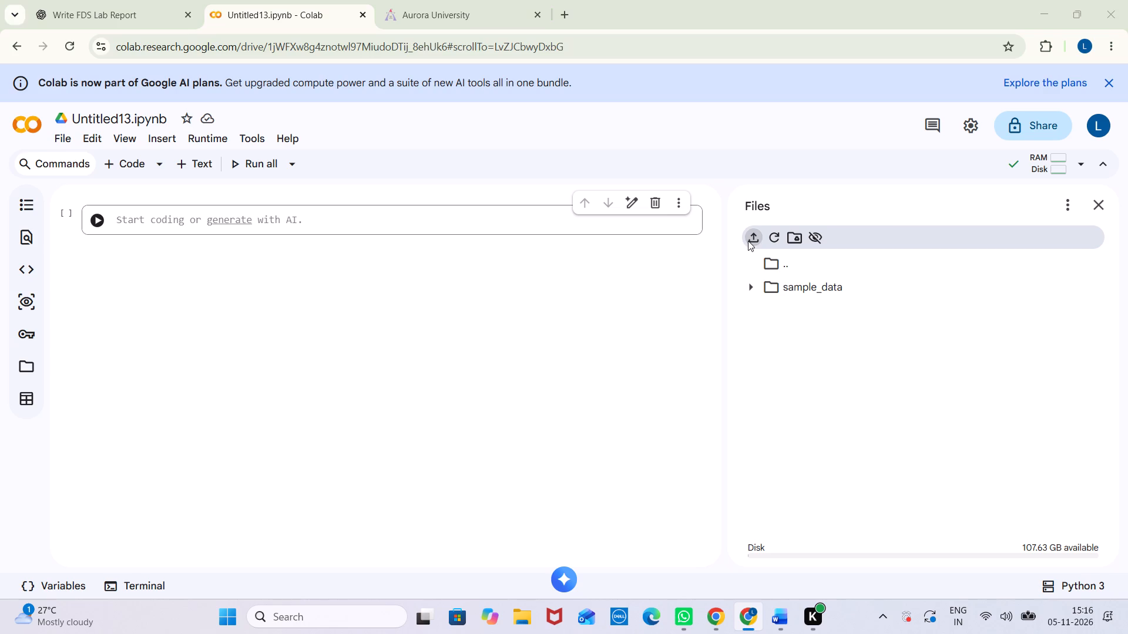
scroll(244, 232, "down", 1)
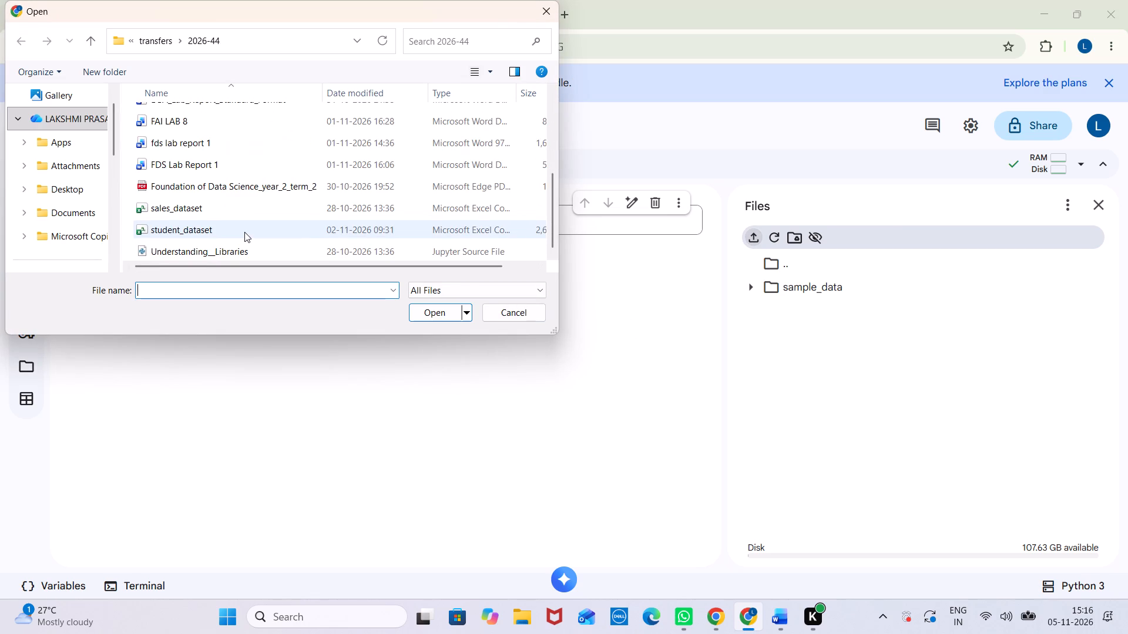
scroll(244, 232, "down", 1)
left_click(232, 235)
left_click(439, 313)
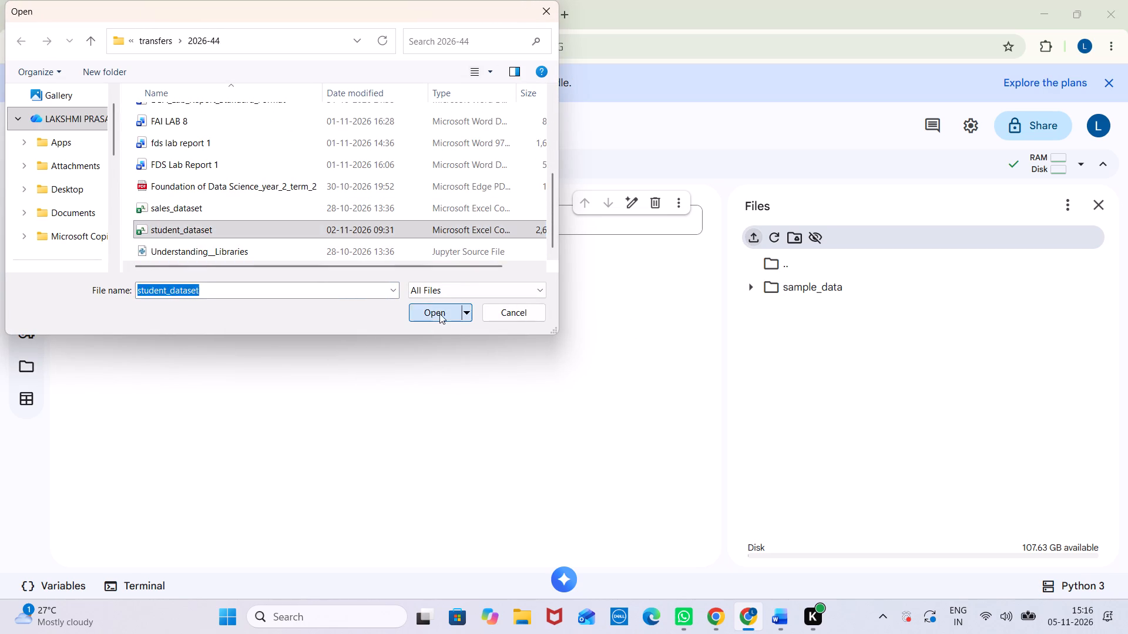
left_click(734, 375)
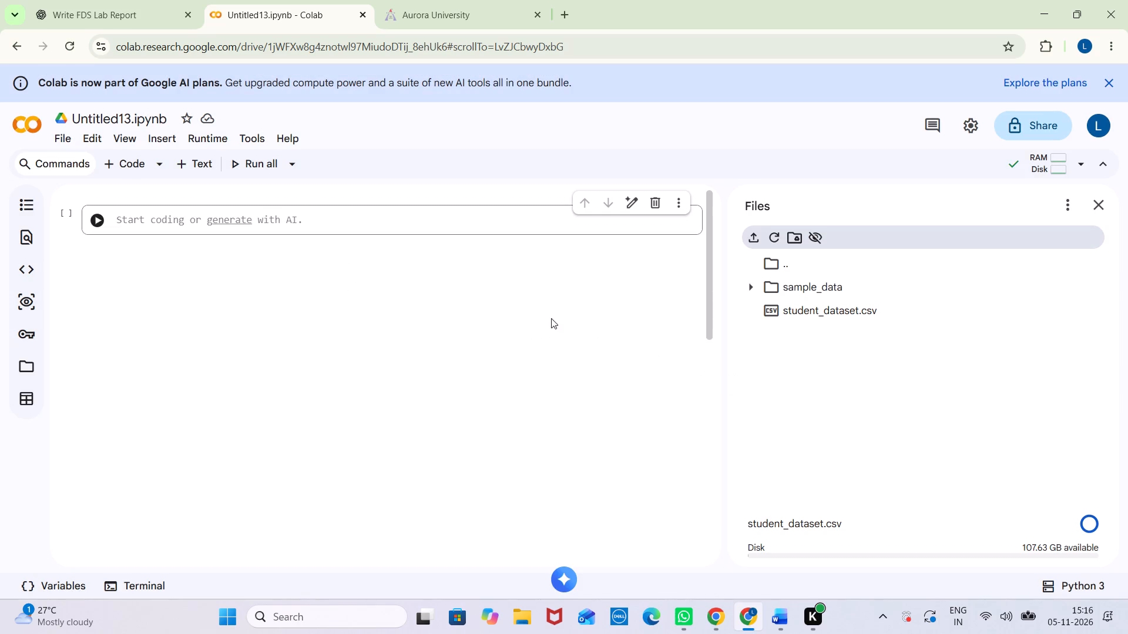
Switch to the fds lab report 2 document in Word and examine its aim, code screenshots, outputs and explanation layout.
left_click(777, 621)
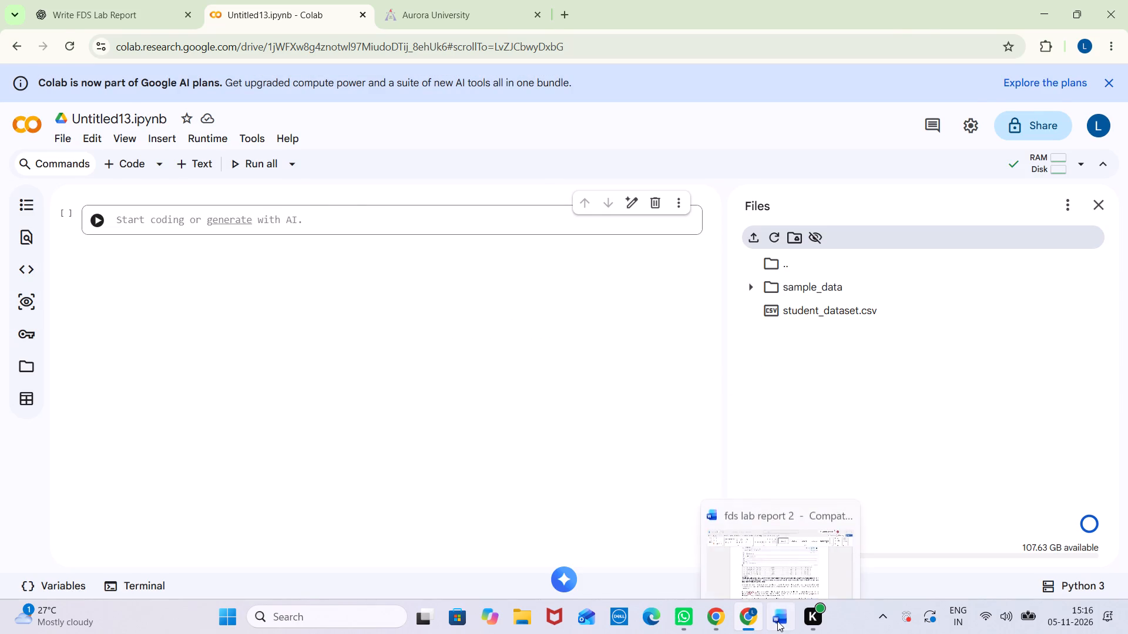
scroll(502, 401, "up", 1)
scroll(502, 401, "up", 5, "ctrl")
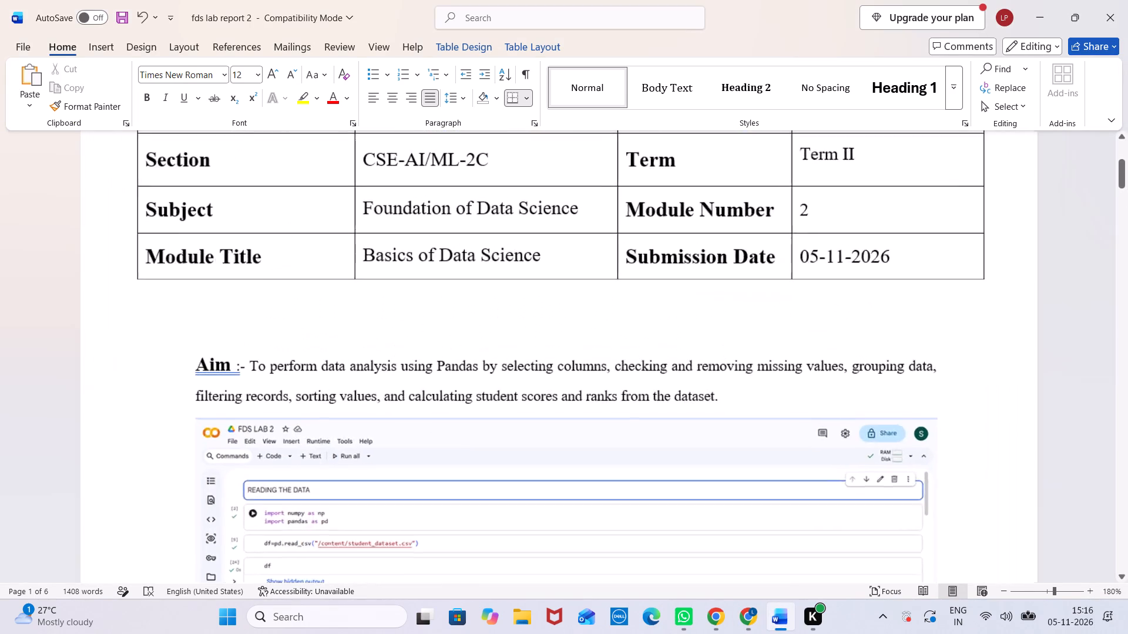
scroll(502, 401, "up", 4, "ctrl")
scroll(502, 401, "down", 1)
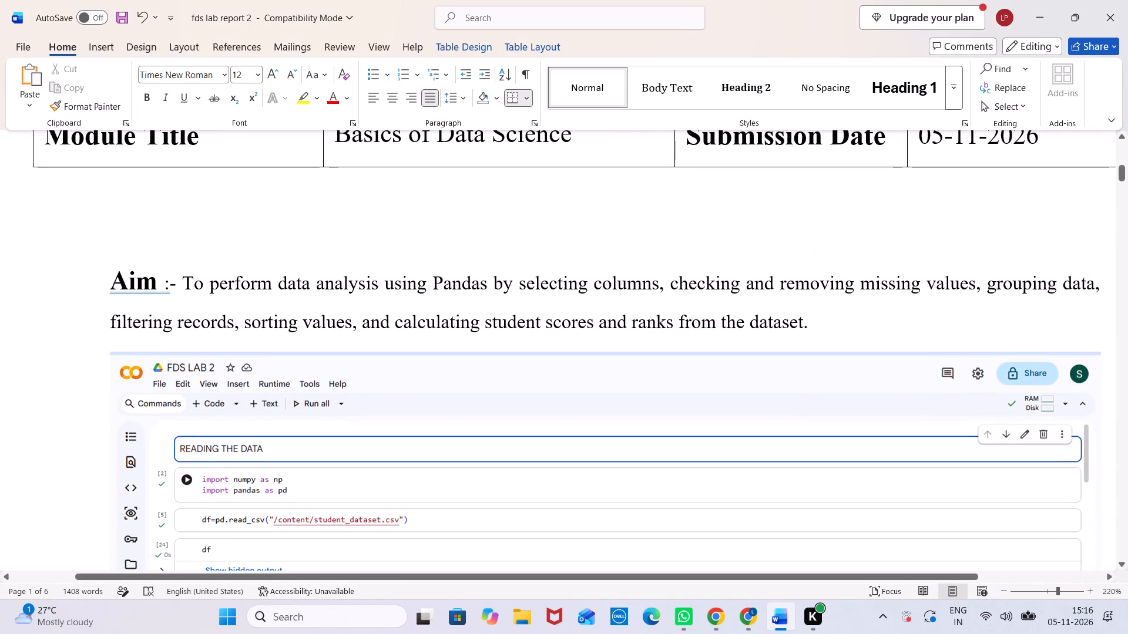
scroll(502, 401, "down", 4, "ctrl")
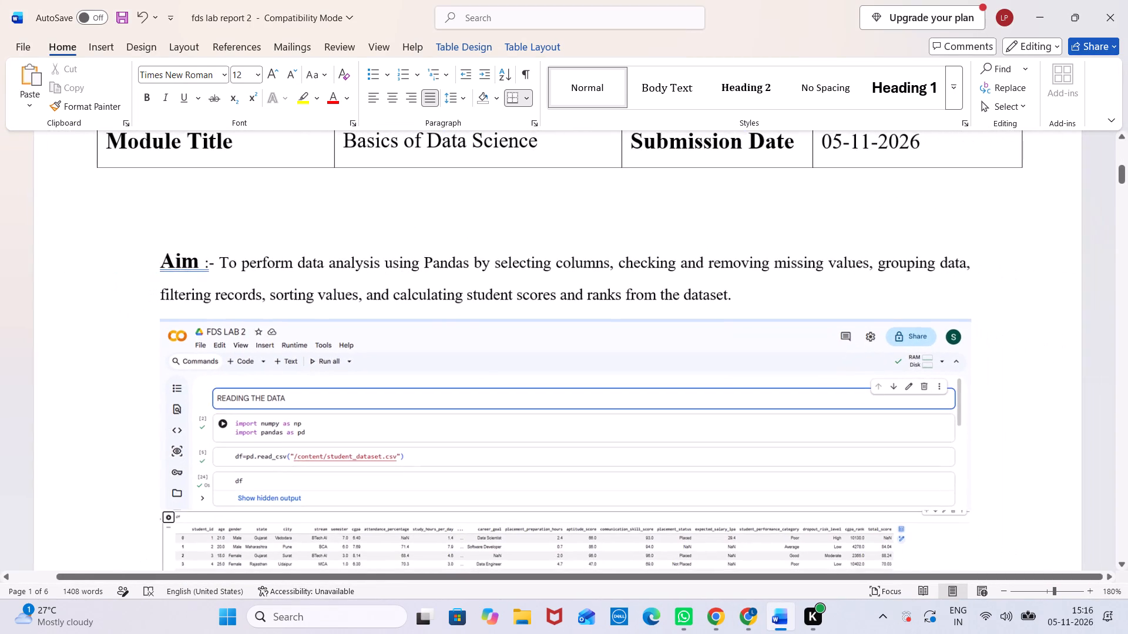
scroll(502, 401, "down", 2, "ctrl")
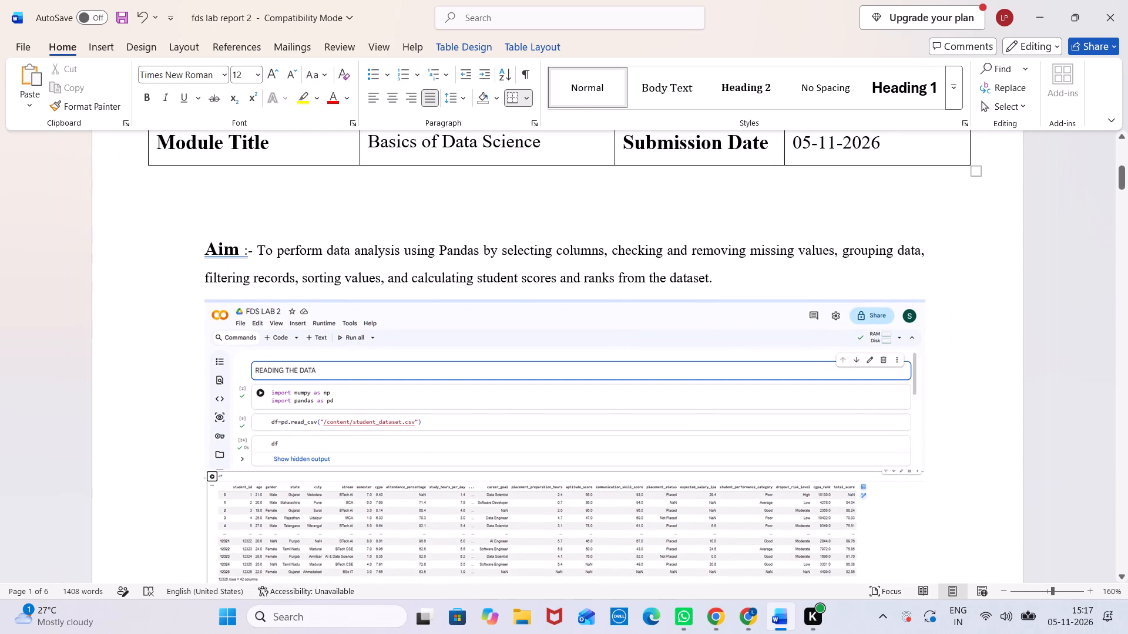
scroll(502, 401, "down", 4)
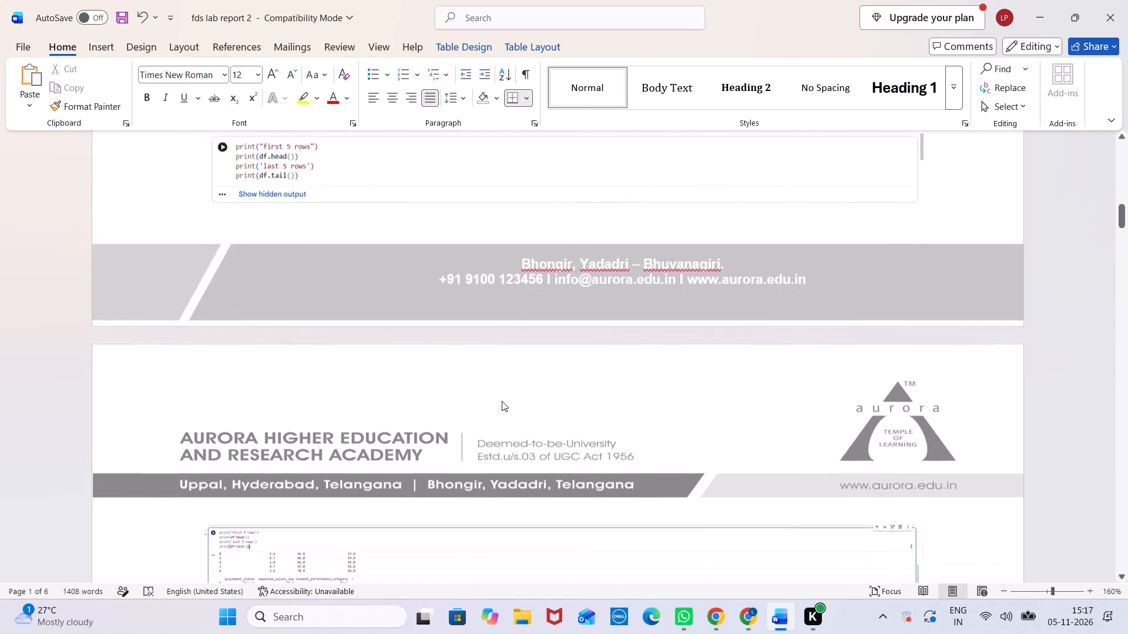
scroll(502, 401, "down", 2)
scroll(502, 401, "up", 4)
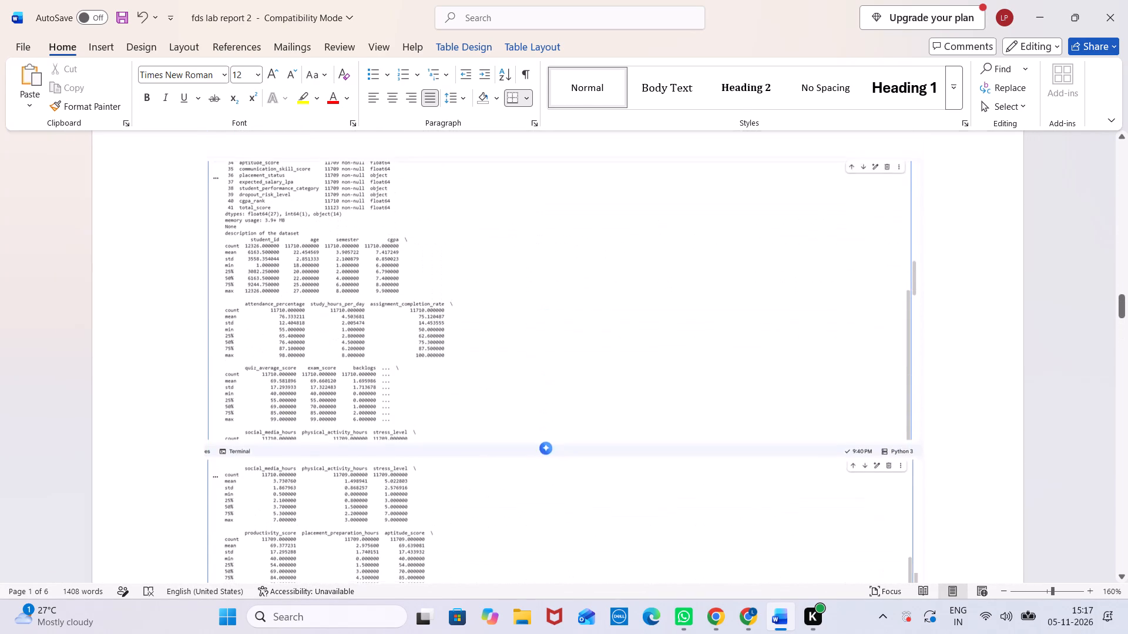
scroll(502, 401, "up", 3)
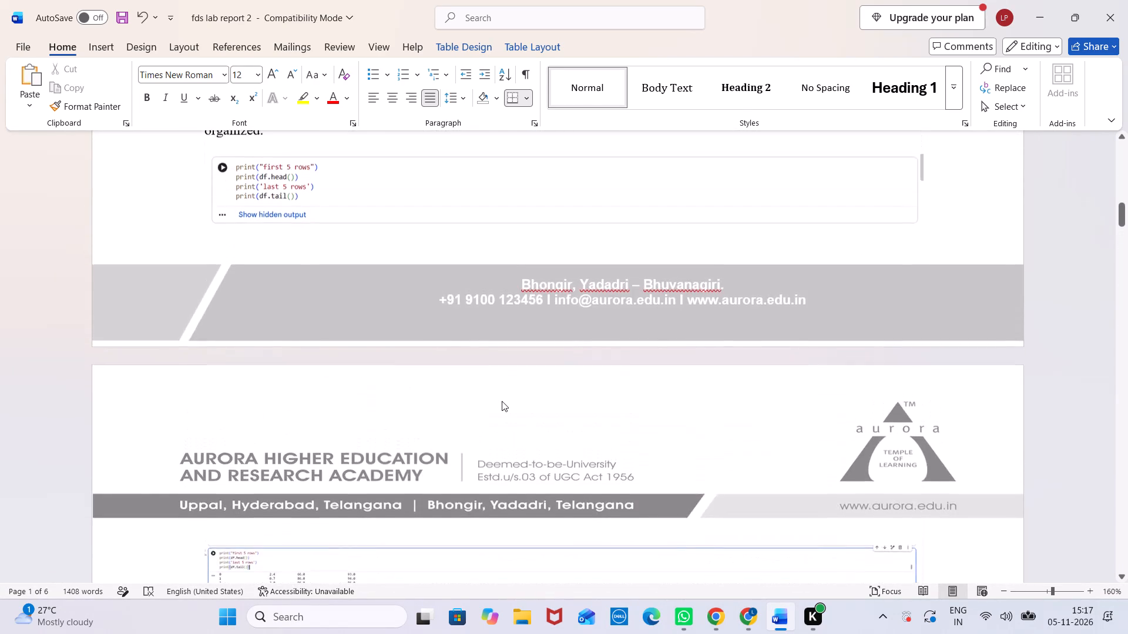
scroll(502, 401, "up", 3)
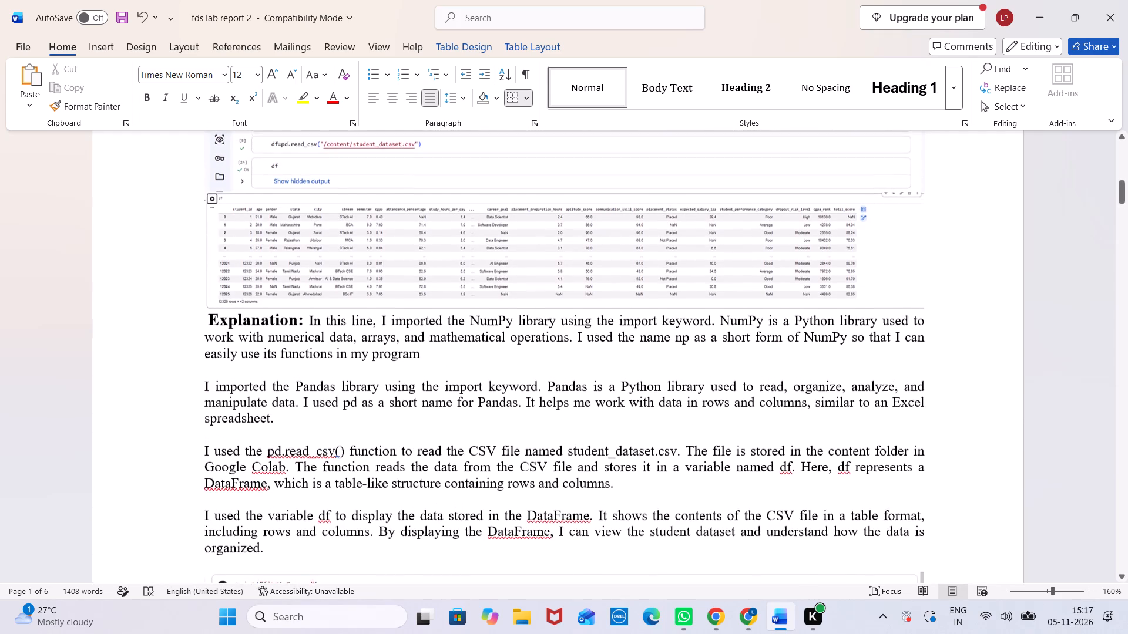
scroll(502, 401, "up", 3)
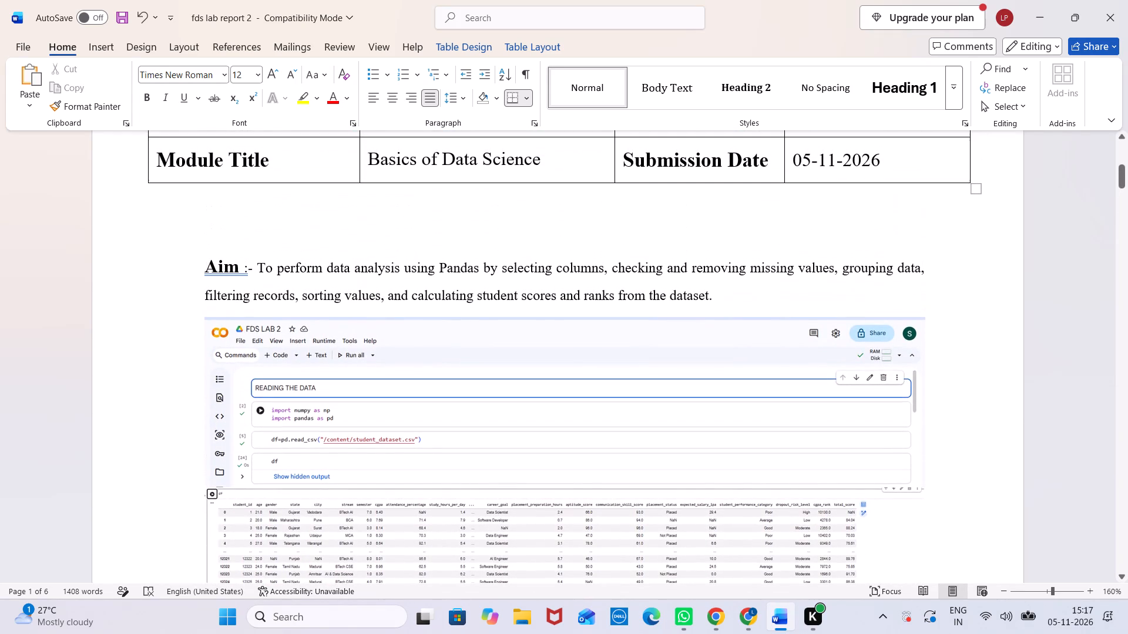
Open the FDS Lab Report 1 PDF from the My Files Backup folder and review its header table, aim, code and output format.
left_click(533, 629)
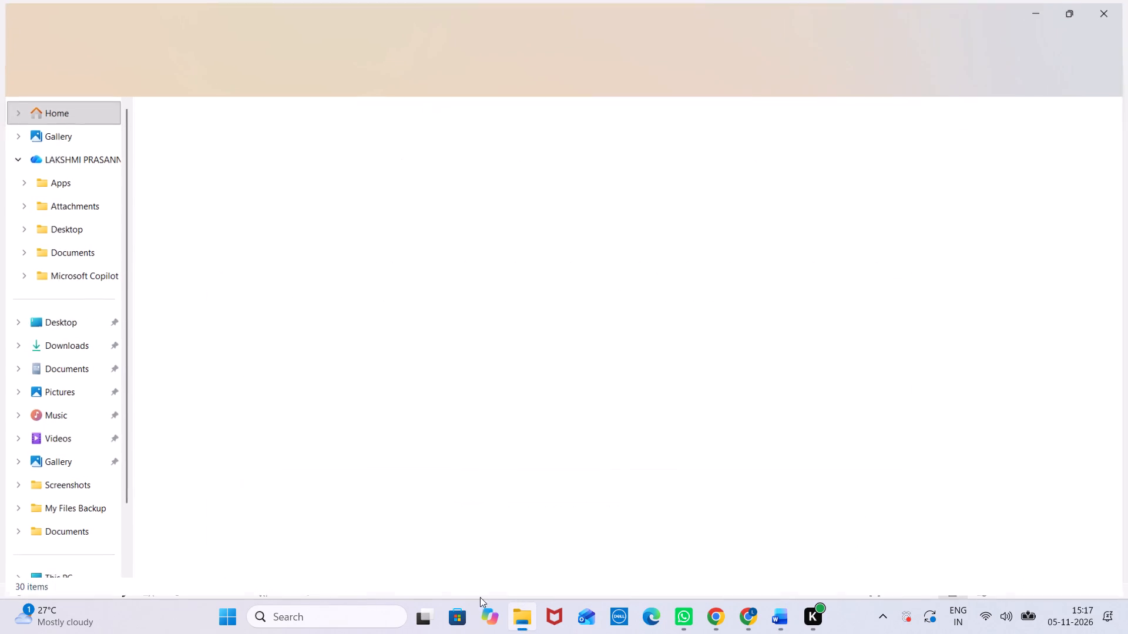
left_click(75, 514)
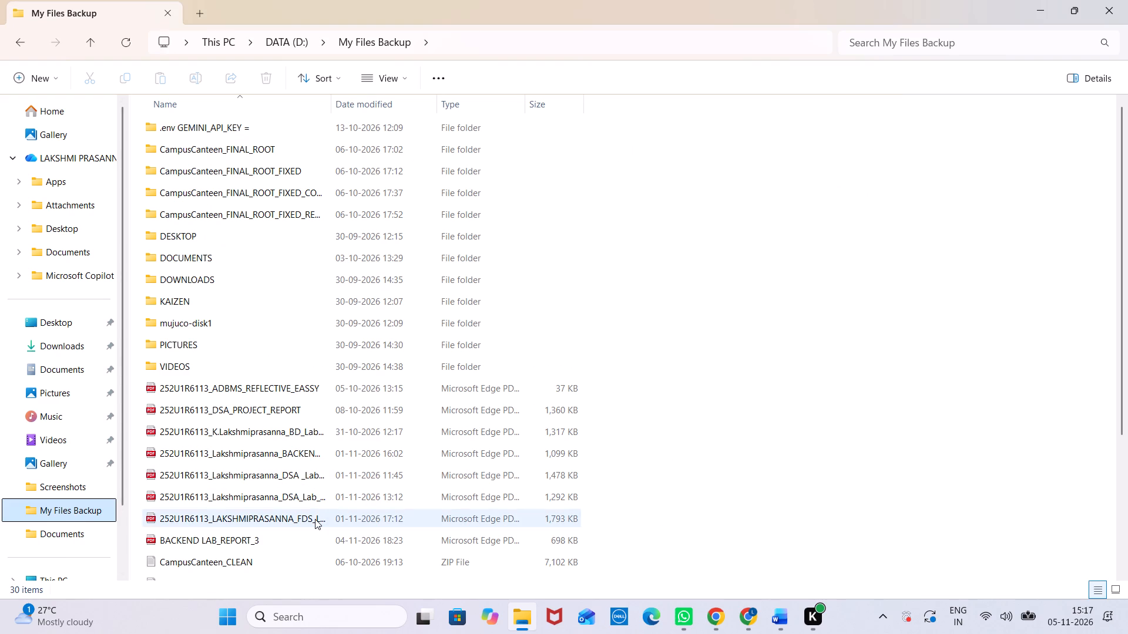
double_click(315, 519)
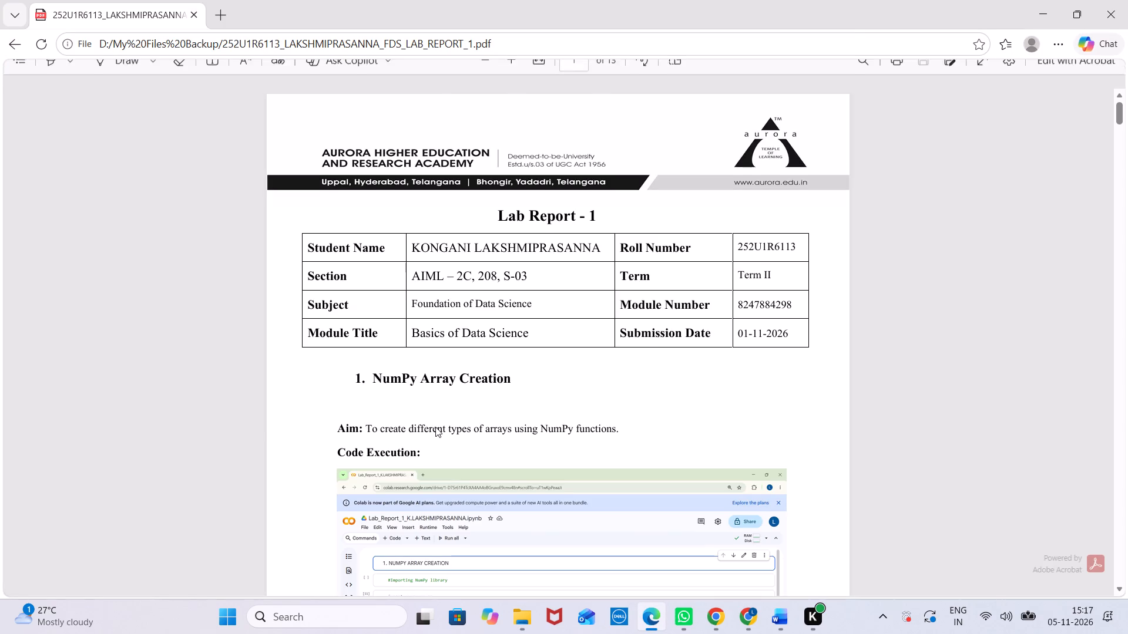
scroll(435, 427, "down", 8)
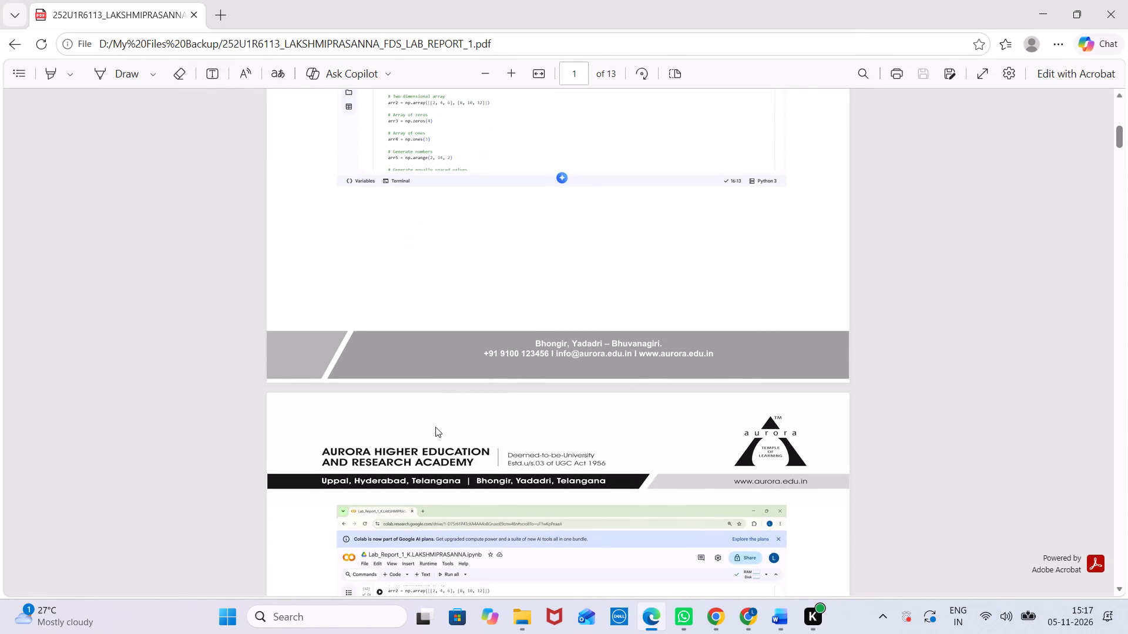
scroll(435, 427, "down", 12)
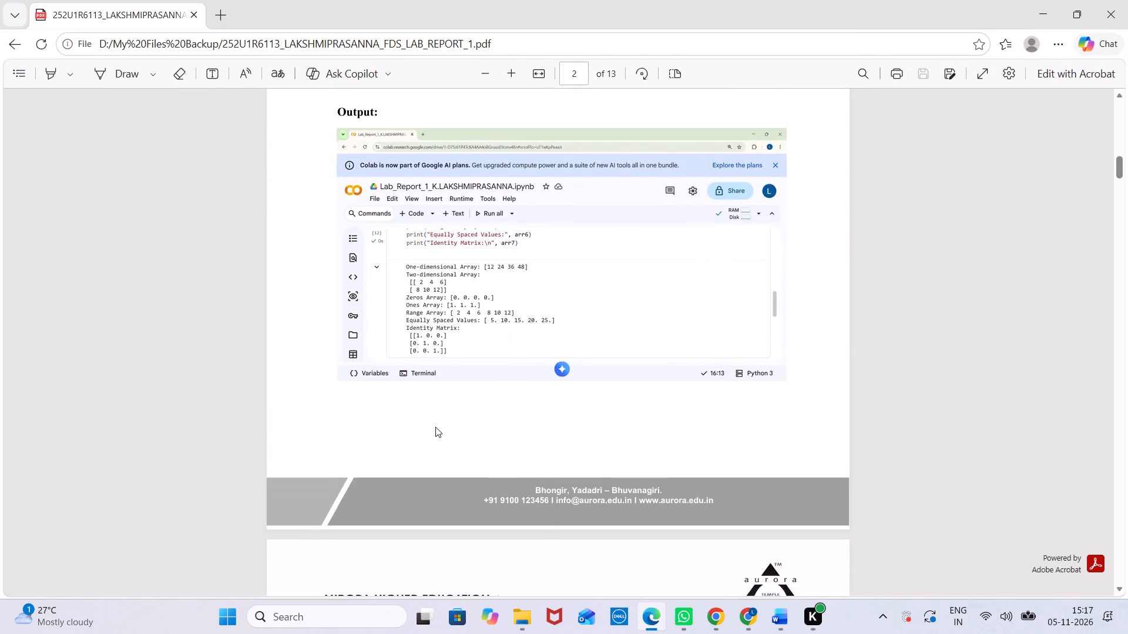
scroll(435, 427, "down", 7)
scroll(435, 427, "up", 3)
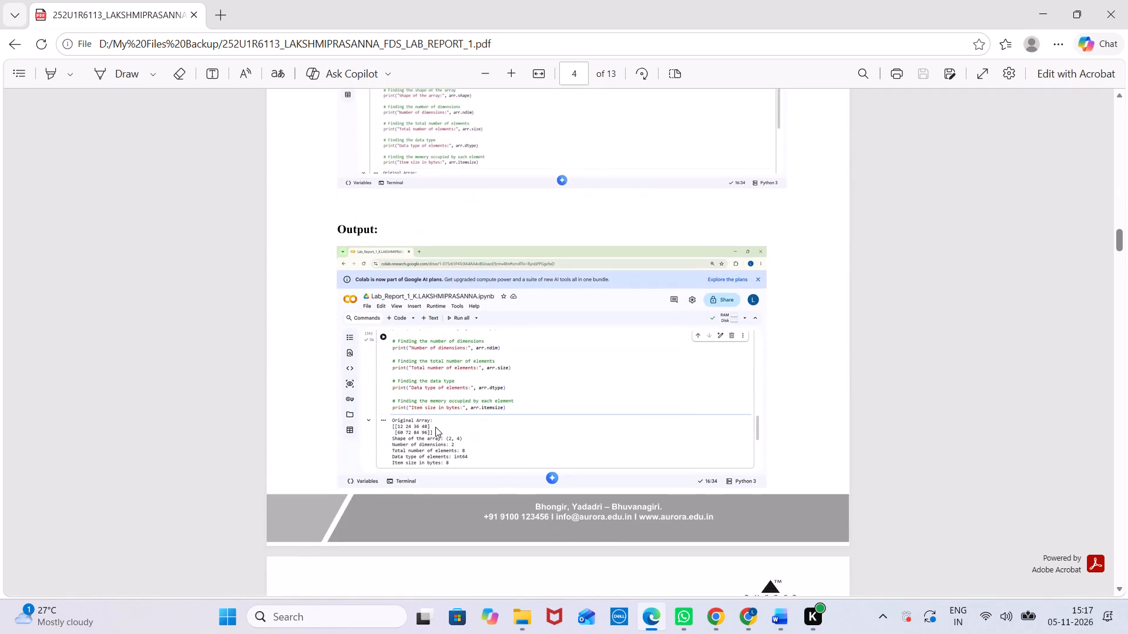
scroll(435, 427, "up", 10)
scroll(435, 427, "down", 4)
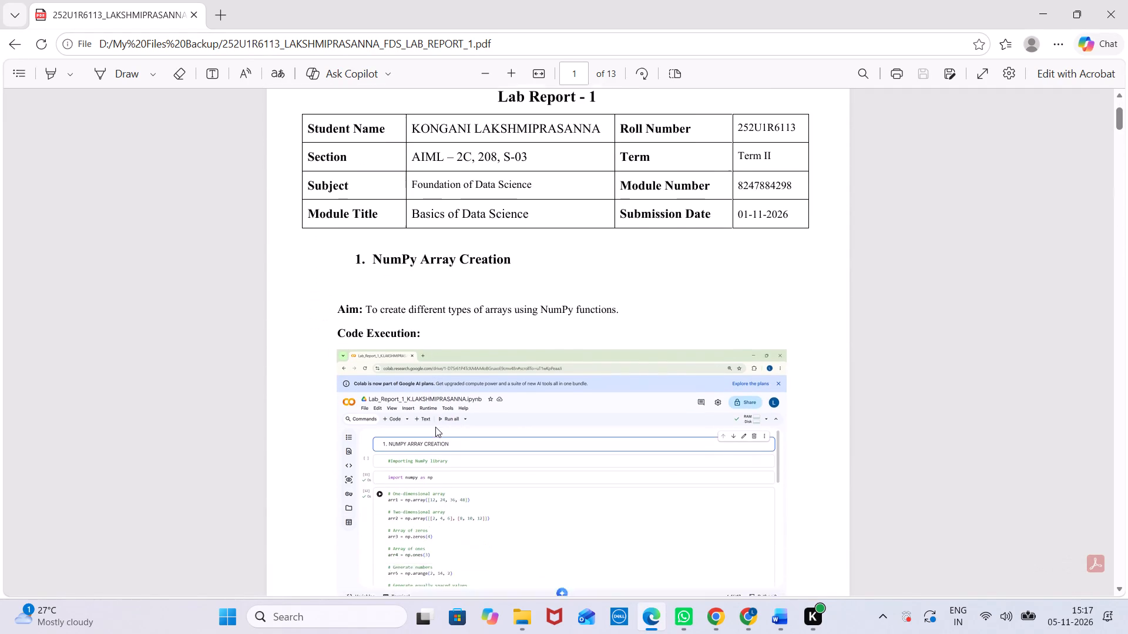
scroll(435, 427, "down", 1)
scroll(435, 427, "up", 2)
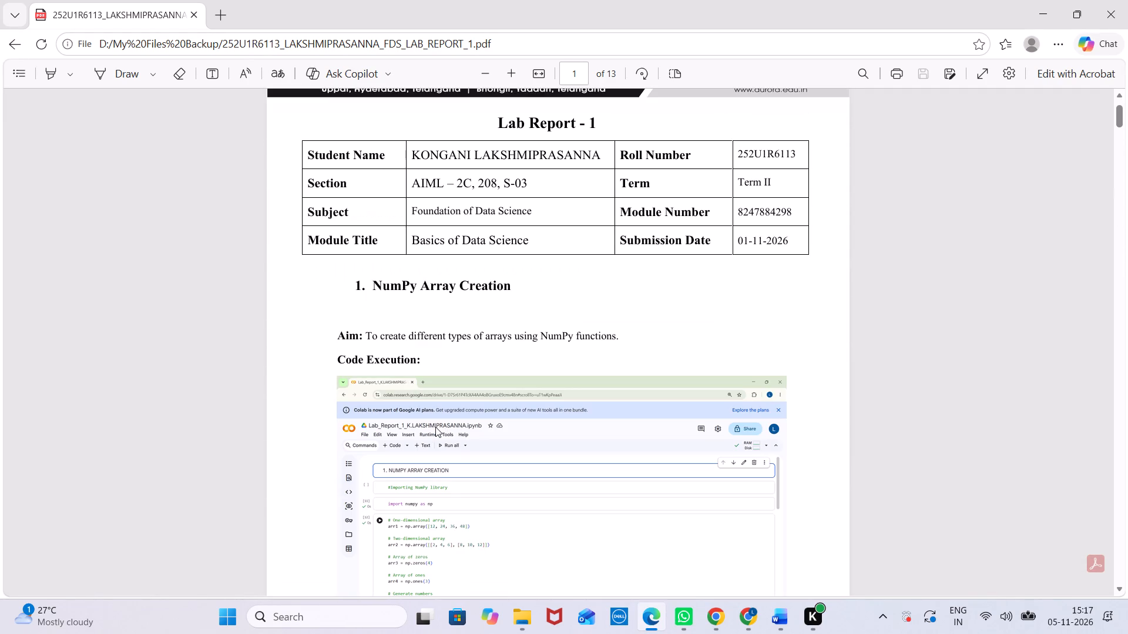
scroll(435, 427, "right", 3)
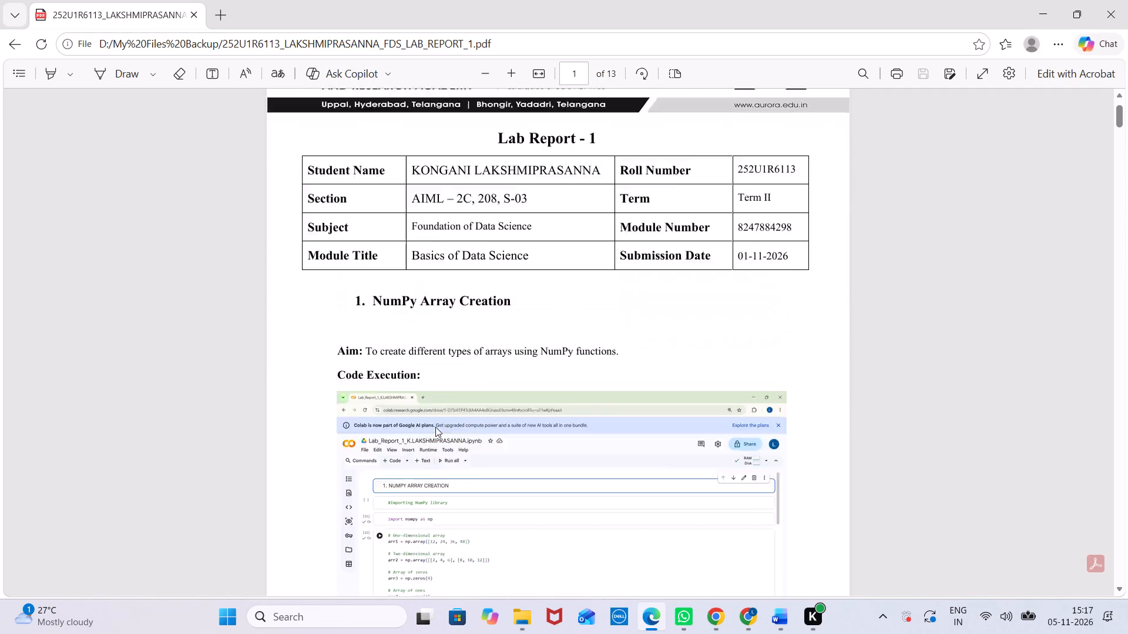
scroll(435, 427, "right", 1)
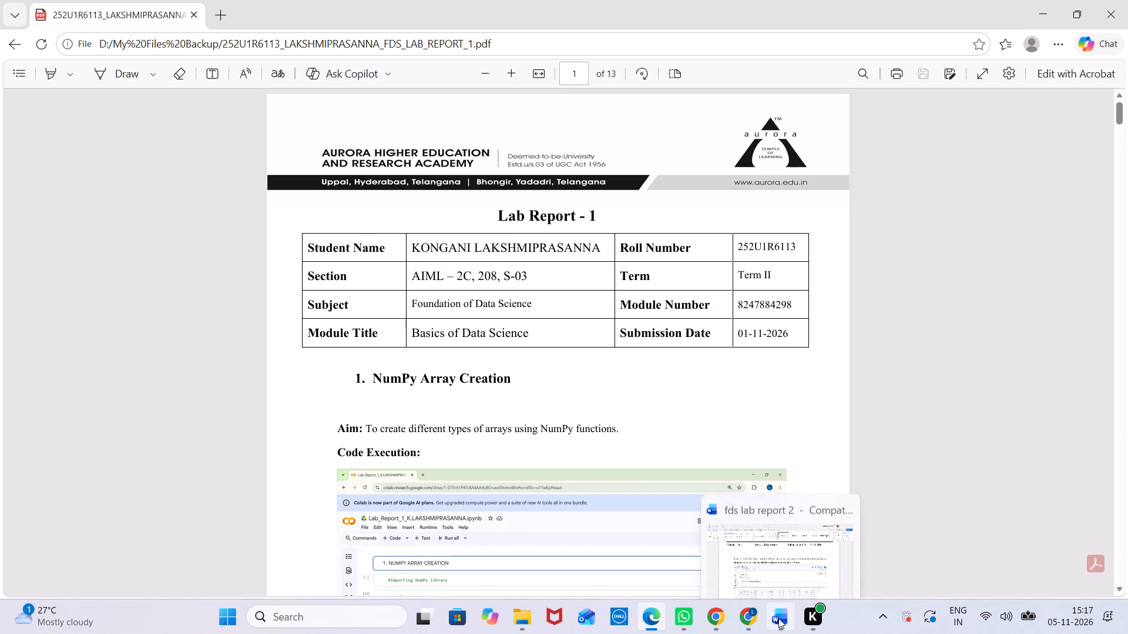
left_click(788, 545)
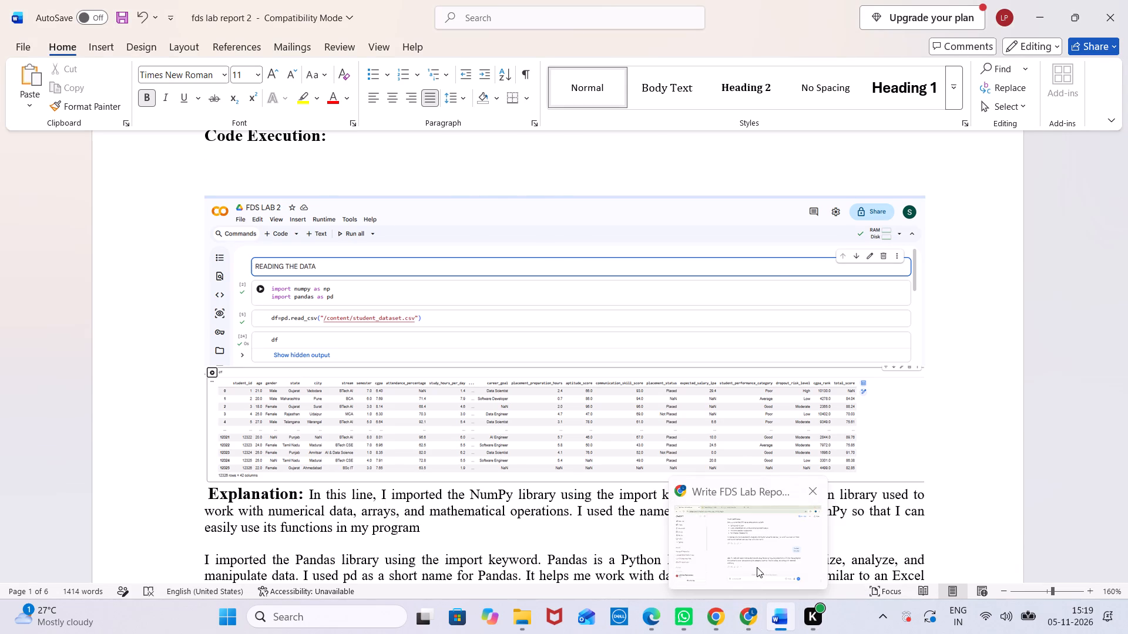
left_click(757, 567)
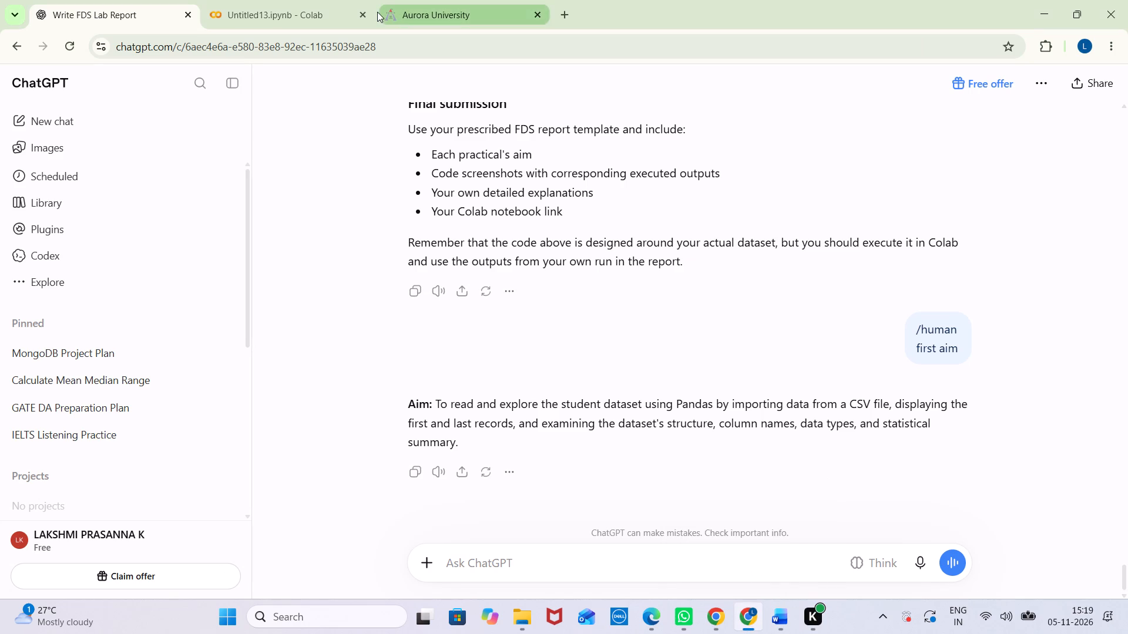
left_click(229, 0)
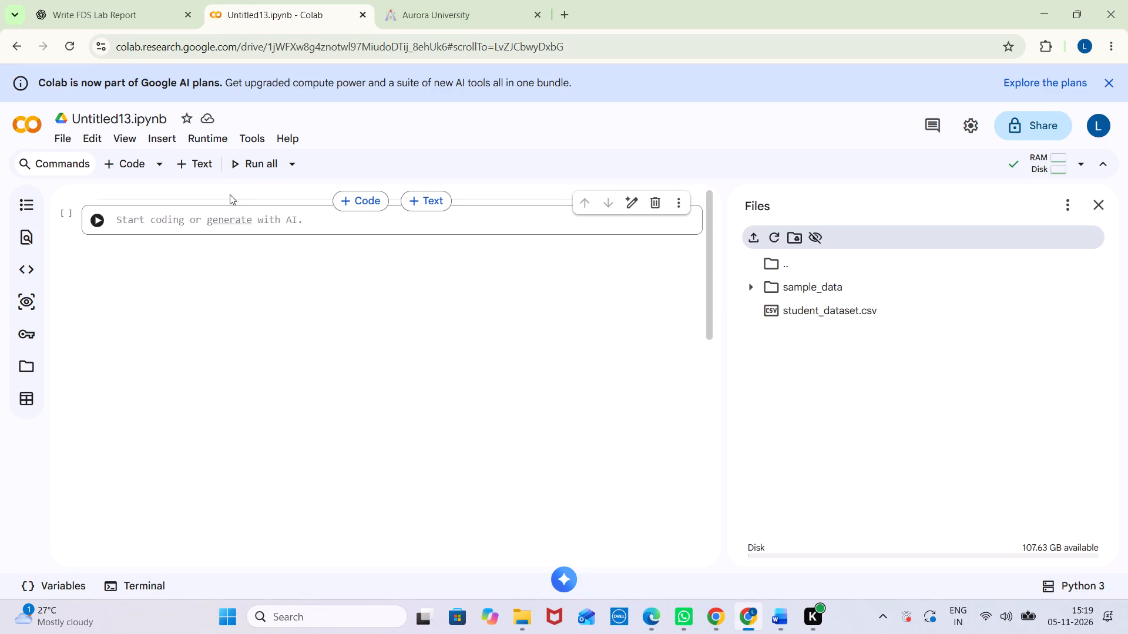
left_click(226, 215)
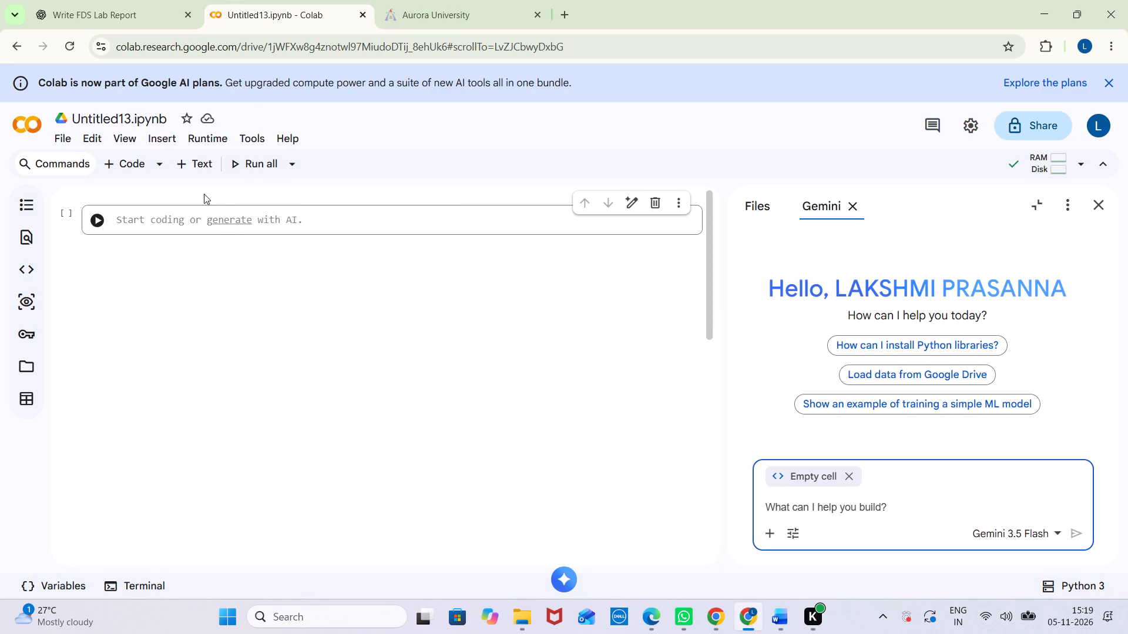
left_click(431, 199)
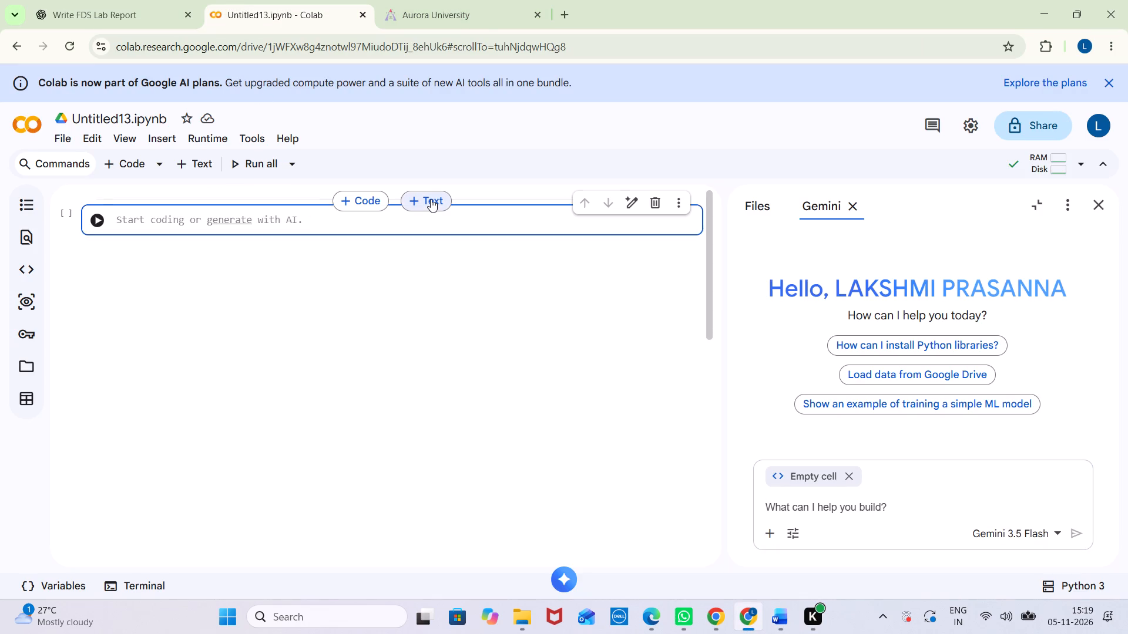
left_click(305, 219)
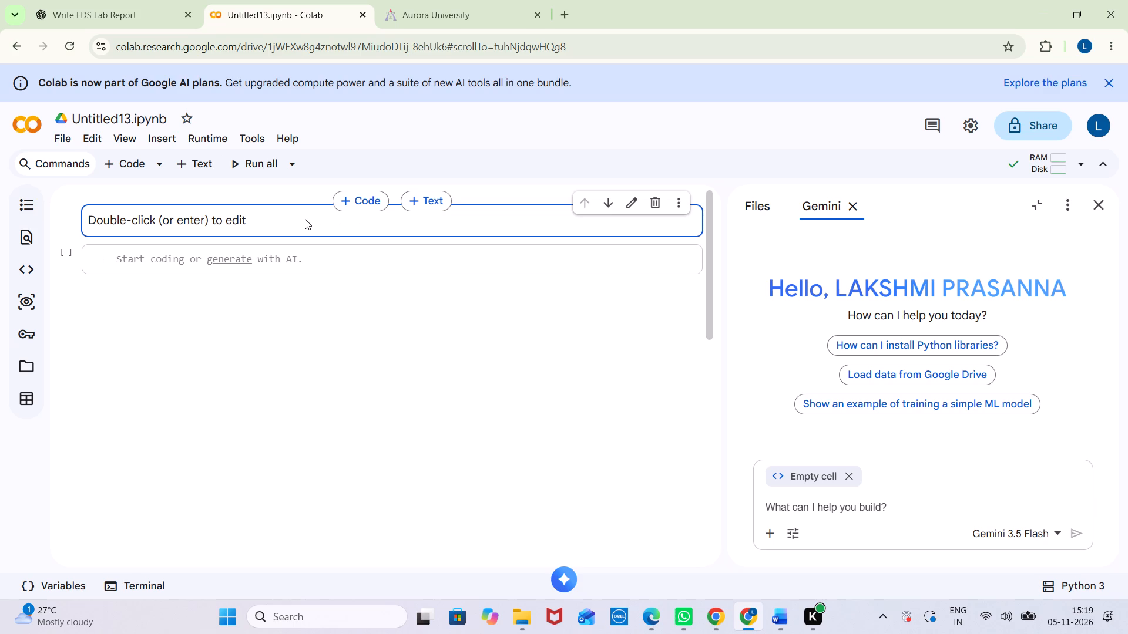
double_click(305, 219)
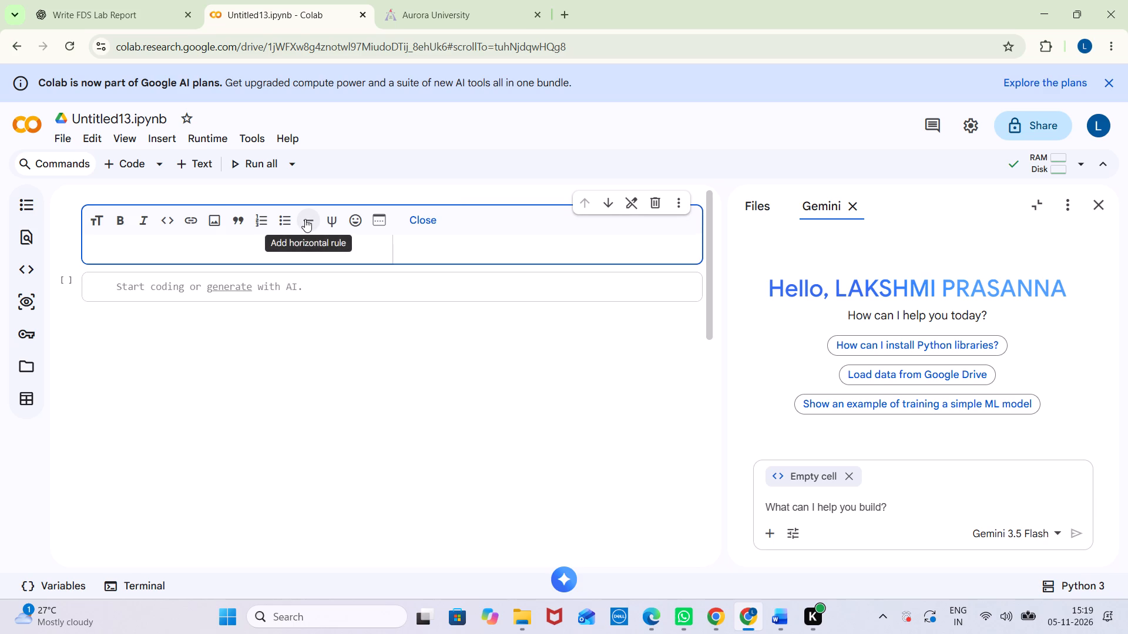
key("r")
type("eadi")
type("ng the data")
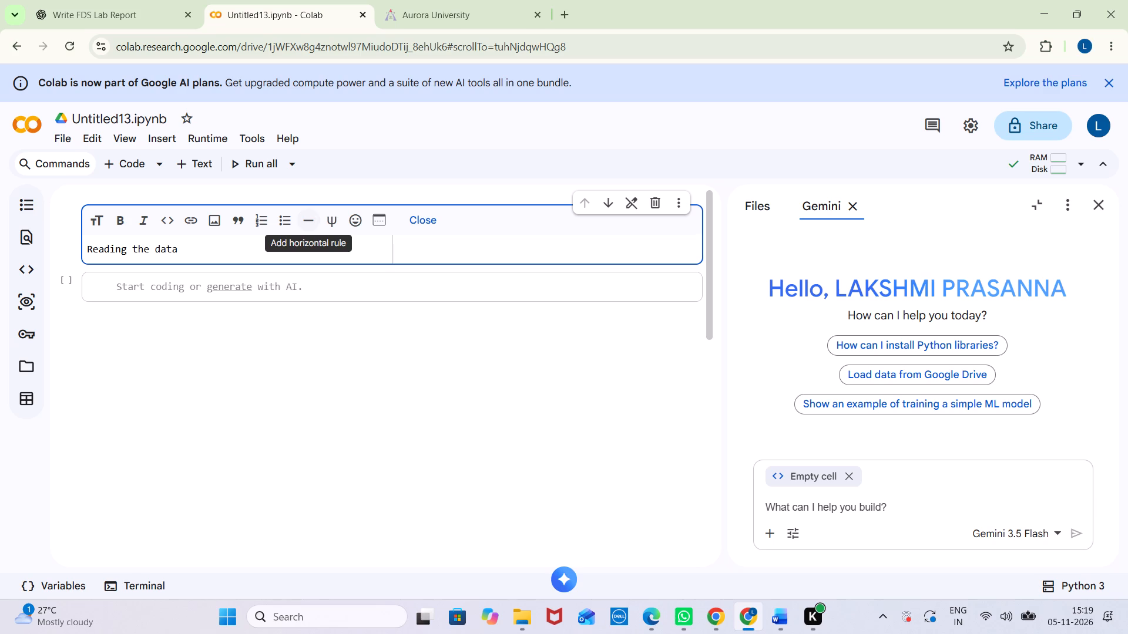
left_click(281, 288)
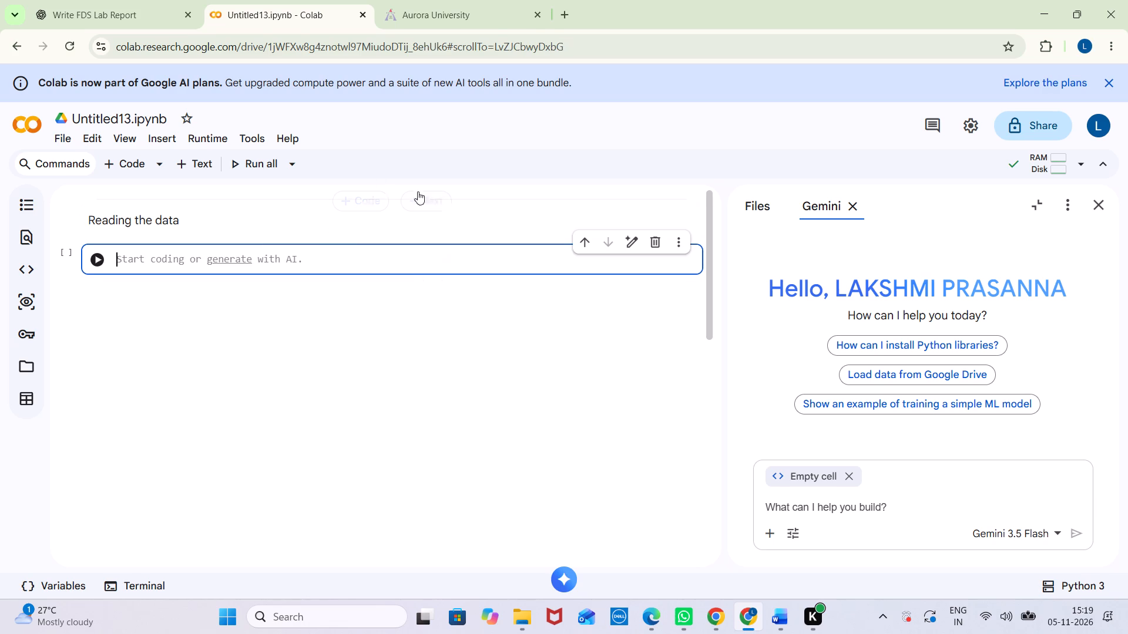
Add a text cell at the top of the notebook with the title "LAB REPORT -2 FDS(Foundation Data Science)".
left_click(422, 195)
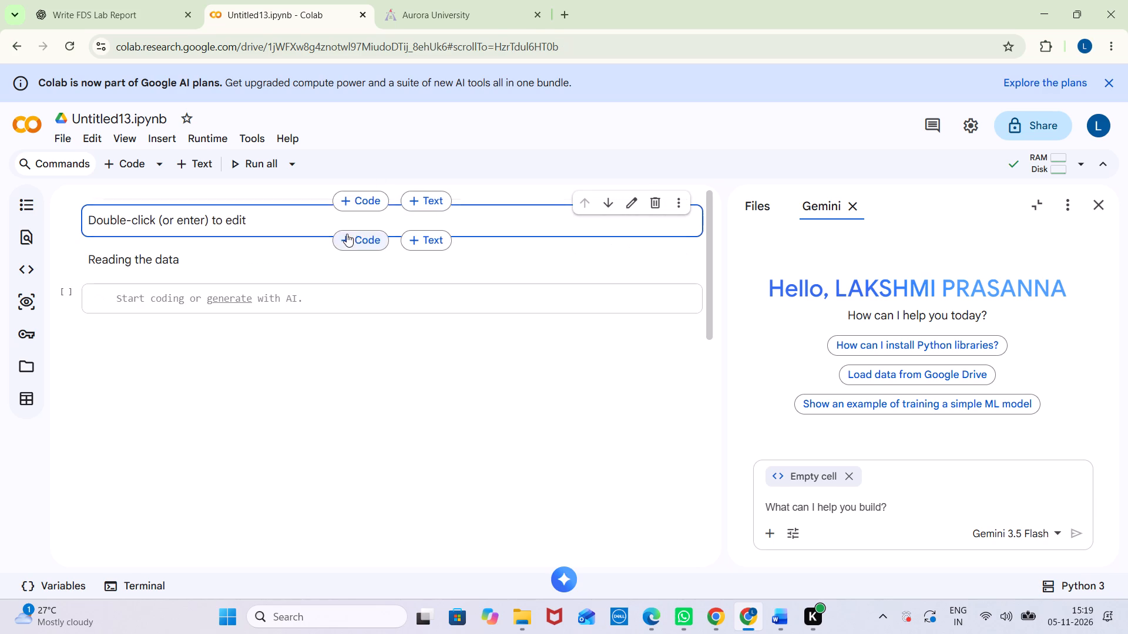
left_click(266, 215)
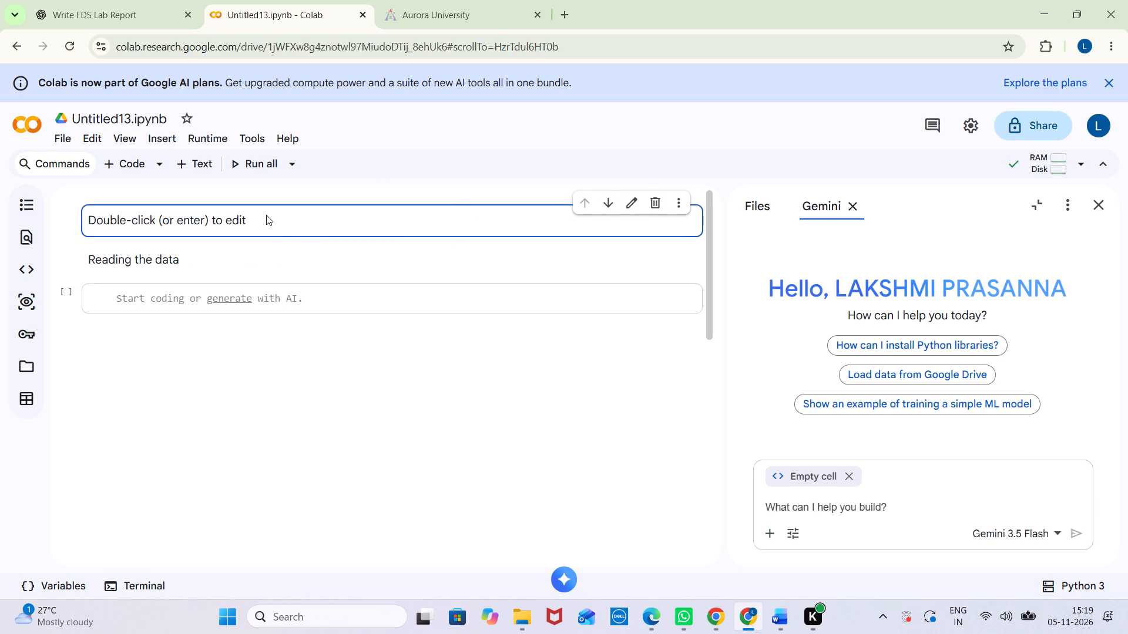
double_click(266, 215)
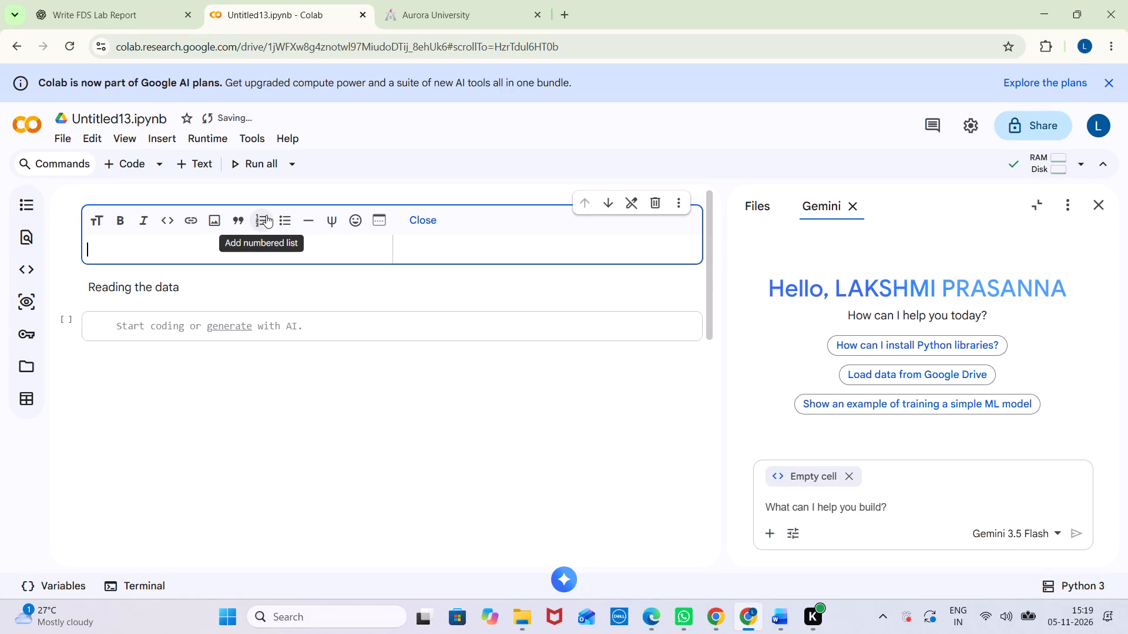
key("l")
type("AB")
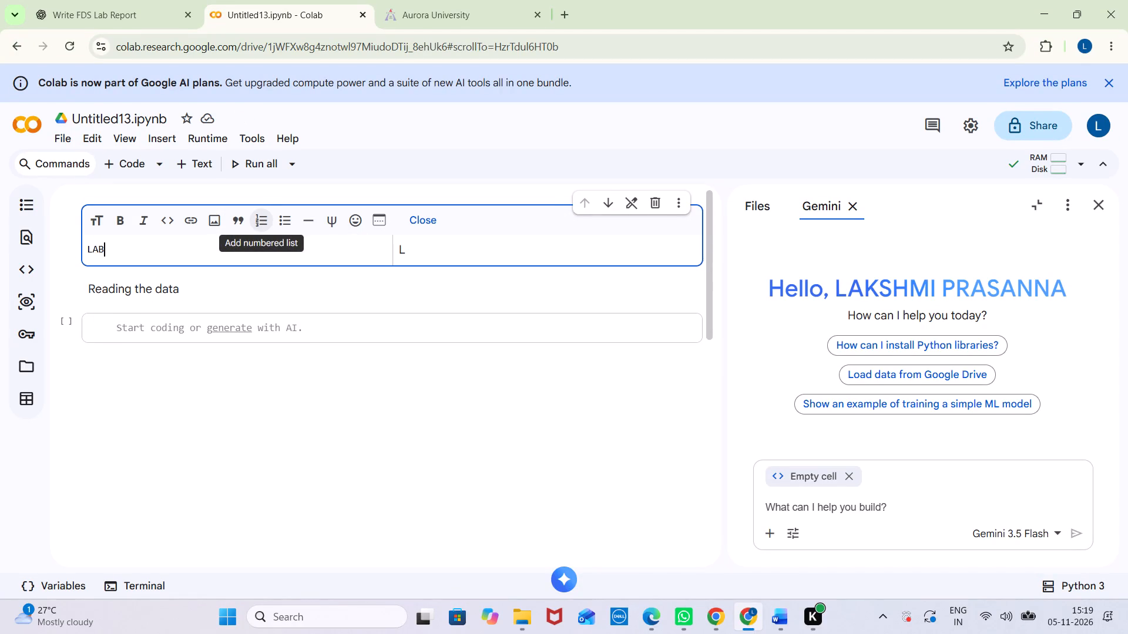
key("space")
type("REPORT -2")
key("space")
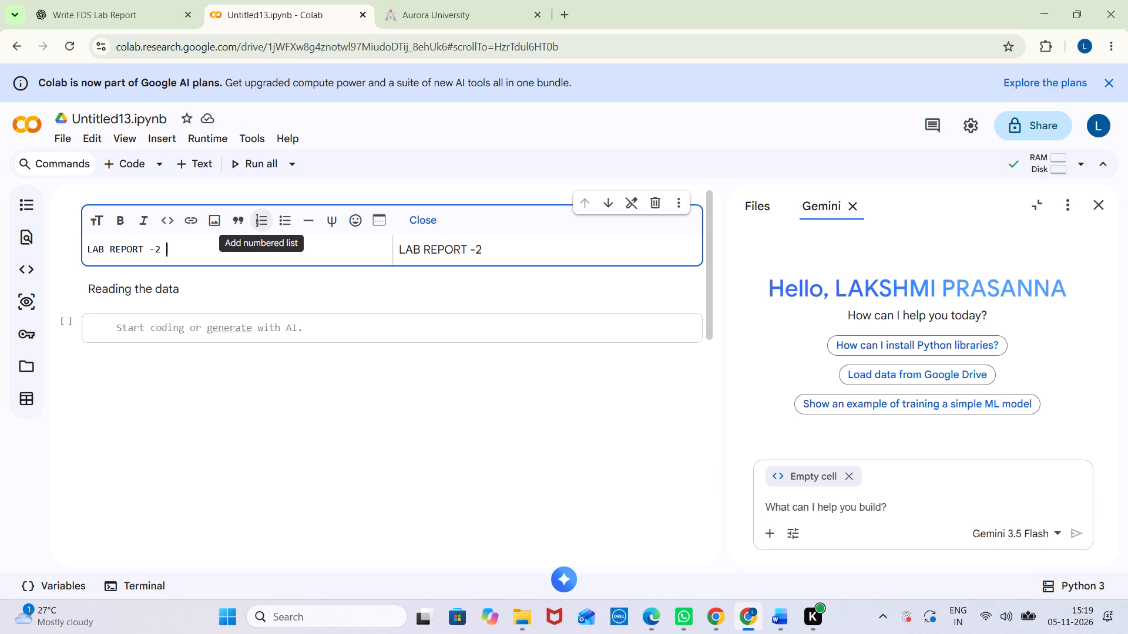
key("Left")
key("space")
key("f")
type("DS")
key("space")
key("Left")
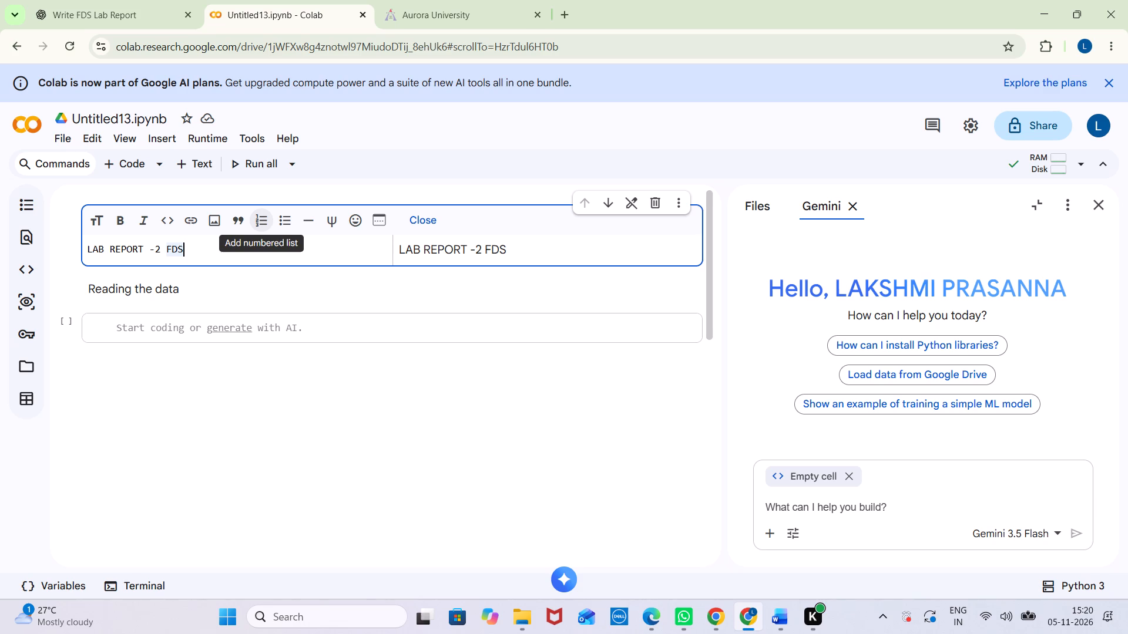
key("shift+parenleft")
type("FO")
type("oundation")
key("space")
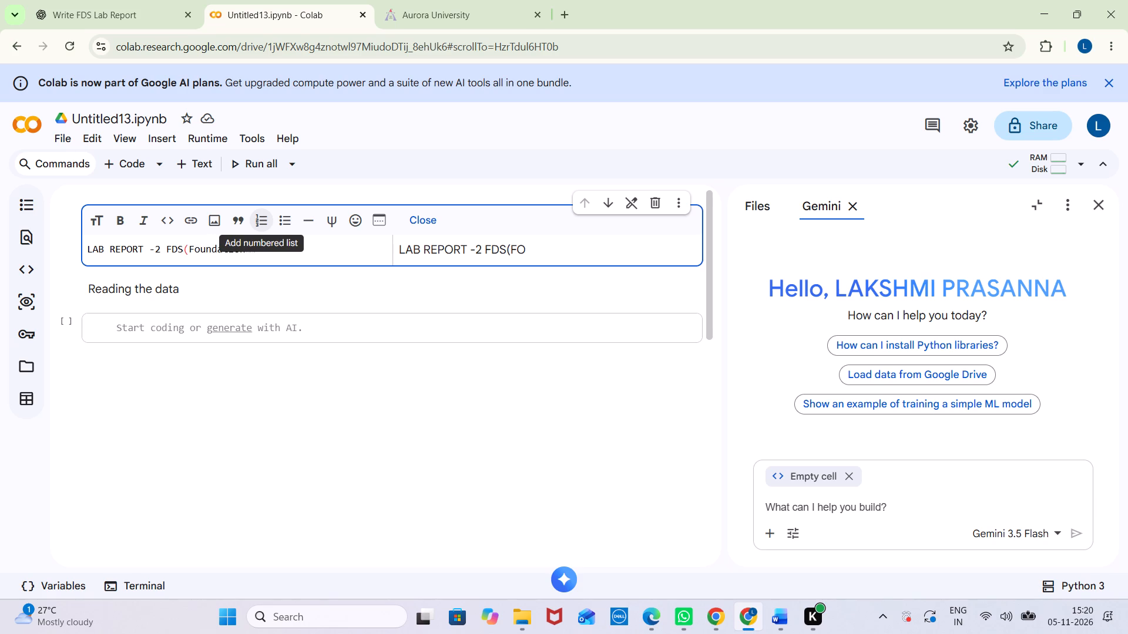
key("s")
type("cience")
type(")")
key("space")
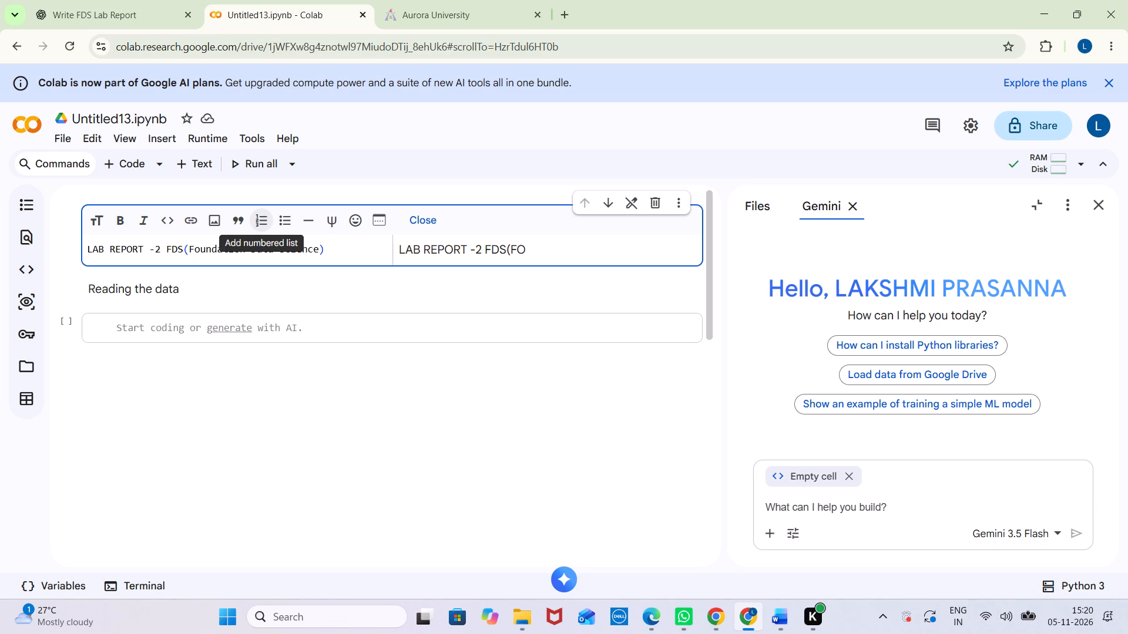
Append the student's name after the title in the top text cell and finish editing the cell.
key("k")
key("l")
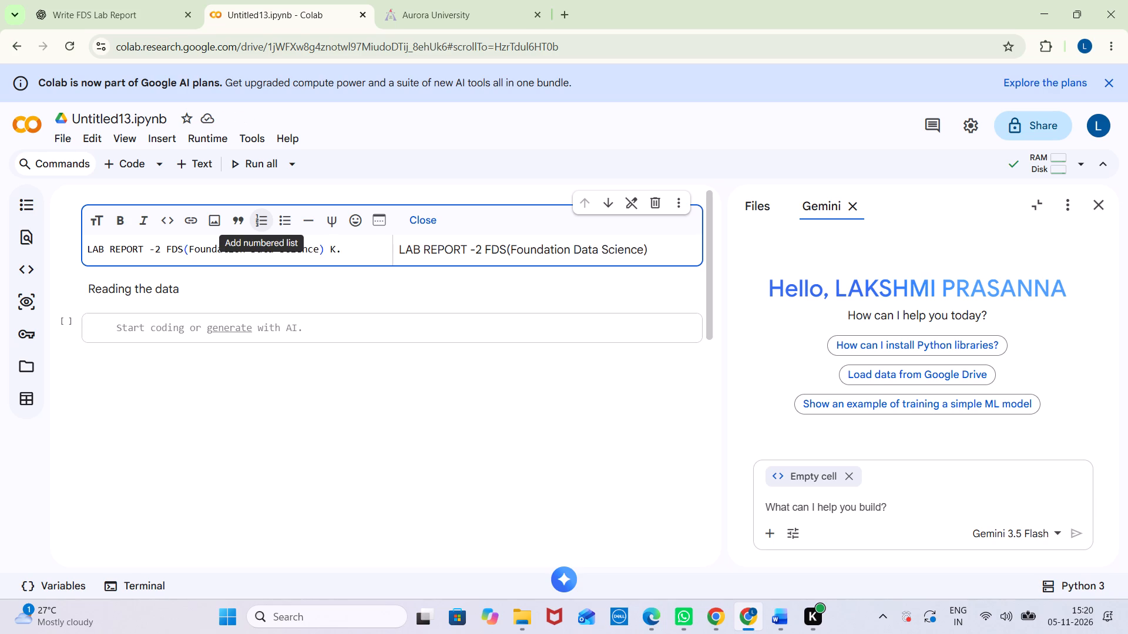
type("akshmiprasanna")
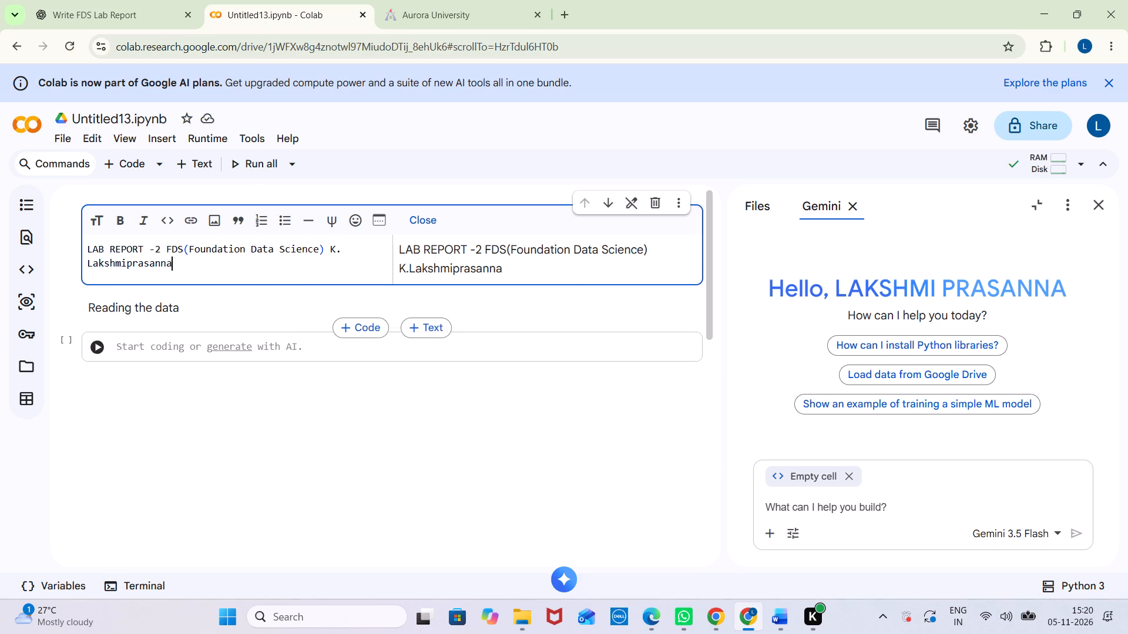
left_click(255, 348)
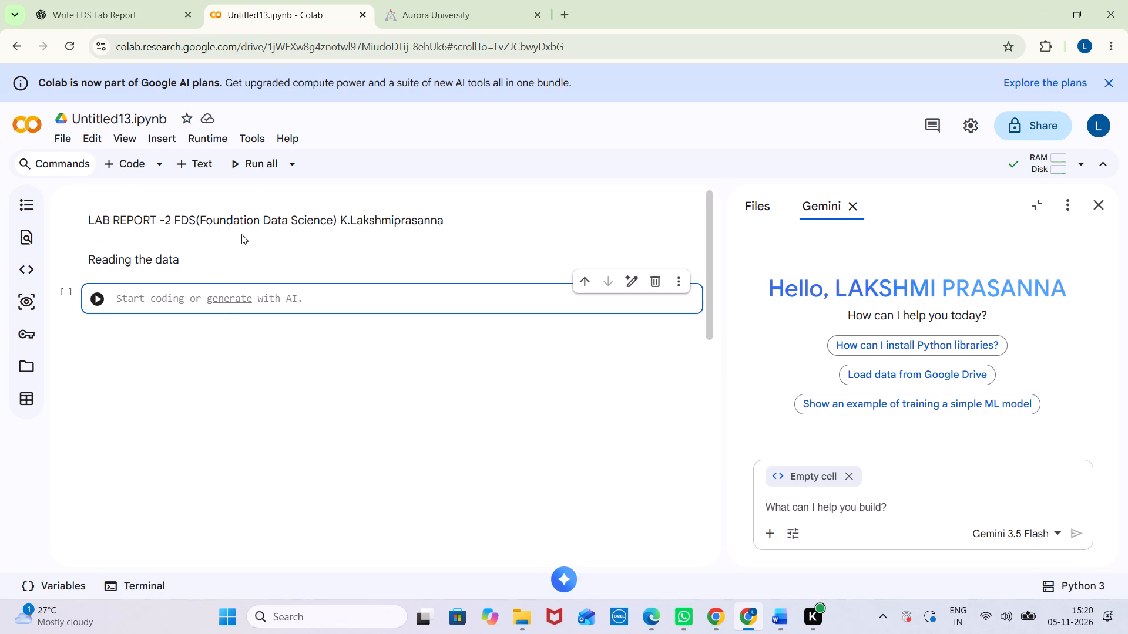
Move the student's name in the title cell onto its own line and prefix it with "Name:".
left_click(397, 210)
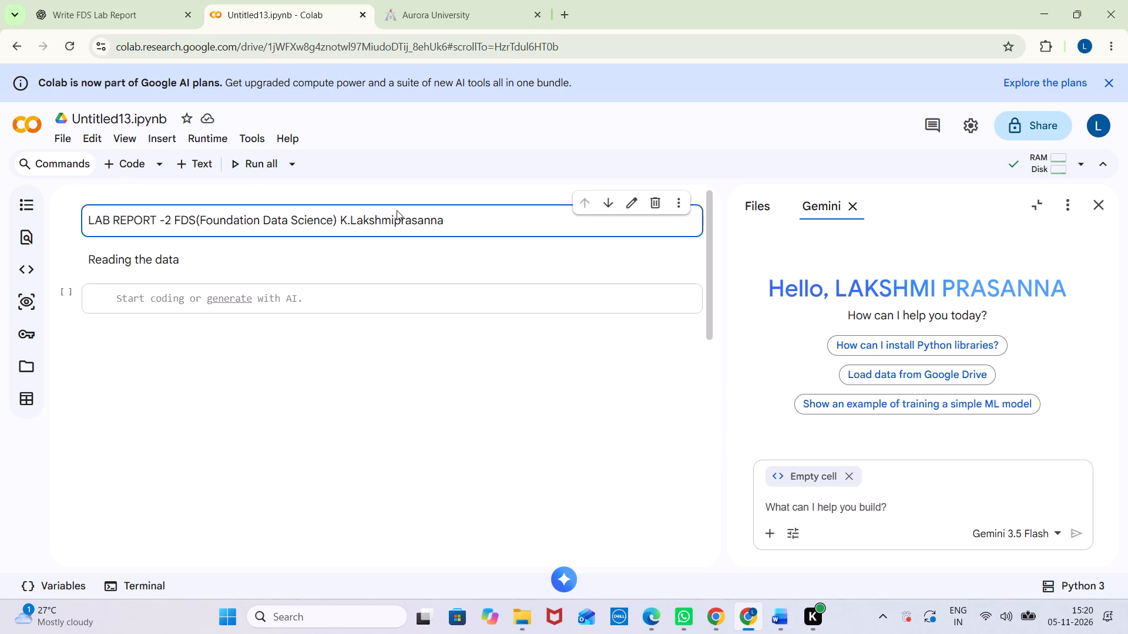
double_click(347, 223)
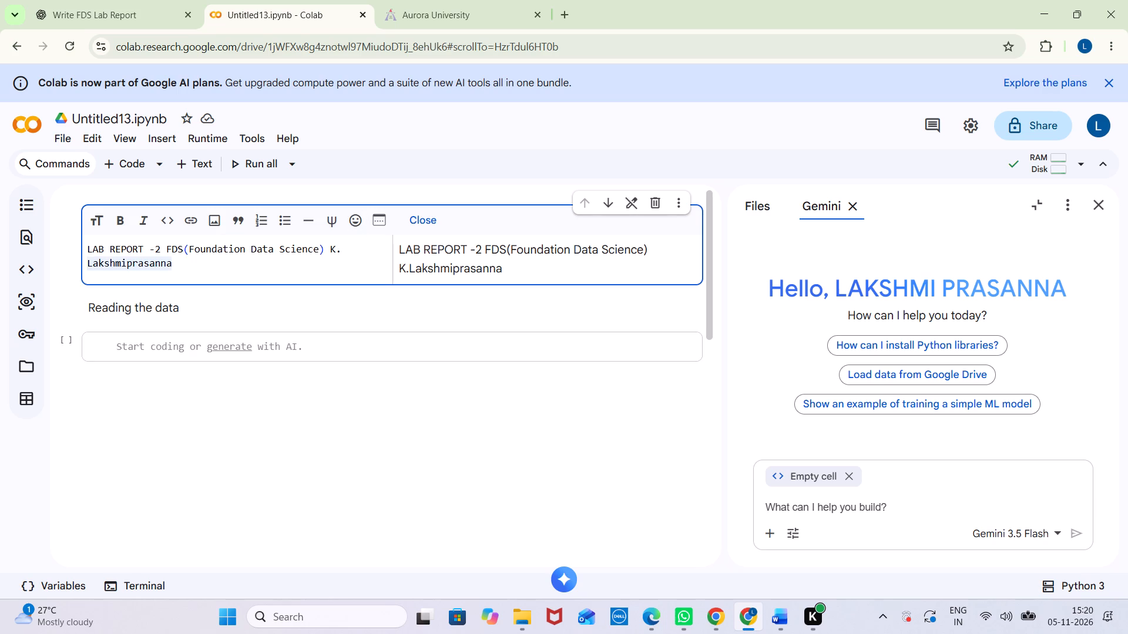
left_click(329, 249)
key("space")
key("Return")
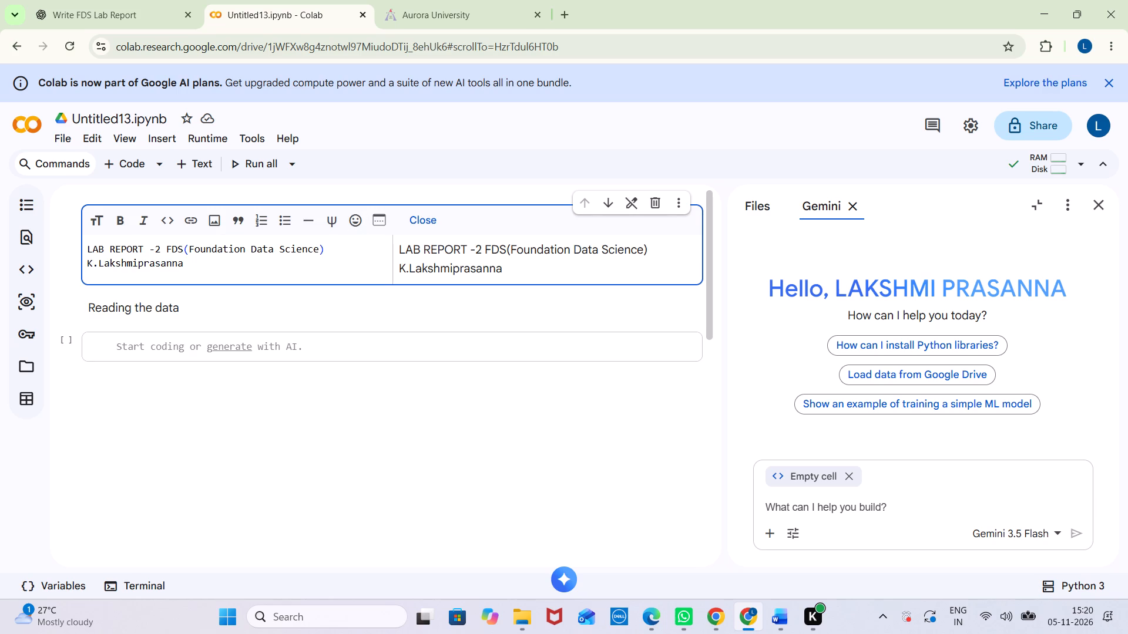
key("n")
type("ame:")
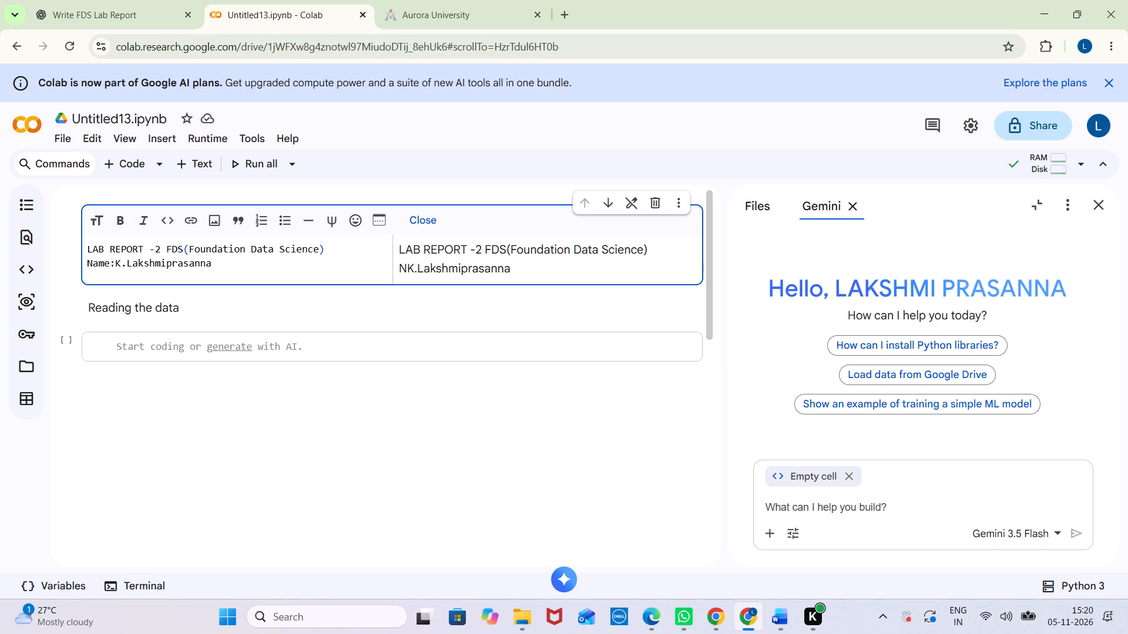
Add a new line reading "Roll no:" below the name line in the title cell.
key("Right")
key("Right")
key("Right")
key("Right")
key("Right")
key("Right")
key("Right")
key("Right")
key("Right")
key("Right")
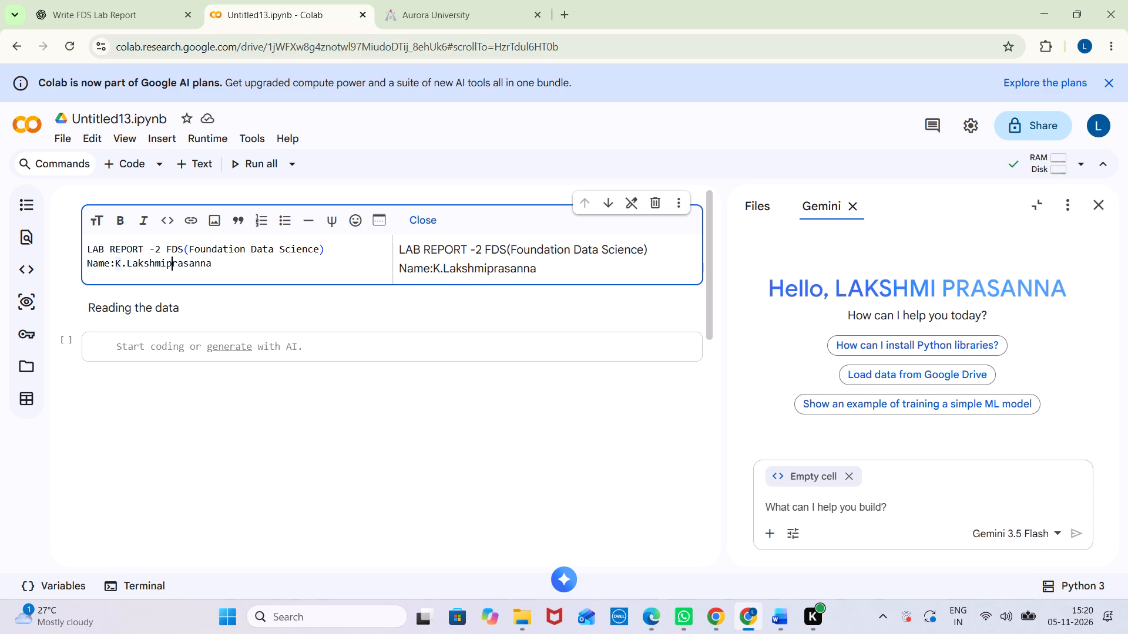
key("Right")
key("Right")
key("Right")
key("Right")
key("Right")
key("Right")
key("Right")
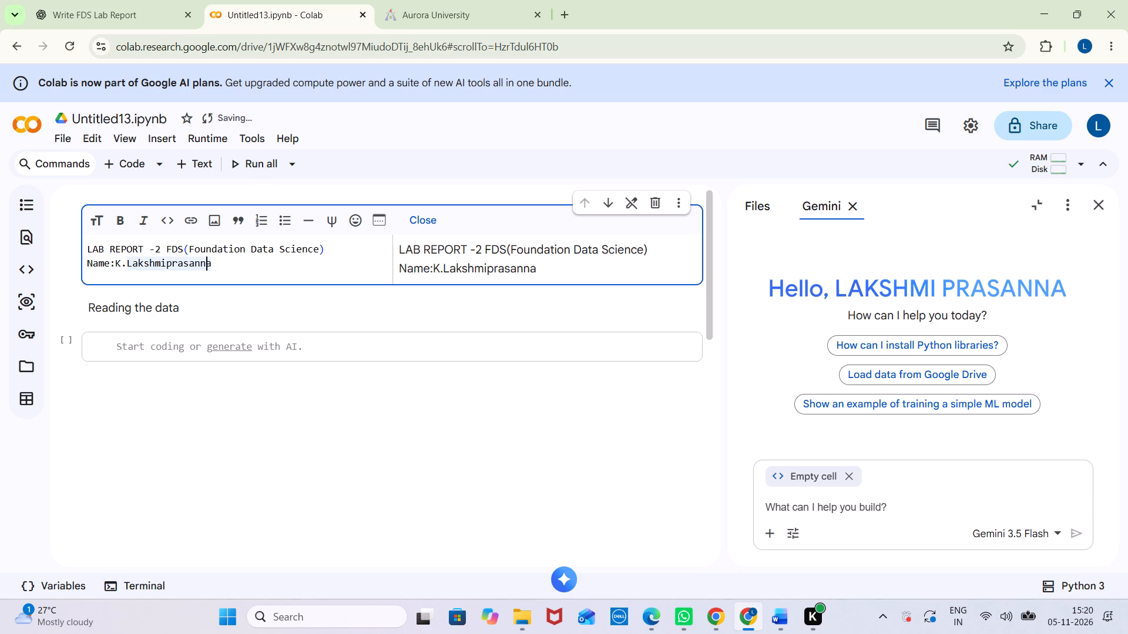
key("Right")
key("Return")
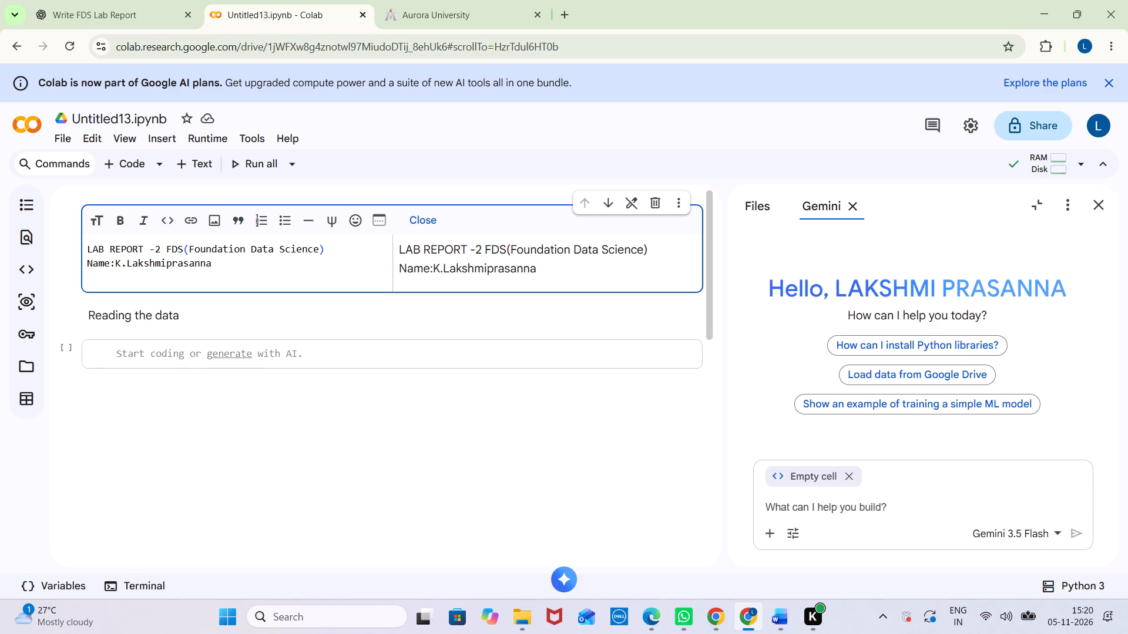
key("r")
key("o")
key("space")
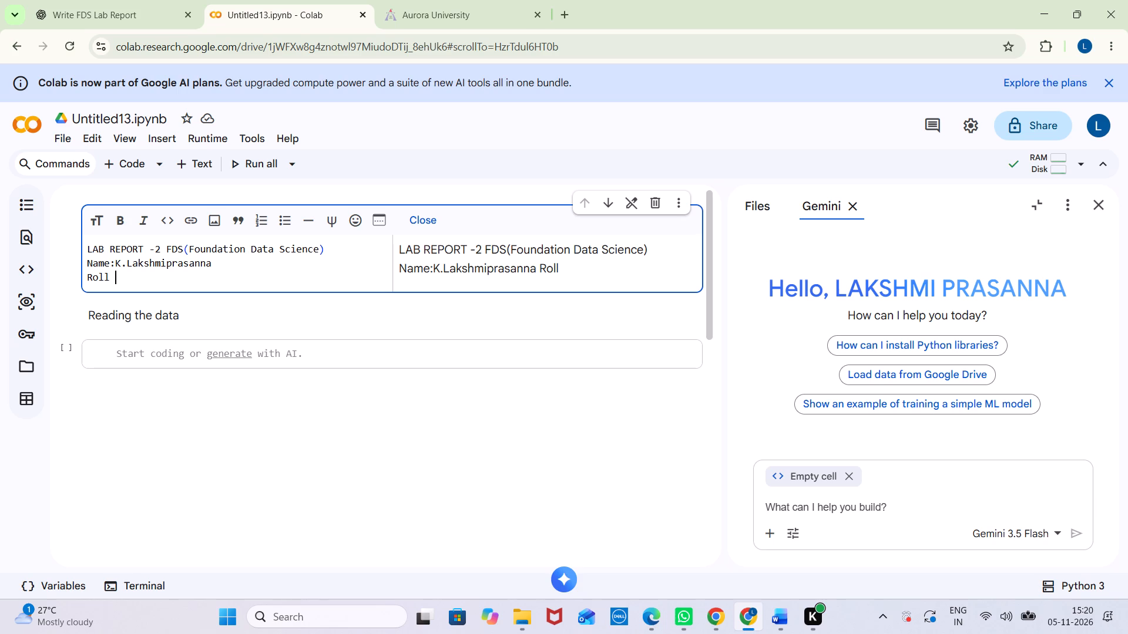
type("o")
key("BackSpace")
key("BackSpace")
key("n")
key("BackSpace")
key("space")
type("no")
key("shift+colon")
Pad "Name" with three spaces so its colon aligns with the one in "Roll no:", and add a space after the name colon.
left_click(109, 264)
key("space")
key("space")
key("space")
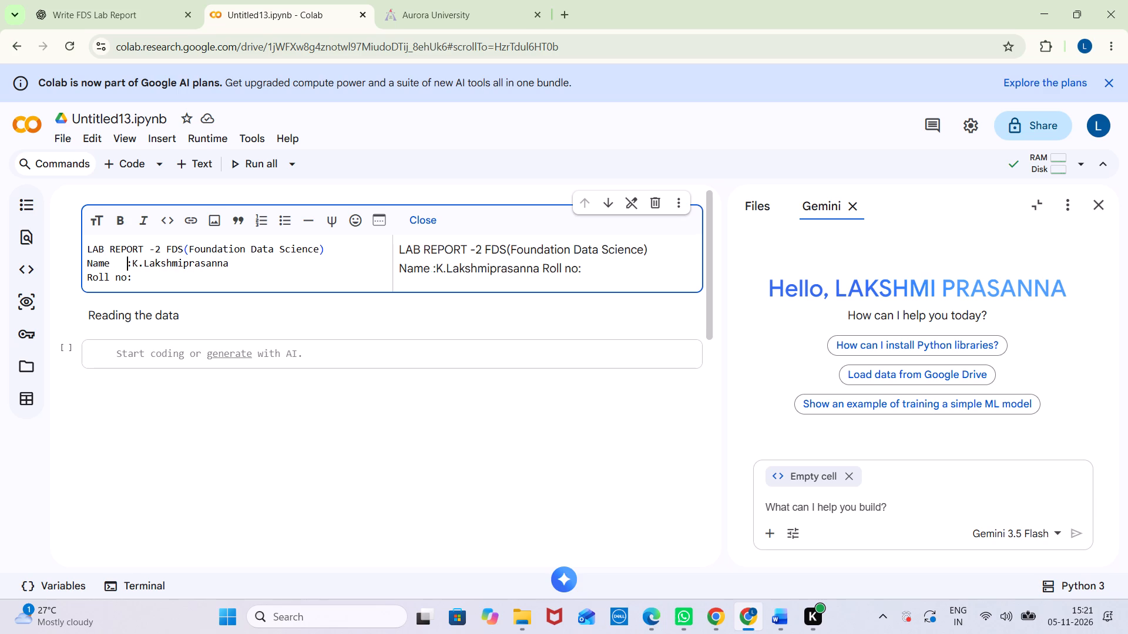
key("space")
key("BackSpace")
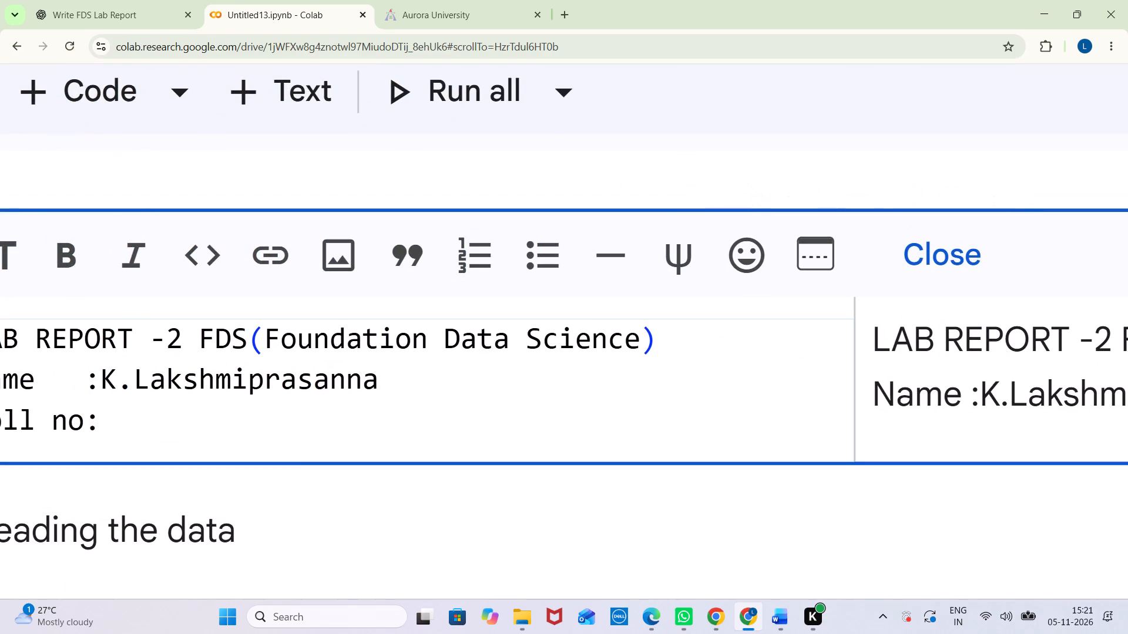
left_click(105, 419)
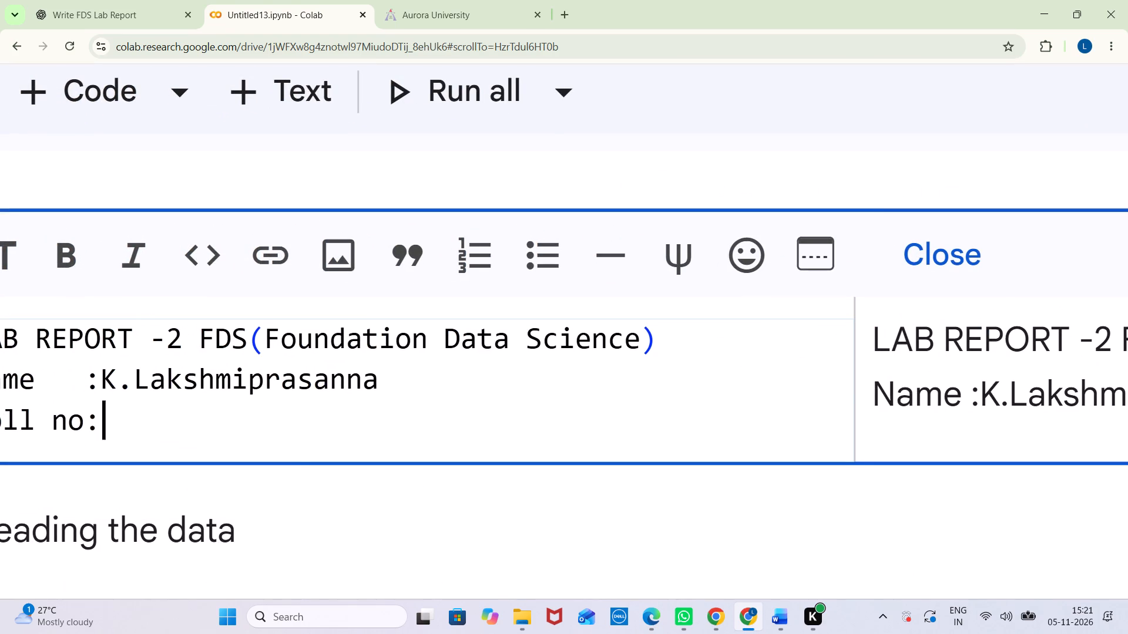
left_click(104, 380)
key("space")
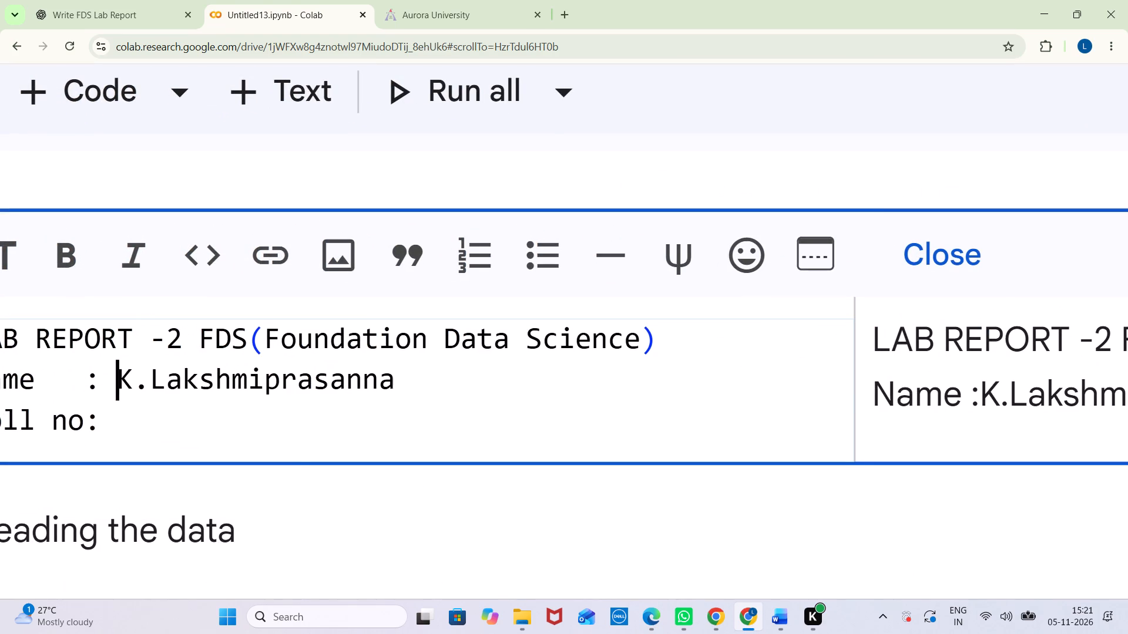
Enter the student's roll number after "Roll no:" and finish editing the title cell.
left_click(109, 432)
key("Down")
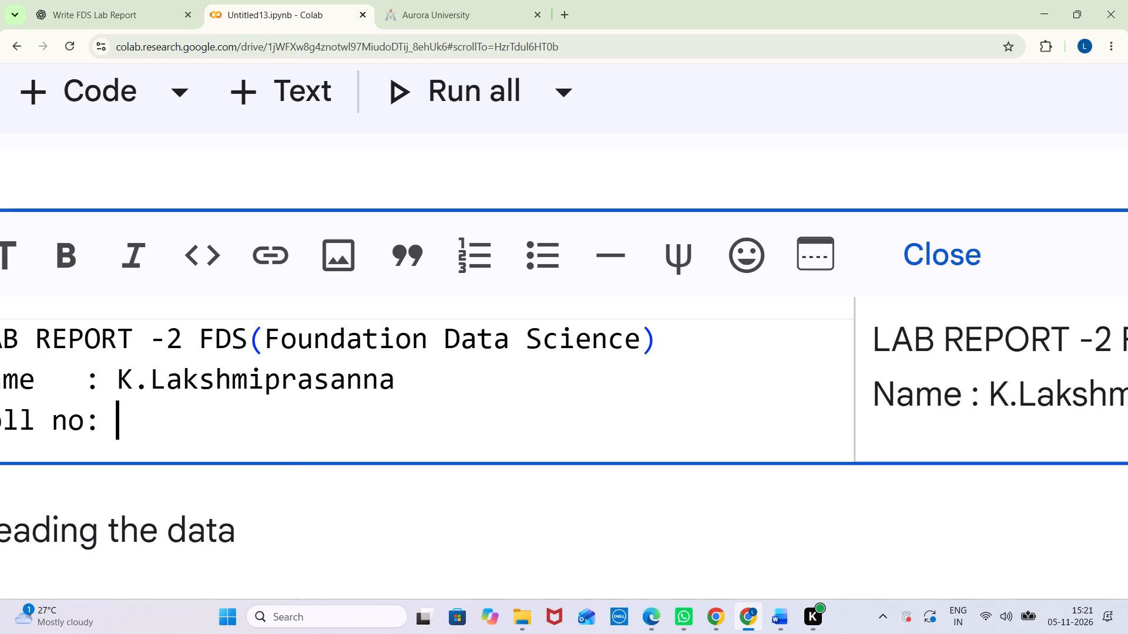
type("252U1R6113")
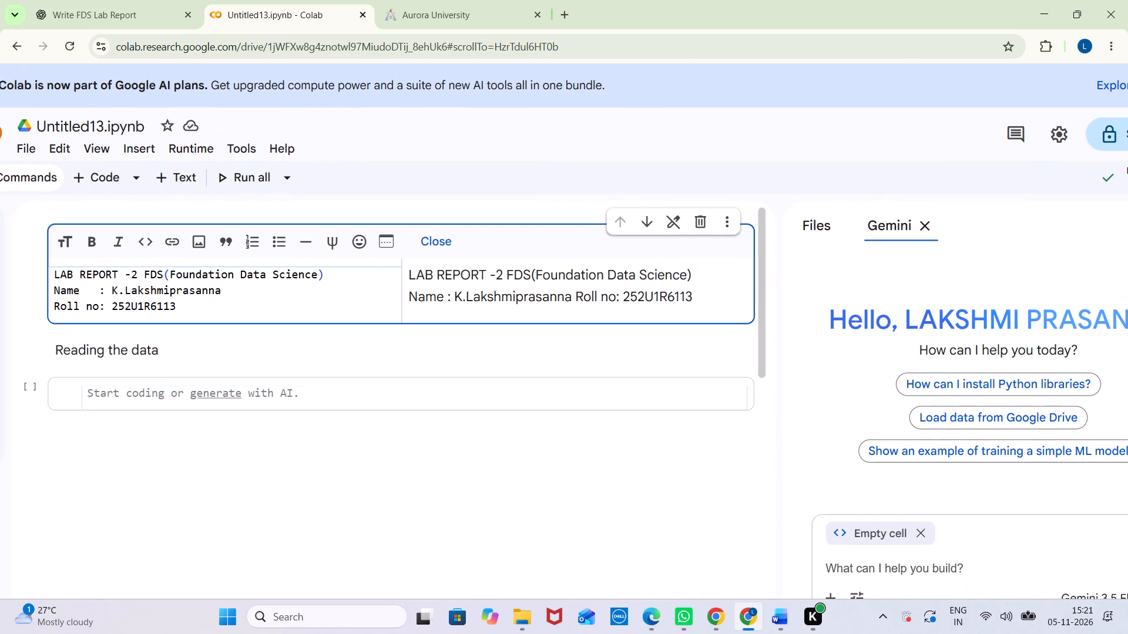
left_click(255, 395)
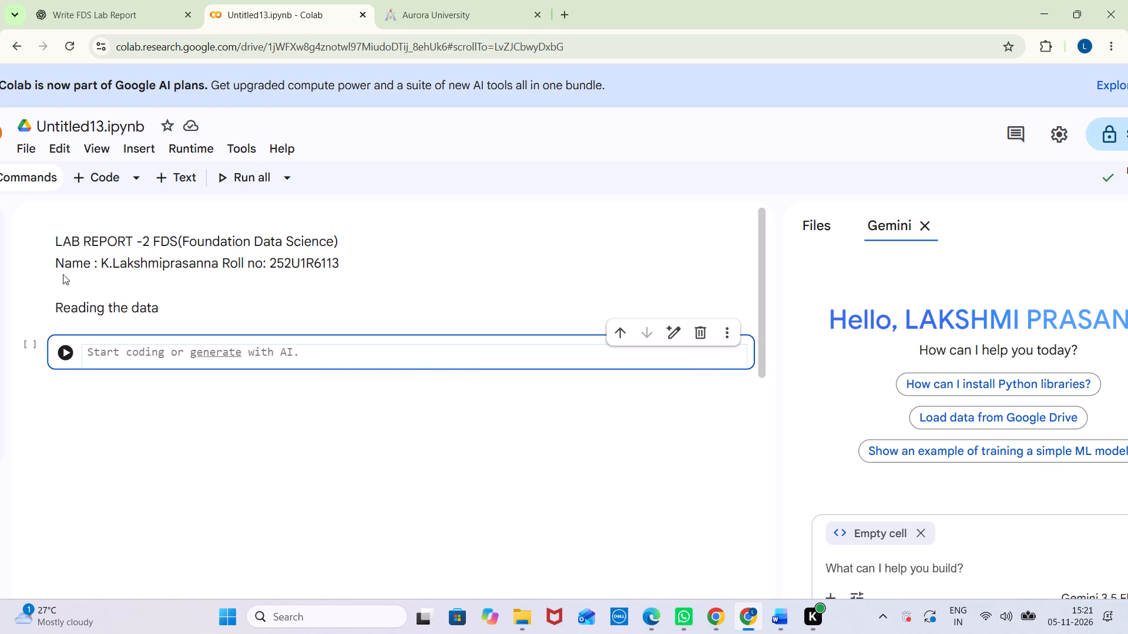
Rename the notebook as "LAB_REPORT_2_" followed by the student's name in capitals, keeping the .ipynb extension.
left_click(105, 127)
key("BackSpace")
key("BackSpace")
key("BackSpace")
key("BackSpace")
key("BackSpace")
key("BackSpace")
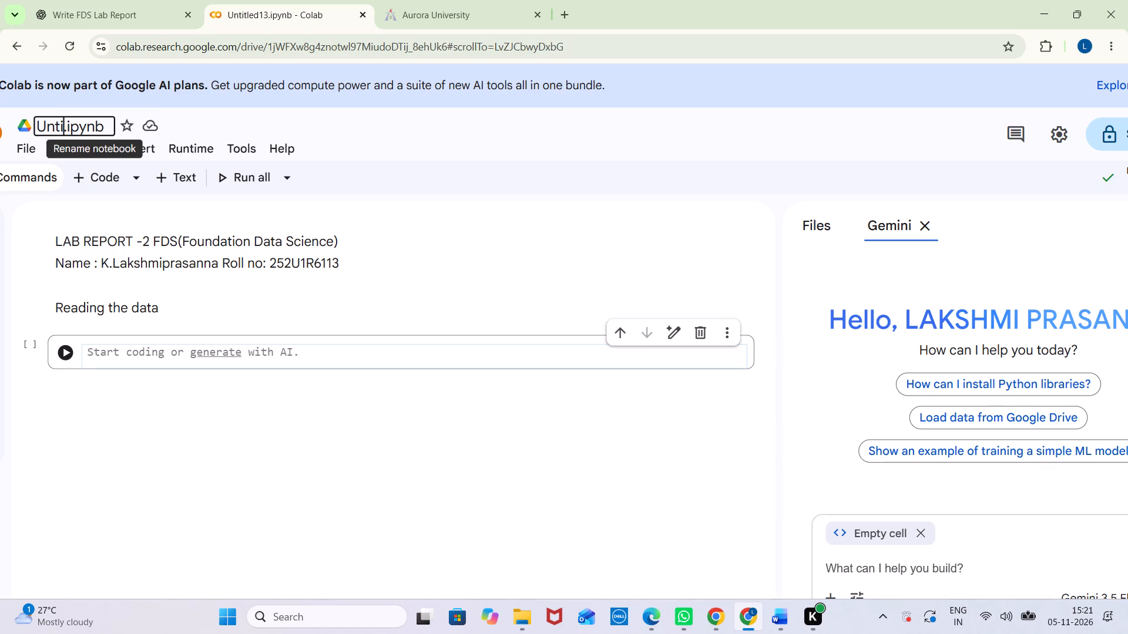
key("BackSpace")
key("BackSpace")
key("BackSpace")
key("BackSpace")
key("BackSpace")
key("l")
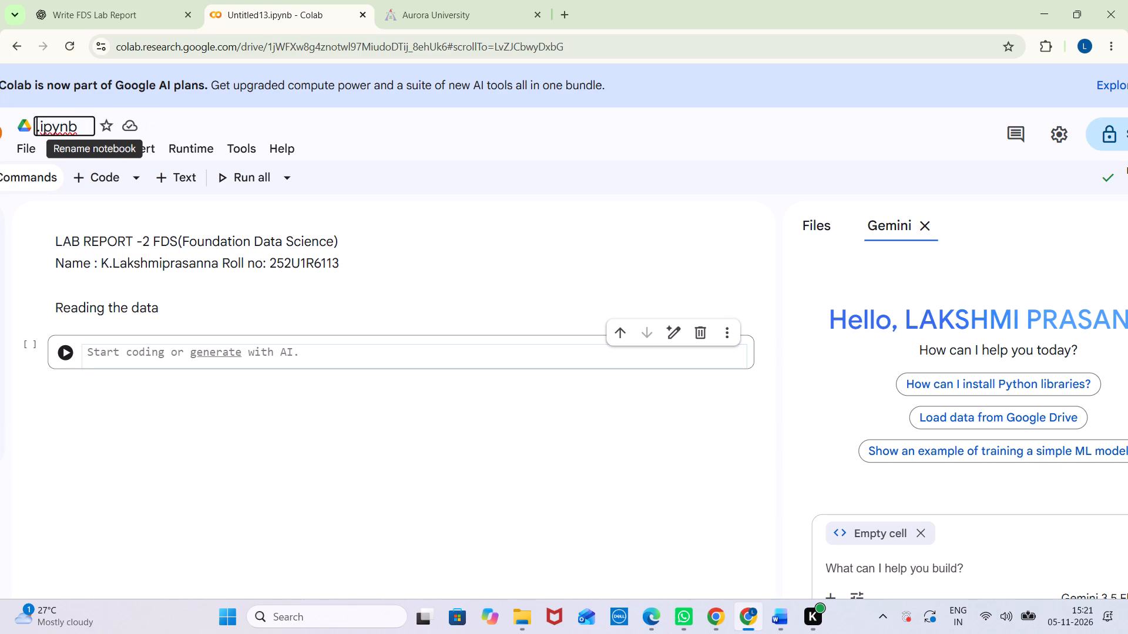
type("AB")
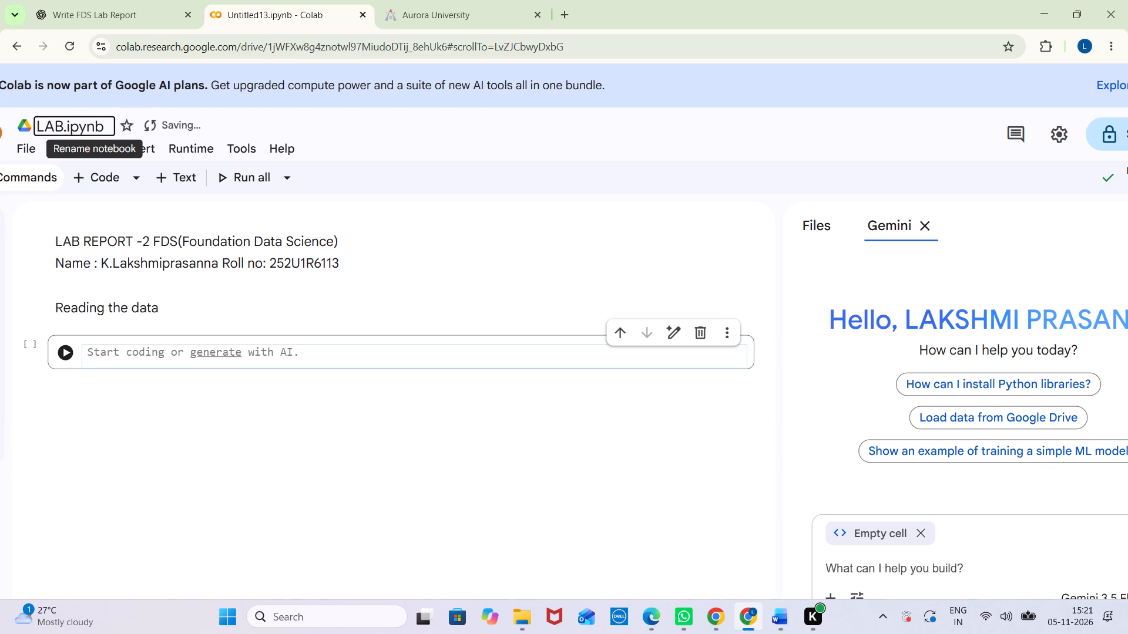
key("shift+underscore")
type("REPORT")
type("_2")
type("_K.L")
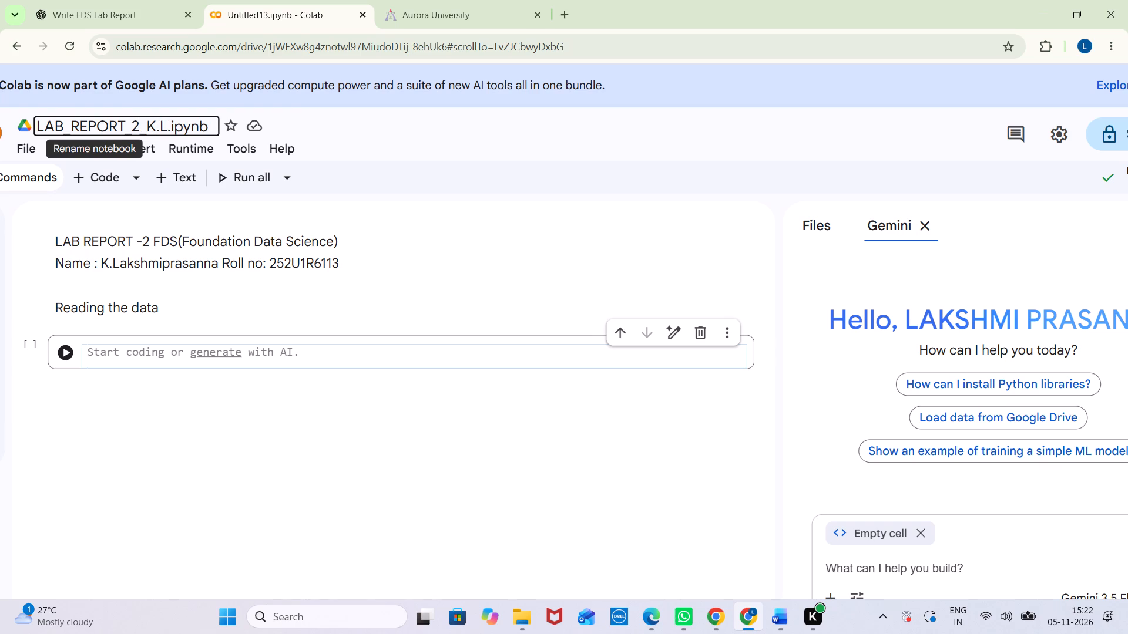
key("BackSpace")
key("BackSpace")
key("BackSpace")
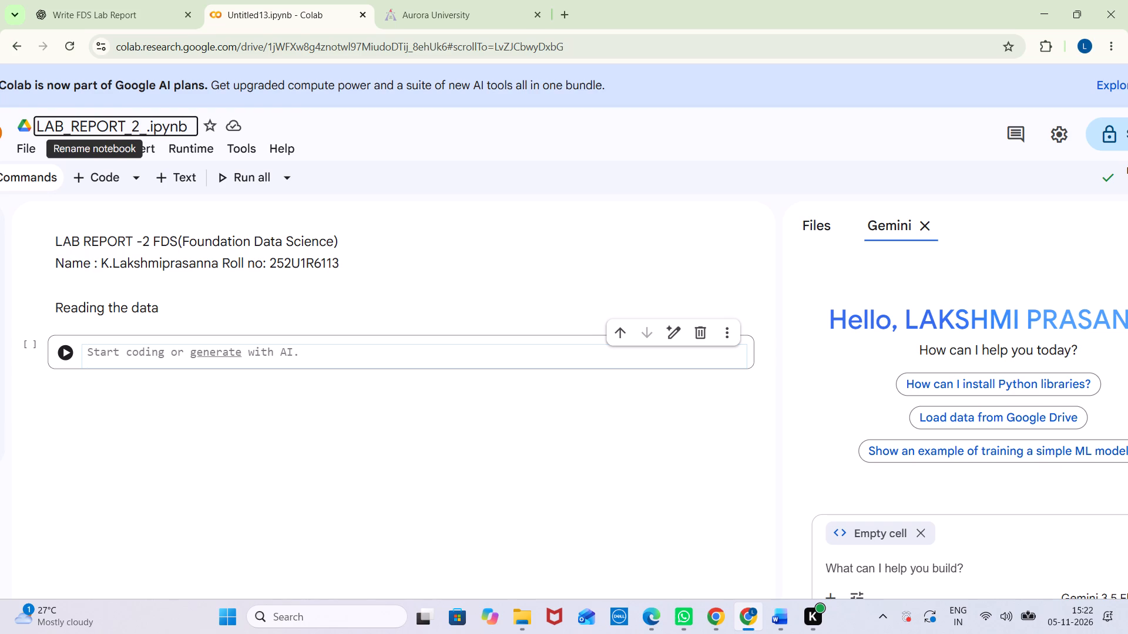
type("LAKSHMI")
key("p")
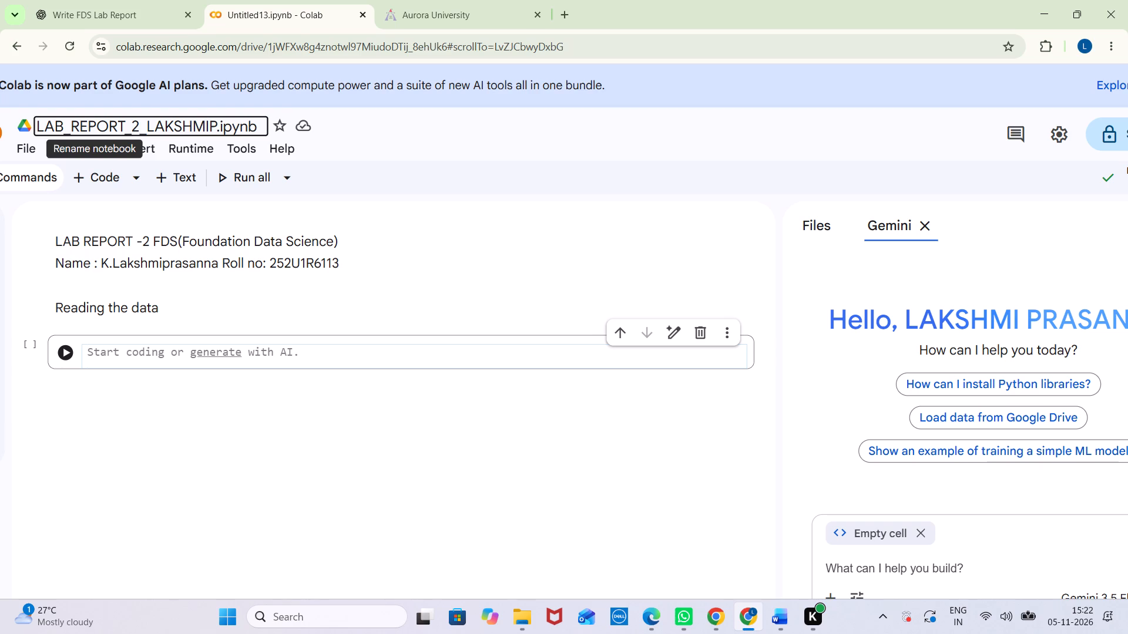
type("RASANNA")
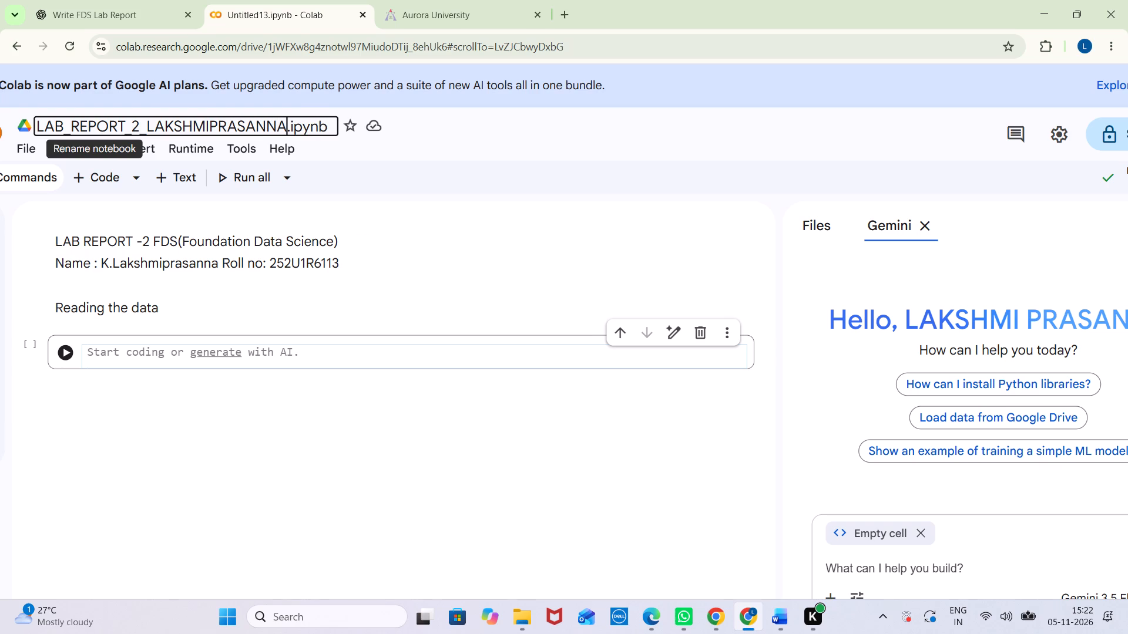
Prefix the notebook's file name with the student's roll number and an underscore, and finish renaming.
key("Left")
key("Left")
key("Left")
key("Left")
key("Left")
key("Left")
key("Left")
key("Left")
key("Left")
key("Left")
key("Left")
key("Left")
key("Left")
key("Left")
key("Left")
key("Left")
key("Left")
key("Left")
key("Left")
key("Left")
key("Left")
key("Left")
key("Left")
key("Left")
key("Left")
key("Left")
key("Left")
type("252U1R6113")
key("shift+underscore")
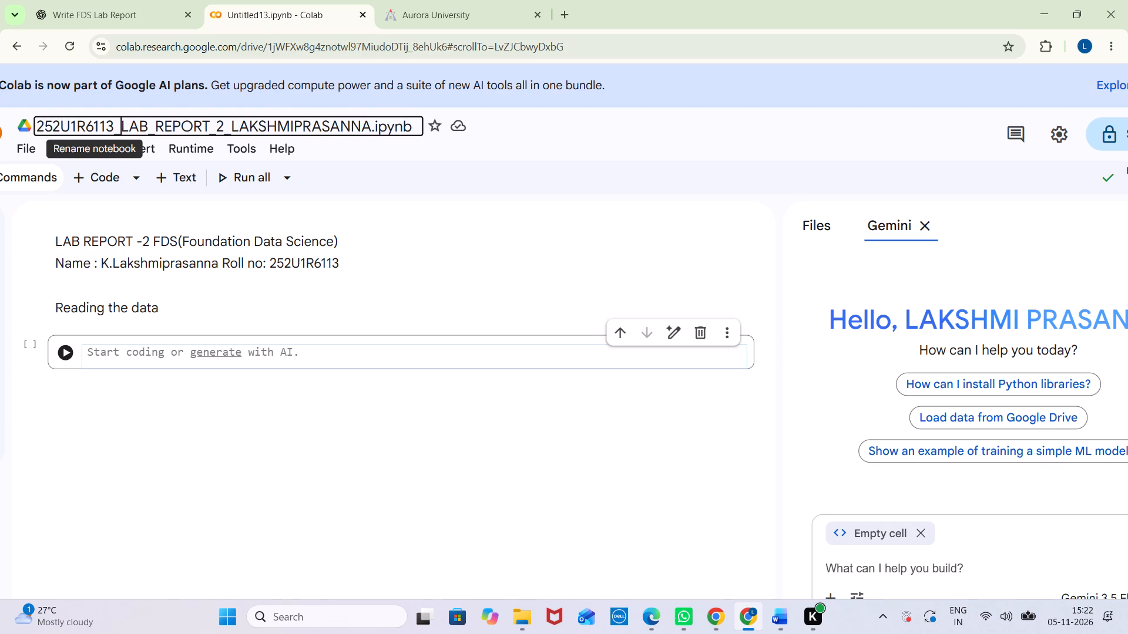
left_click(300, 356)
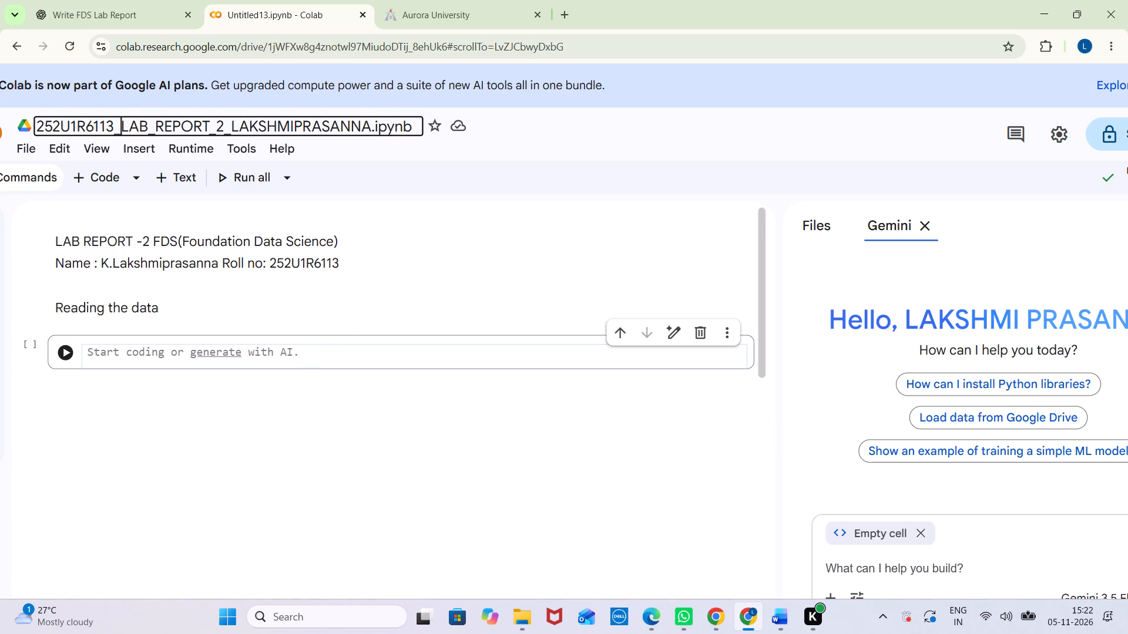
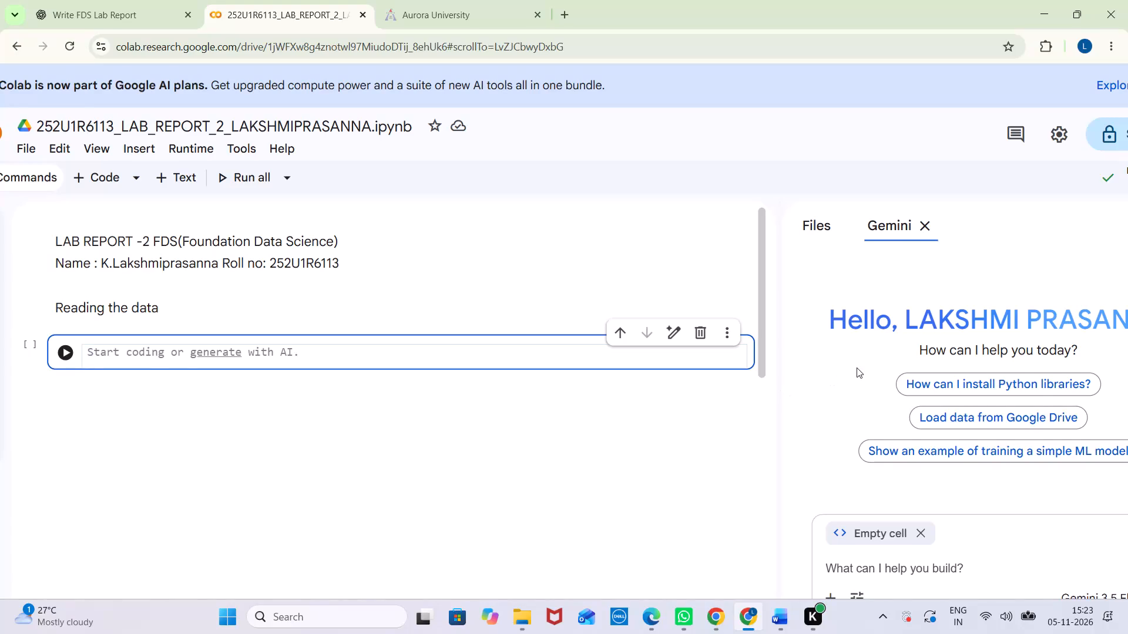
Close the Gemini assistant pane so the notebook cells take up the full width.
scroll(857, 367, "left", 1)
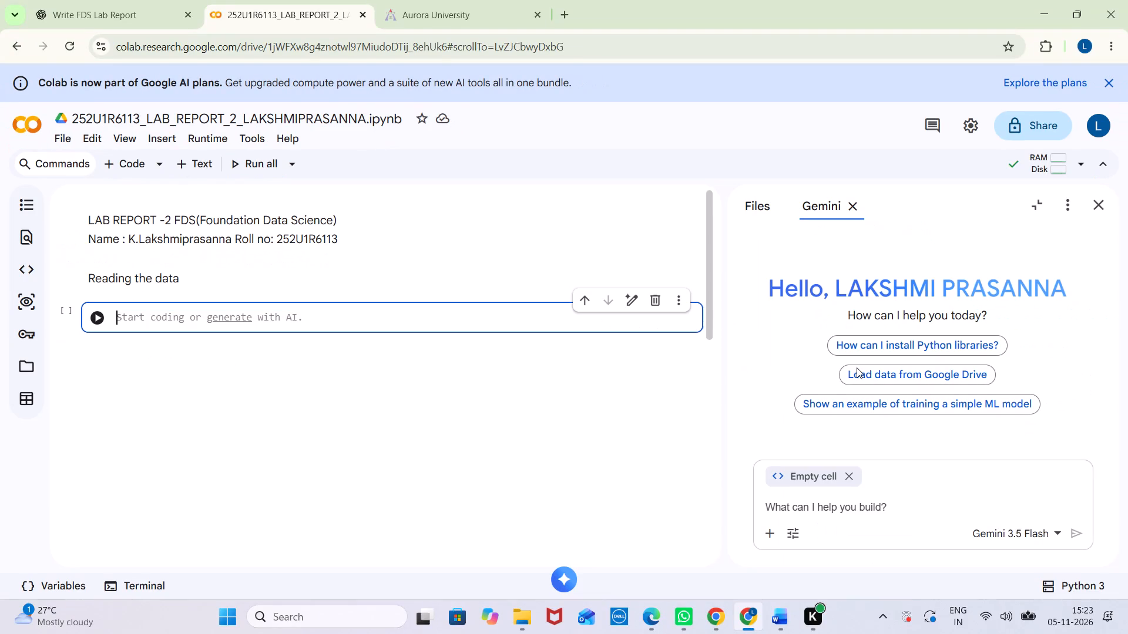
left_click(1098, 205)
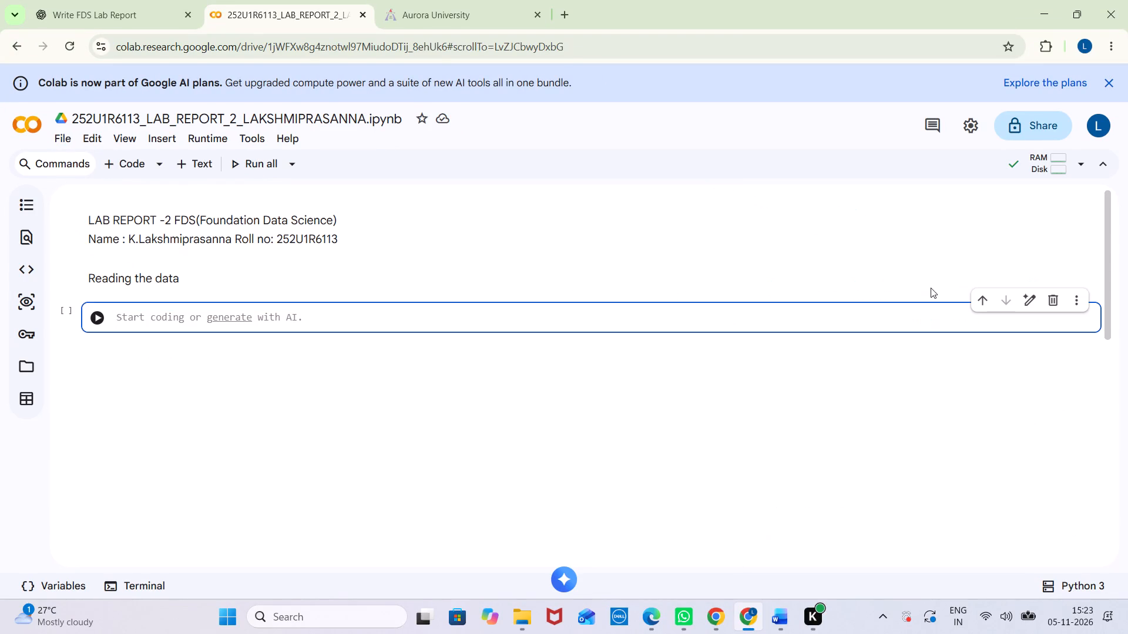
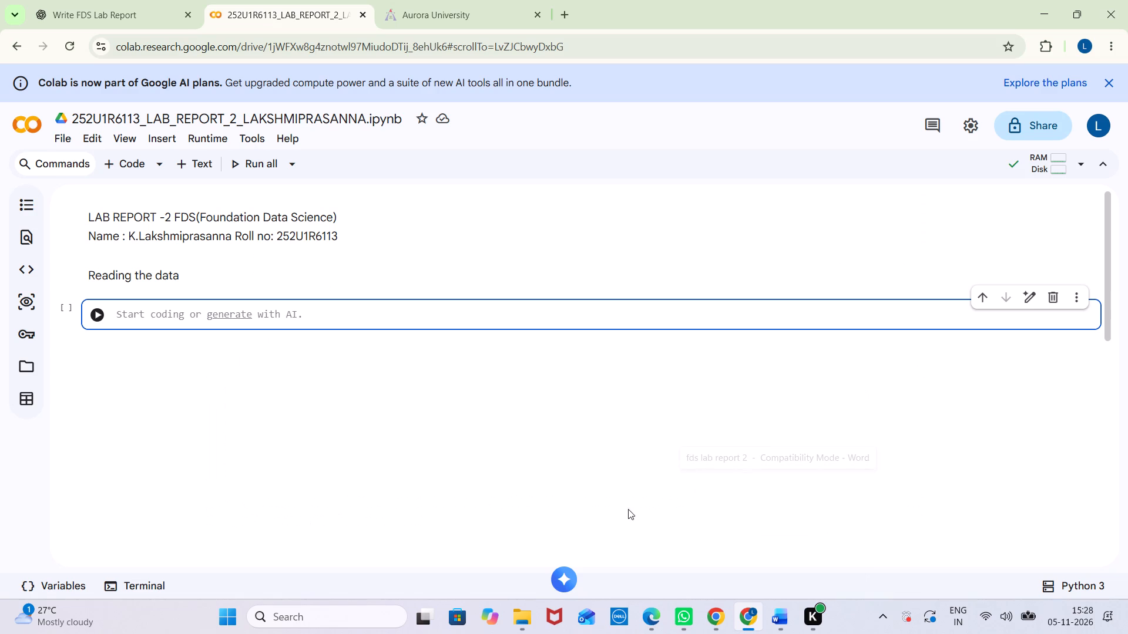
Write "import numpy as np" as the first line of the code cell under Reading the data.
left_click(495, 318)
type("IM")
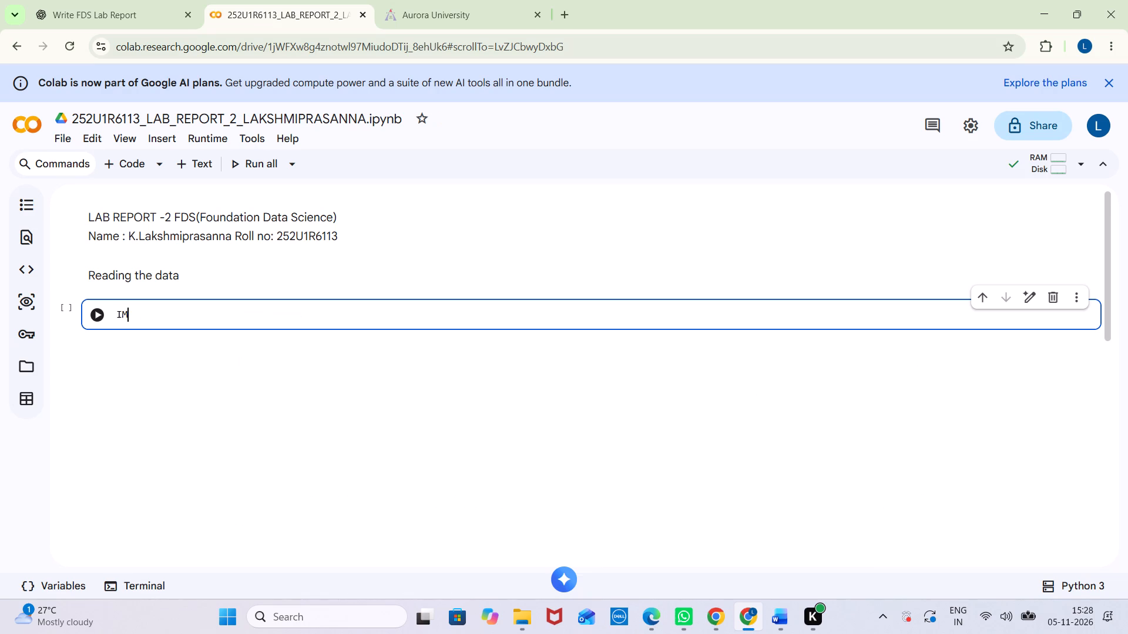
key("BackSpace")
key("BackSpace")
type("import num")
type("py")
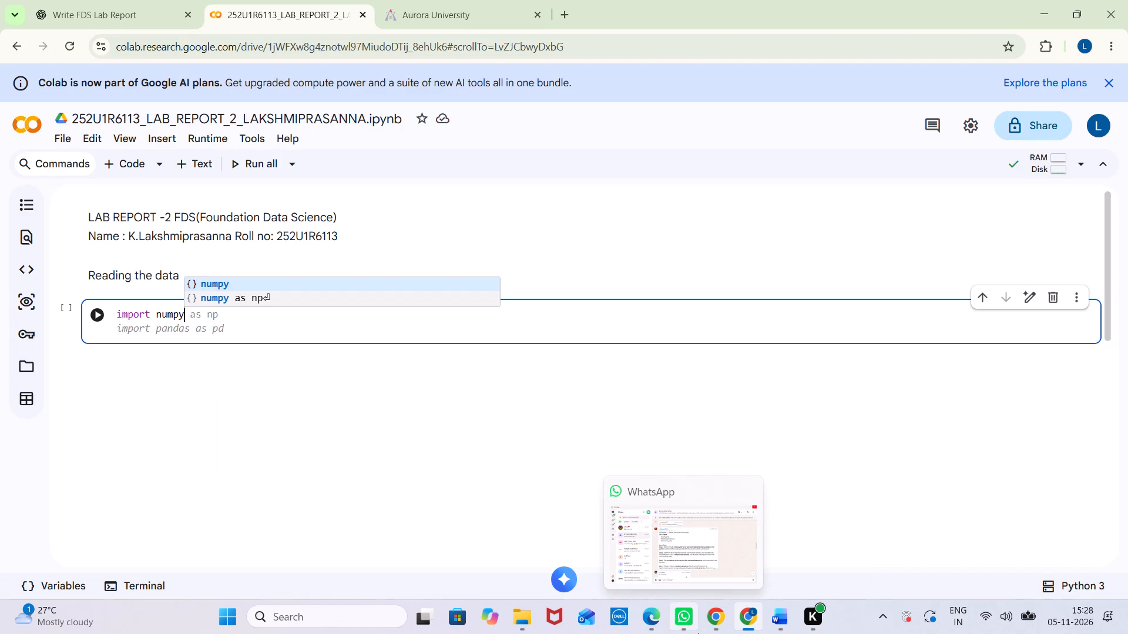
key("space")
type("as np")
key("Return")
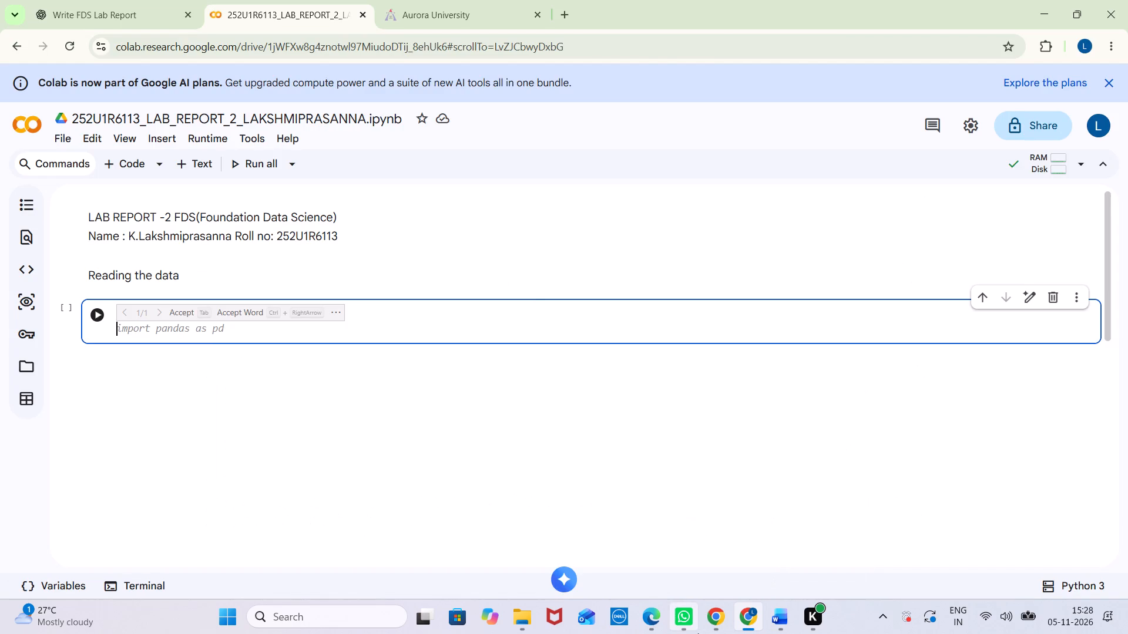
type("import")
key("space")
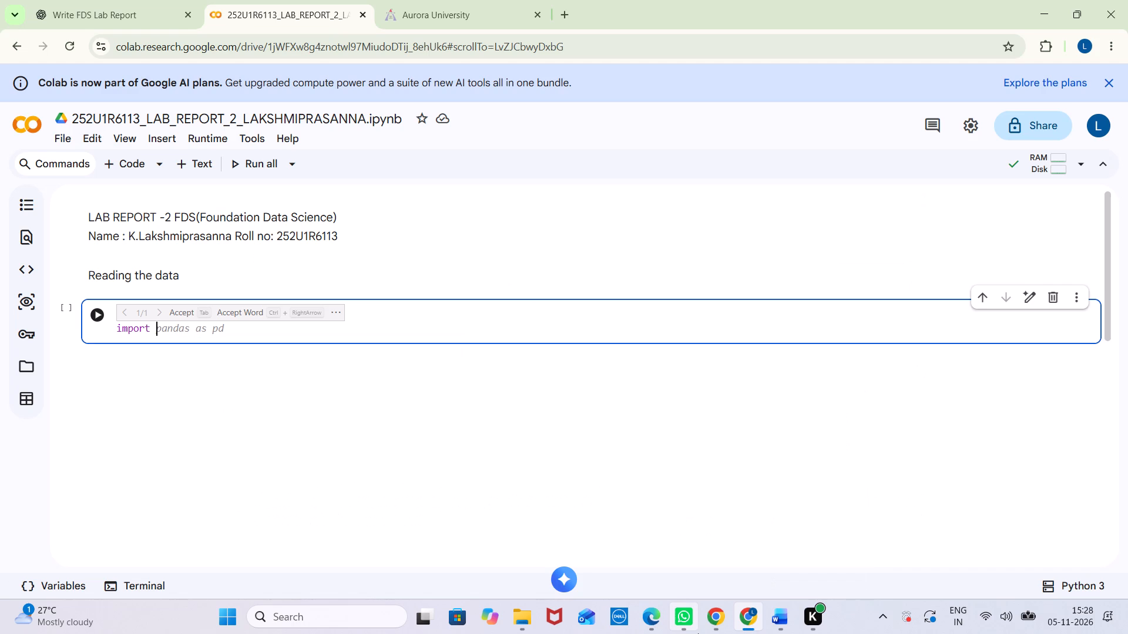
type("pan")
type("das as")
key("space")
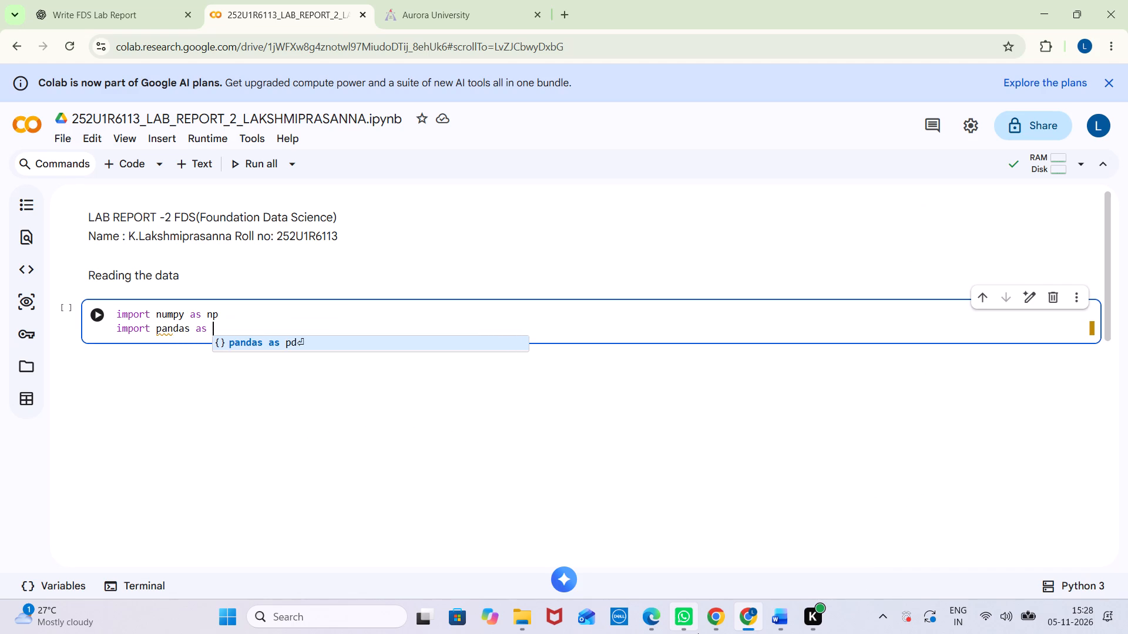
type("pd")
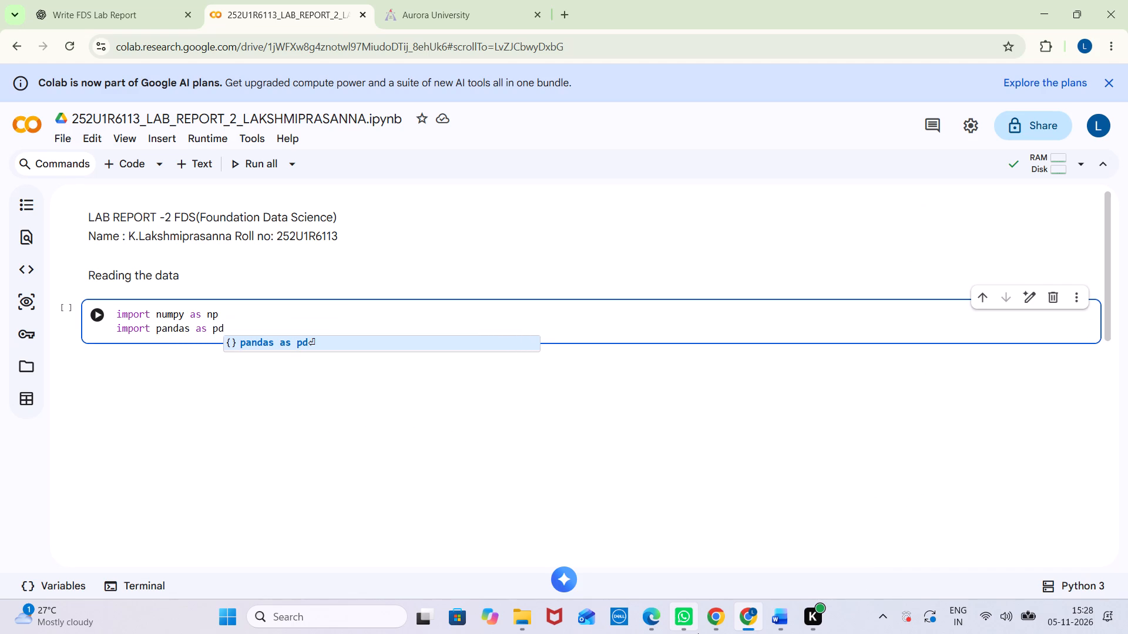
key("BackSpace")
key("BackSpace")
key("BackSpace")
key("space")
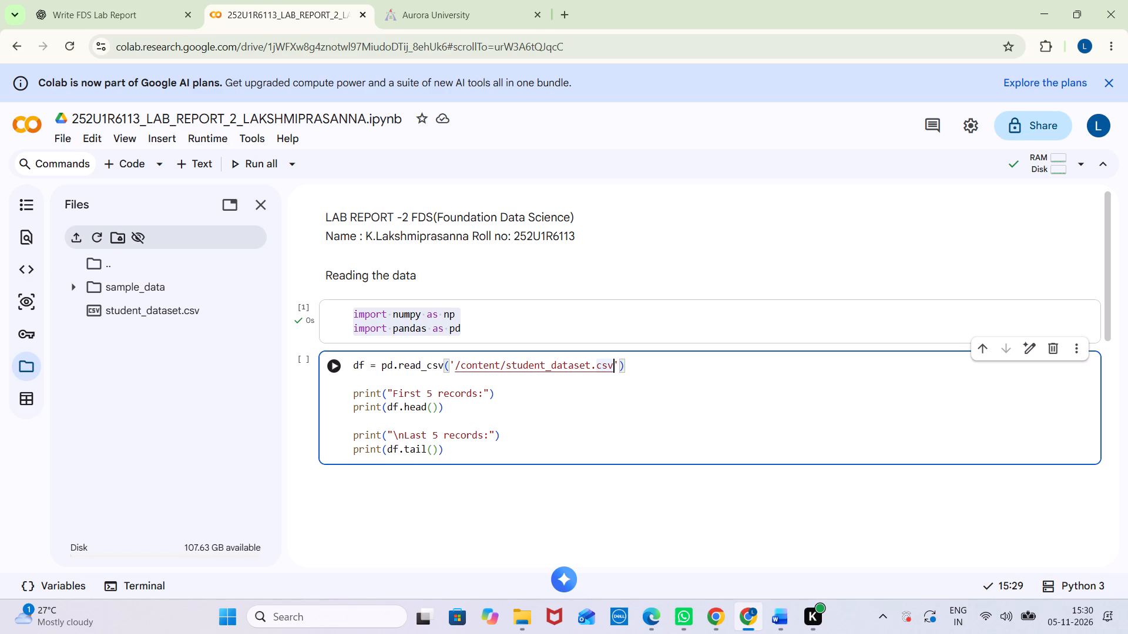
left_click_drag(513, 447, 345, 396)
key("BackSpace")
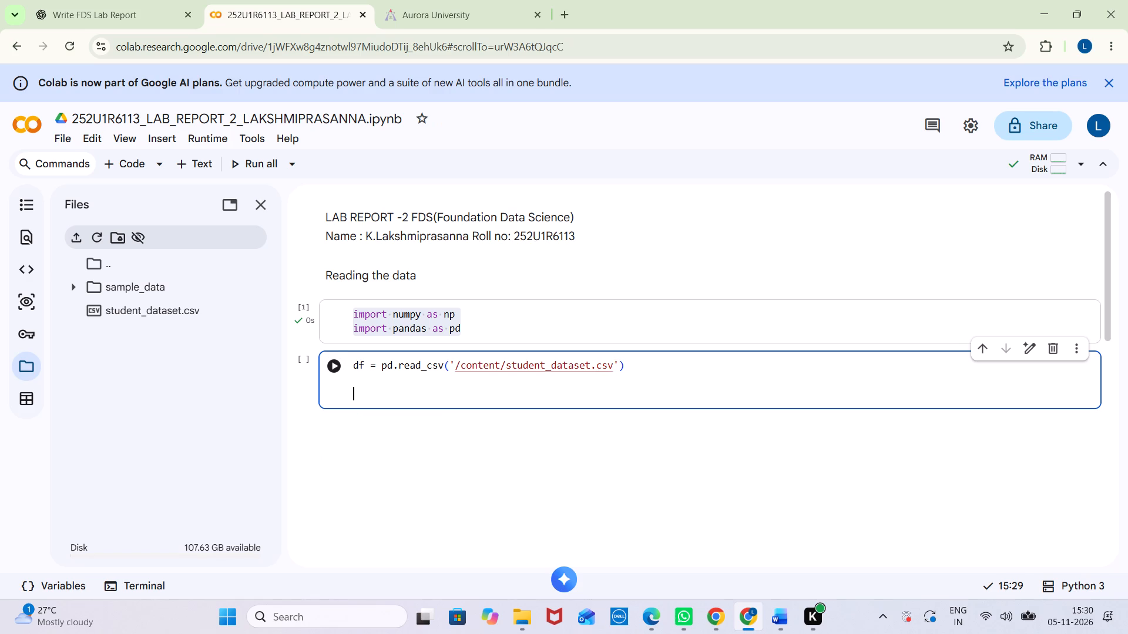
left_click(330, 363)
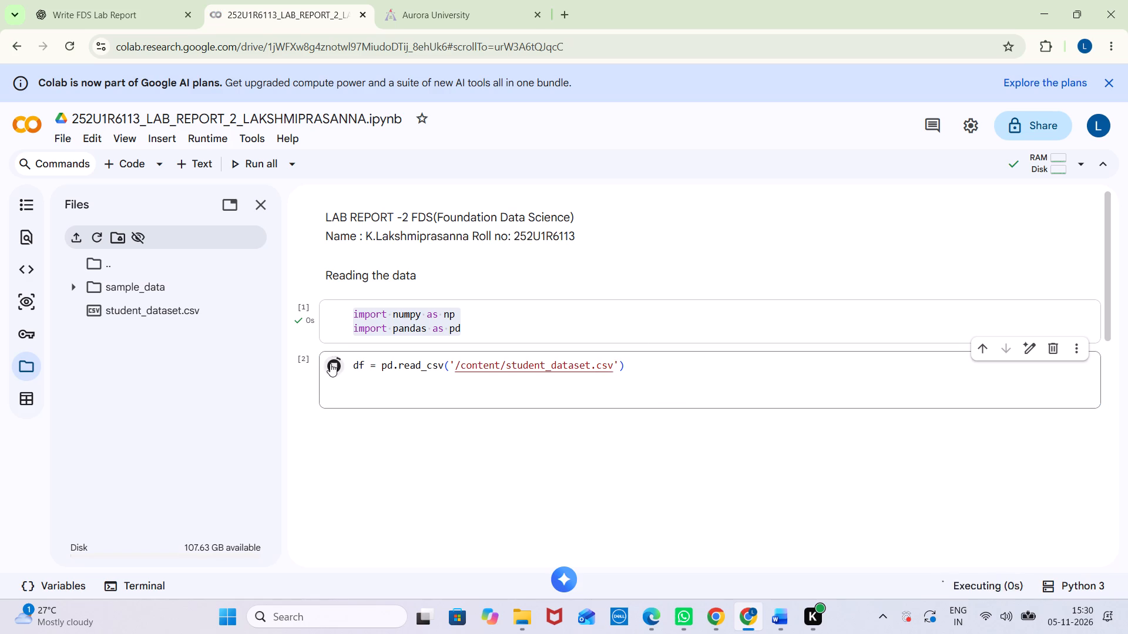
left_click(399, 402)
key("BackSpace")
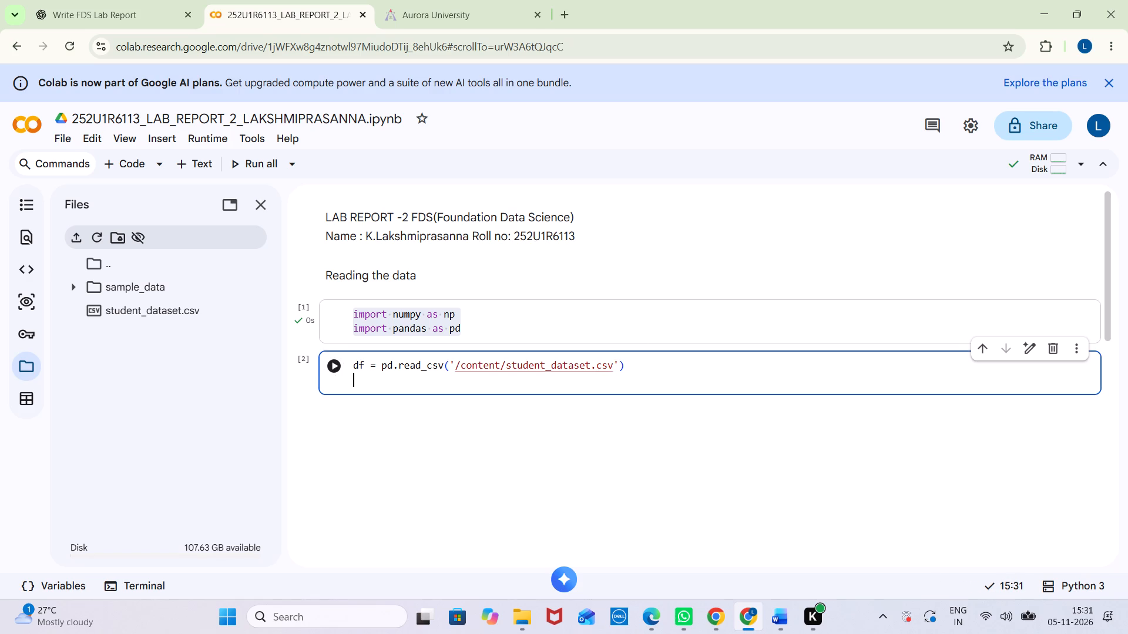
key("BackSpace")
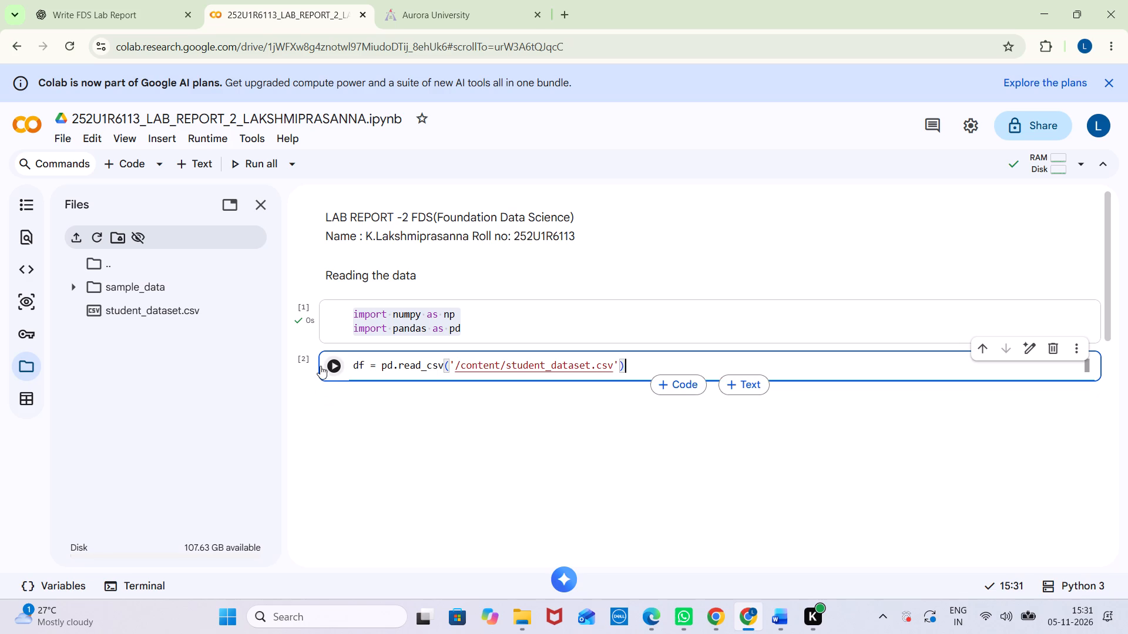
left_click(327, 366)
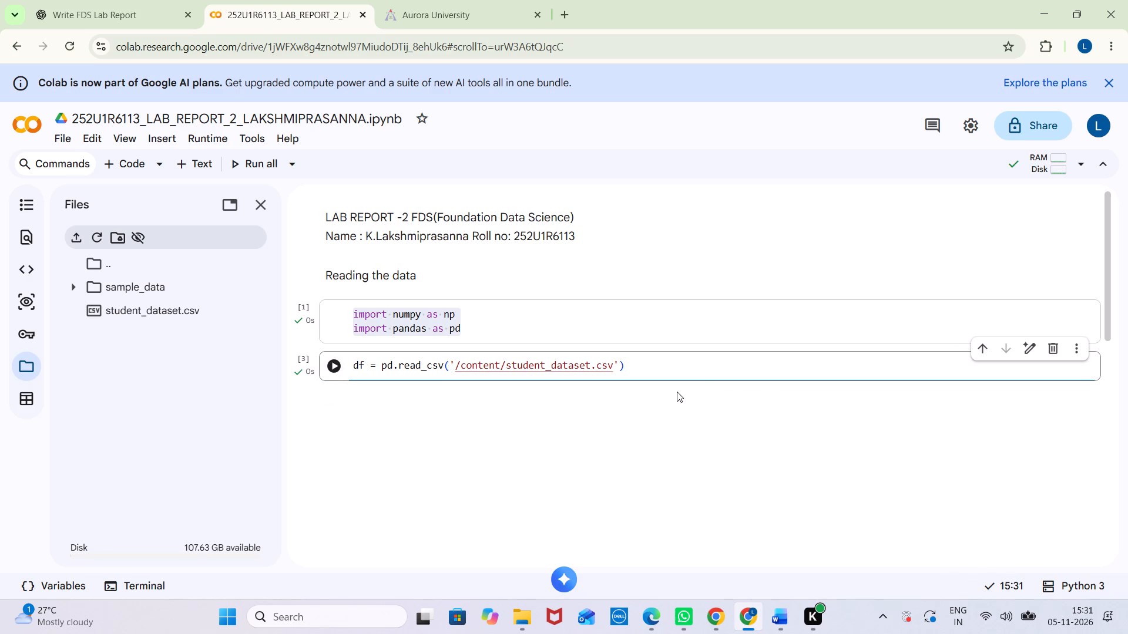
Add a code cell below the read_csv cell containing df and run it to display the dataset.
left_click(681, 383)
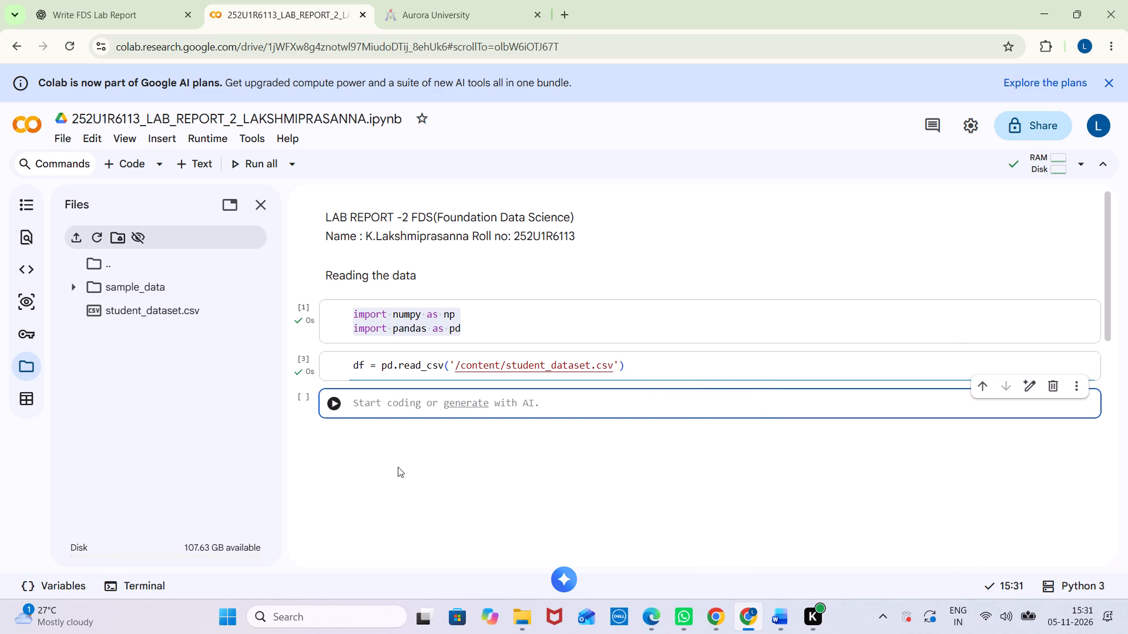
type("df")
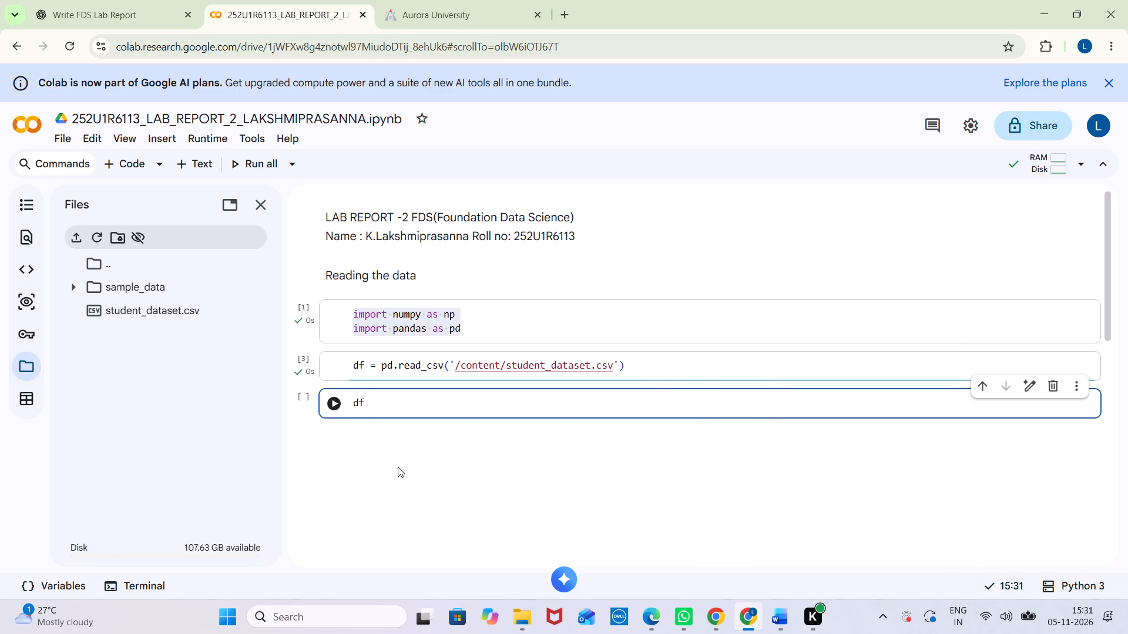
left_click(331, 412)
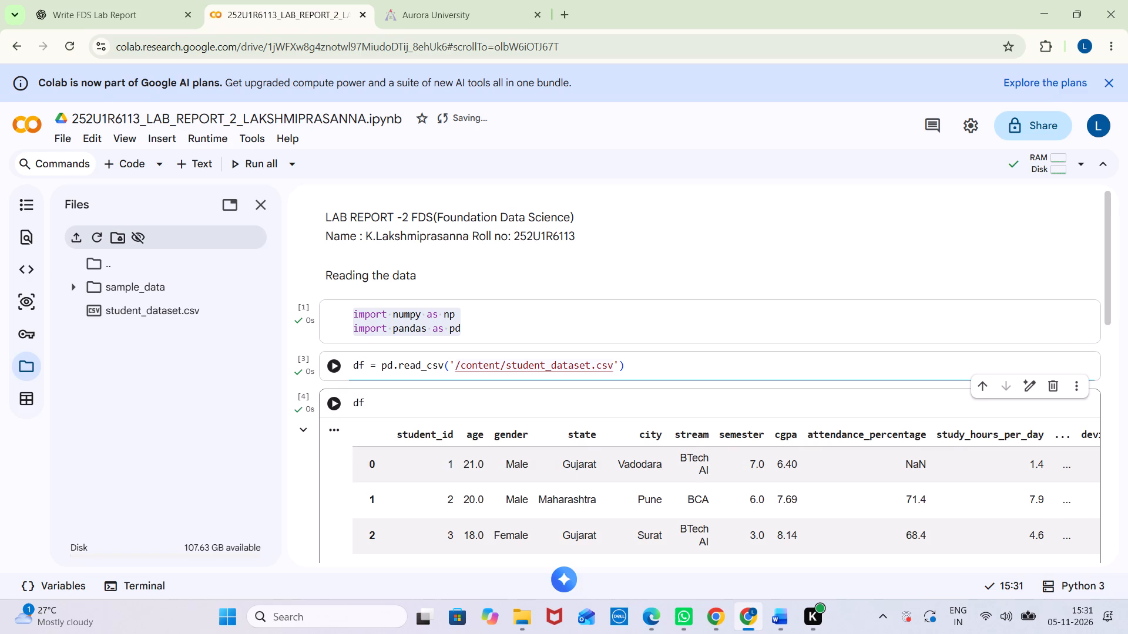
Examine the DataFrame output table at a smaller page zoom, including its last rows and the cells above it.
key("ctrl+shift+minus")
key("ctrl+shift+minus")
key("ctrl+shift+minus")
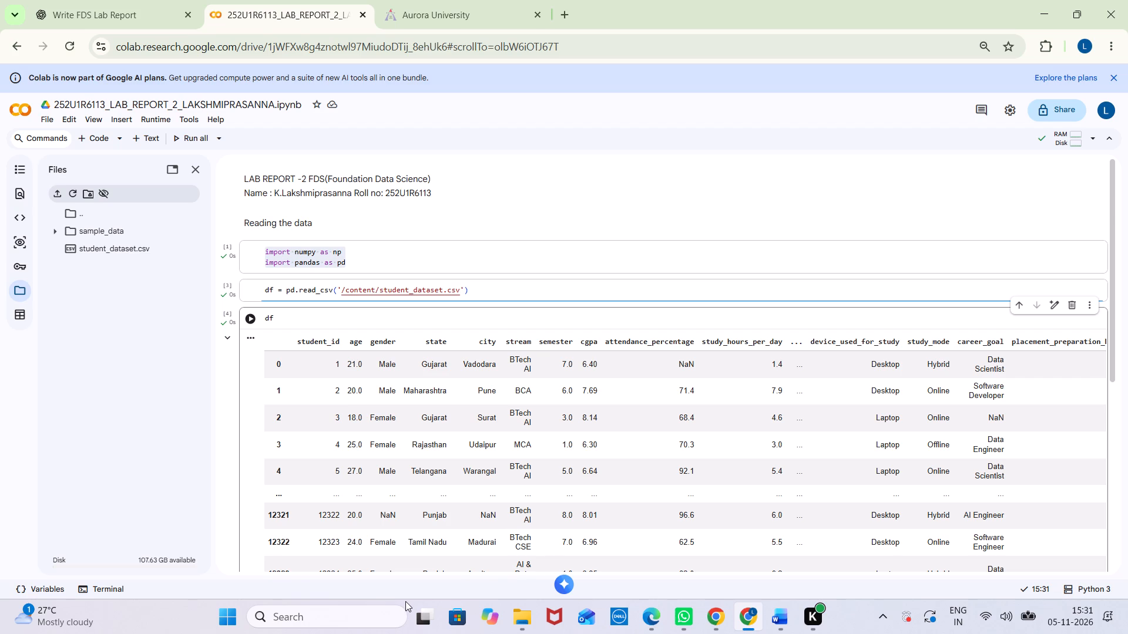
scroll(526, 470, "right", 1)
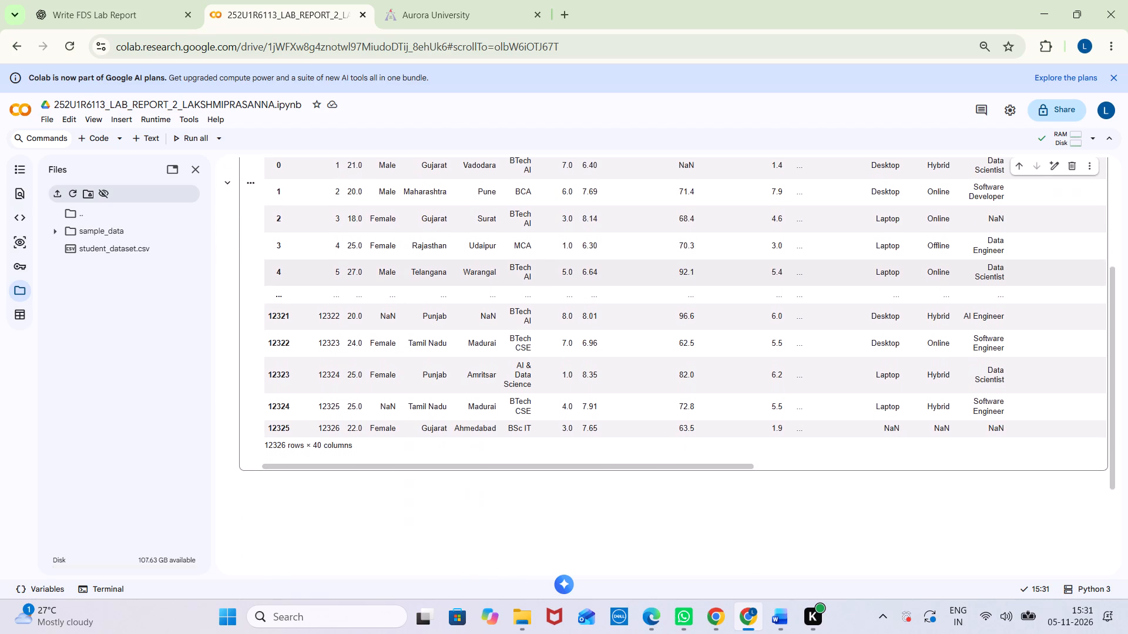
scroll(526, 470, "right", 1)
scroll(526, 470, "up", 1)
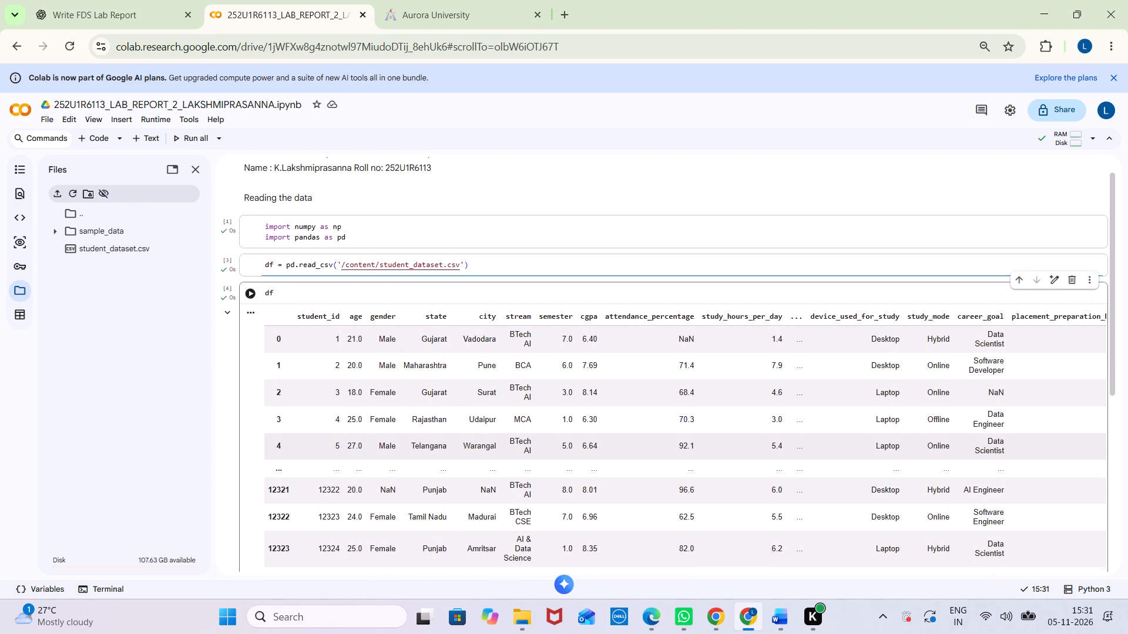
scroll(526, 470, "up", 1)
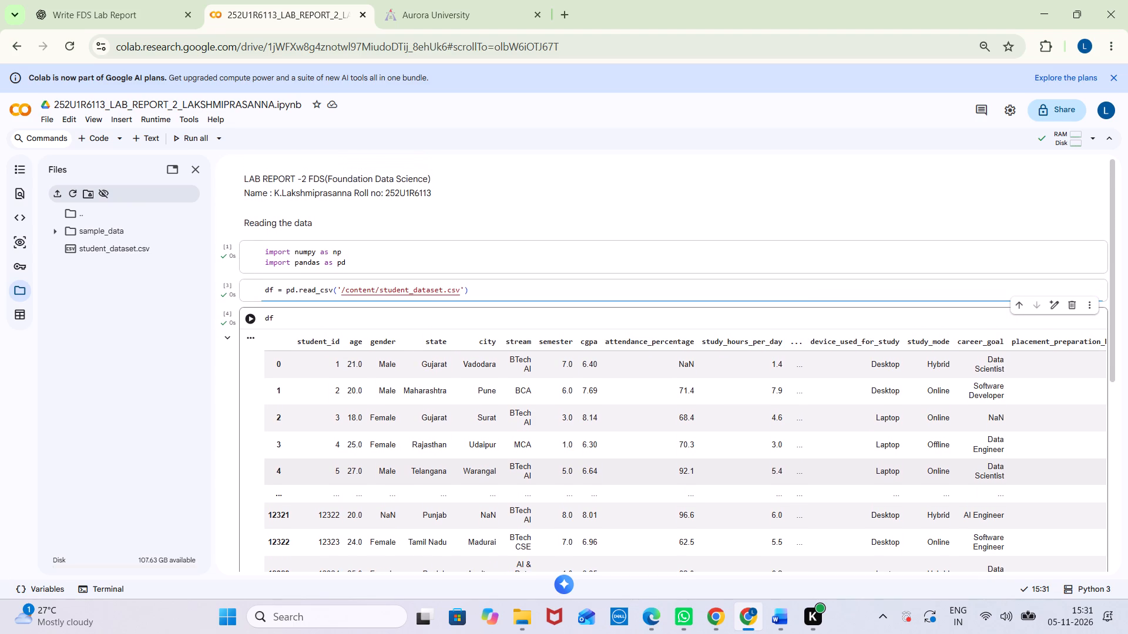
key("ctrl+shift+equal")
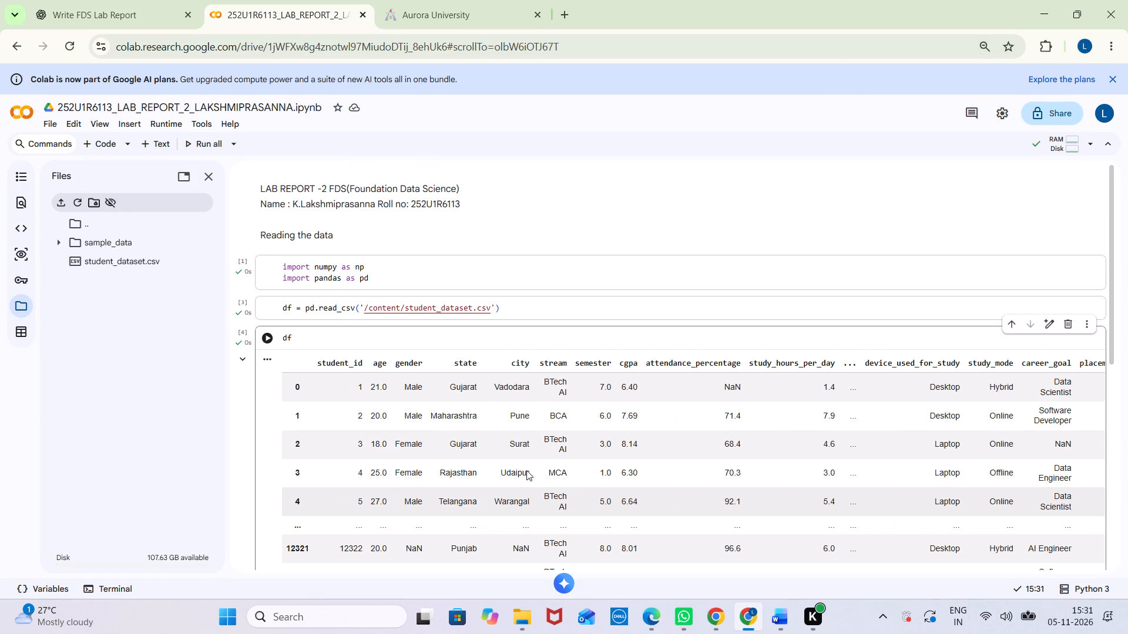
key("ctrl+shift+equal")
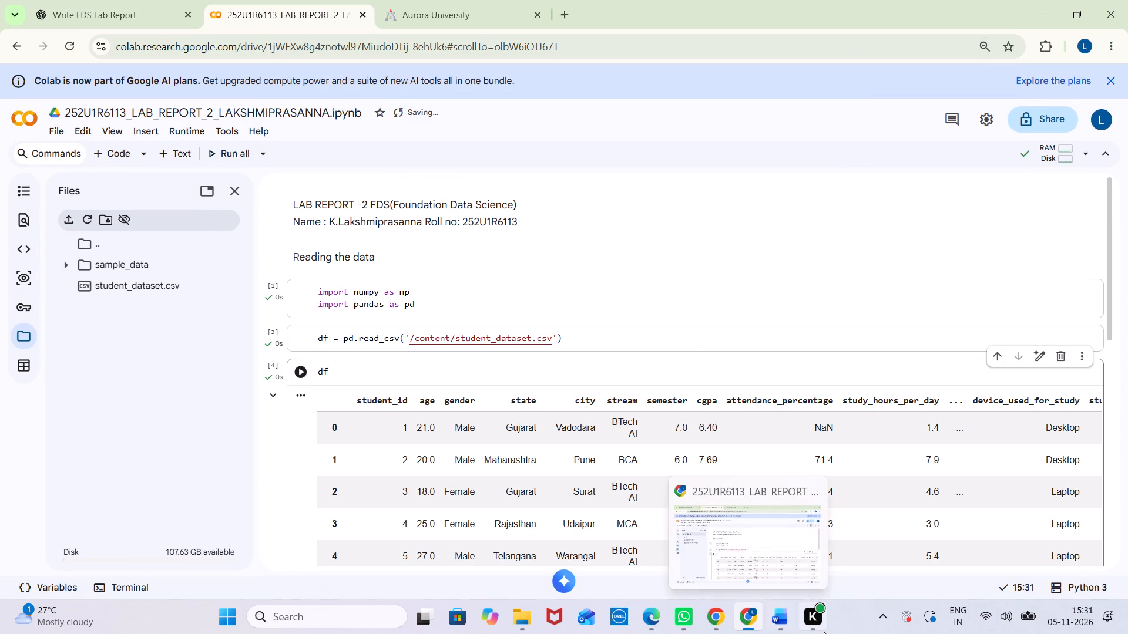
In the Windows taskbar settings, turn on the option to automatically hide the taskbar.
left_click(1010, 633)
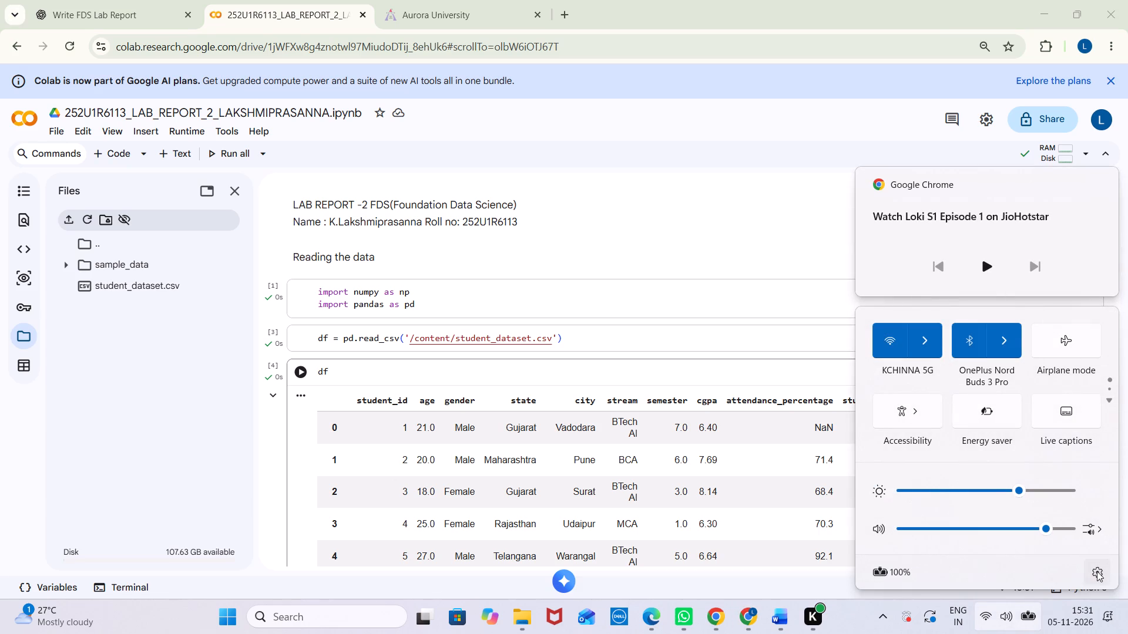
left_click(1097, 571)
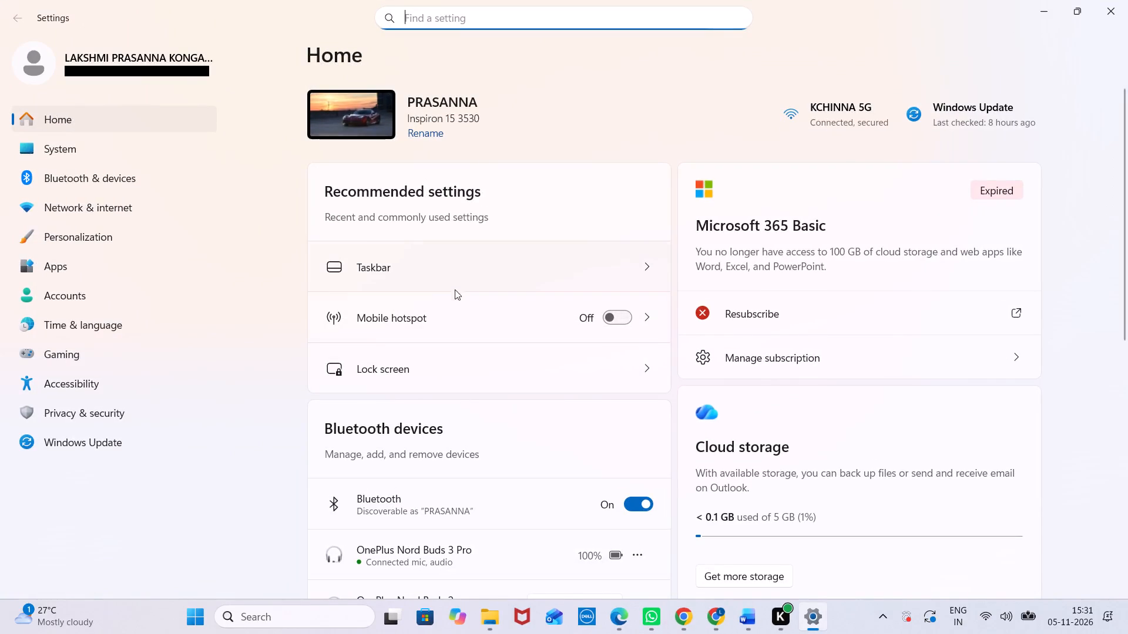
left_click(462, 269)
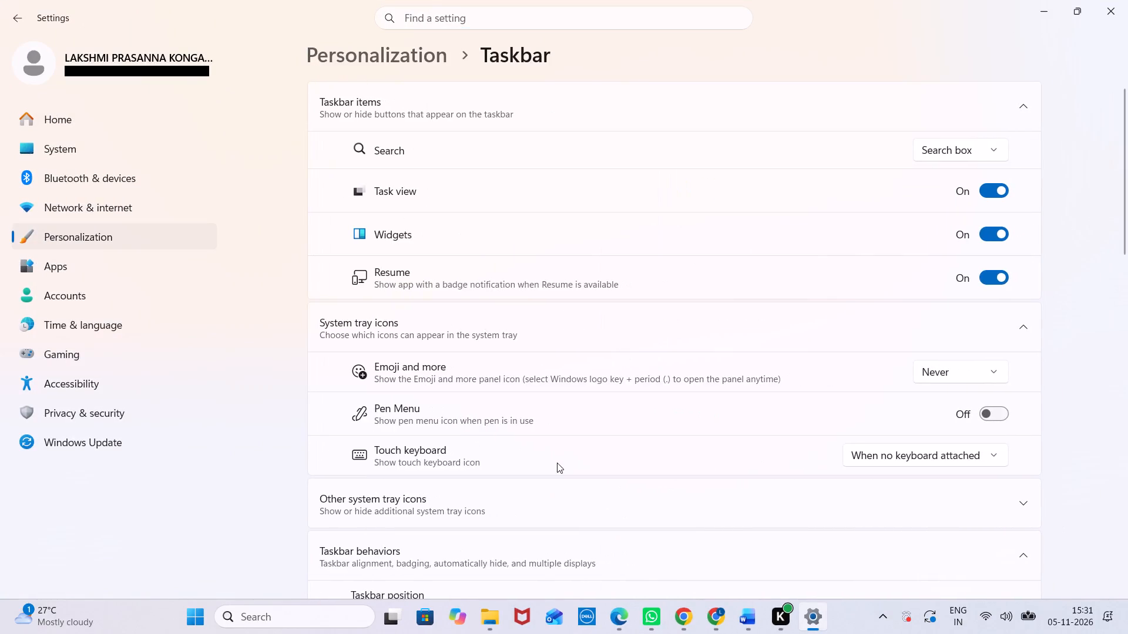
scroll(451, 350, "down", 2)
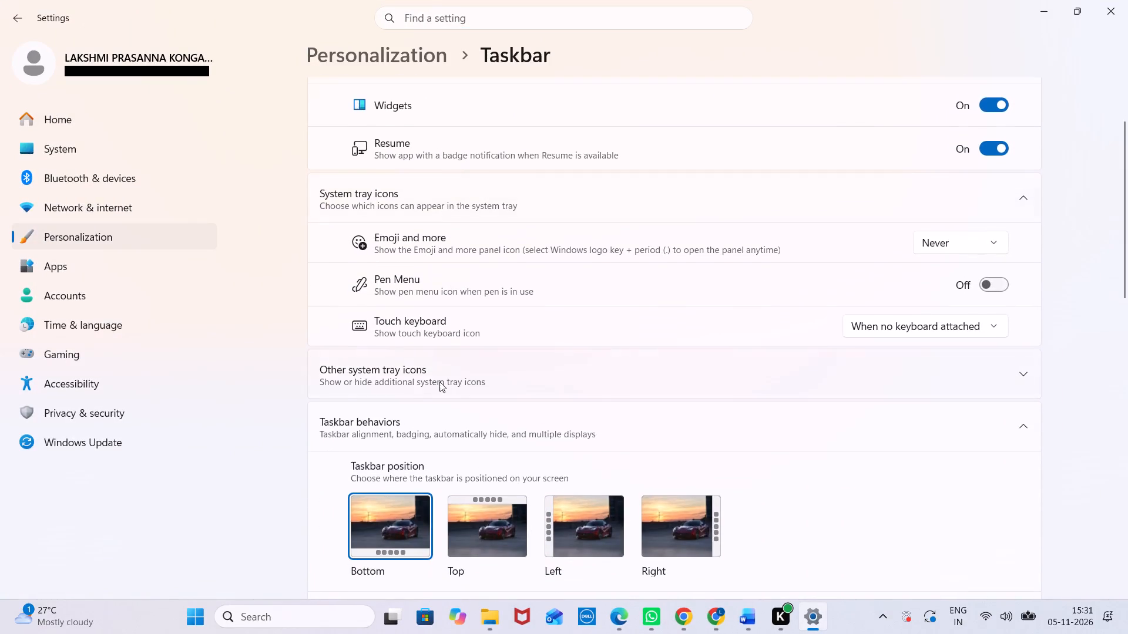
scroll(415, 429, "down", 2)
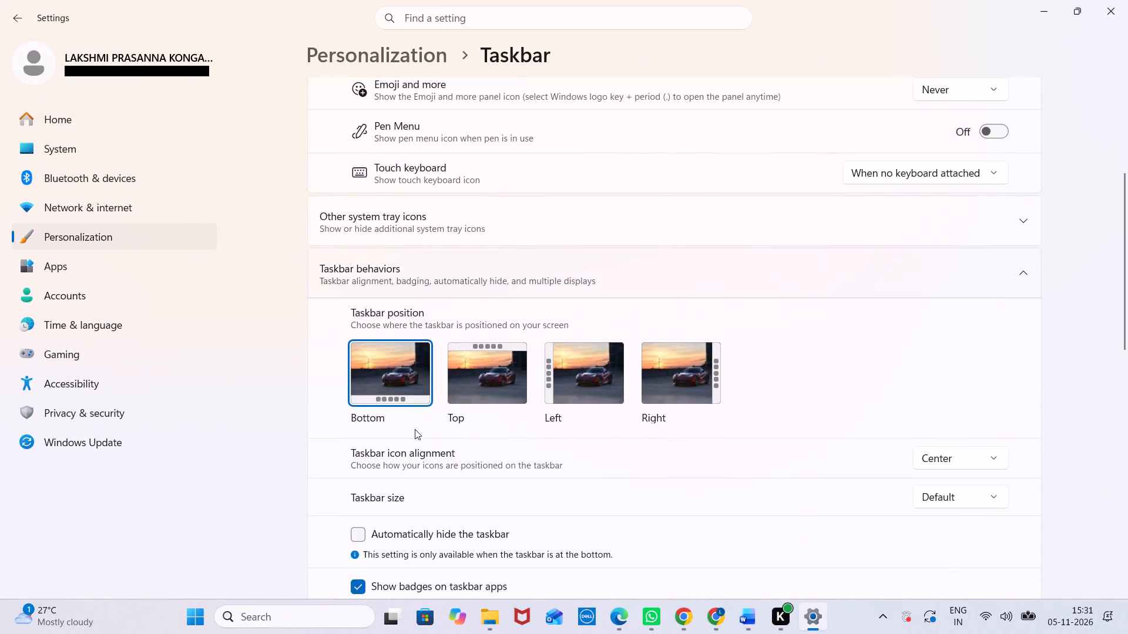
scroll(415, 429, "down", 1)
left_click(361, 534)
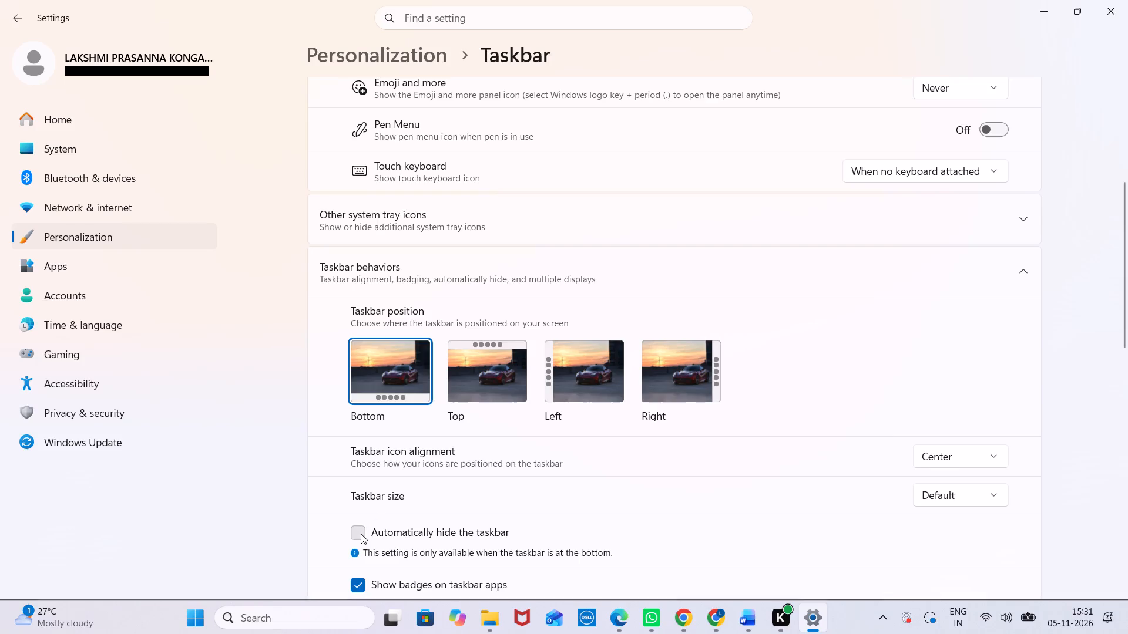
Close the Windows Settings window.
left_click(1127, 0)
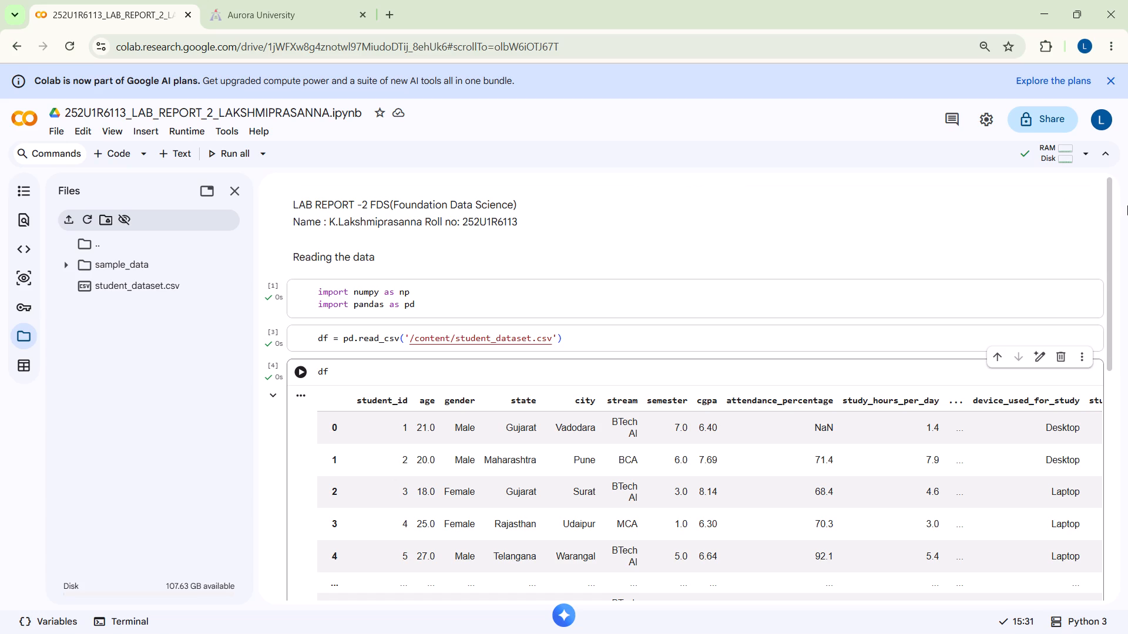
Capture a full-screen screenshot of the Colab notebook showing the import, read_csv and df cells with the output table.
key("super+Print")
key("ctrl+c")
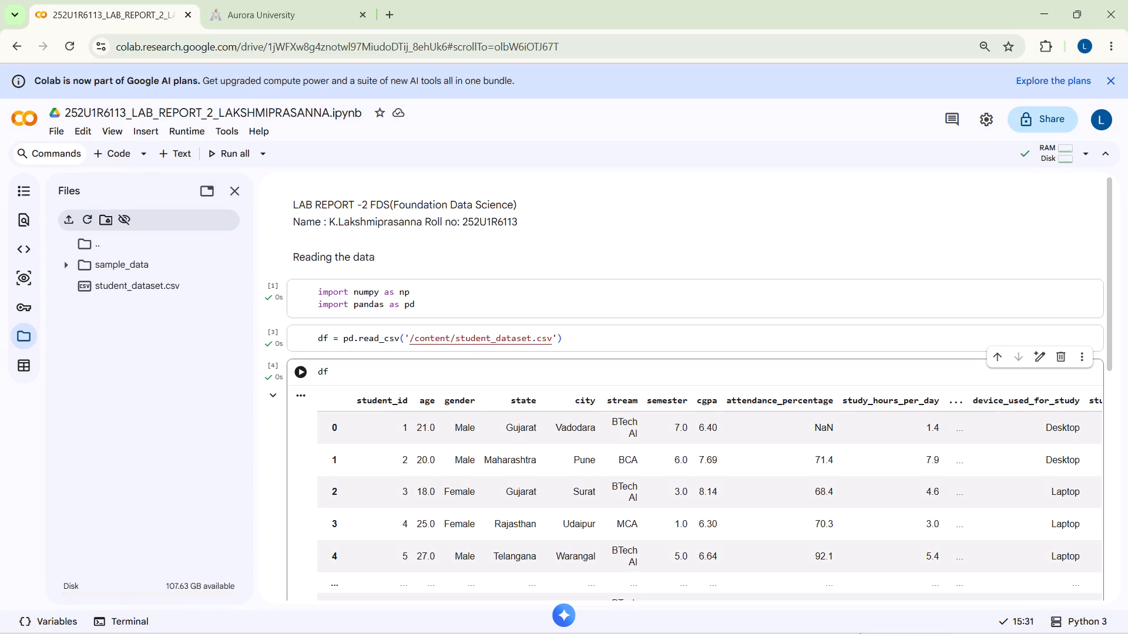
In the Word lab report, delete the two old Colab screenshots between the Code Execution heading and the Explanation.
left_click(777, 627)
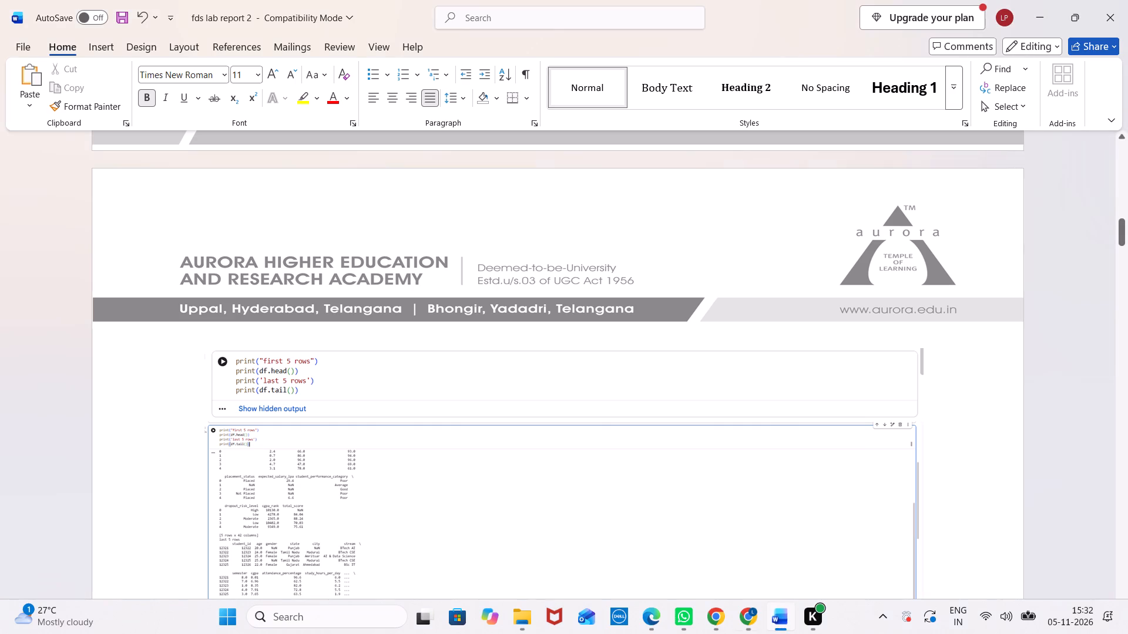
scroll(671, 480, "up", 3)
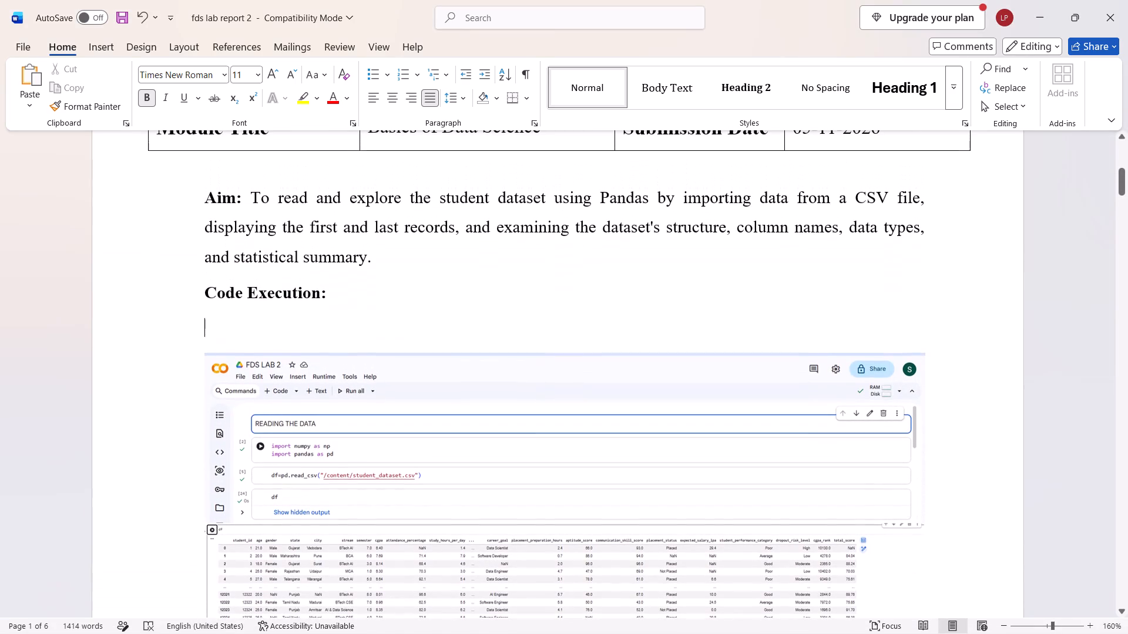
left_click(661, 453)
key("BackSpace")
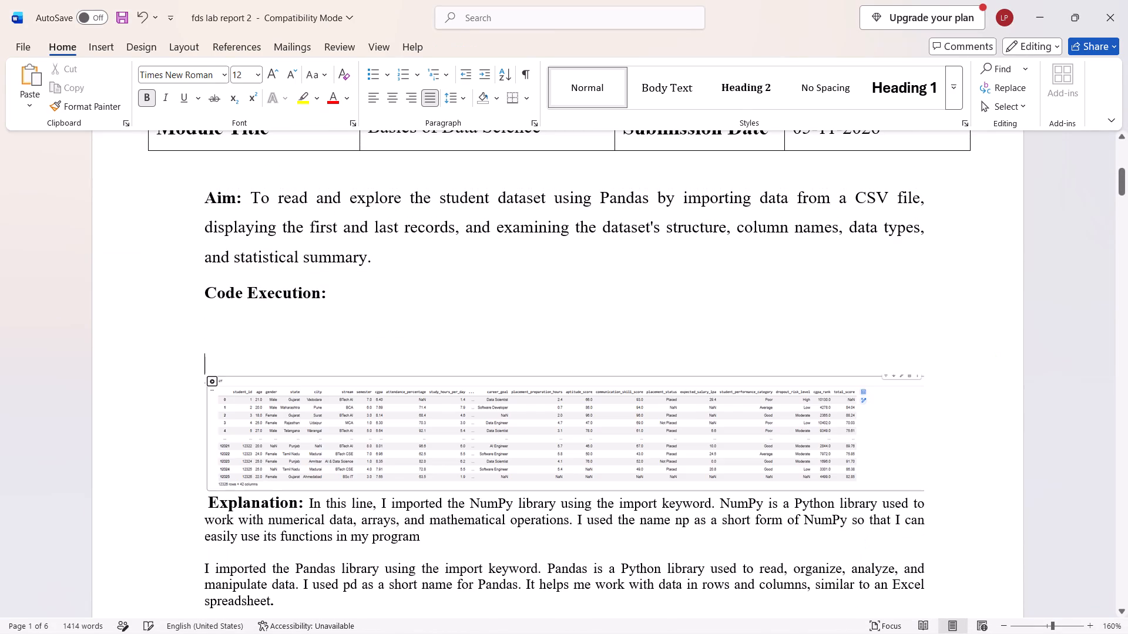
left_click(578, 460)
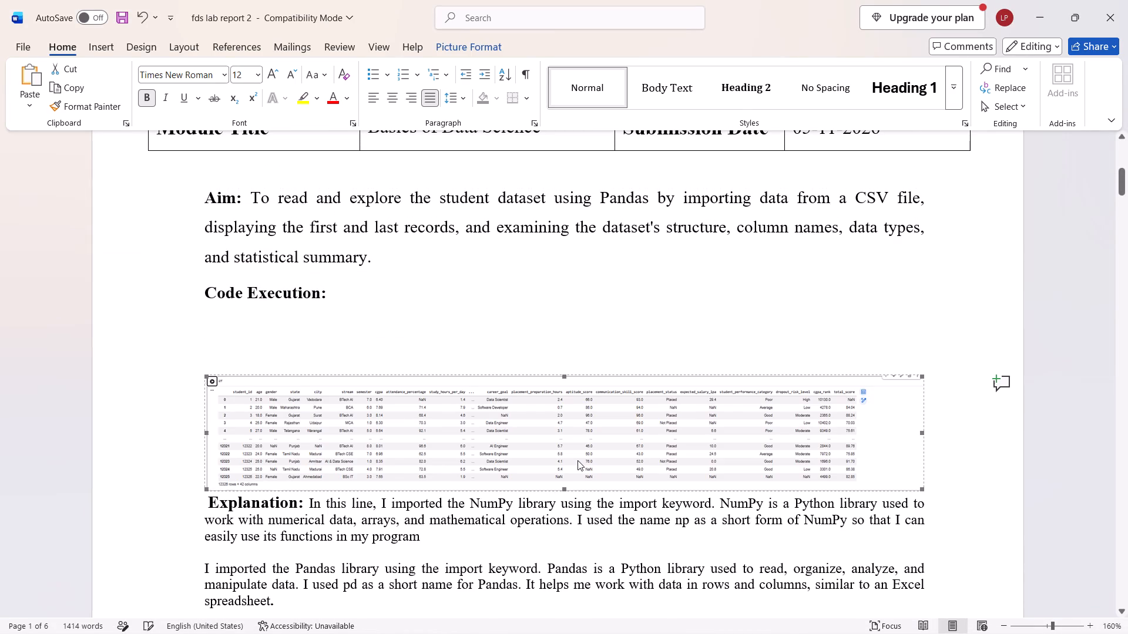
key("BackSpace")
Paste the new Colab notebook screenshot on the blank line directly below the Code Execution heading.
key("Up")
key("Up")
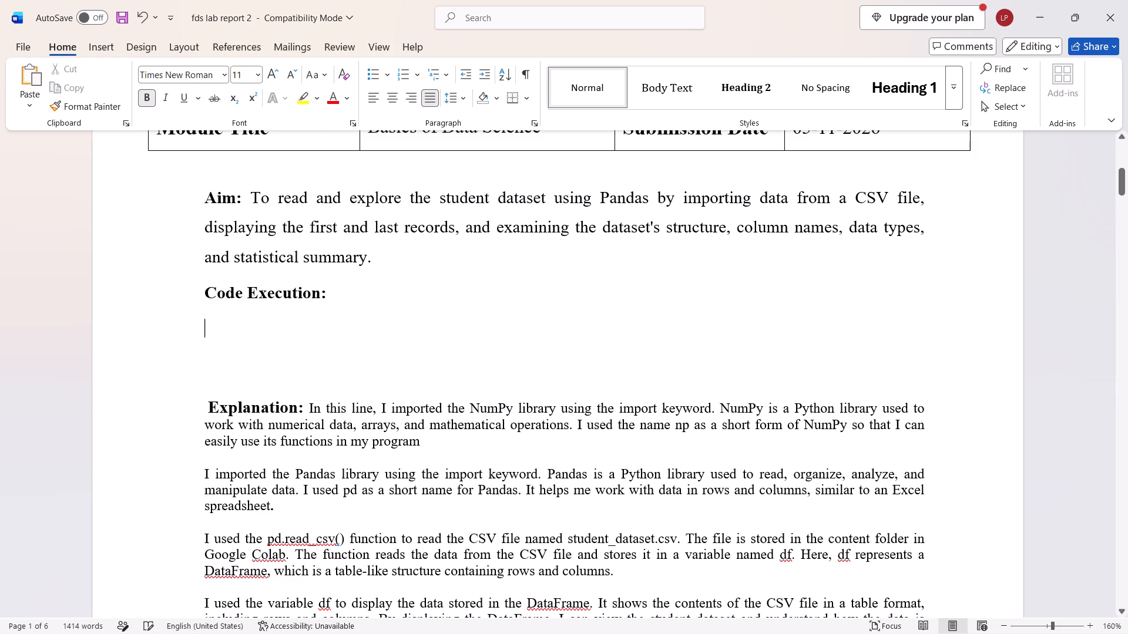
key("Up")
key("Down")
key("ctrl+v")
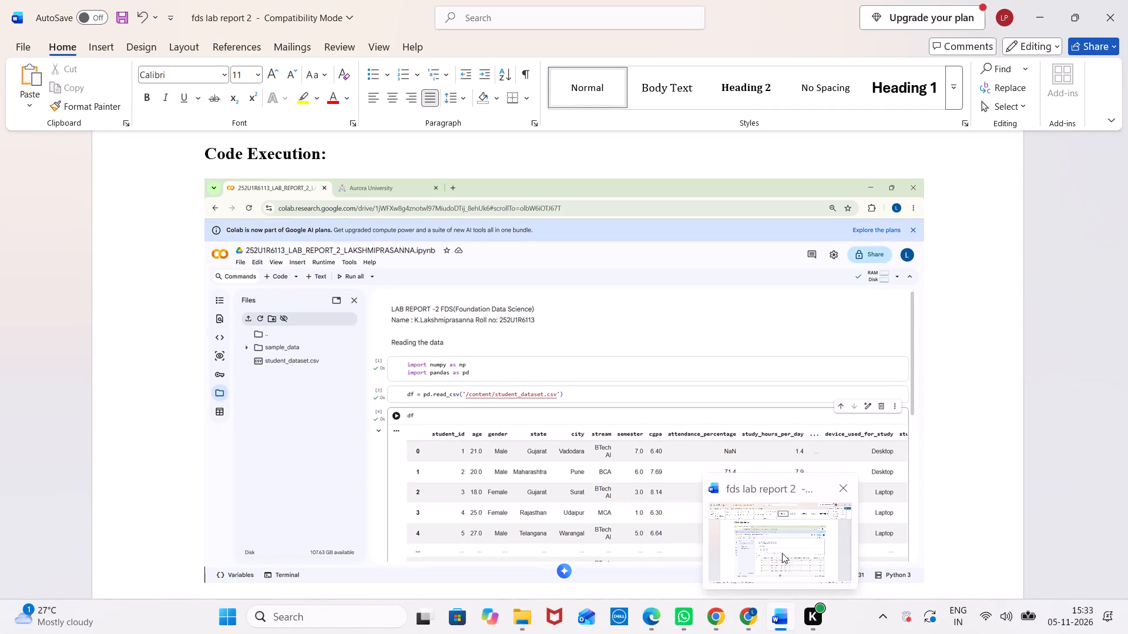
left_click(782, 553)
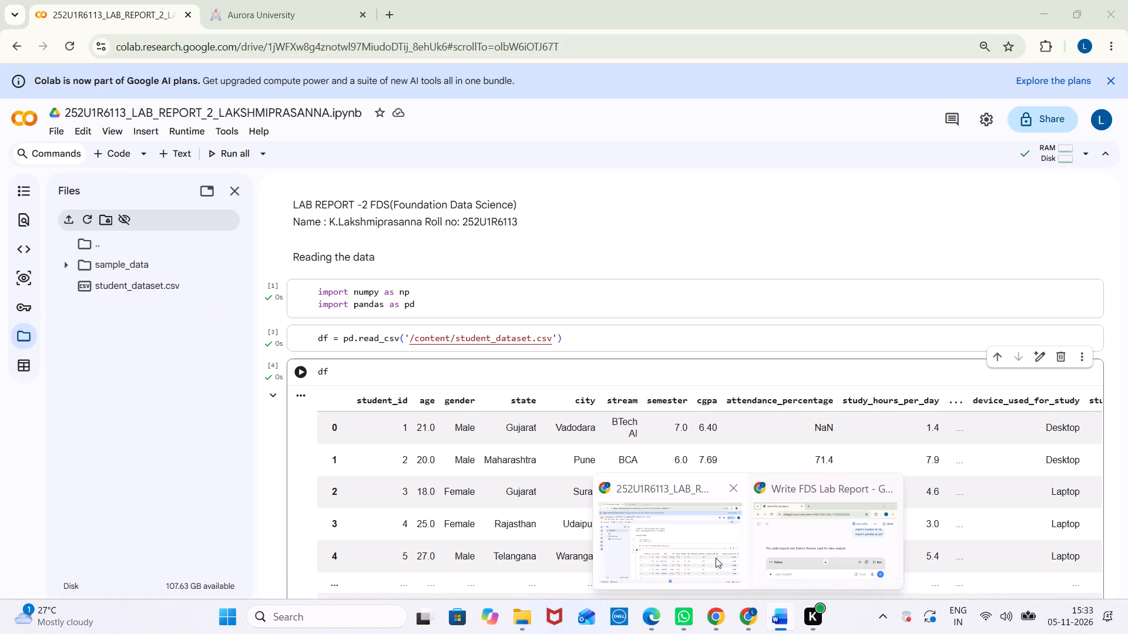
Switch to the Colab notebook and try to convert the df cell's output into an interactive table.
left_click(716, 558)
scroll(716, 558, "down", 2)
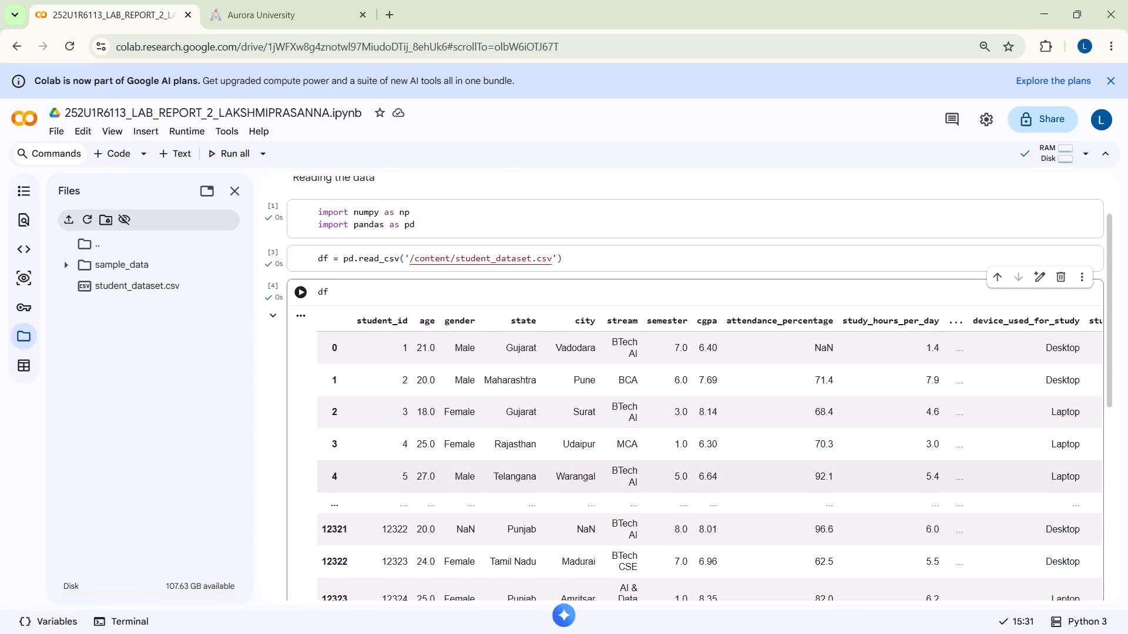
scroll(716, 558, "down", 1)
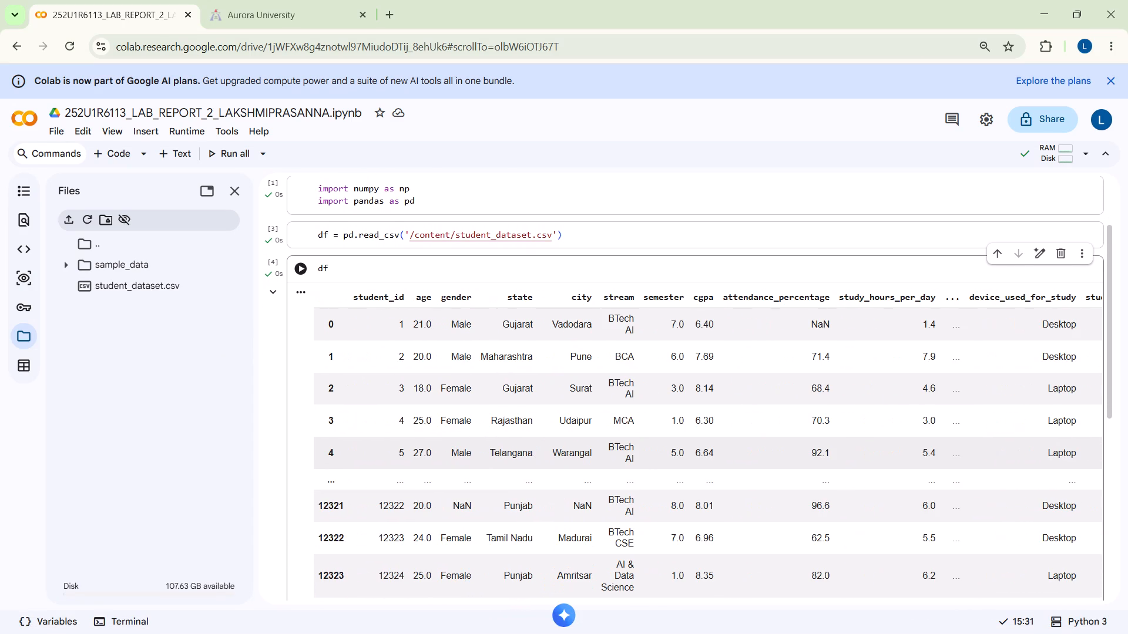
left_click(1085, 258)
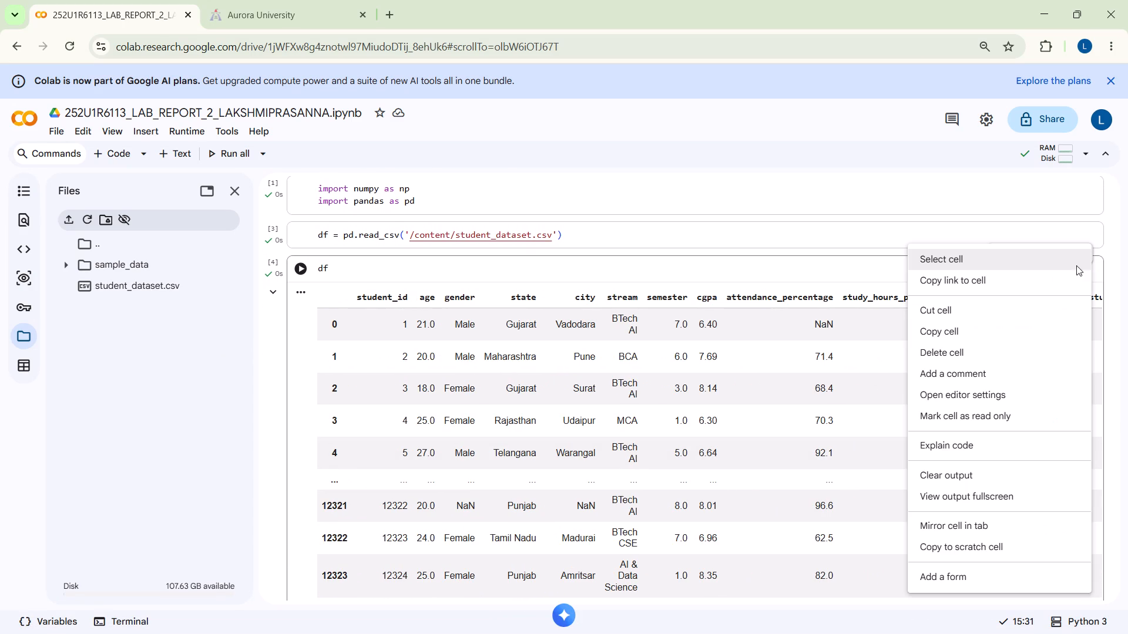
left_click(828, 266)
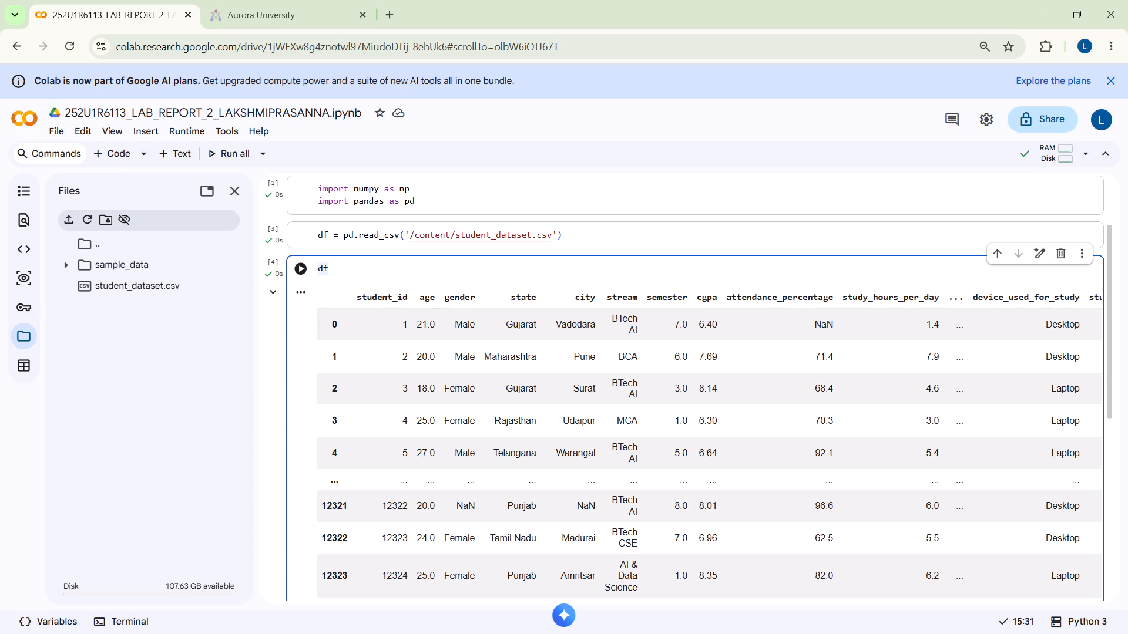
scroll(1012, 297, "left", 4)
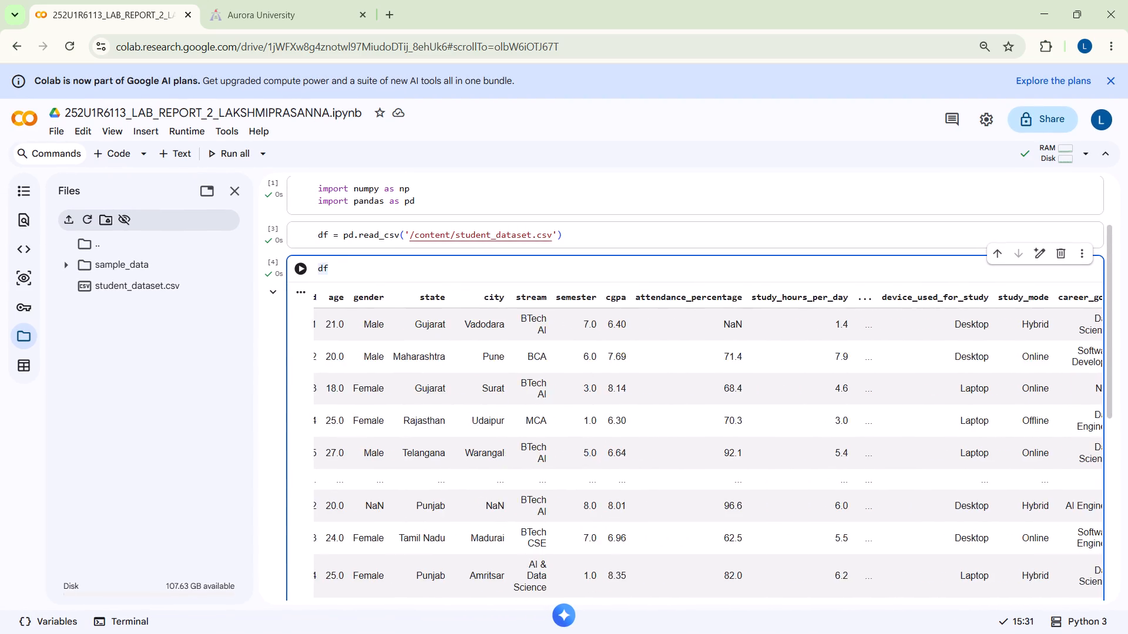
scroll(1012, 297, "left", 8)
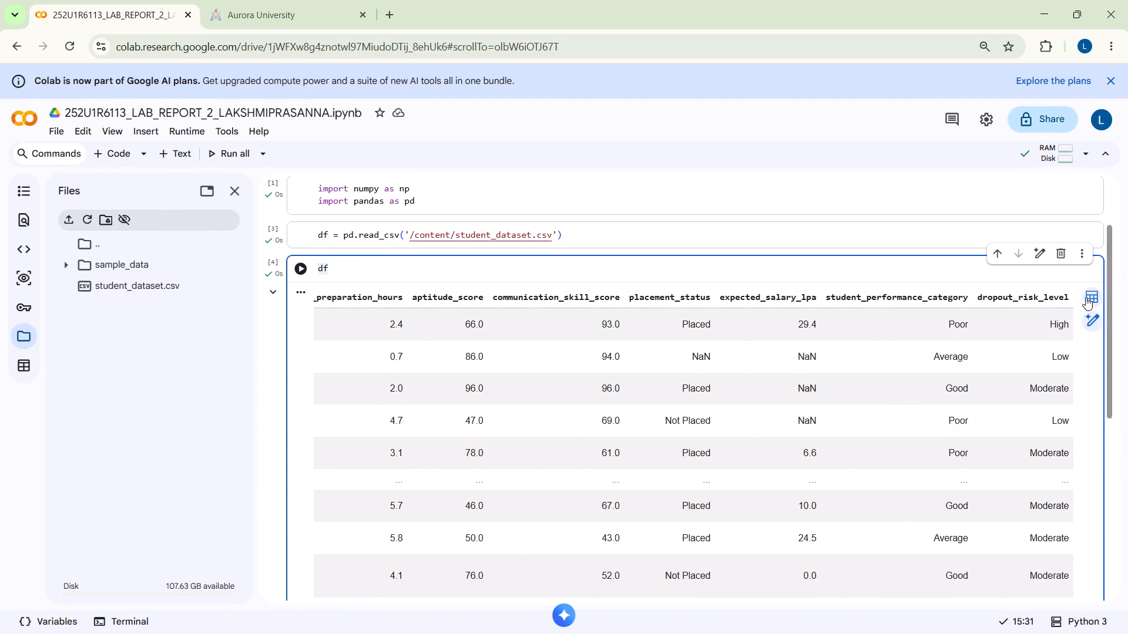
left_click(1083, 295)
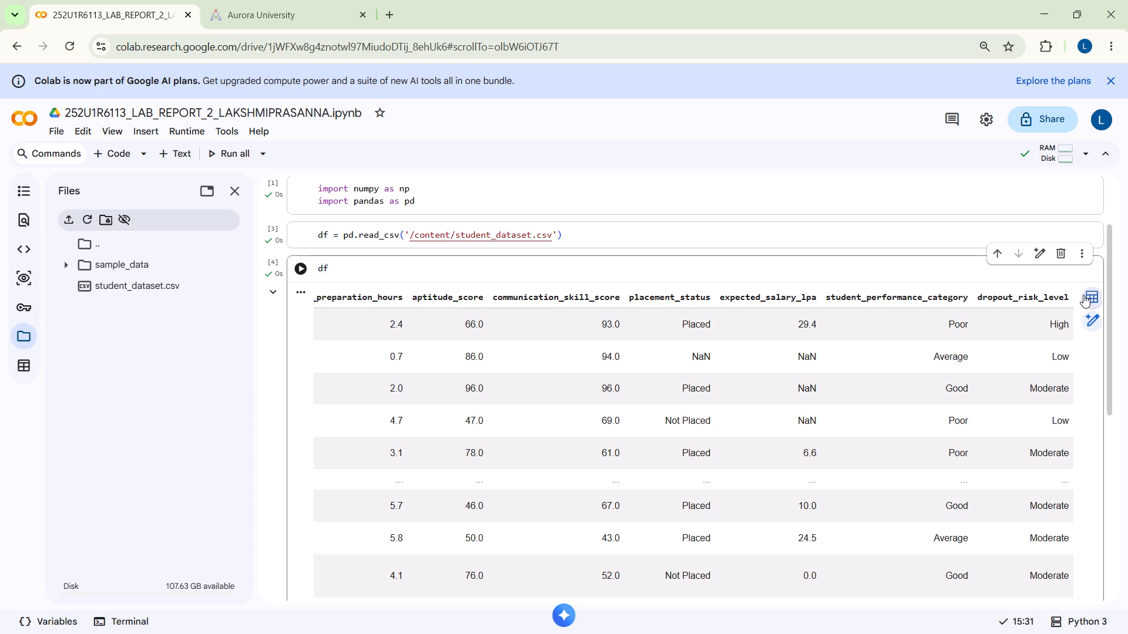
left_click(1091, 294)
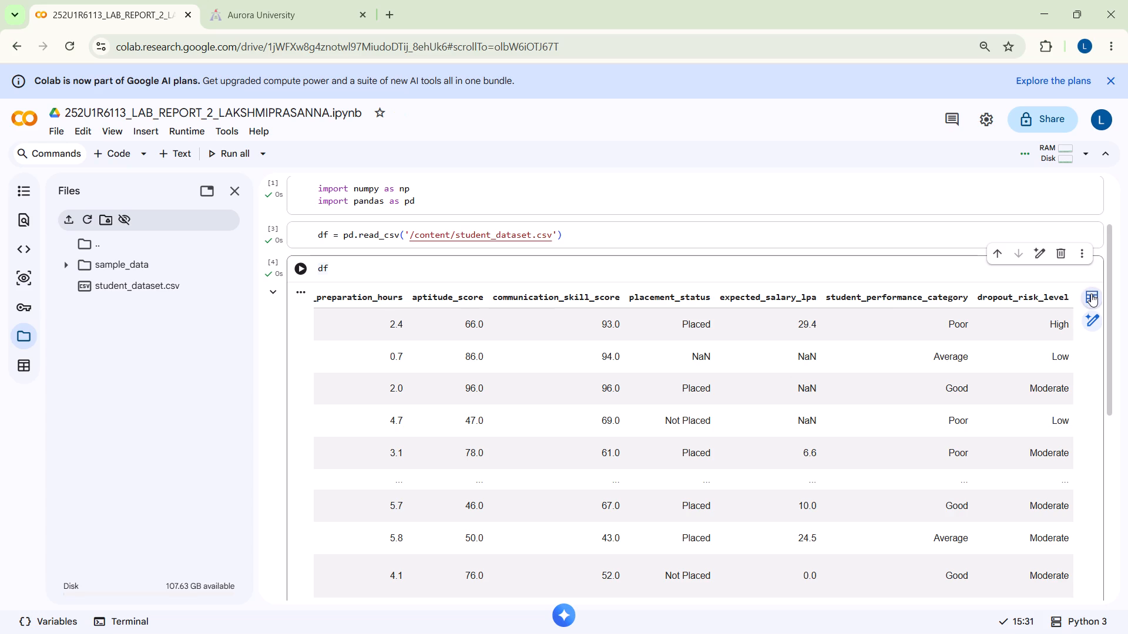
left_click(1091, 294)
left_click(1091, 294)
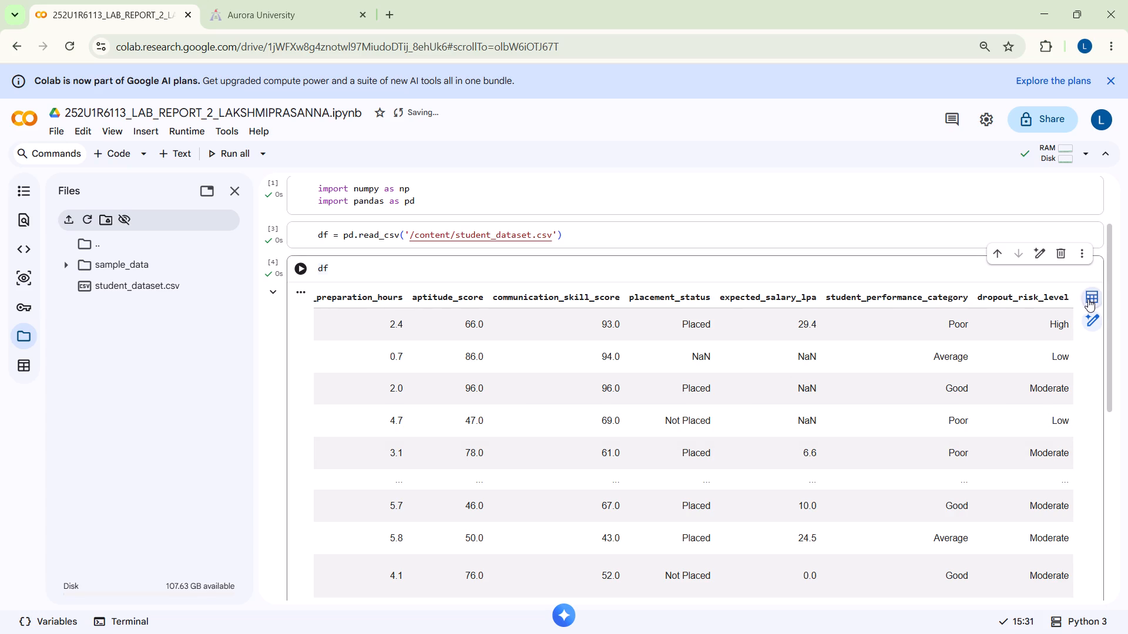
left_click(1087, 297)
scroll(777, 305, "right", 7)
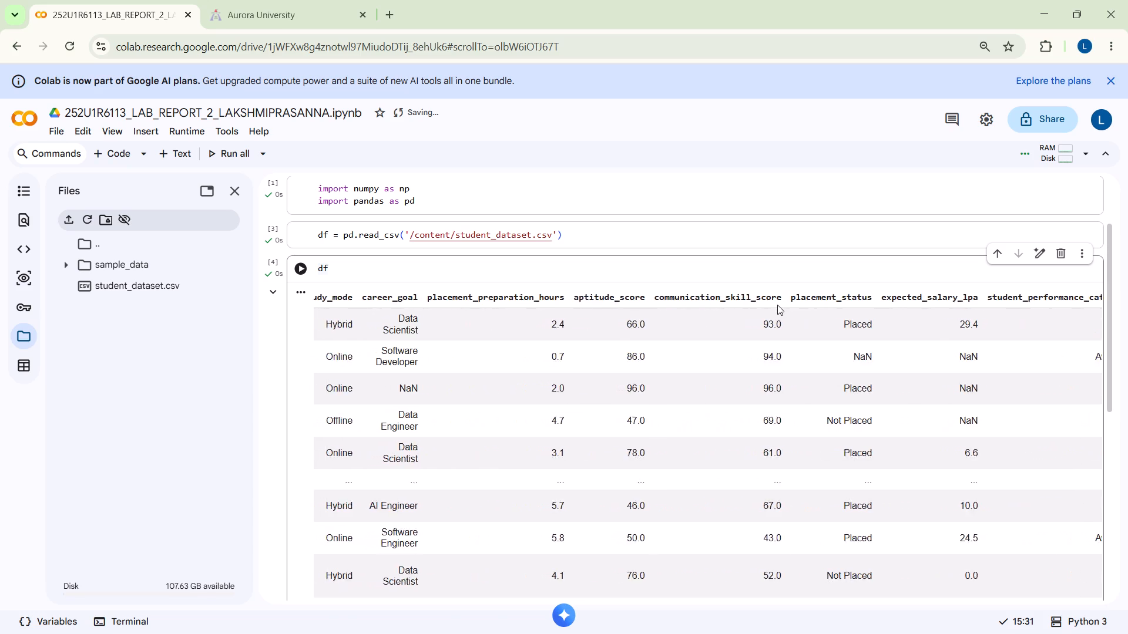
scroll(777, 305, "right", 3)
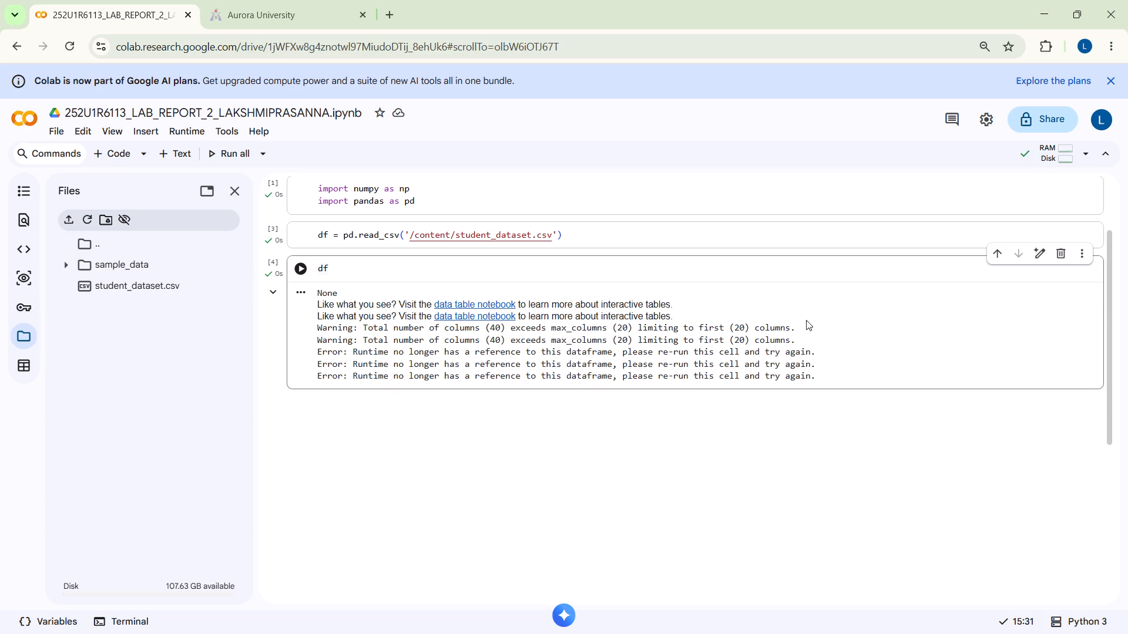
Re-run the df cell and convert its output into an interactive table.
left_click(298, 257)
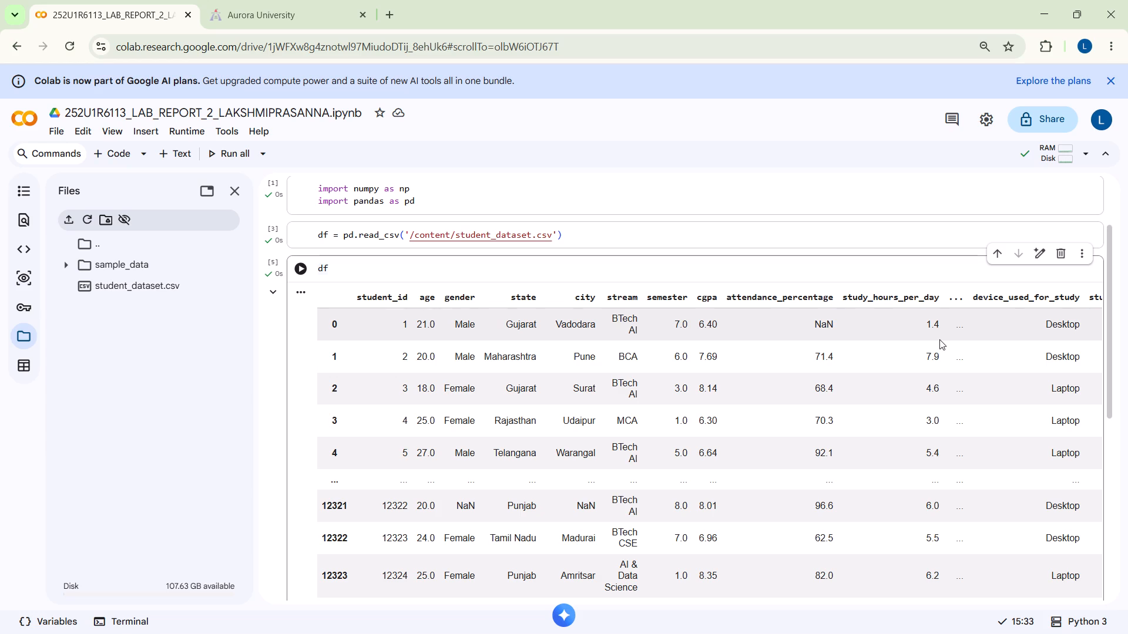
scroll(939, 339, "left", 17)
left_click(1086, 297)
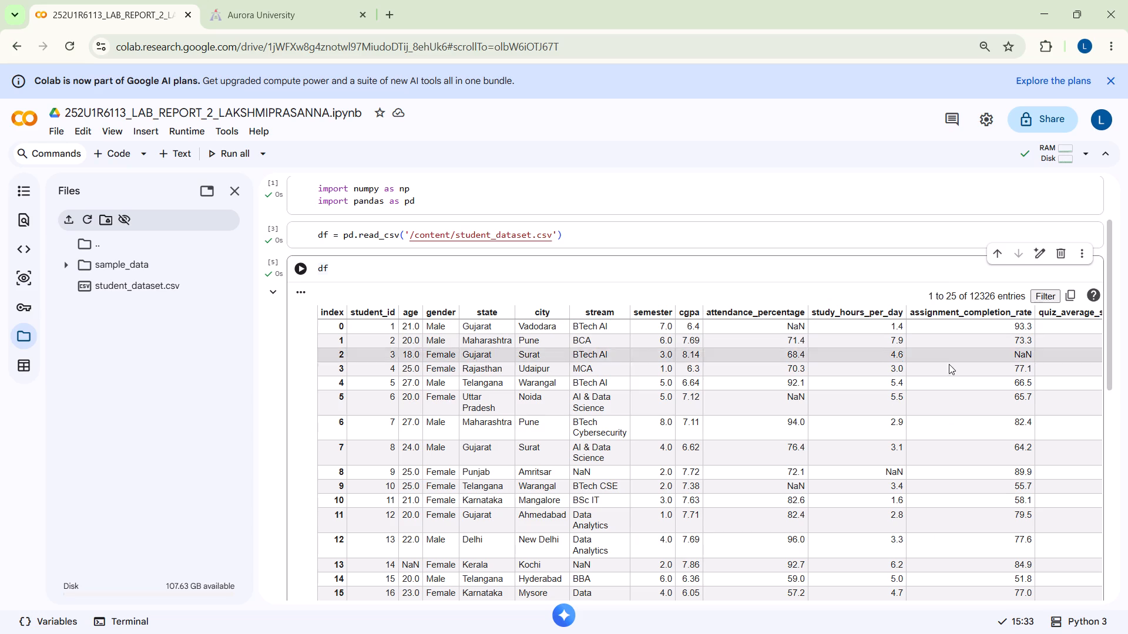
Close the Files pane so the interactive table uses the full width of the notebook.
scroll(871, 399, "left", 10)
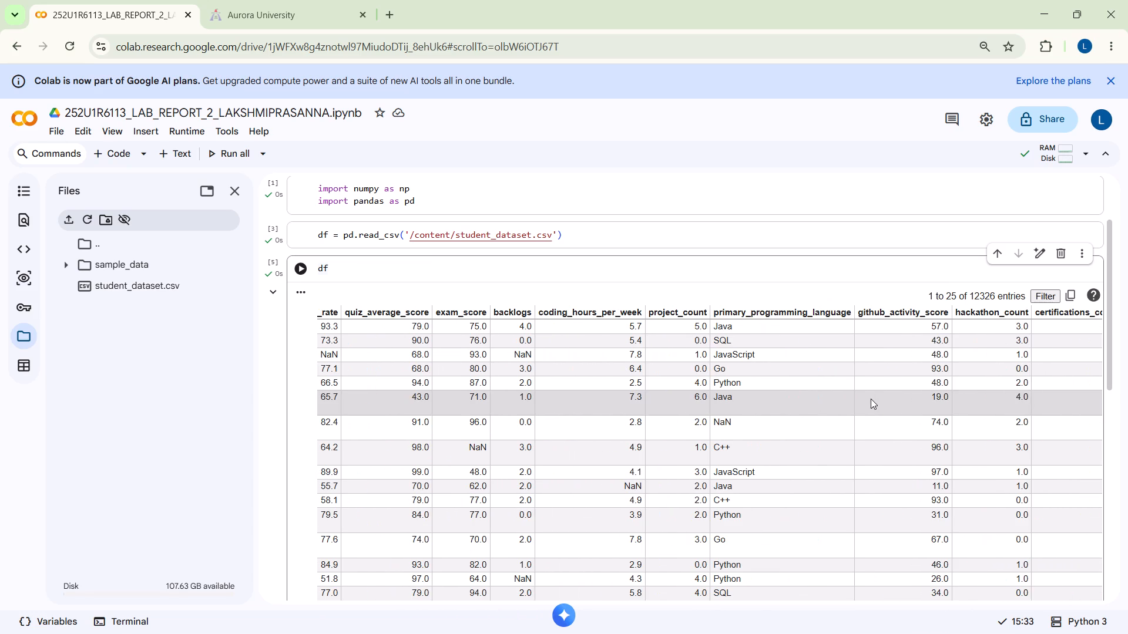
scroll(871, 399, "left", 1)
scroll(871, 399, "right", 7)
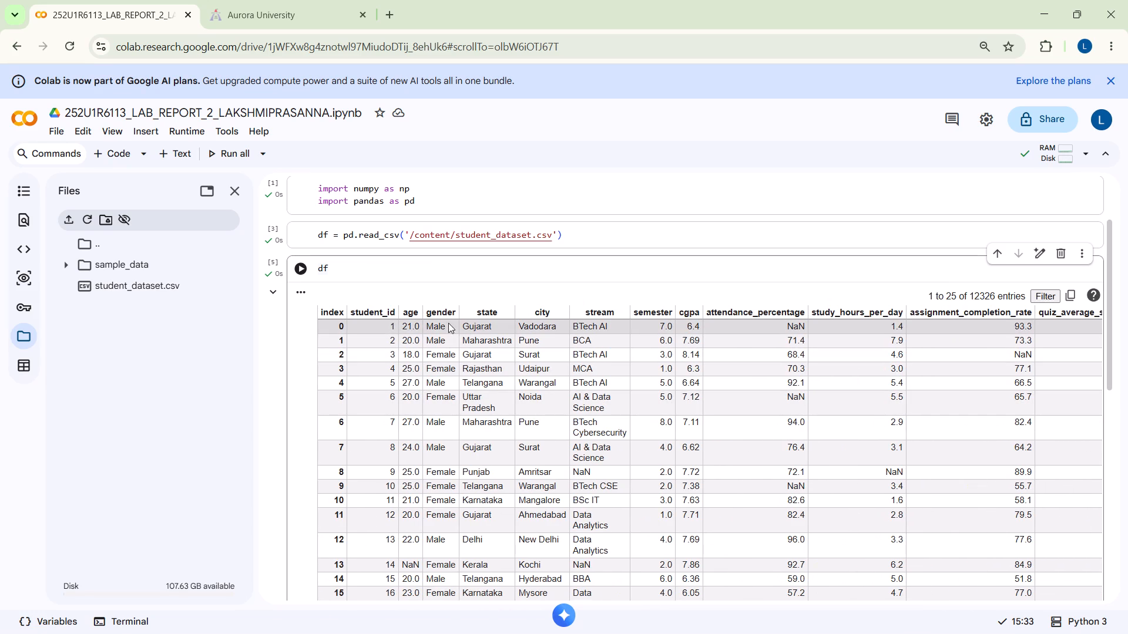
left_click(229, 190)
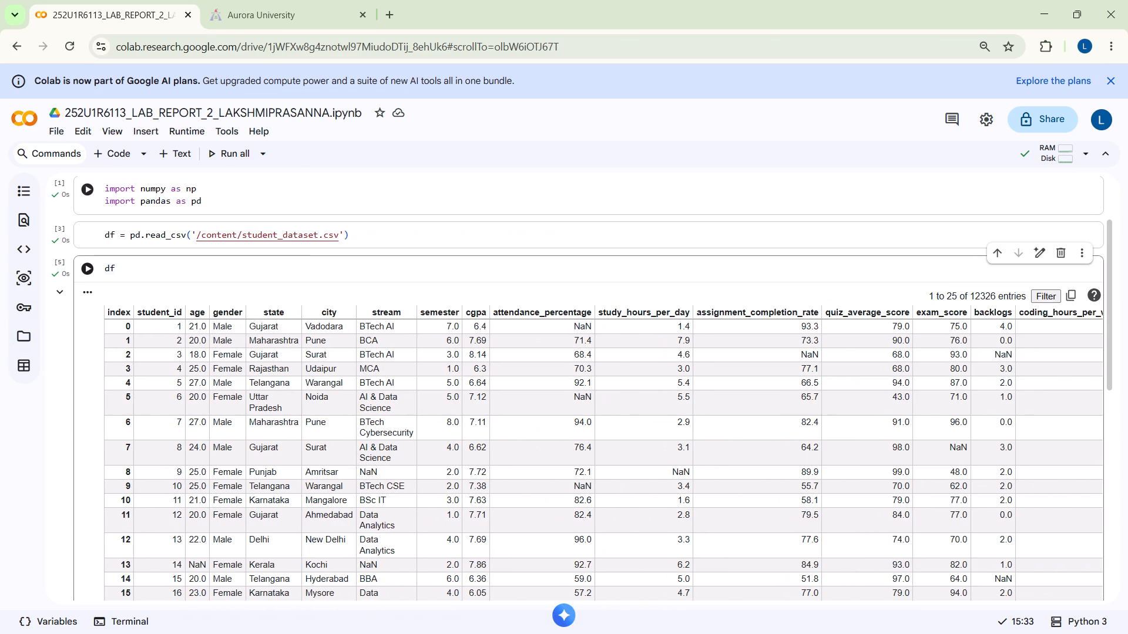
Reduce the notebook page zoom to 50% so all columns of the interactive df table fit across the page.
scroll(352, 468, "left", 9)
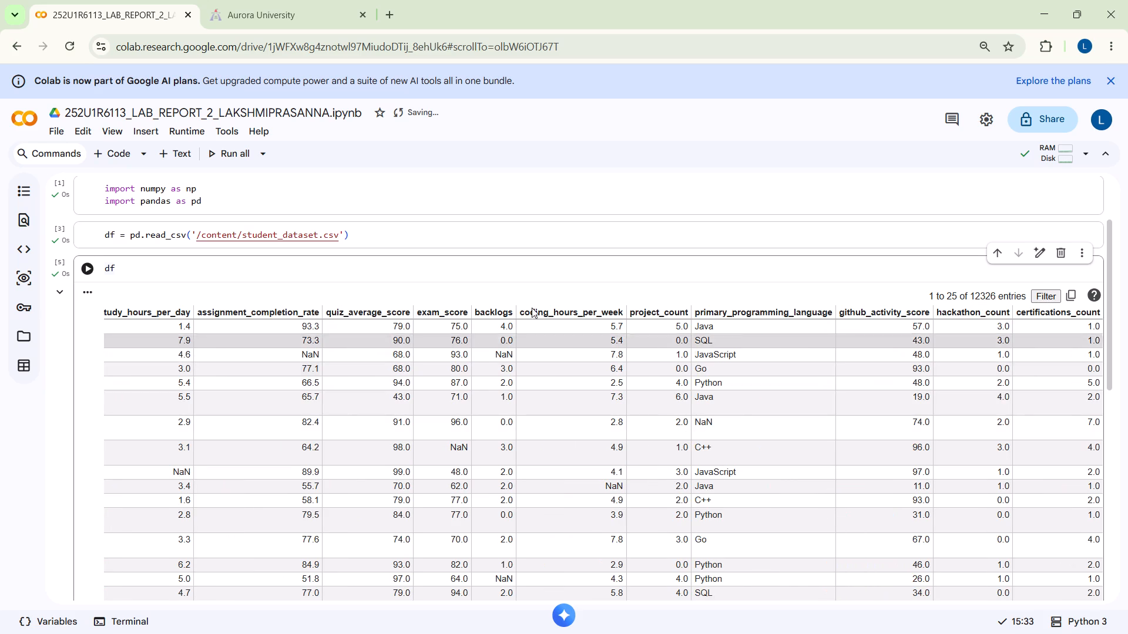
scroll(343, 412, "right", 9)
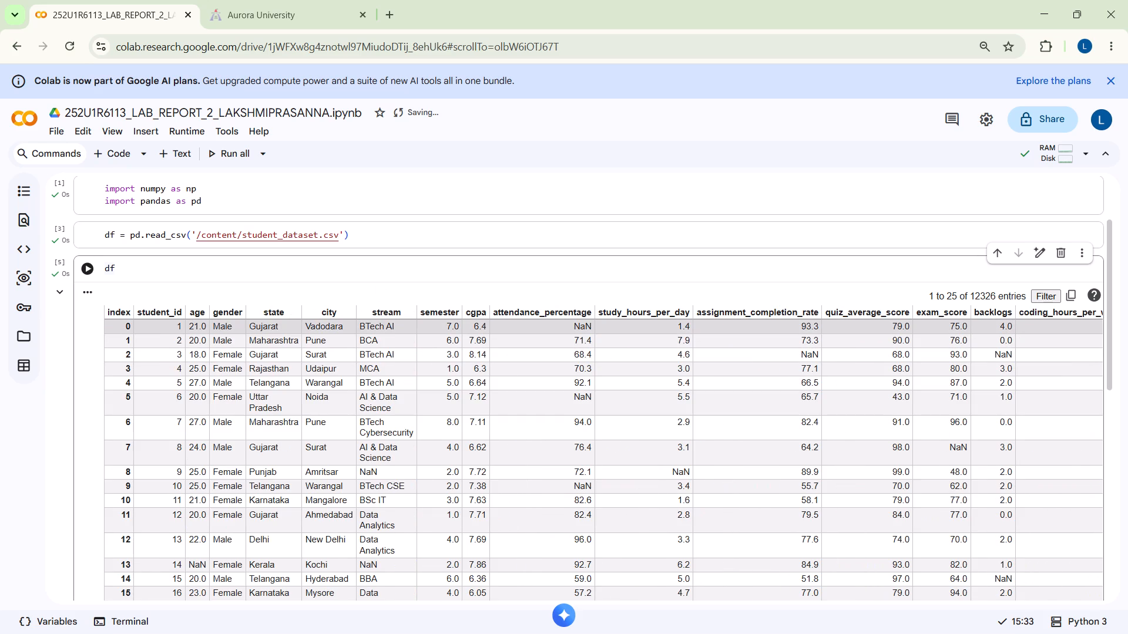
key("ctrl+shift+minus")
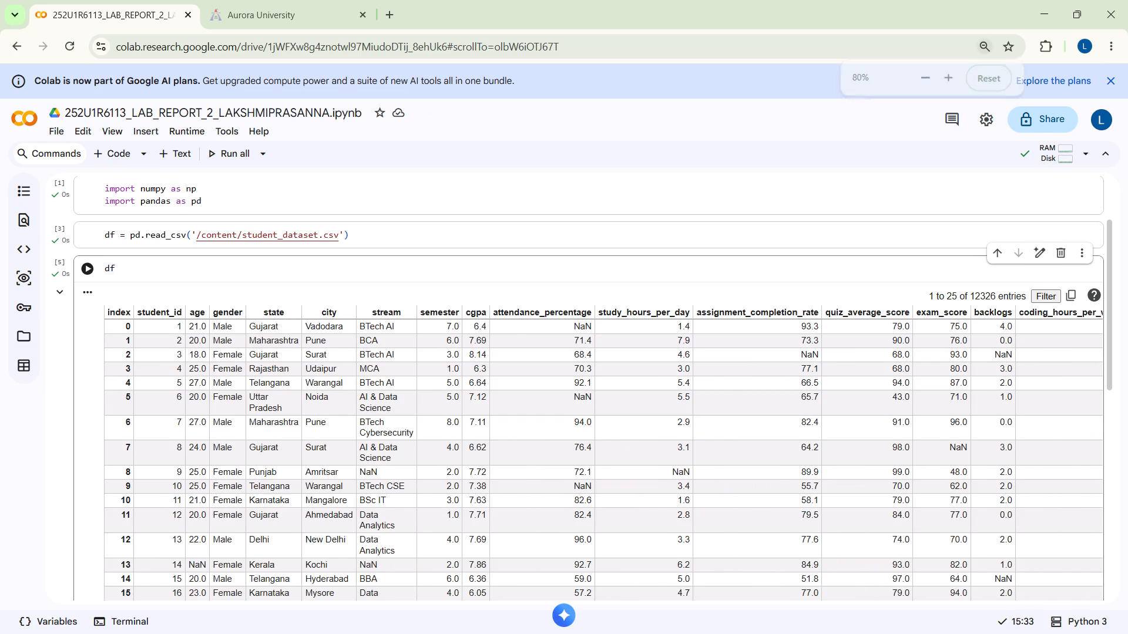
key("ctrl+shift+minus")
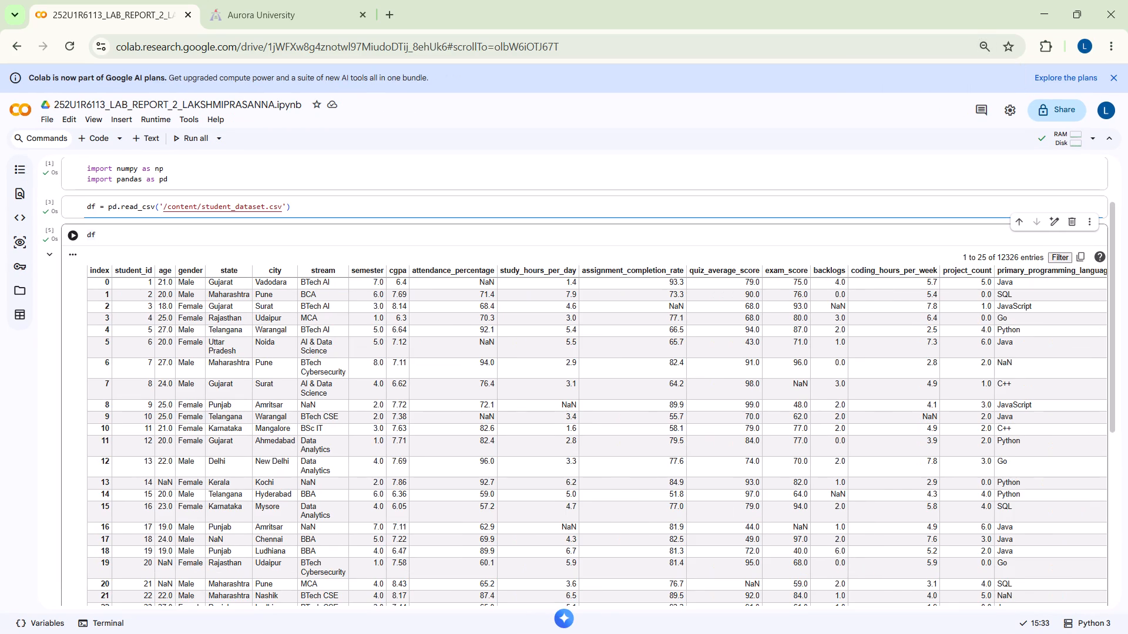
key("ctrl+shift+minus")
key("ctrl+shift+minus")
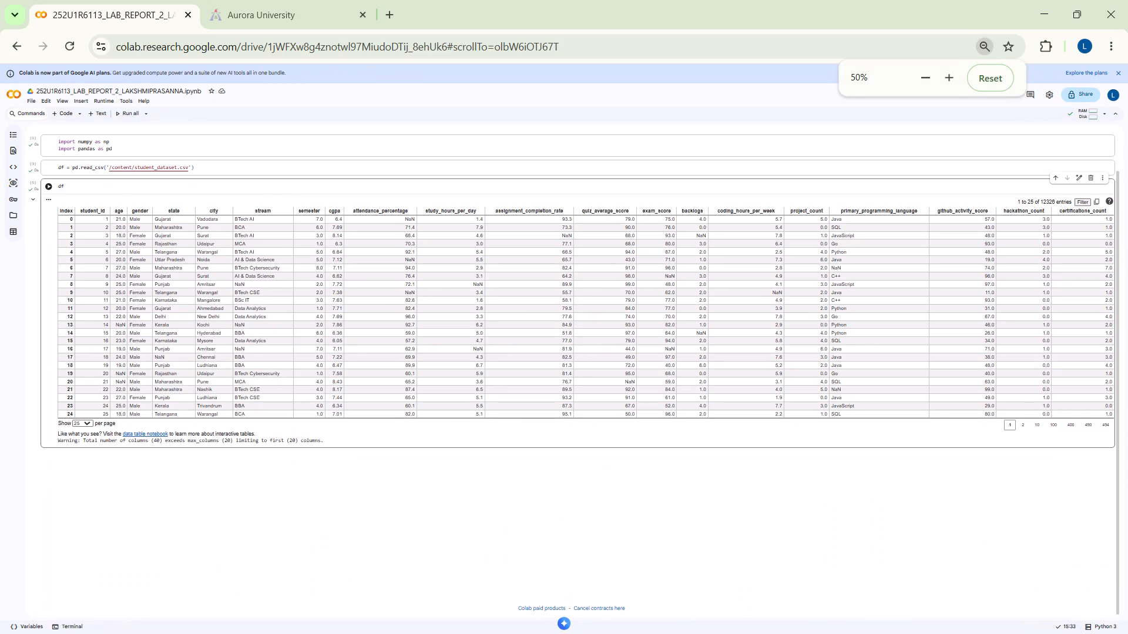
key("ctrl+shift+minus")
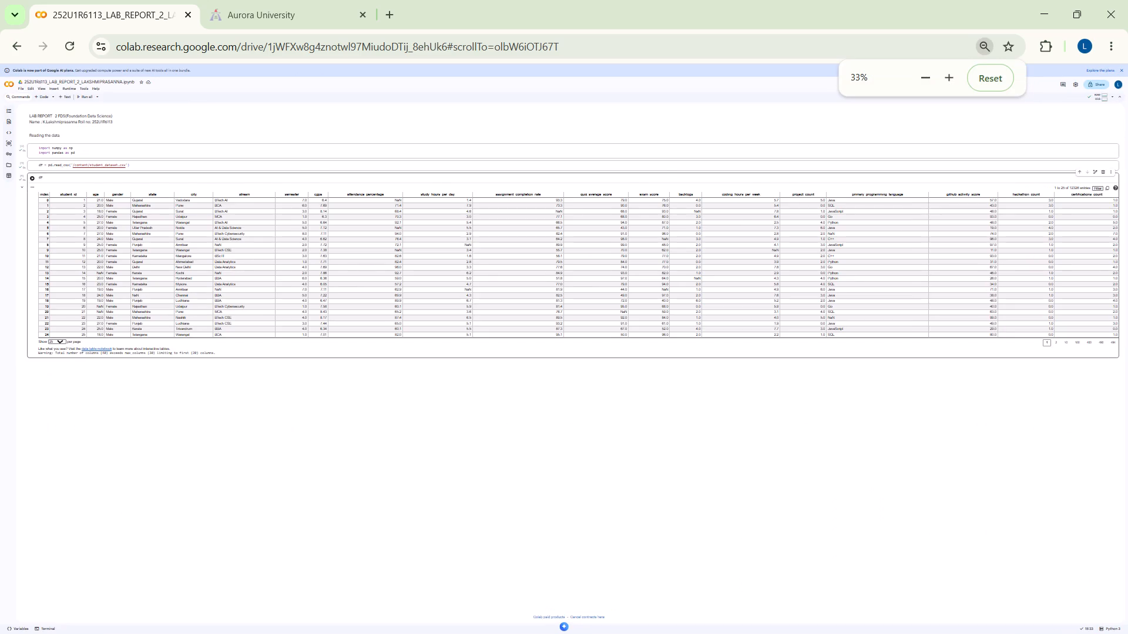
key("ctrl+shift+minus")
key("ctrl+shift+equal")
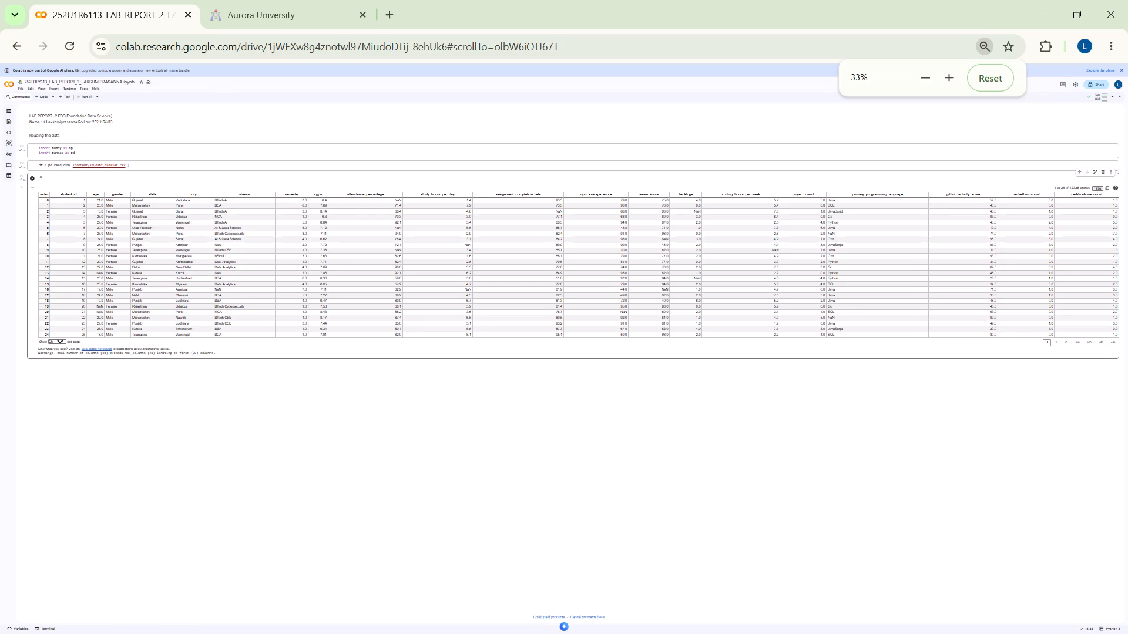
key("ctrl+shift+equal")
key("ctrl+shift+minus")
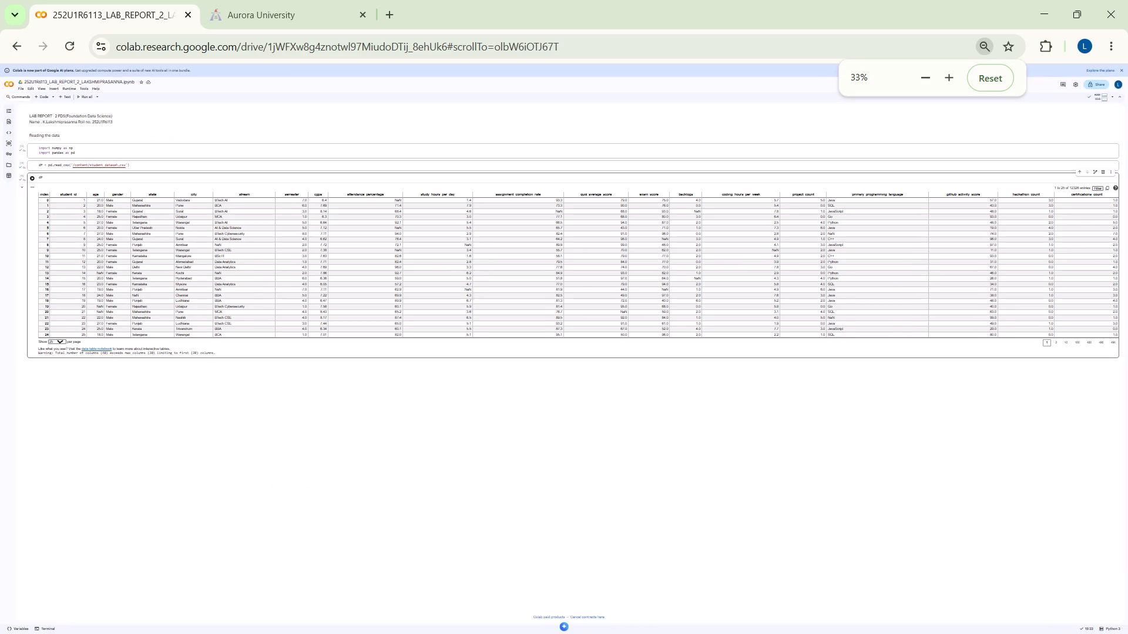
key("ctrl+shift+equal")
key("ctrl+shift+equal")
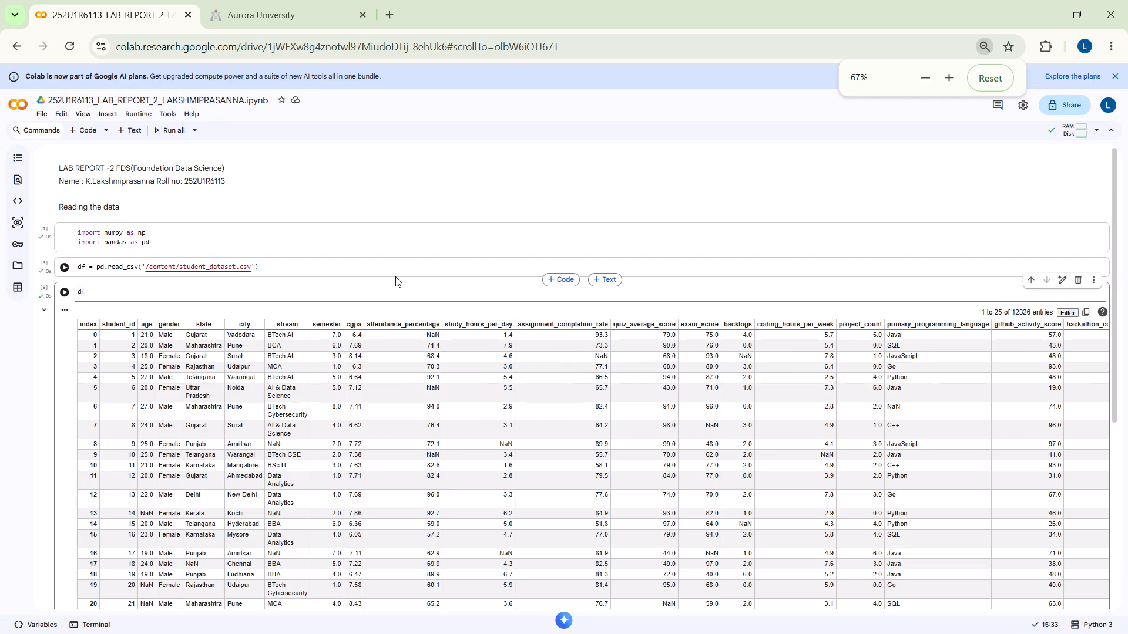
key("ctrl+shift+minus")
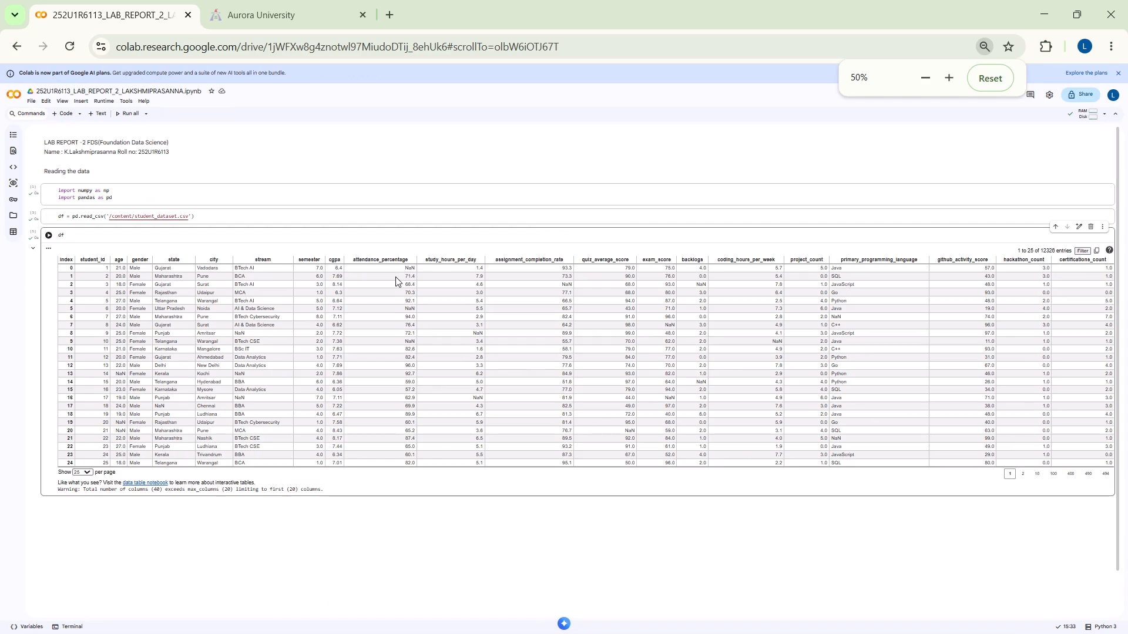
scroll(596, 313, "up", 1)
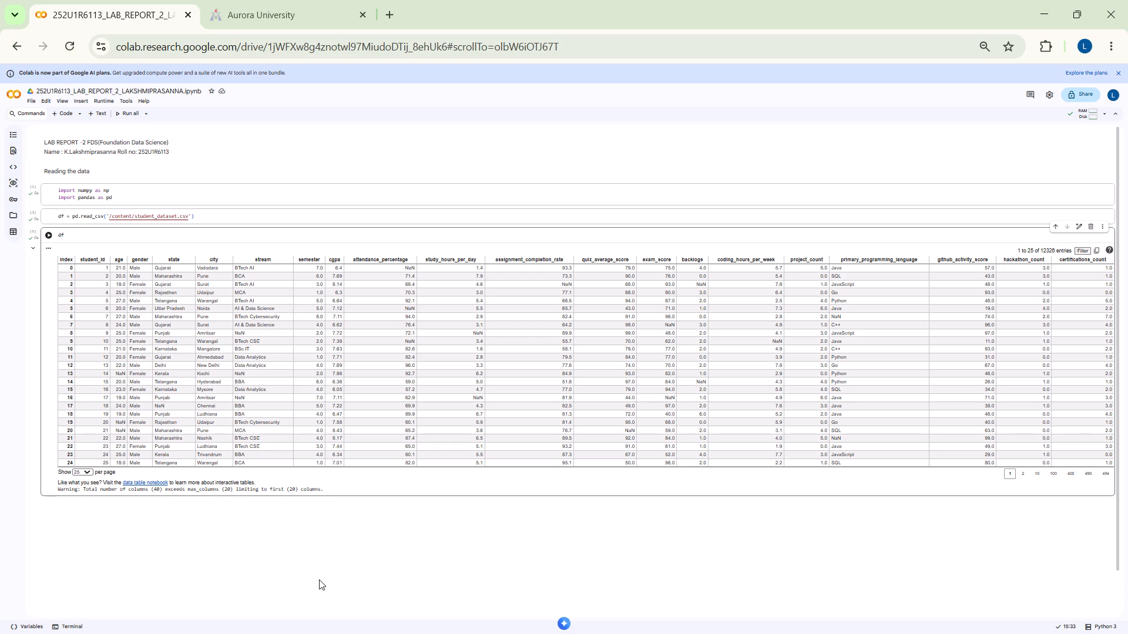
Capture a rectangular screen snip of the notebook from its title header down to the end of the df table output, full width.
key("shift+super+s")
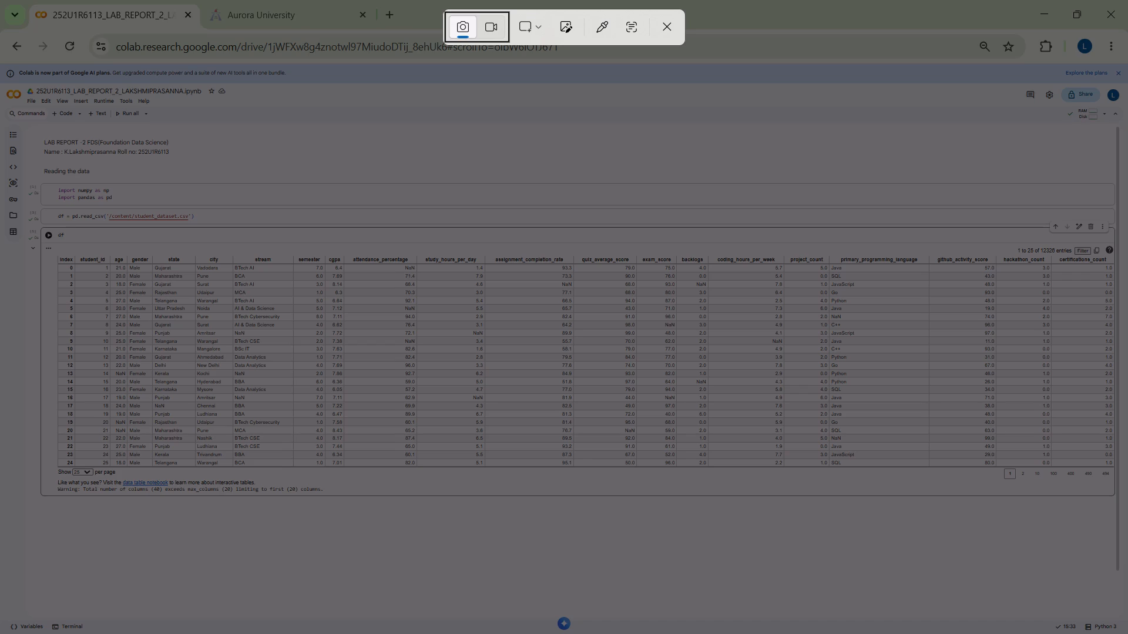
left_click_drag(4, 82, 46, 102)
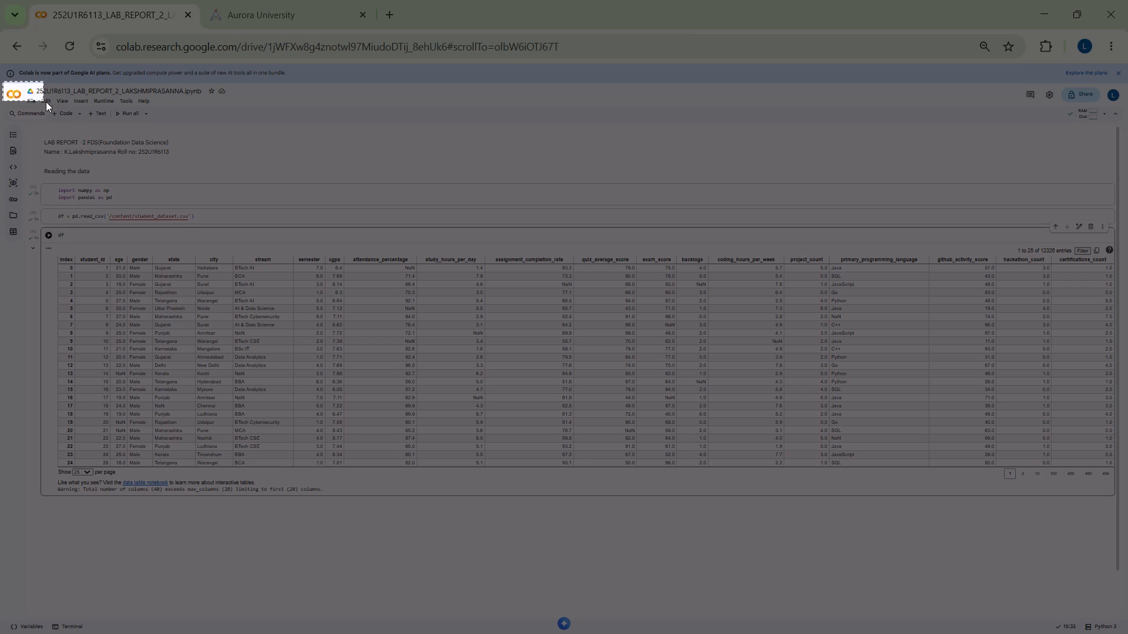
left_click_drag(46, 102, 411, 401)
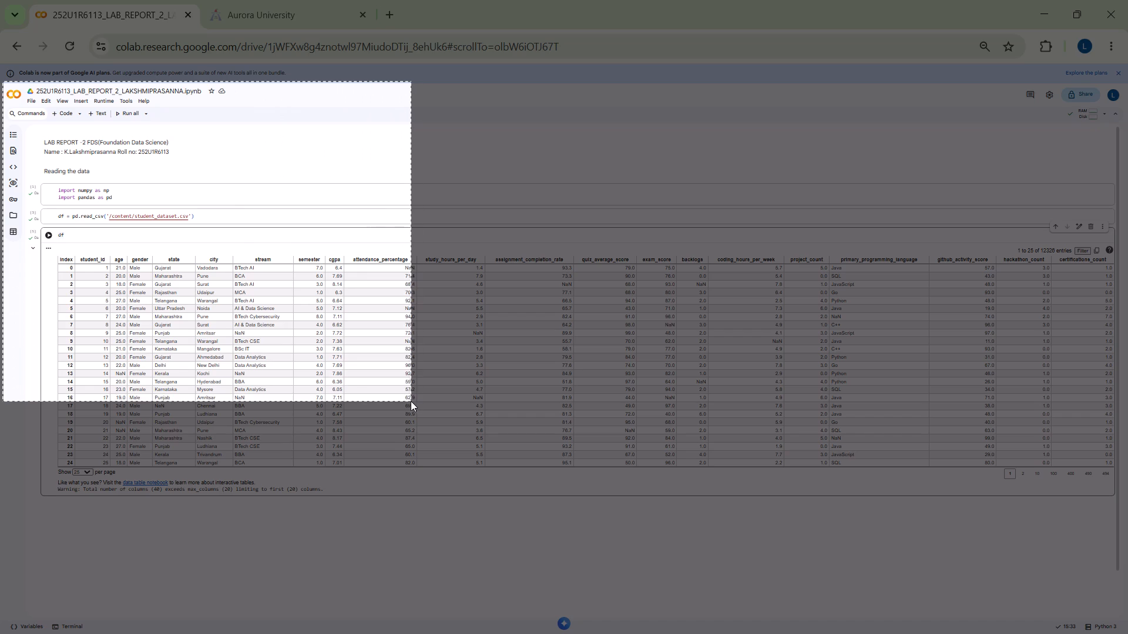
left_click_drag(411, 401, 509, 458)
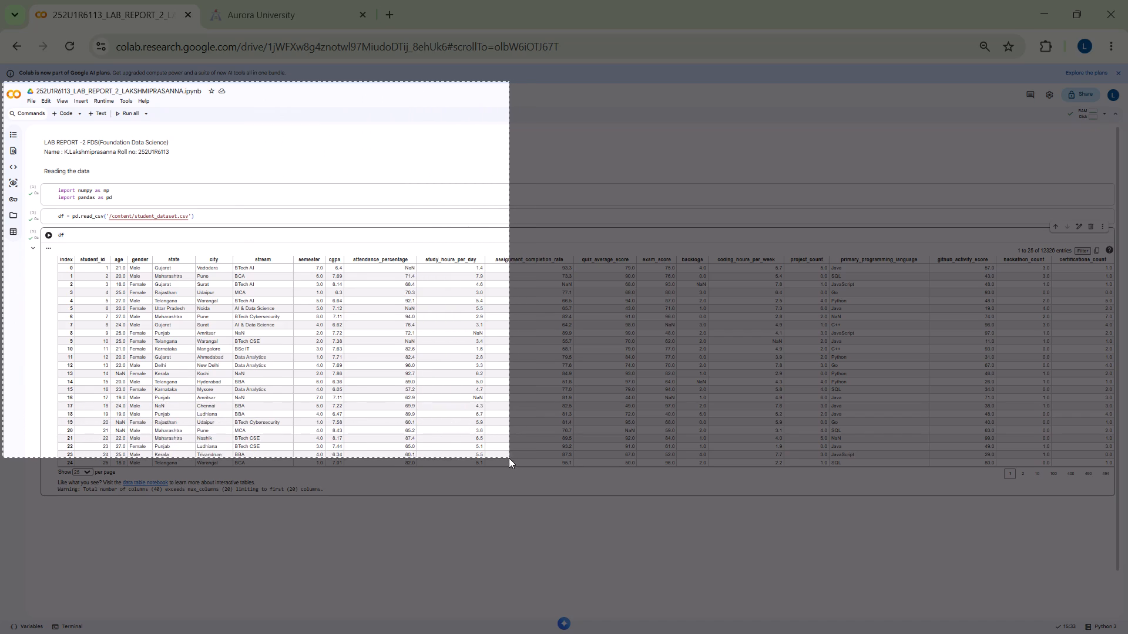
left_click_drag(509, 458, 663, 532)
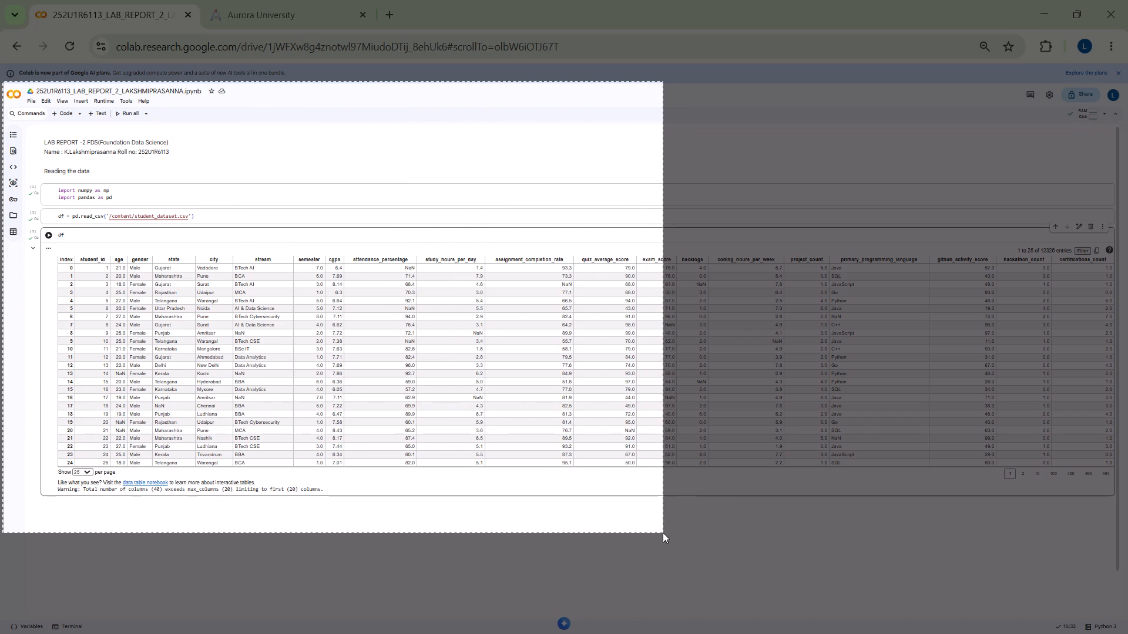
left_click_drag(663, 532, 941, 590)
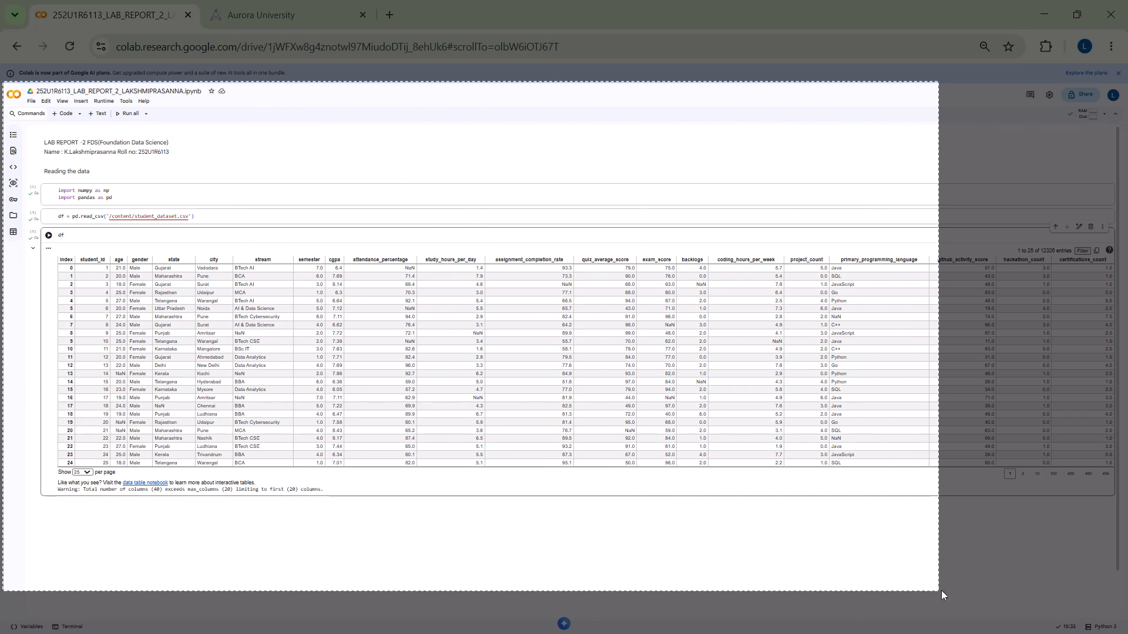
left_click_drag(941, 590, 1103, 548)
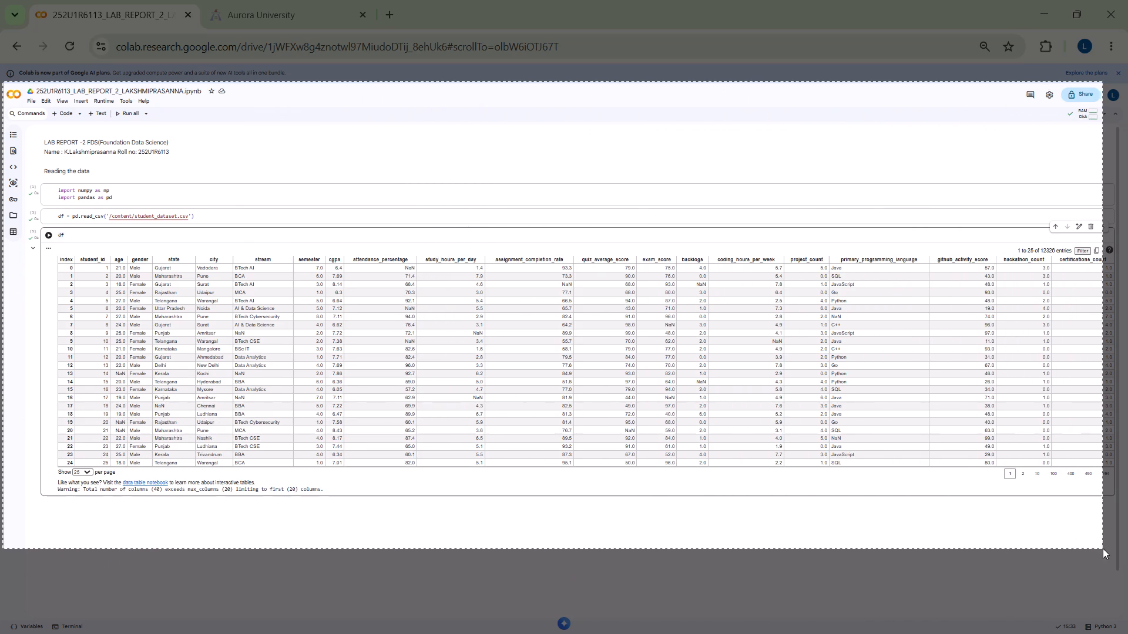
left_click_drag(1103, 548, 1117, 522)
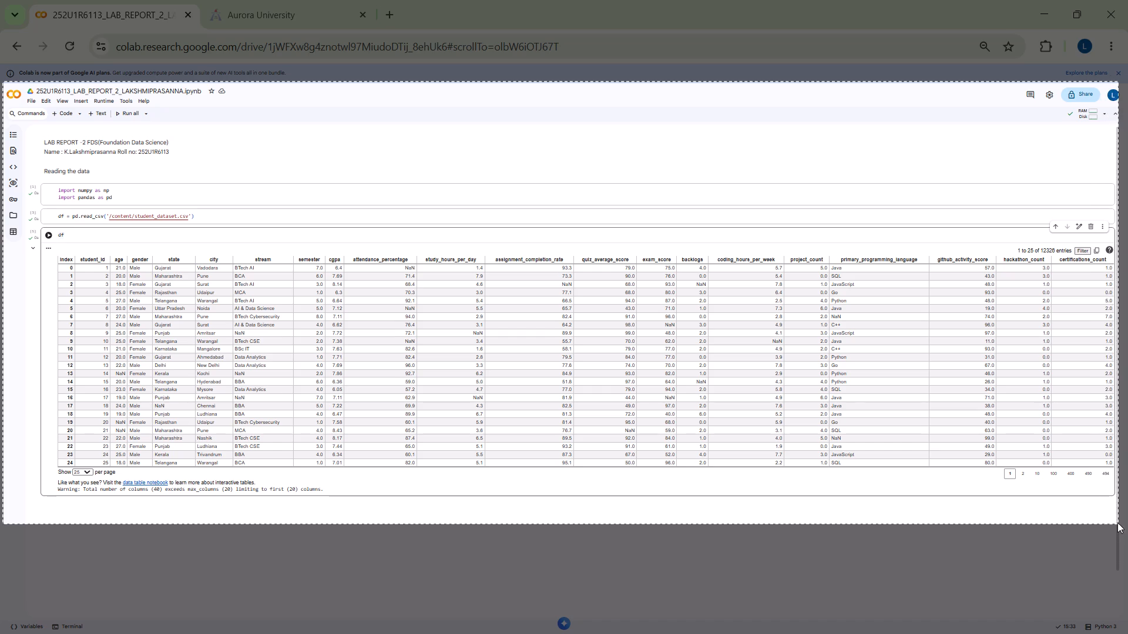
left_click_drag(1117, 522, 1127, 504)
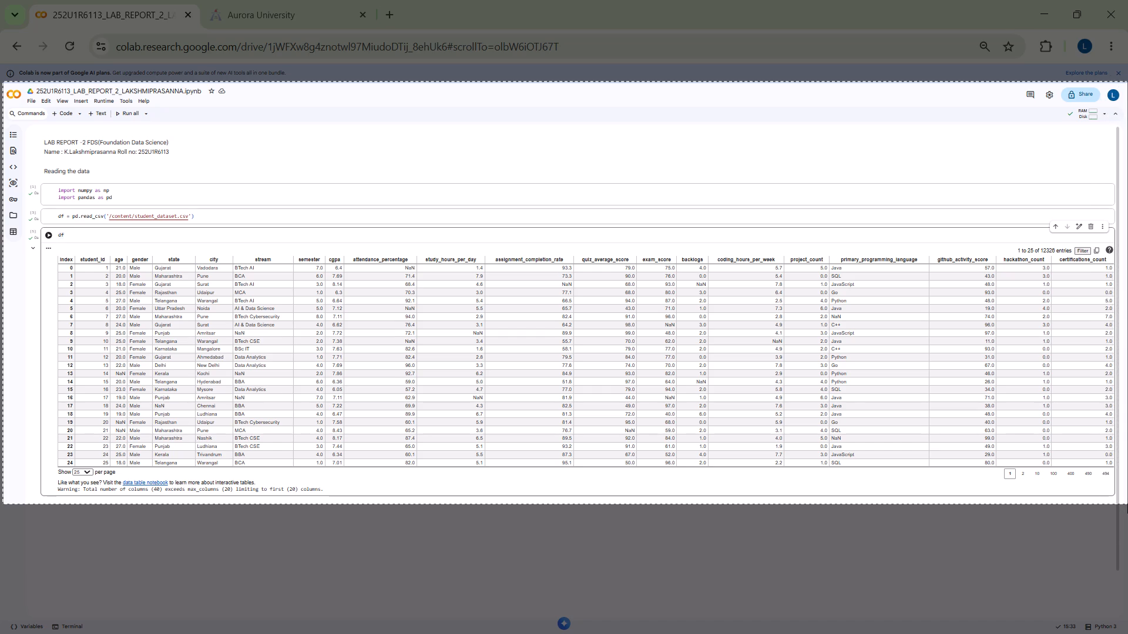
left_click_drag(1127, 504, 1127, 498)
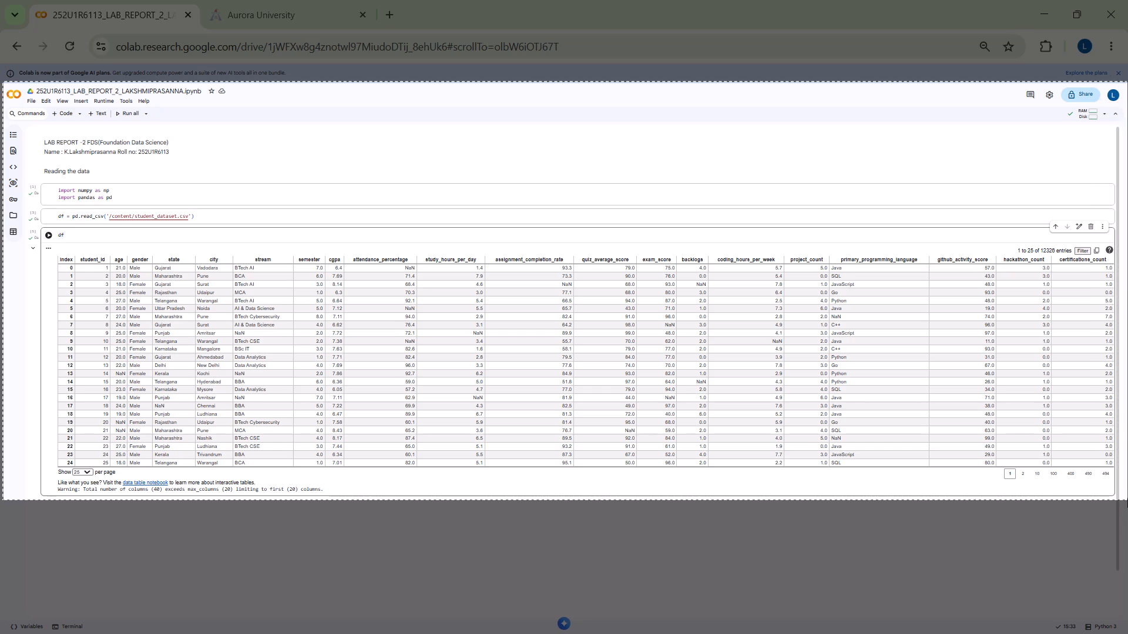
left_click_drag(1127, 498, 1127, 503)
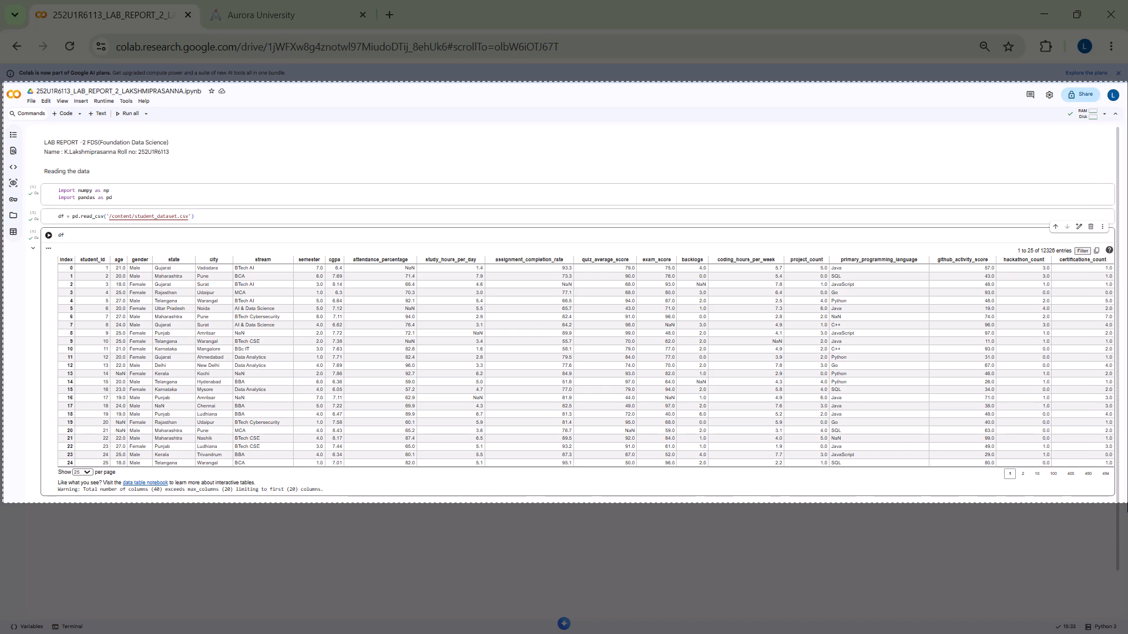
left_click_drag(1127, 503, 1127, 502)
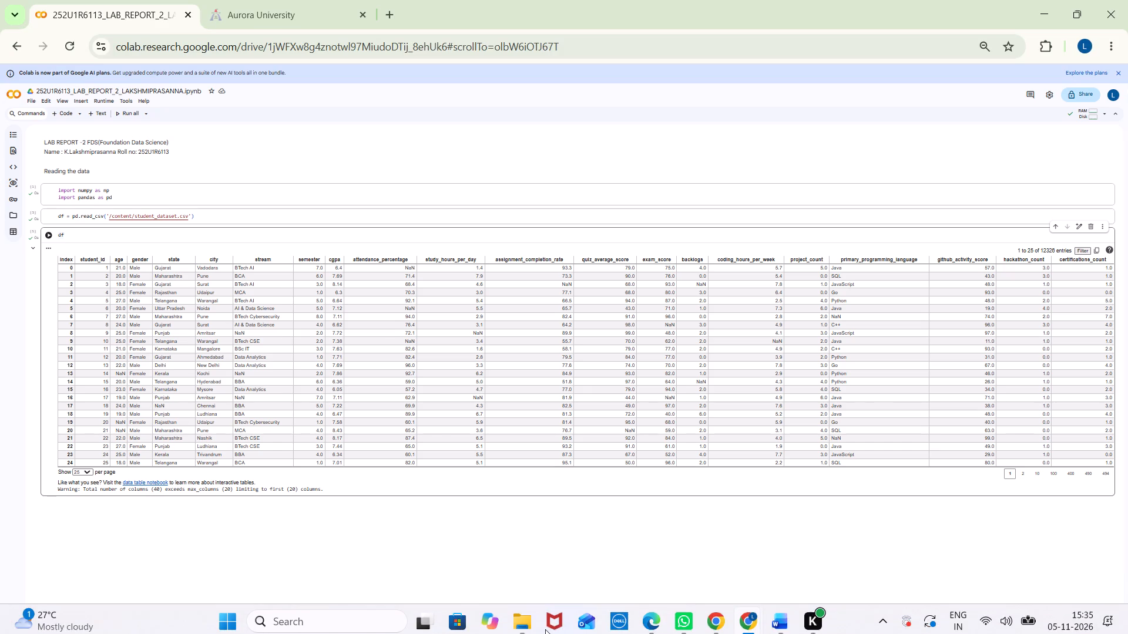
left_click(517, 620)
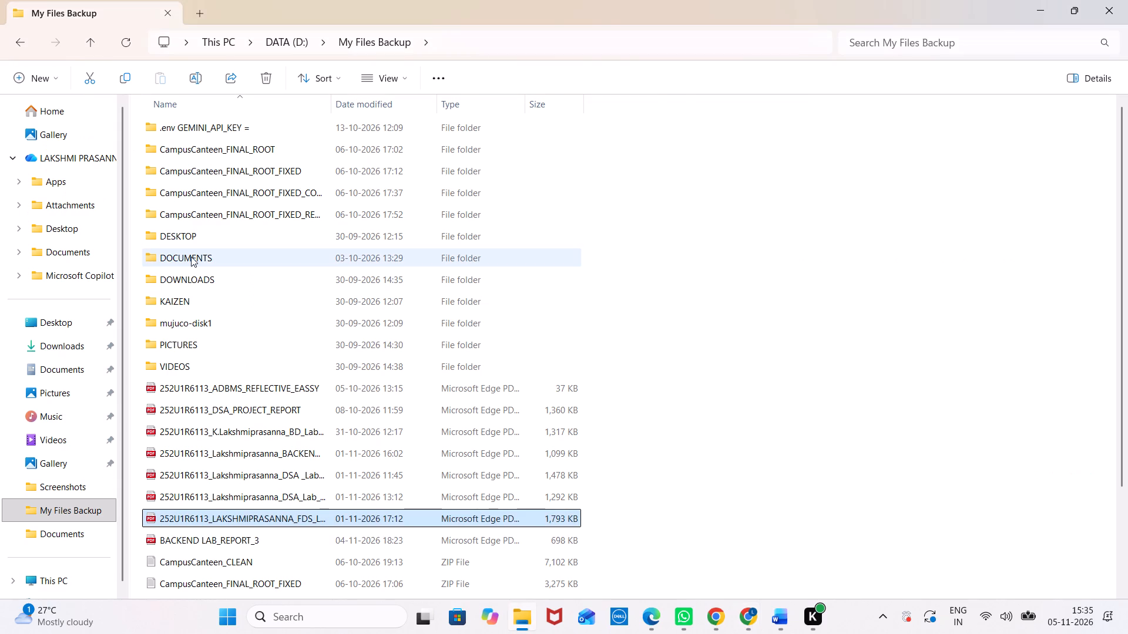
left_click(80, 107)
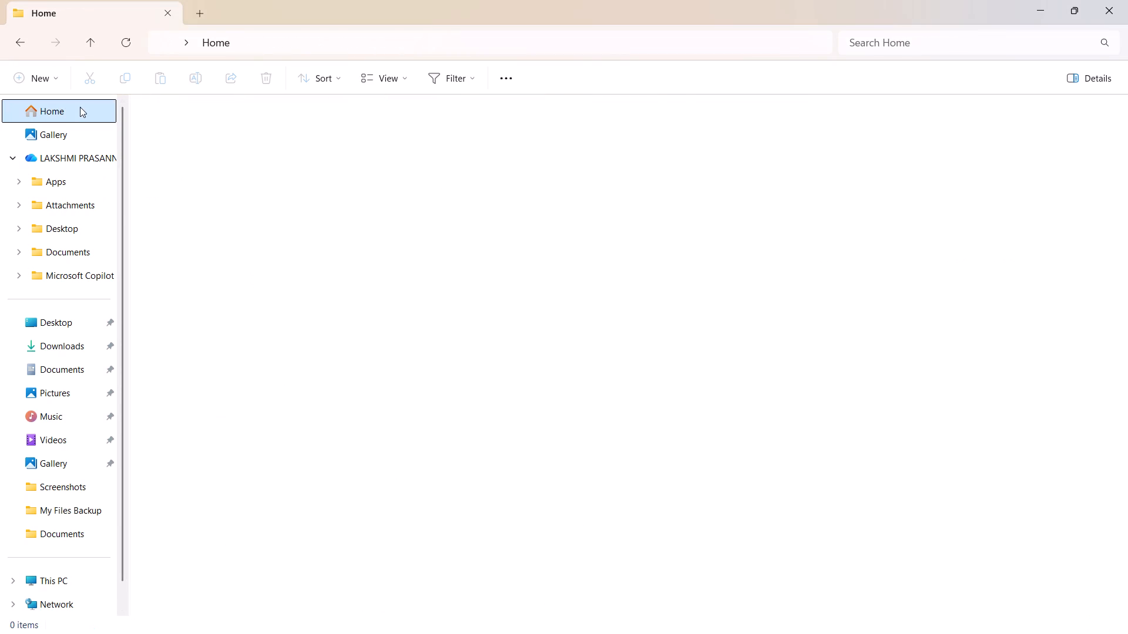
left_click(259, 365)
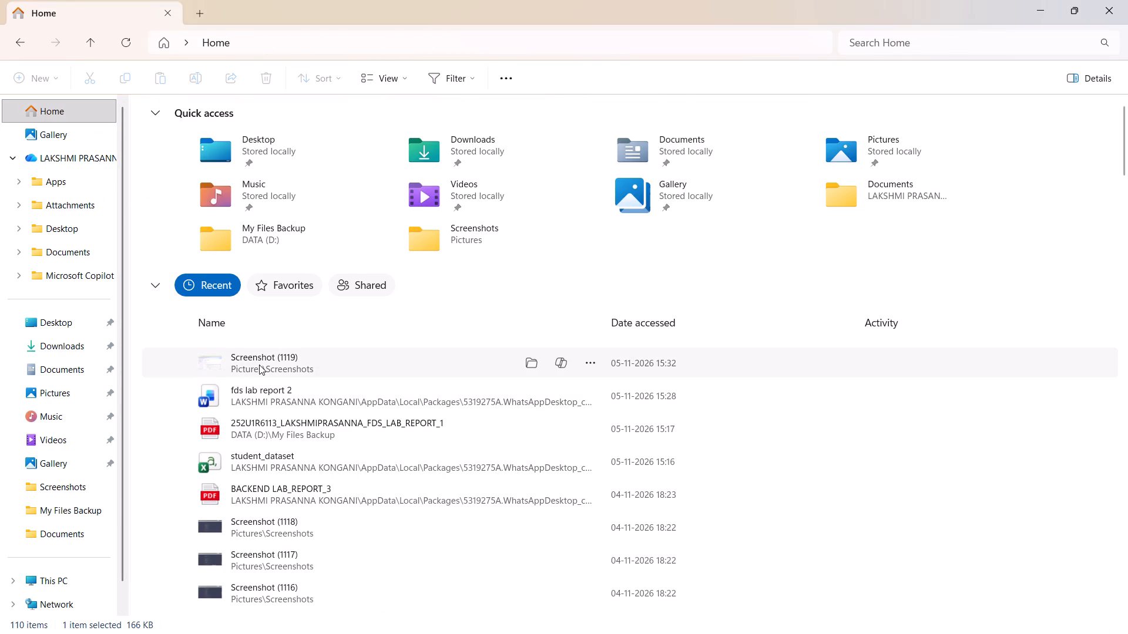
left_click(83, 474)
left_click(76, 483)
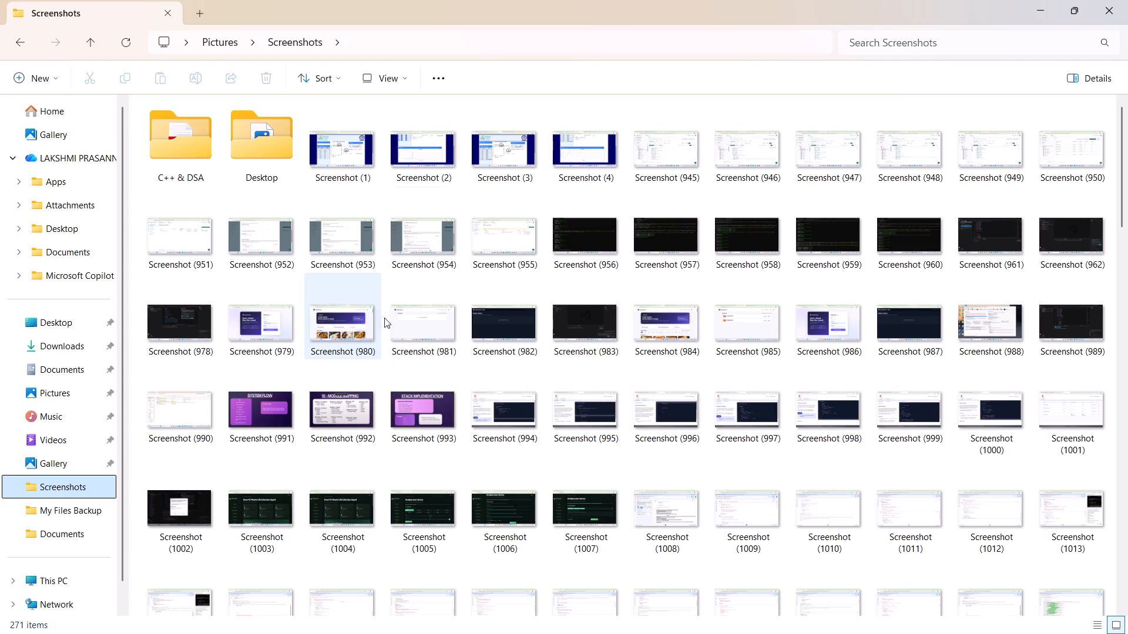
scroll(722, 319, "down", 20)
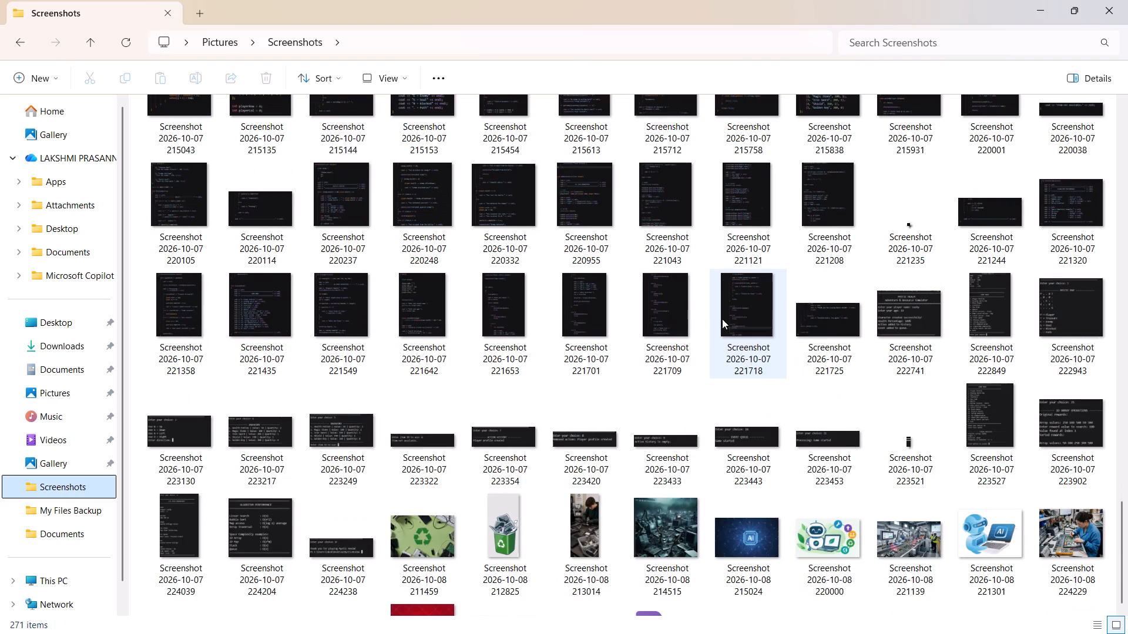
scroll(722, 319, "down", 6)
left_click(591, 564)
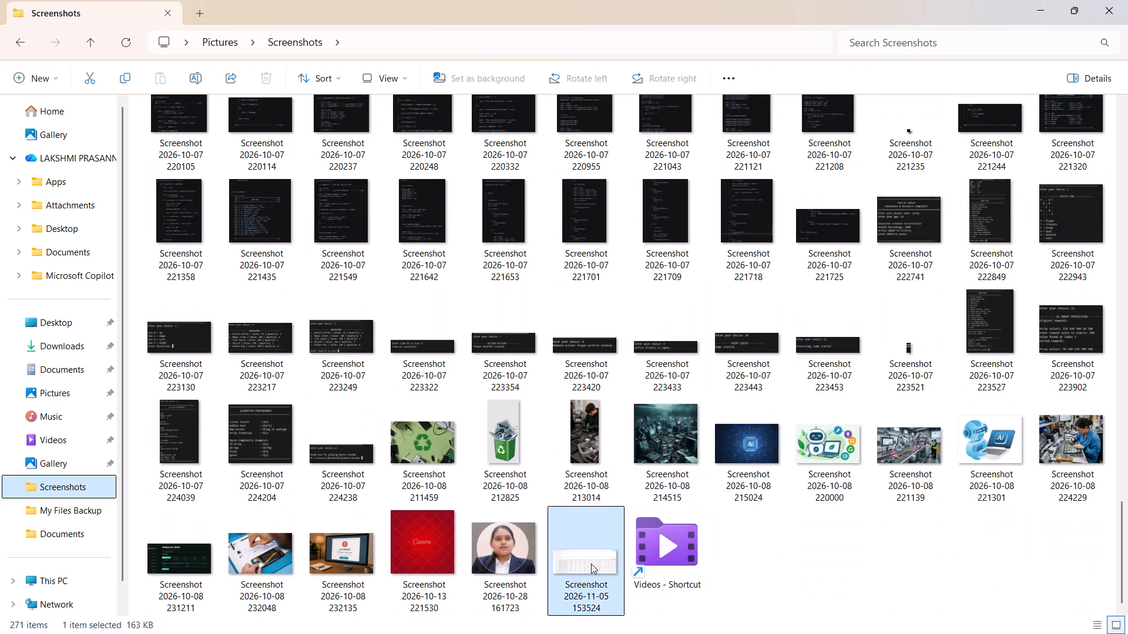
key("ctrl+c")
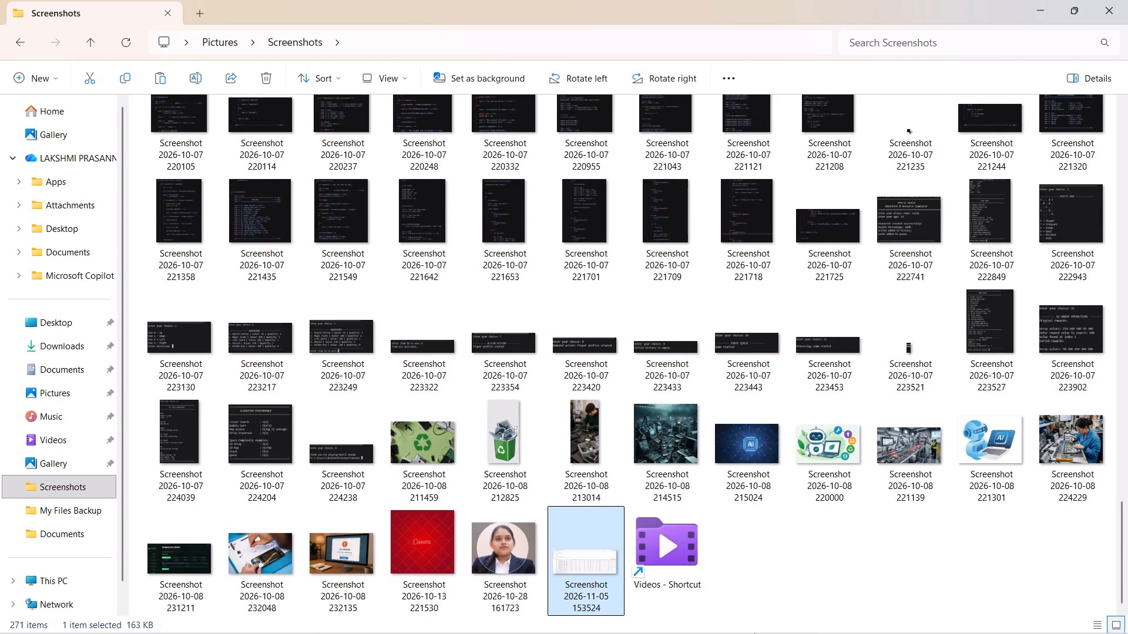
Switch to the Word report and paste the copied table capture on a new line below the first Code Execution screenshot.
left_click(795, 564)
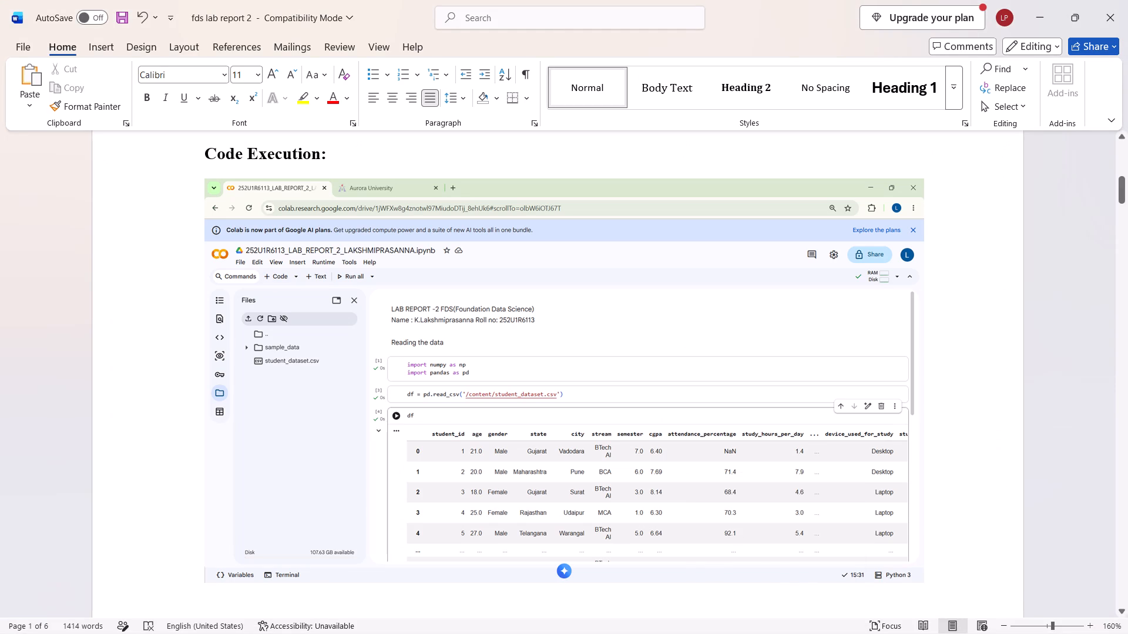
left_click(927, 578)
key("Return")
key("ctrl+v")
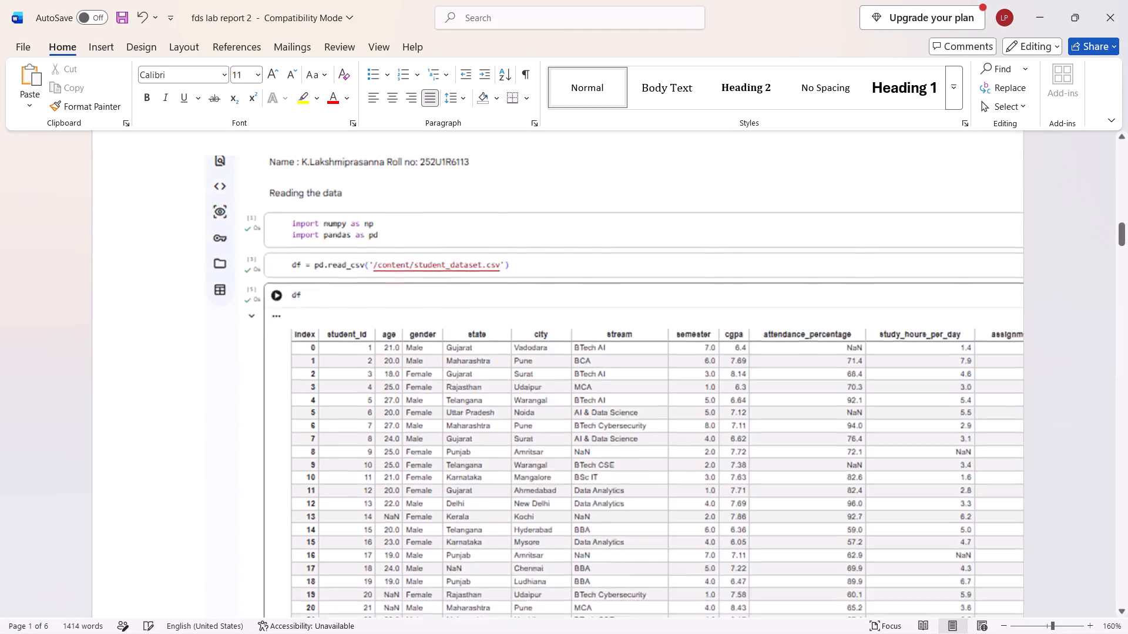
Shrink the pasted full-notebook capture on page 2 proportionally until it fits within the page's text margins.
left_click(761, 353)
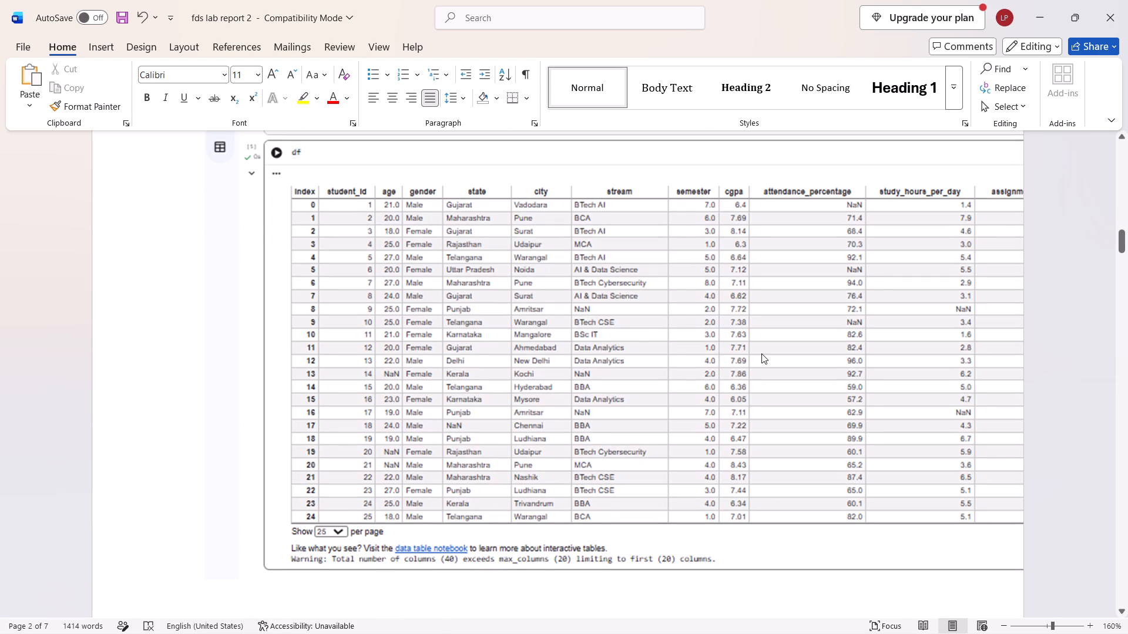
scroll(591, 313, "up", 1)
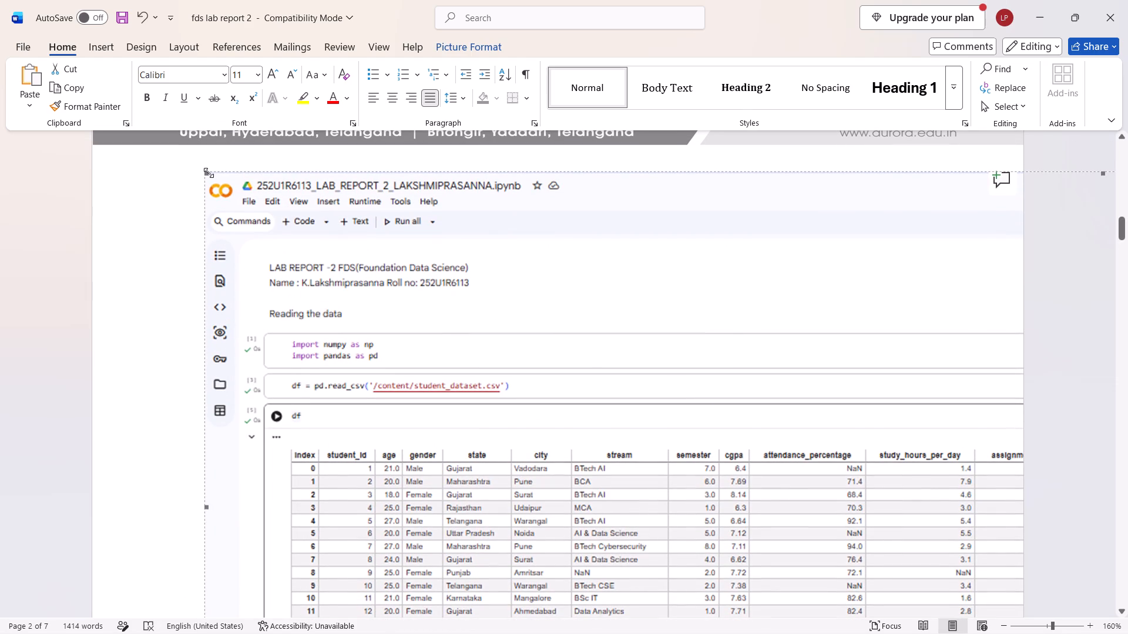
left_click_drag(206, 172, 291, 217)
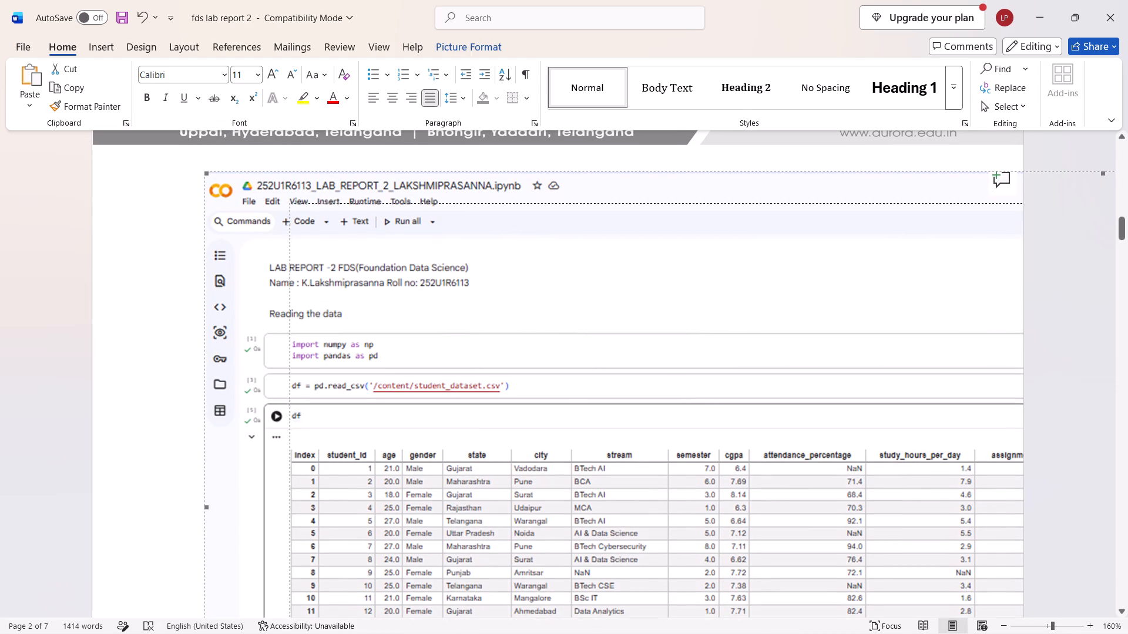
left_click_drag(291, 217, 366, 257)
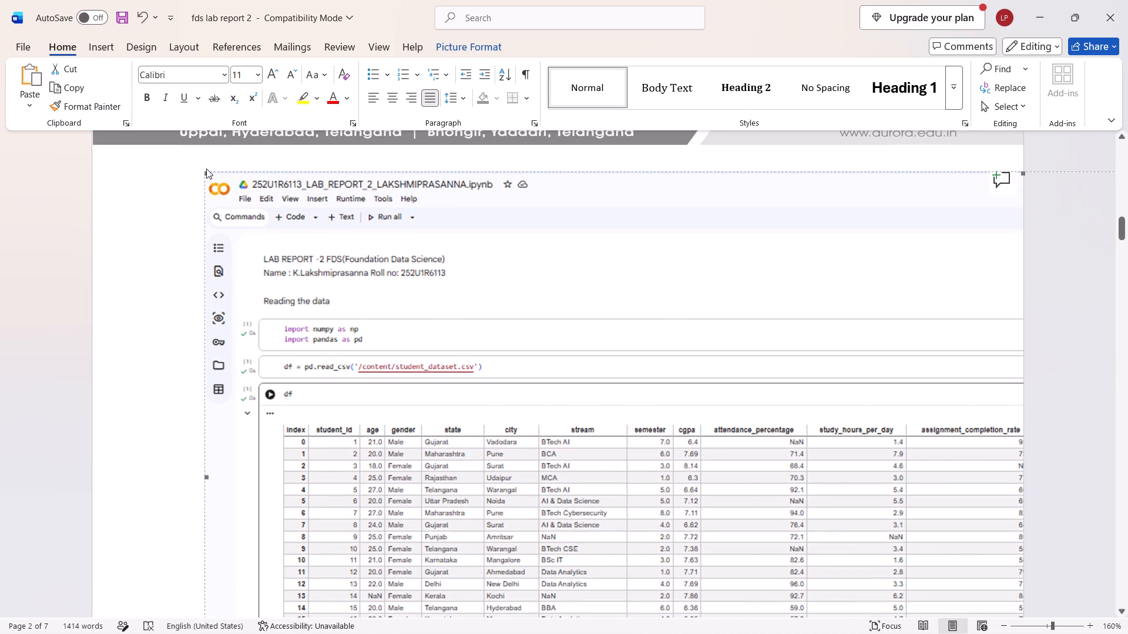
left_click_drag(208, 174, 438, 265)
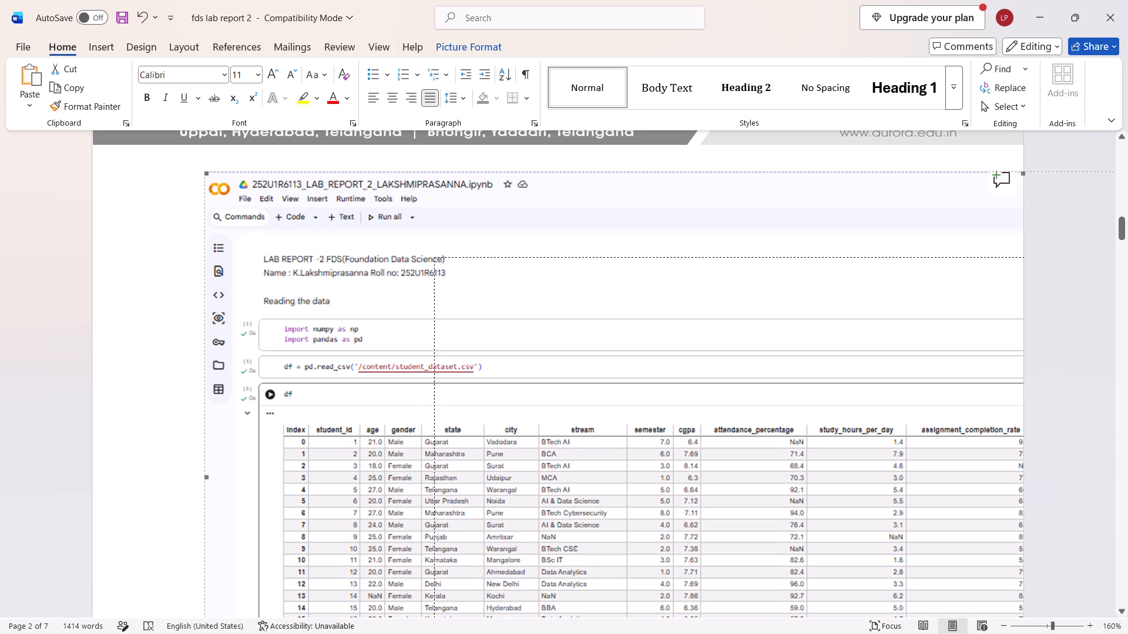
left_click_drag(438, 265, 439, 265)
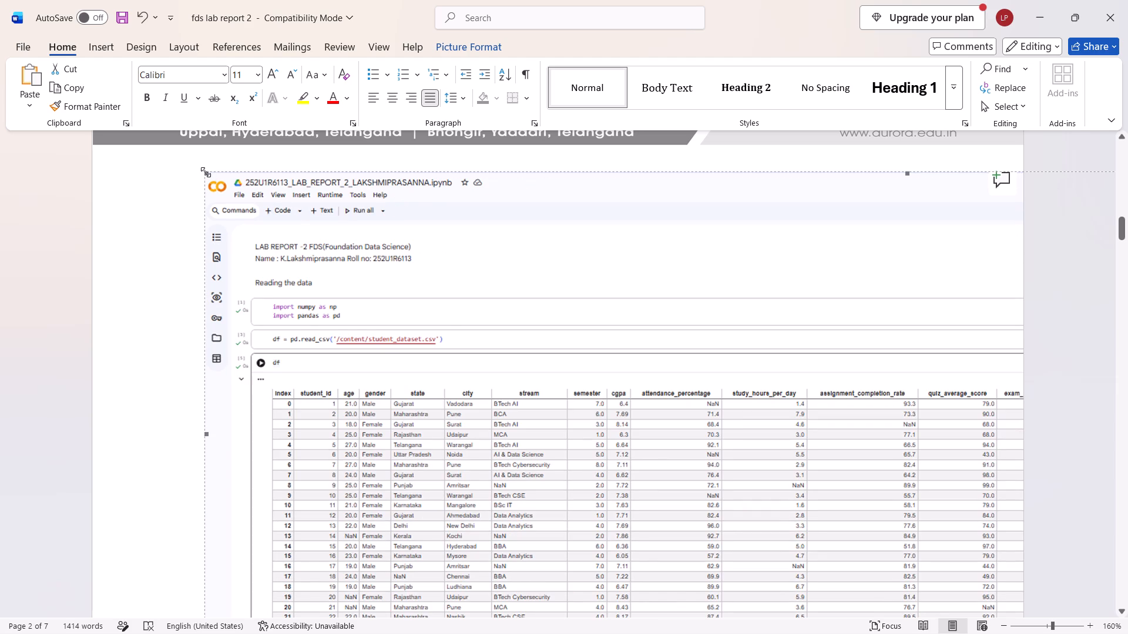
left_click_drag(206, 172, 452, 268)
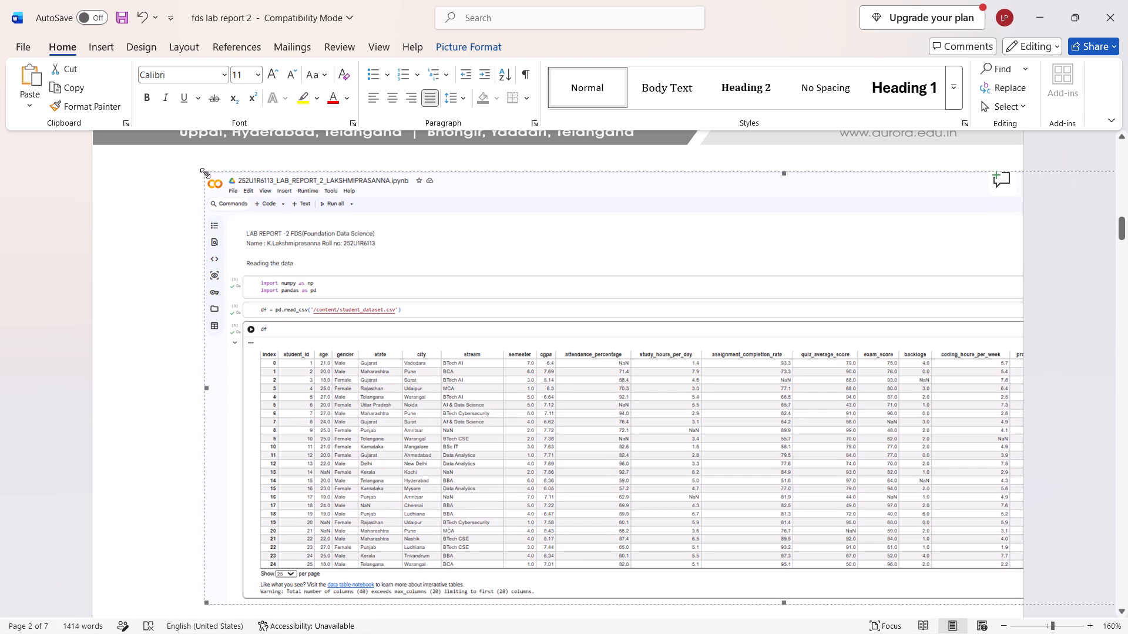
left_click_drag(205, 173, 411, 249)
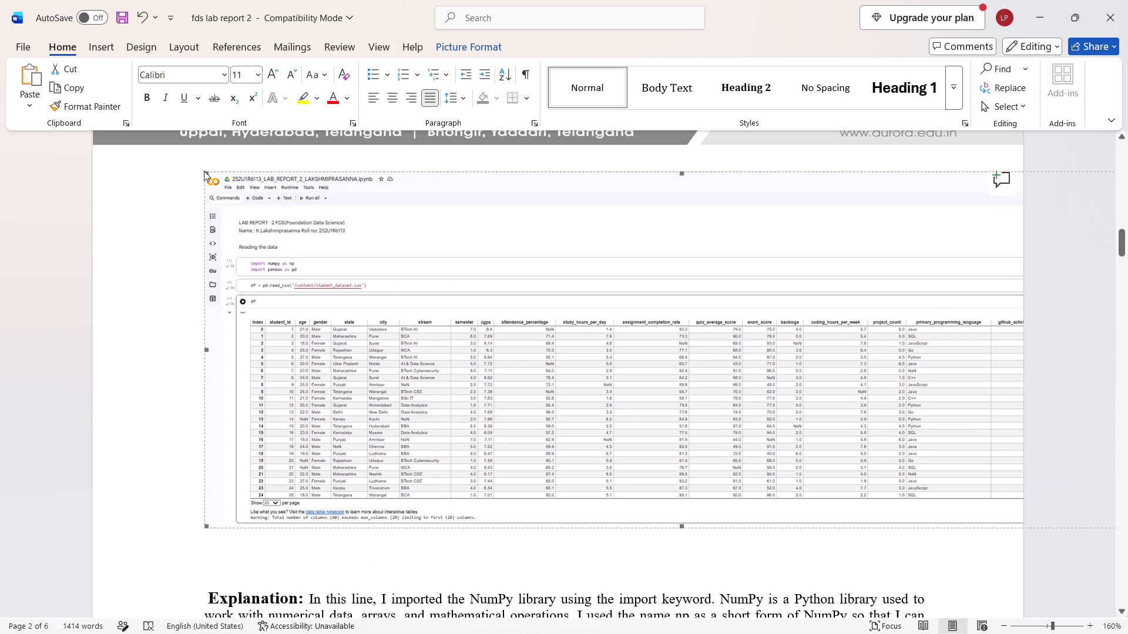
left_click_drag(207, 171, 325, 206)
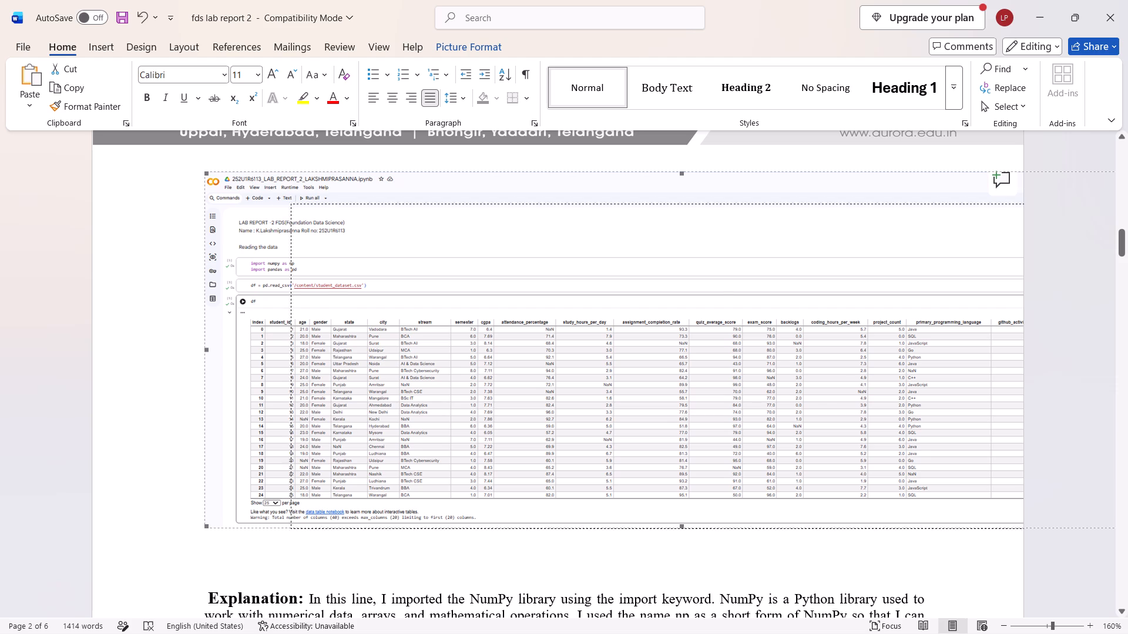
left_click_drag(325, 206, 361, 222)
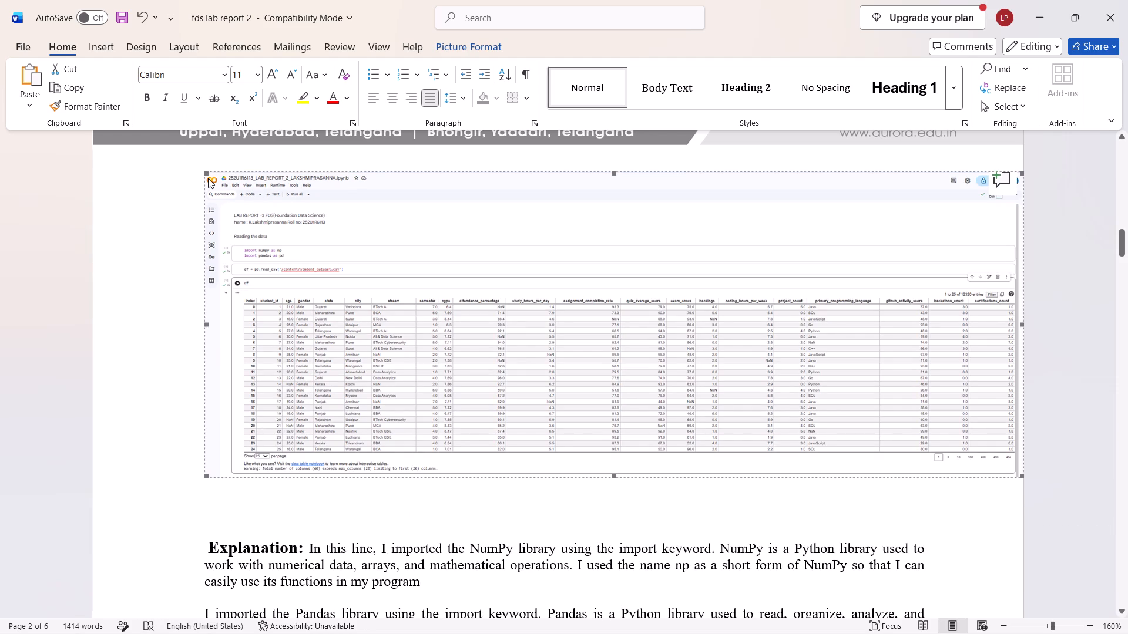
left_click_drag(204, 176, 339, 228)
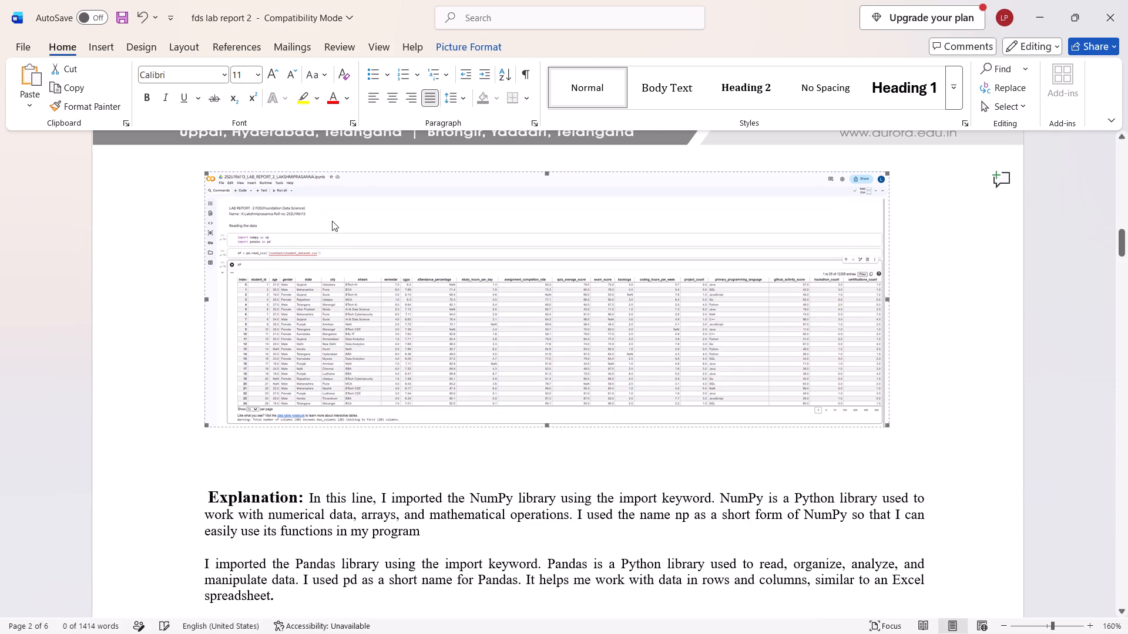
Check the layout around the resized capture and add a new line right after it on page 2.
scroll(345, 225, "up", 1)
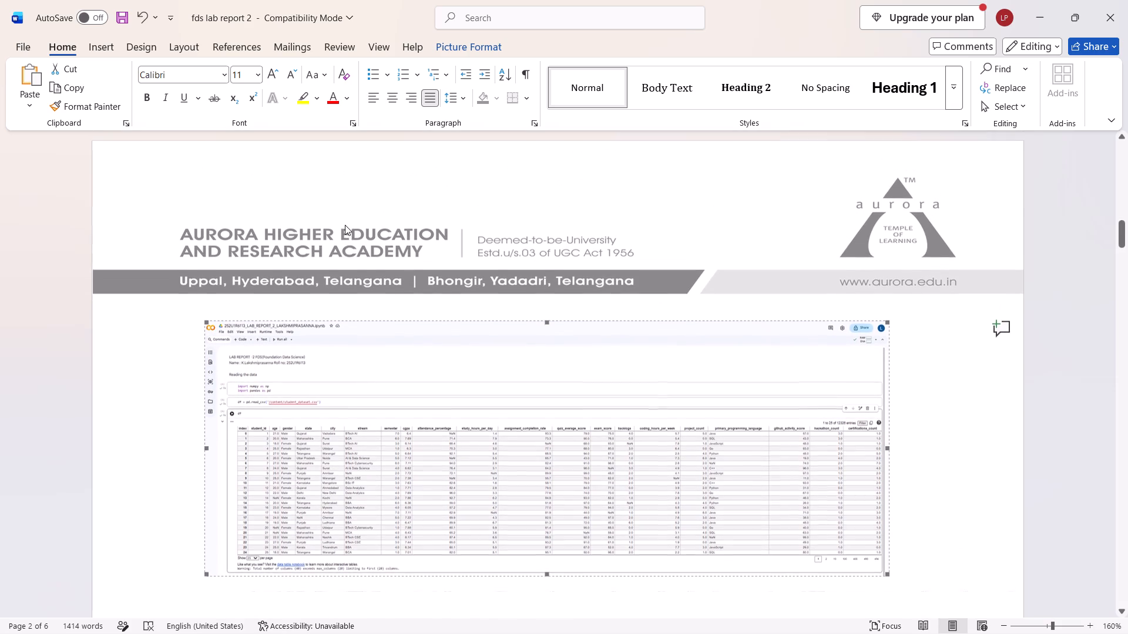
scroll(345, 225, "up", 1)
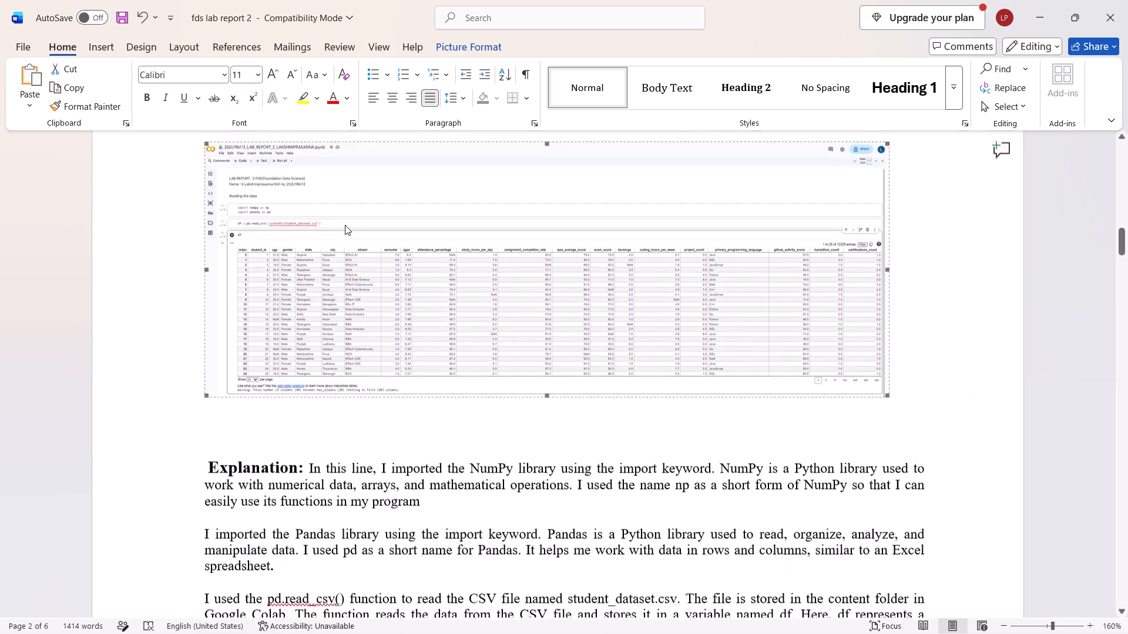
scroll(345, 225, "up", 2)
scroll(345, 225, "down", 1)
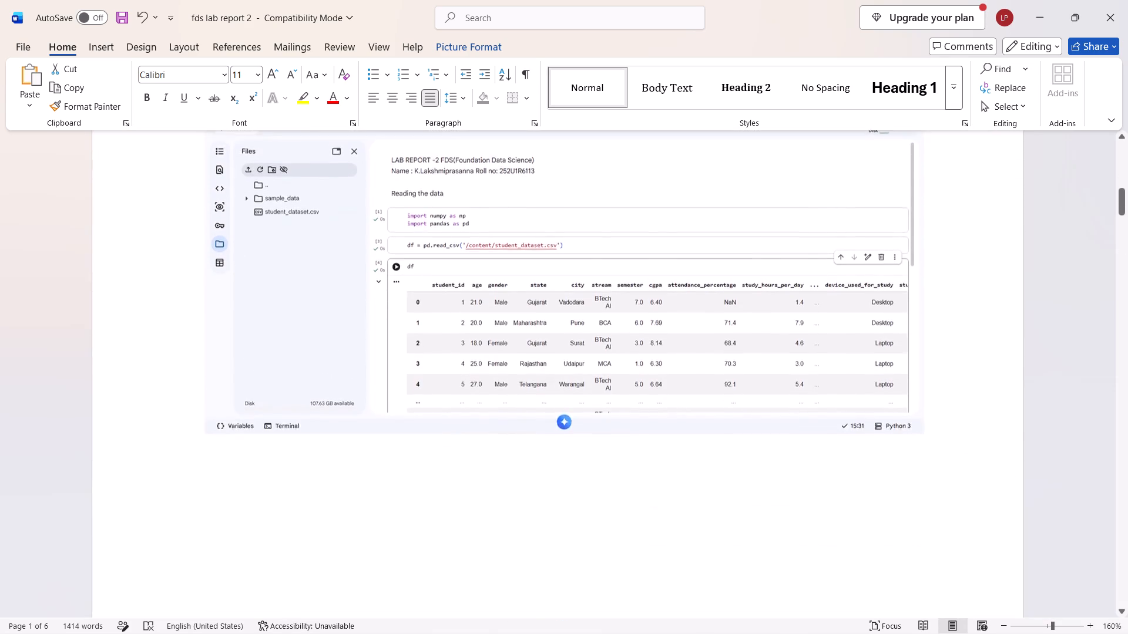
scroll(345, 225, "down", 1)
scroll(345, 225, "up", 1)
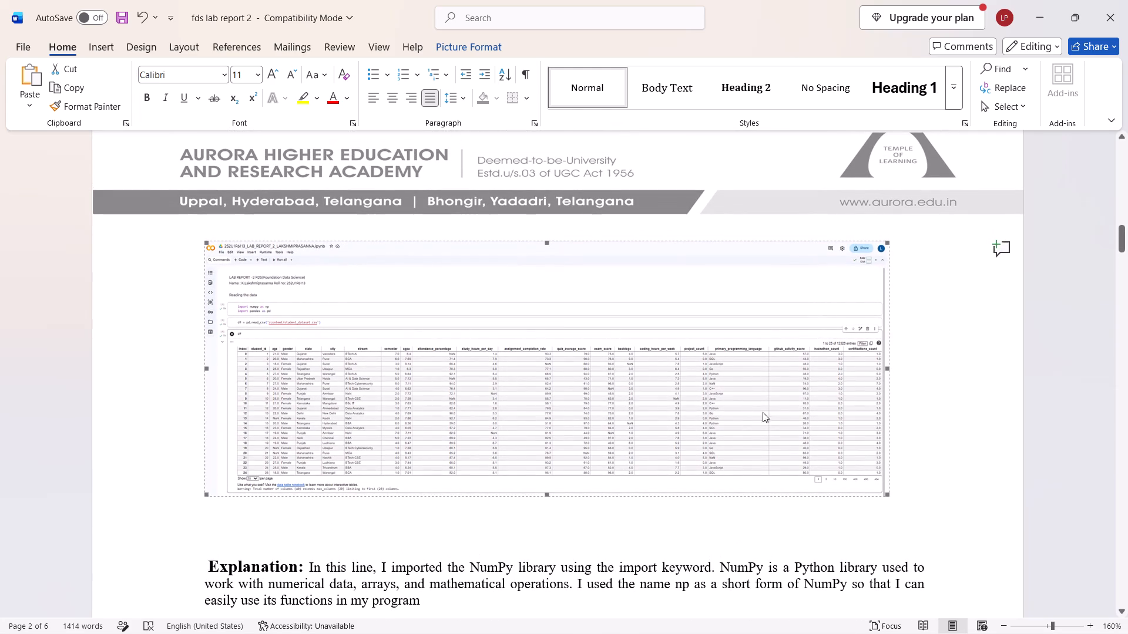
left_click(962, 488)
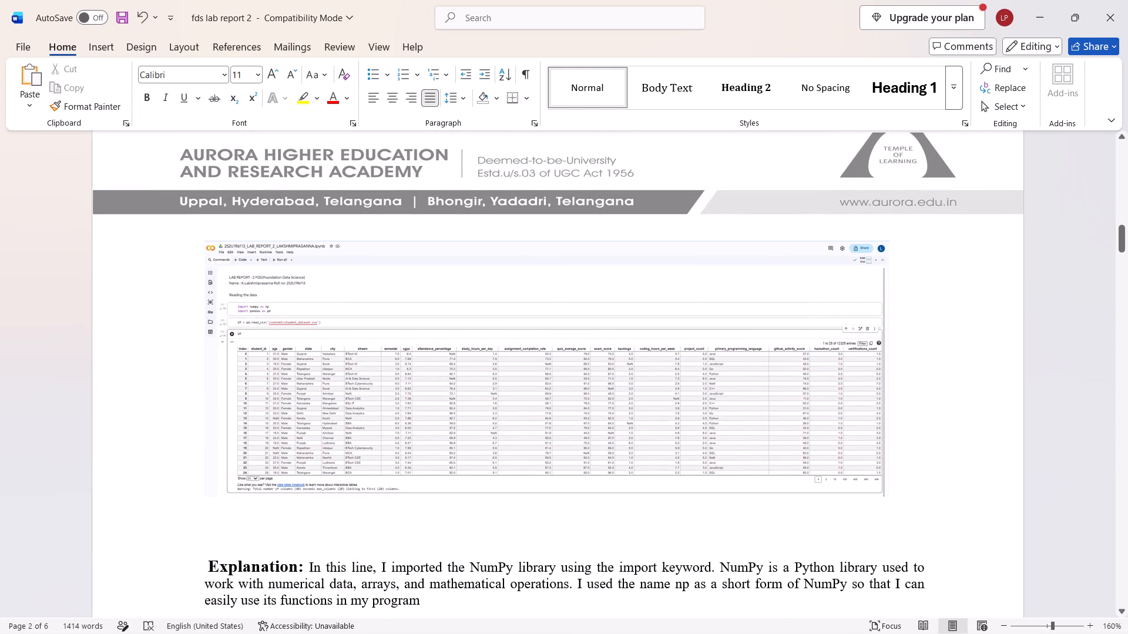
key("Return")
scroll(948, 503, "up", 2)
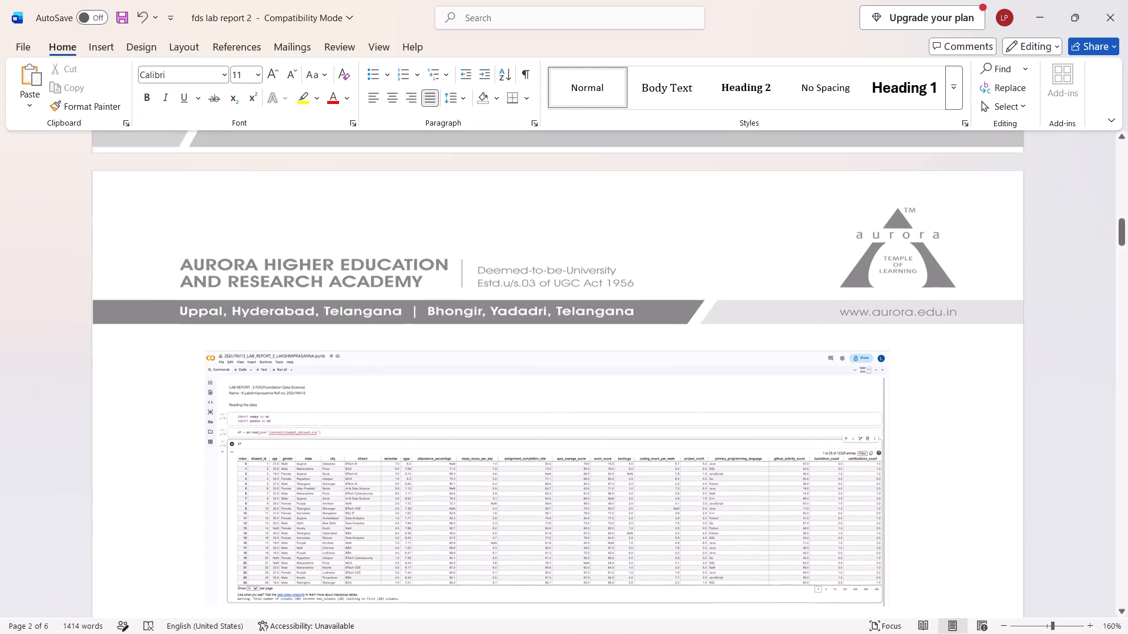
scroll(948, 503, "up", 1)
scroll(948, 503, "down", 2)
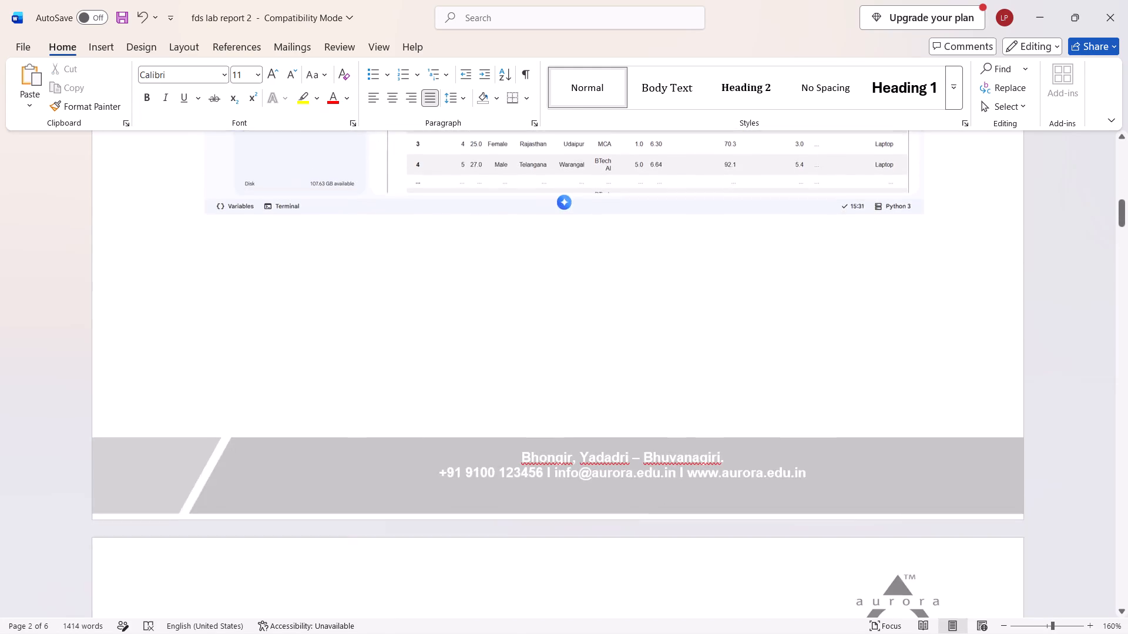
scroll(948, 503, "down", 1)
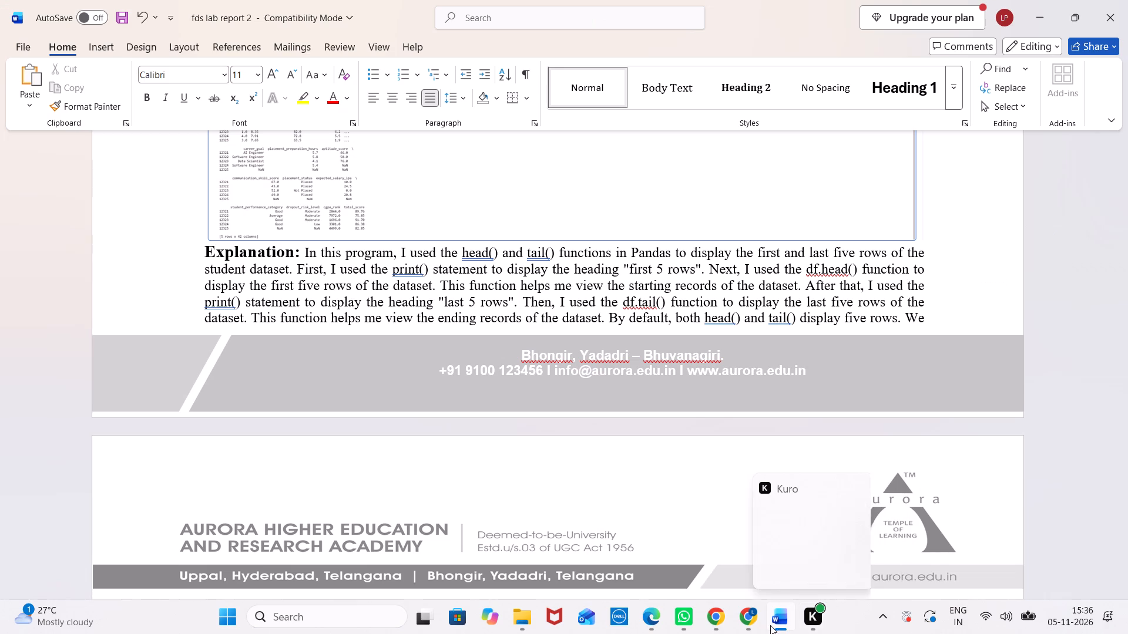
Switch to the Colab notebook in Chrome and capture a rectangular snip of only the df cell with its full-width table output.
left_click(713, 540)
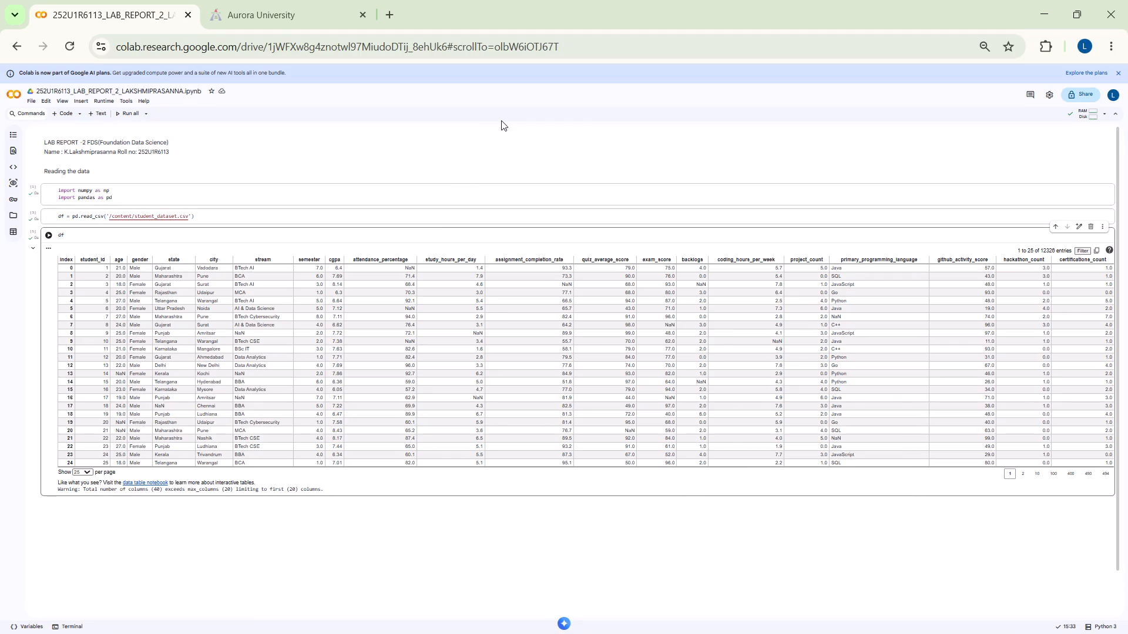
key("shift+super+s")
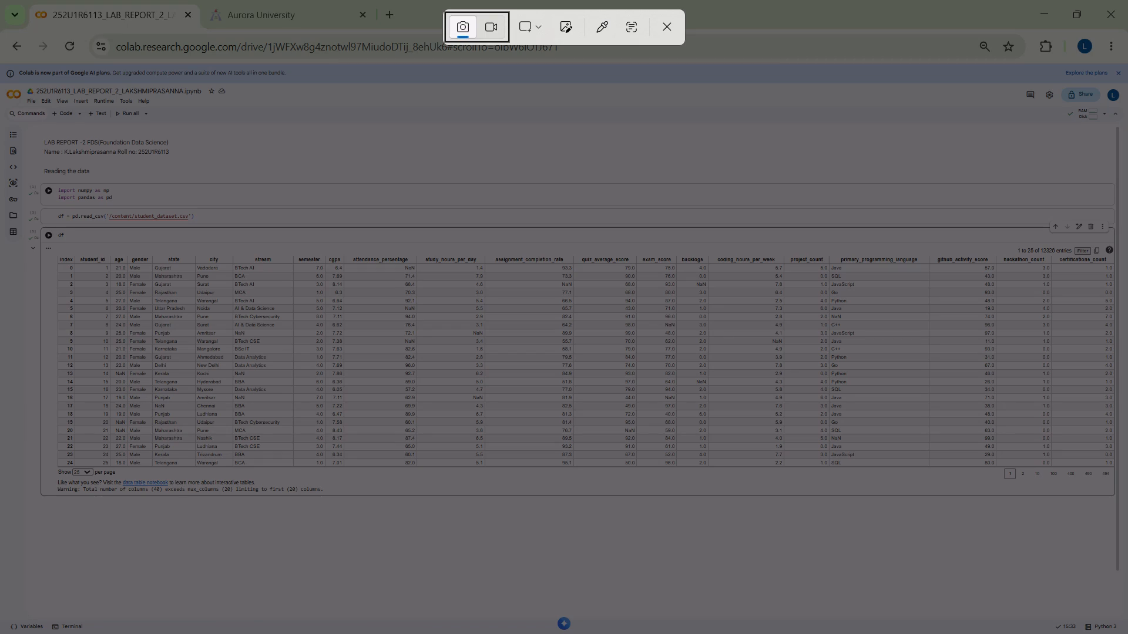
left_click_drag(28, 226, 243, 339)
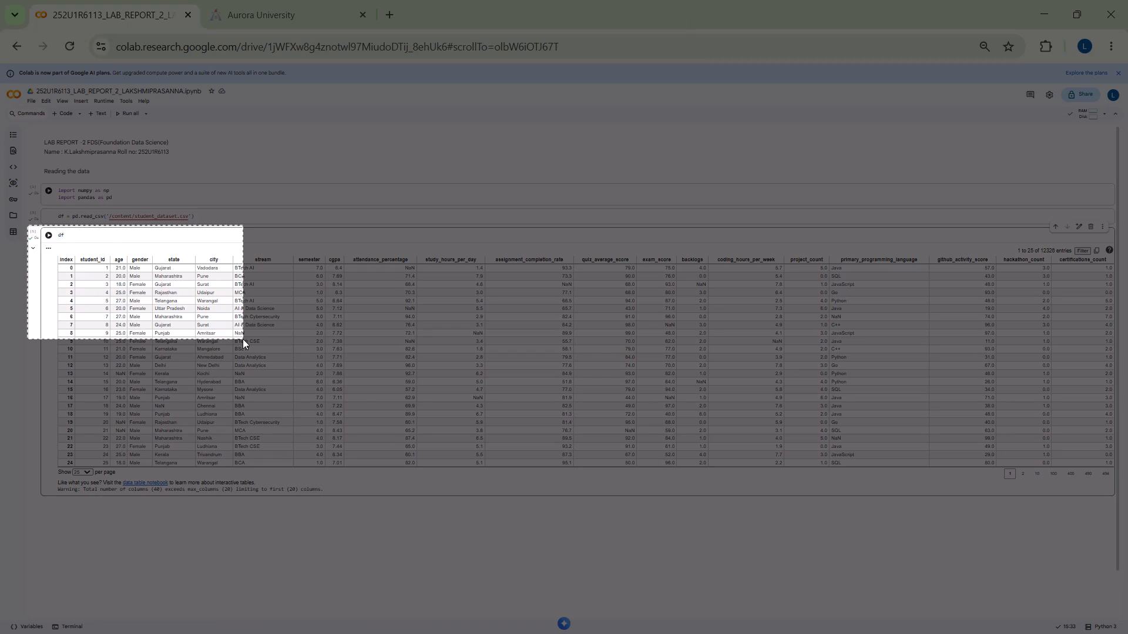
left_click_drag(243, 339, 714, 524)
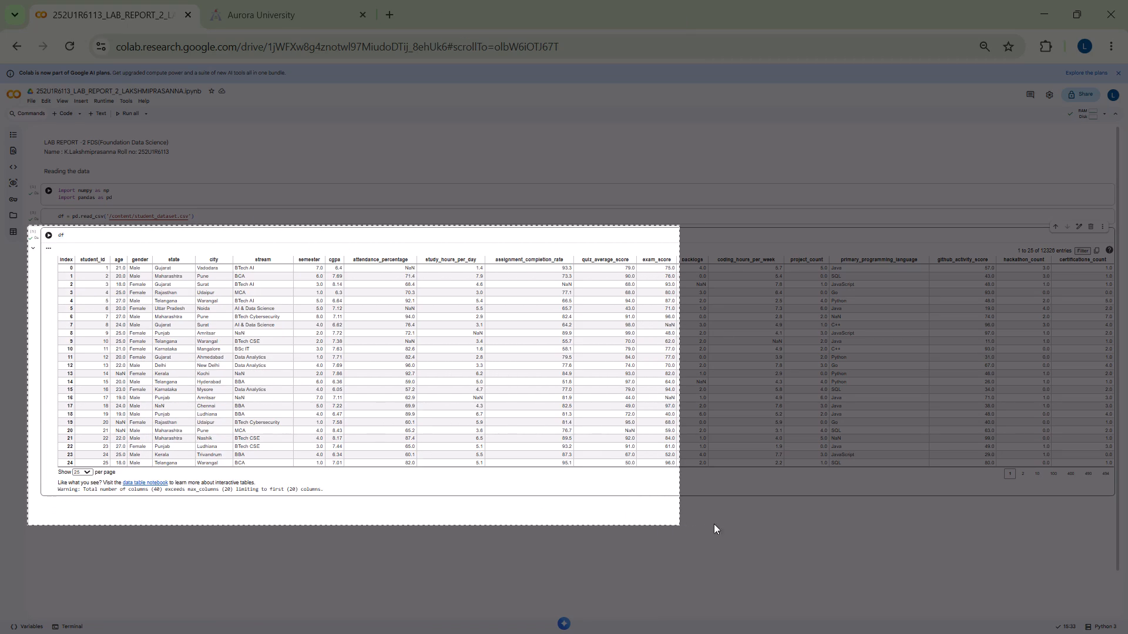
left_click_drag(714, 524, 1105, 507)
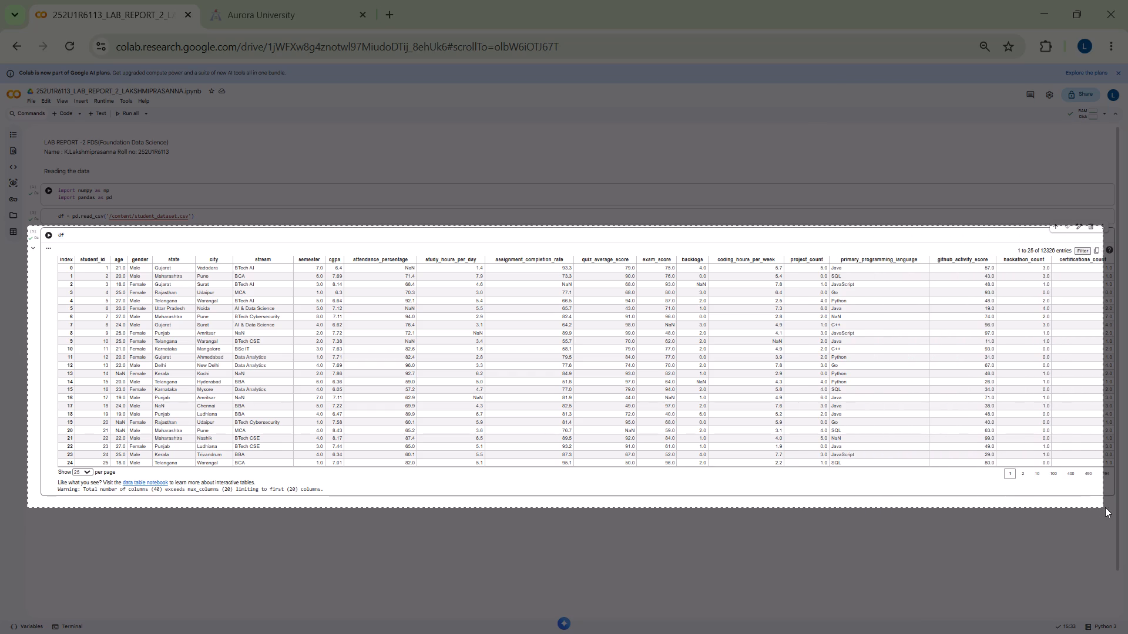
left_click_drag(1105, 507, 1119, 503)
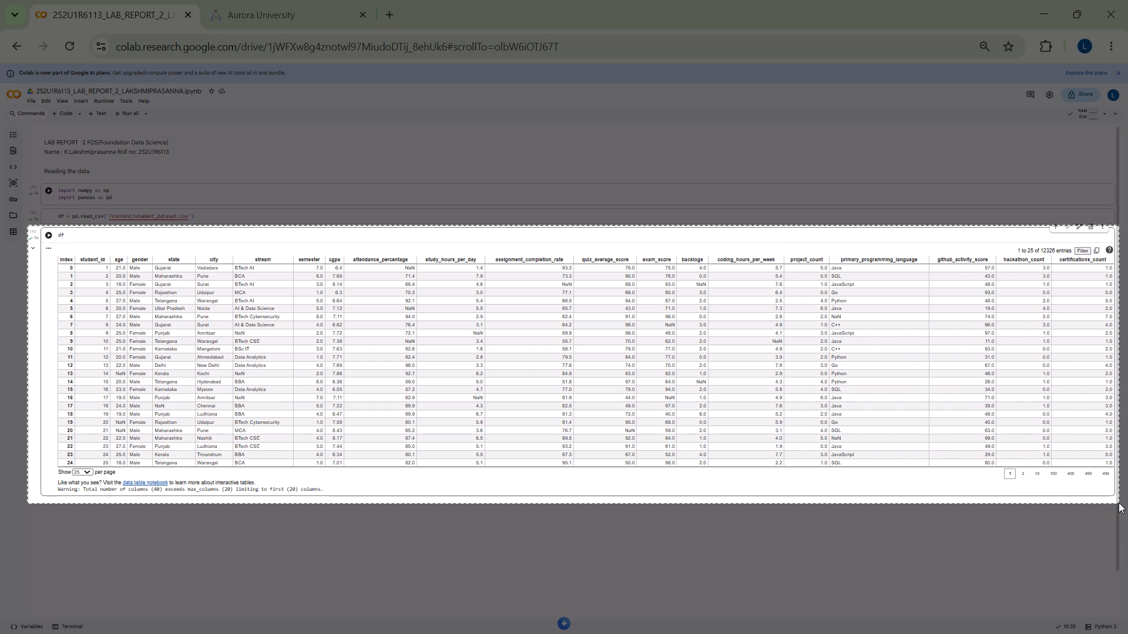
left_click_drag(1119, 503, 1121, 497)
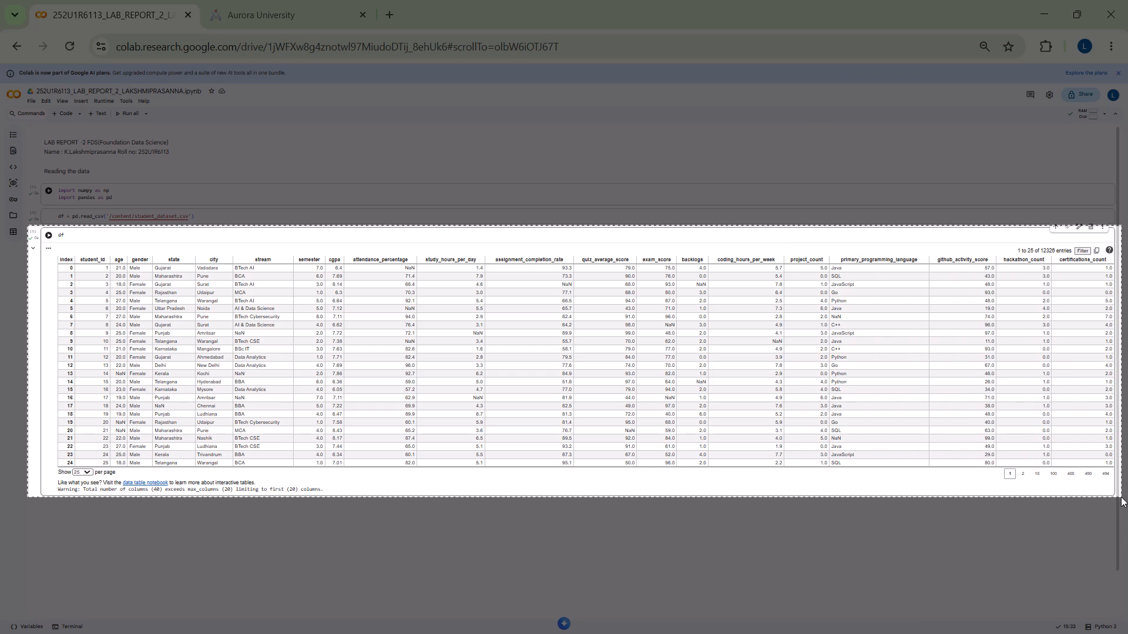
left_click_drag(1121, 497, 1117, 497)
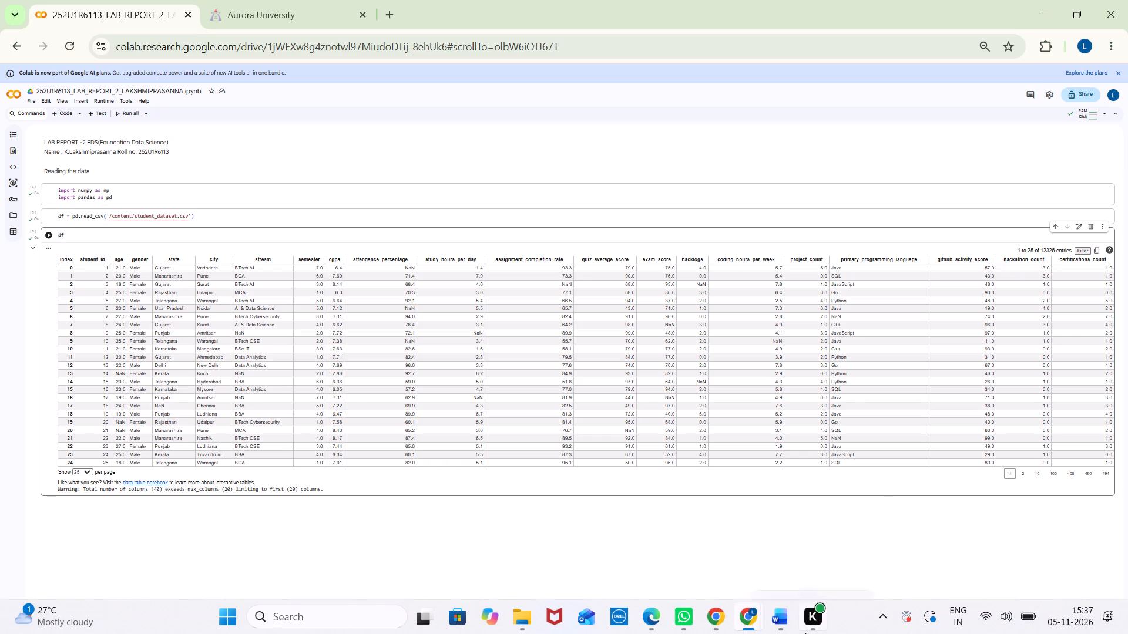
left_click(519, 622)
left_click(655, 557)
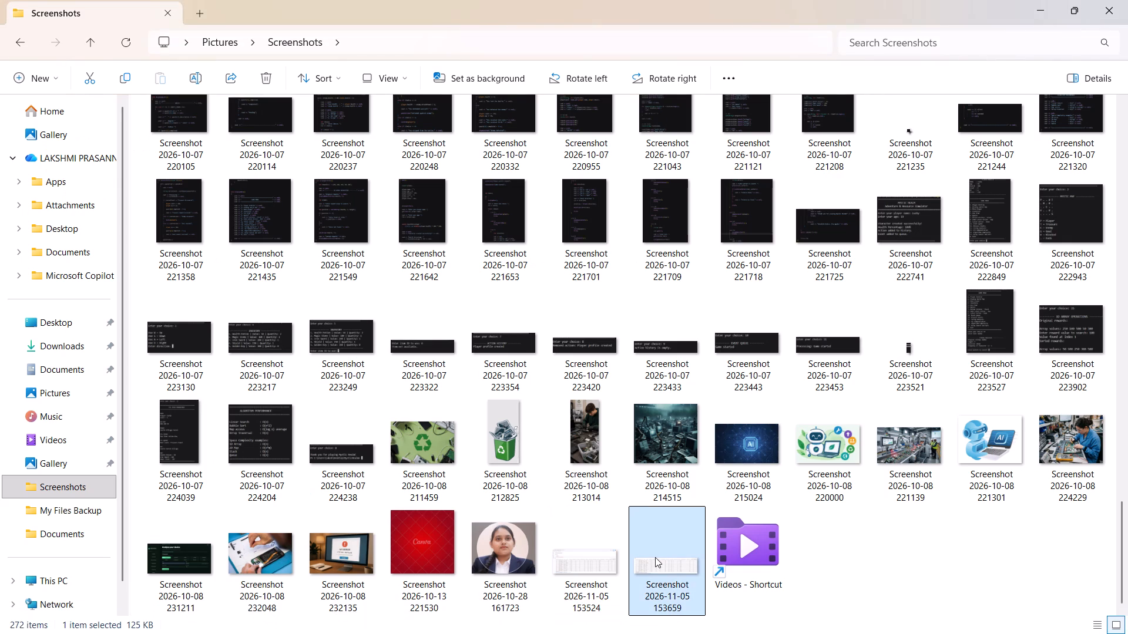
key("ctrl+c")
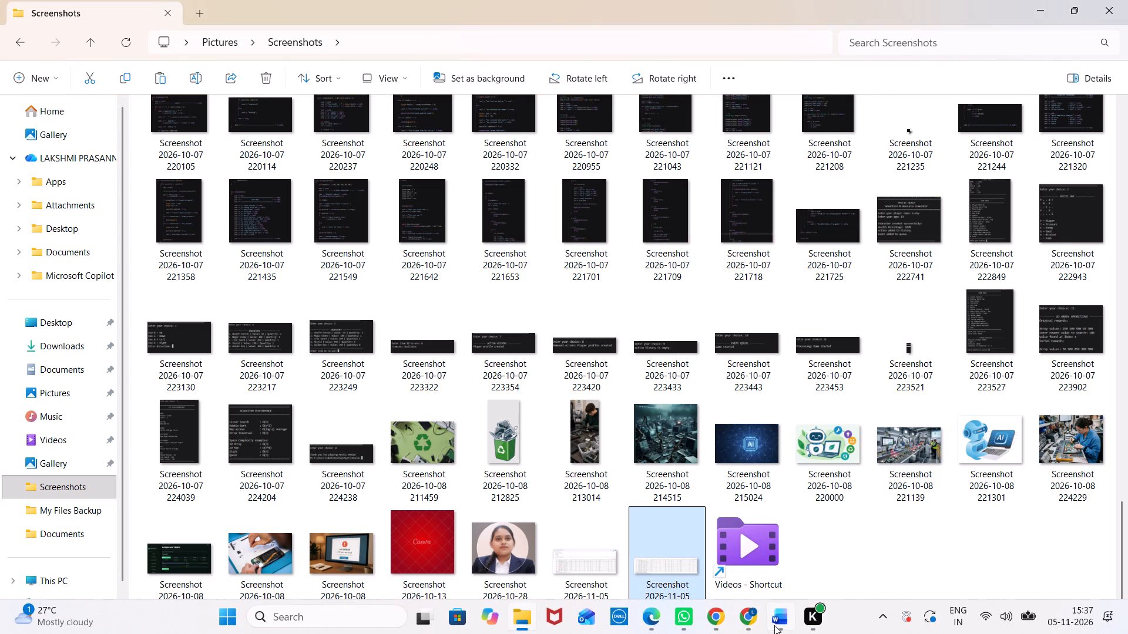
Switch to the Word report and paste the copied df table capture on a new line below the first notebook screenshot on page 1.
left_click(774, 625)
scroll(685, 475, "up", 1)
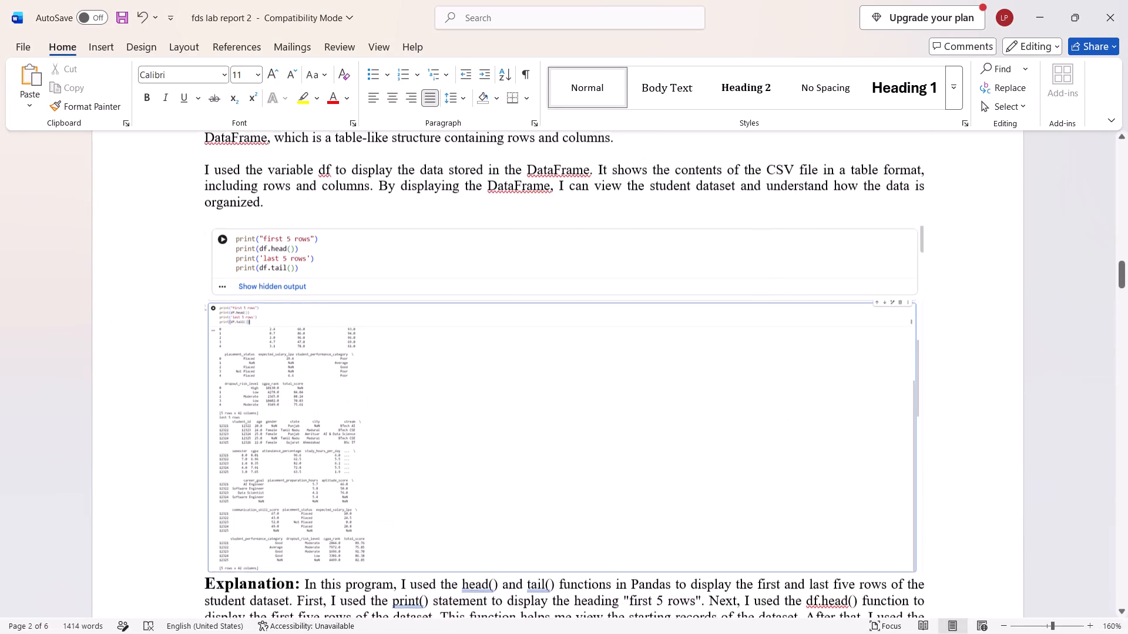
scroll(685, 475, "up", 5)
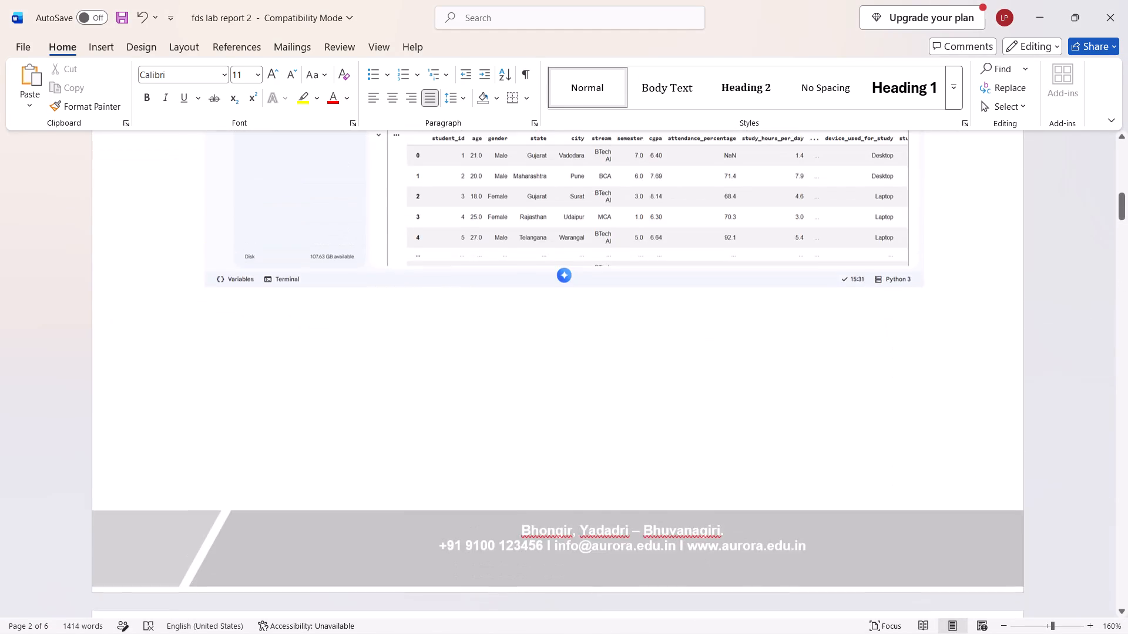
scroll(685, 475, "up", 1)
left_click(938, 342)
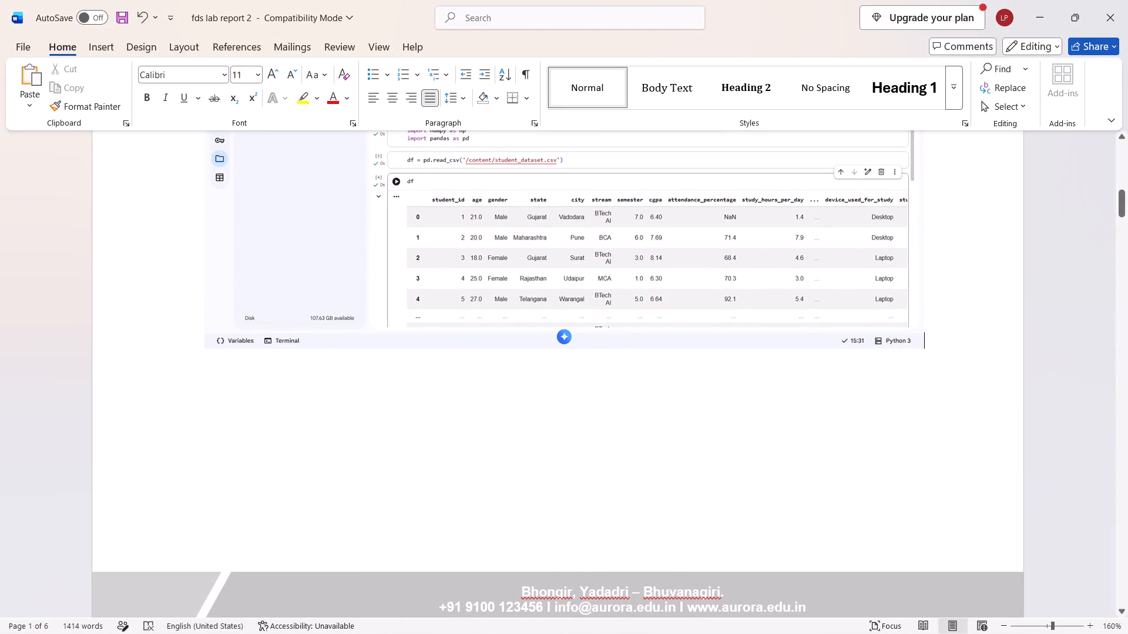
key("Return")
key("ctrl+v")
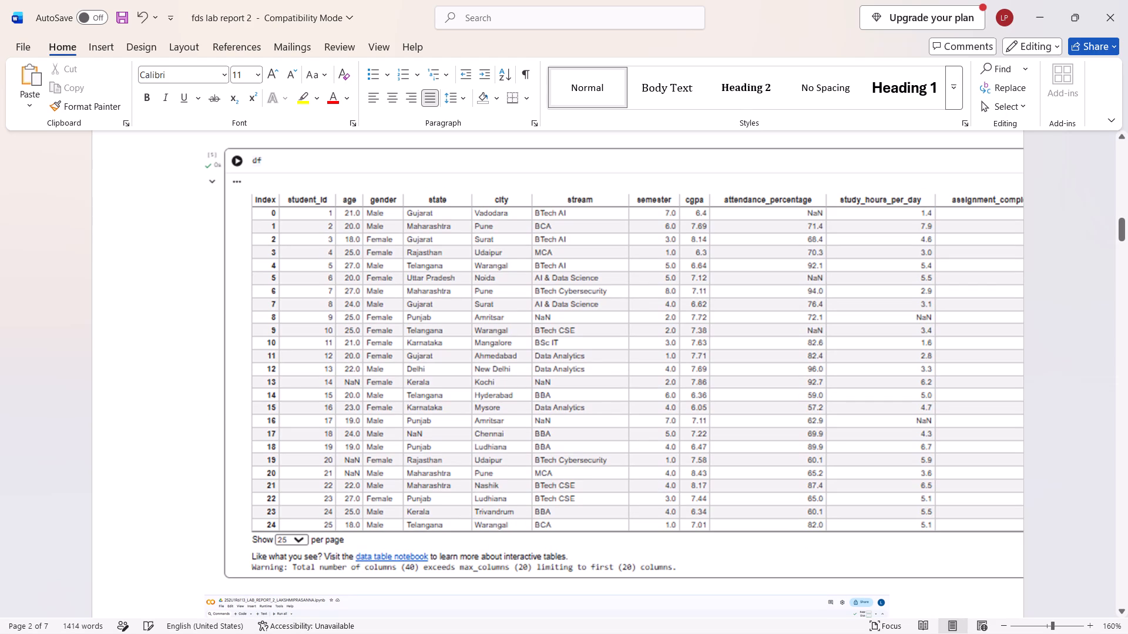
Shrink the pasted df table capture proportionally until it fits within the page margins below the first notebook screenshot on page 1.
left_click(461, 312)
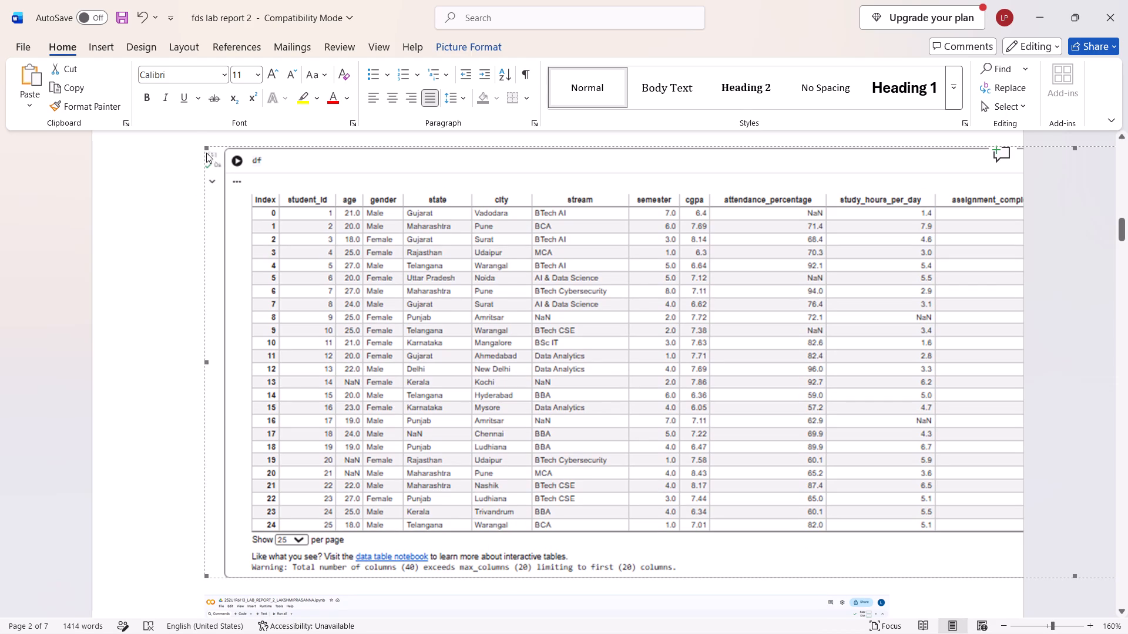
left_click_drag(205, 150, 433, 254)
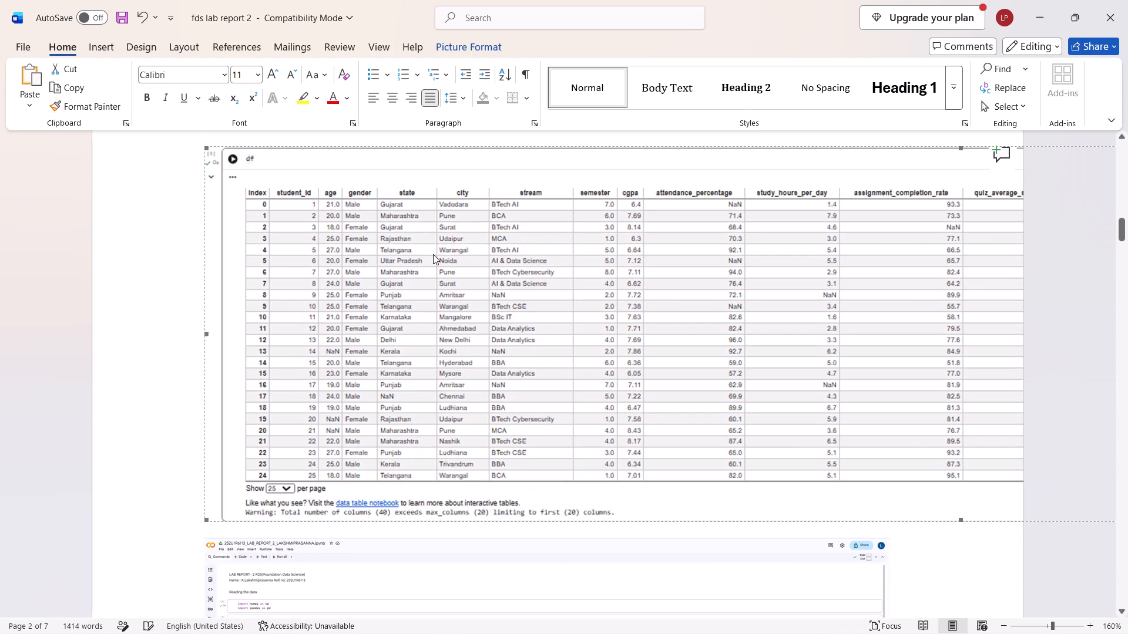
left_click_drag(205, 147, 299, 193)
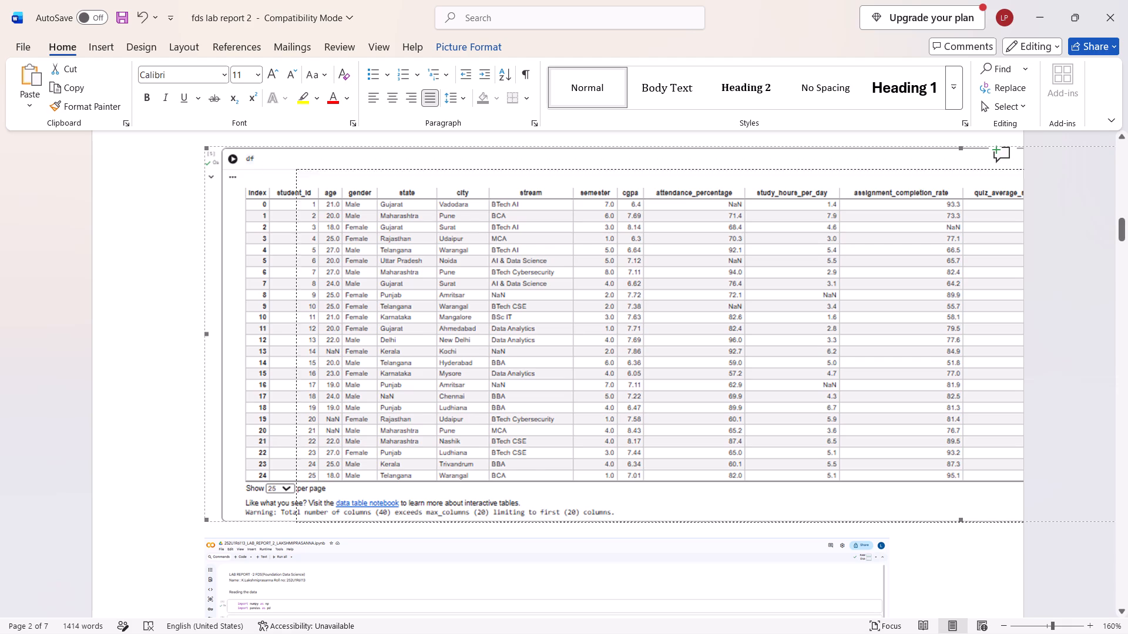
left_click_drag(299, 193, 368, 222)
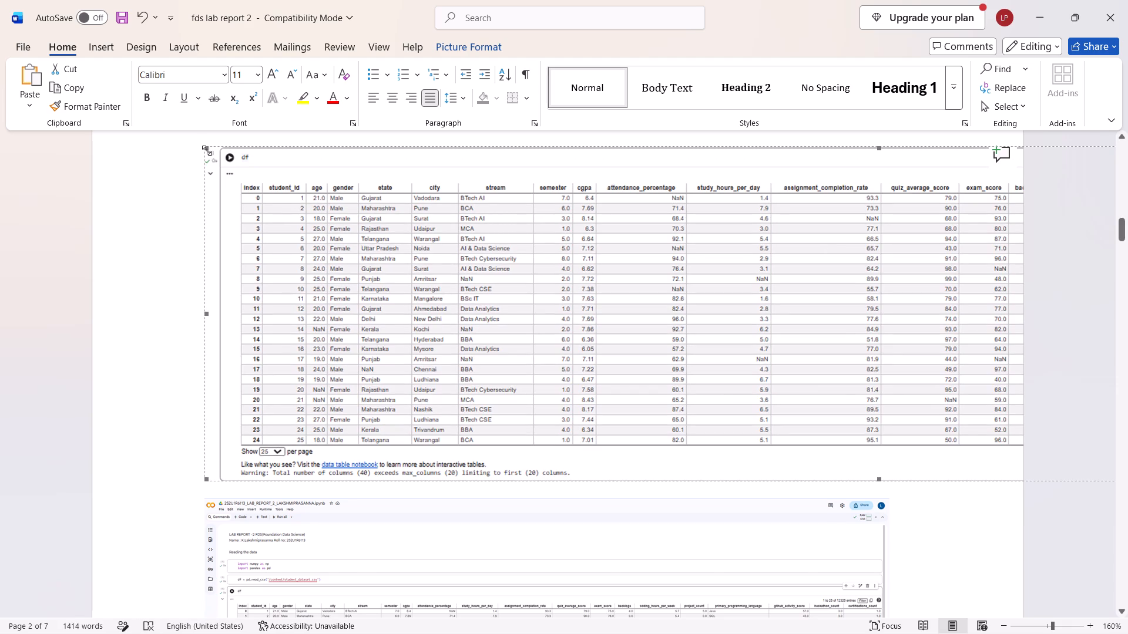
left_click_drag(207, 150, 366, 219)
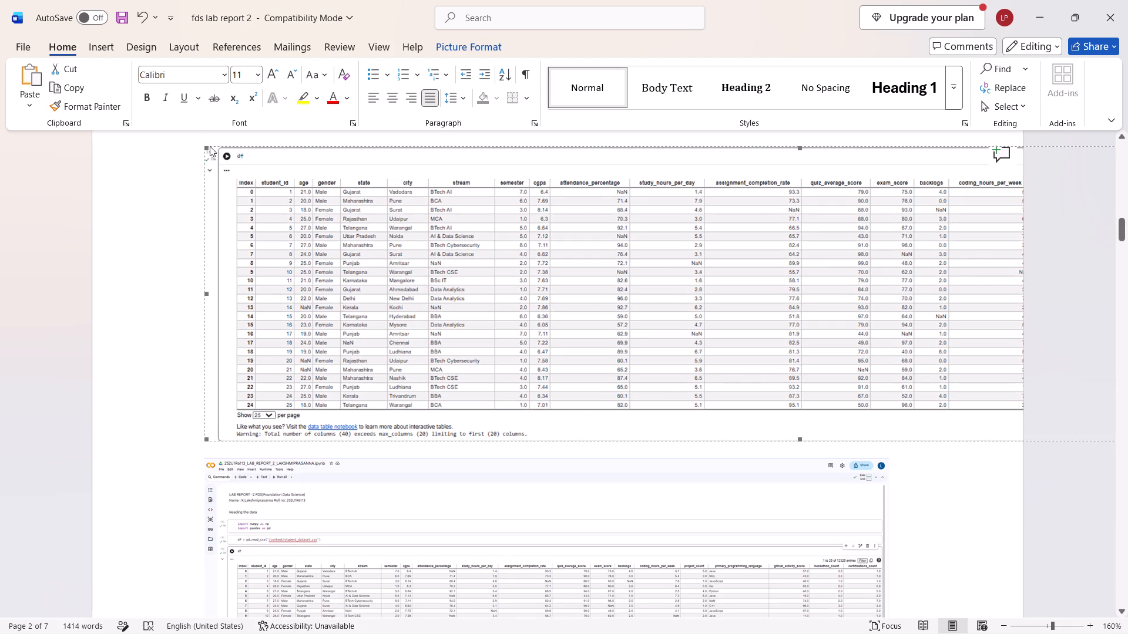
left_click_drag(207, 147, 327, 204)
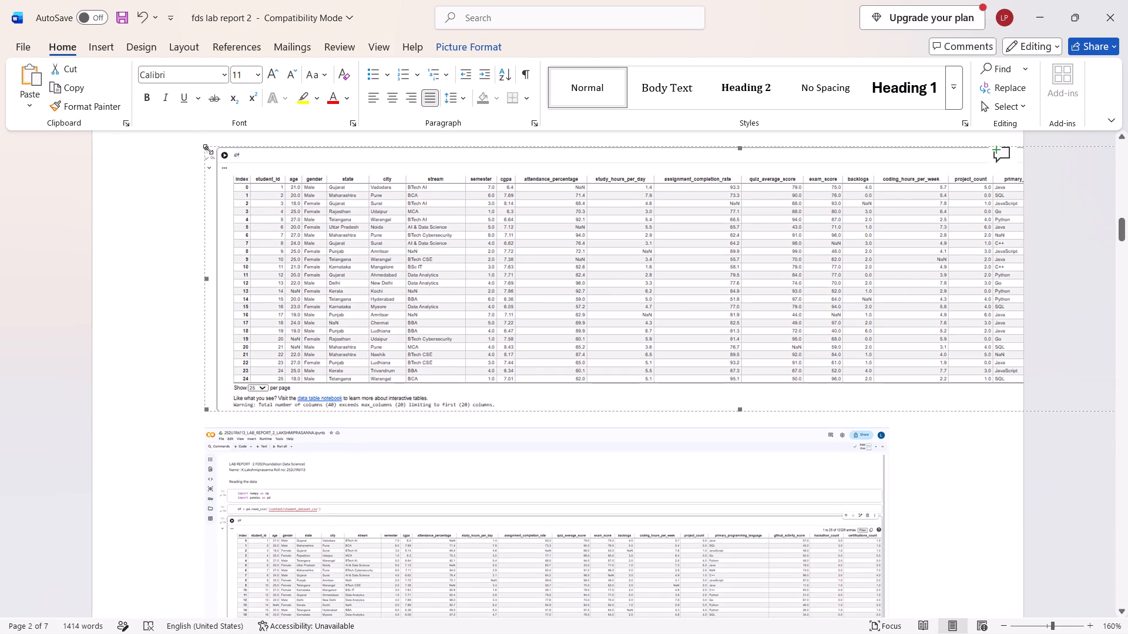
left_click_drag(206, 149, 347, 215)
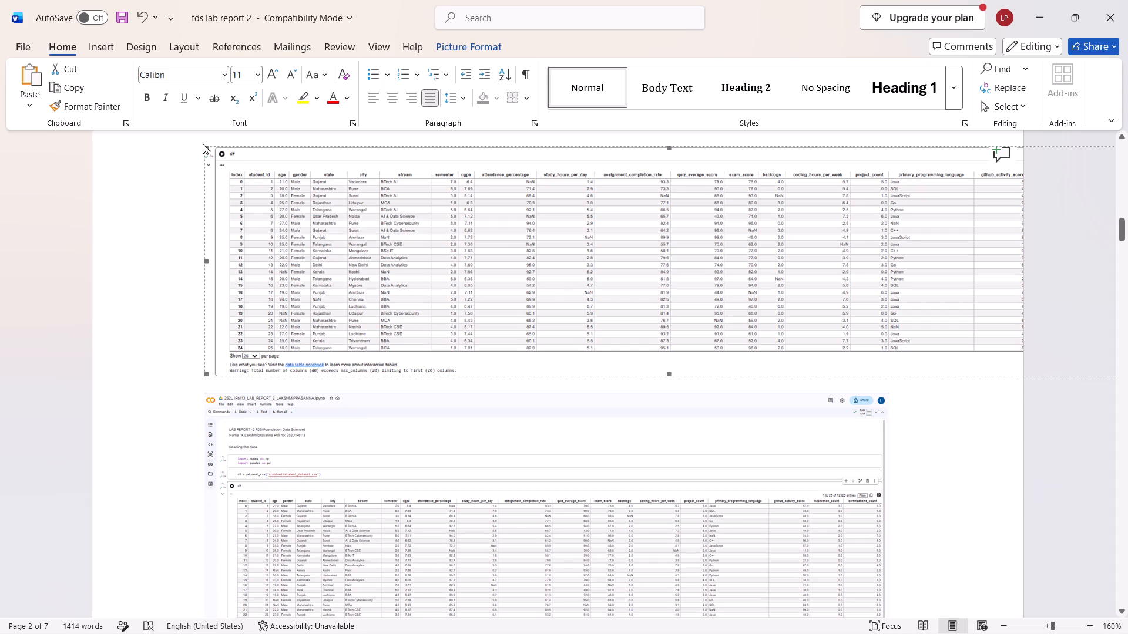
left_click_drag(206, 150, 293, 191)
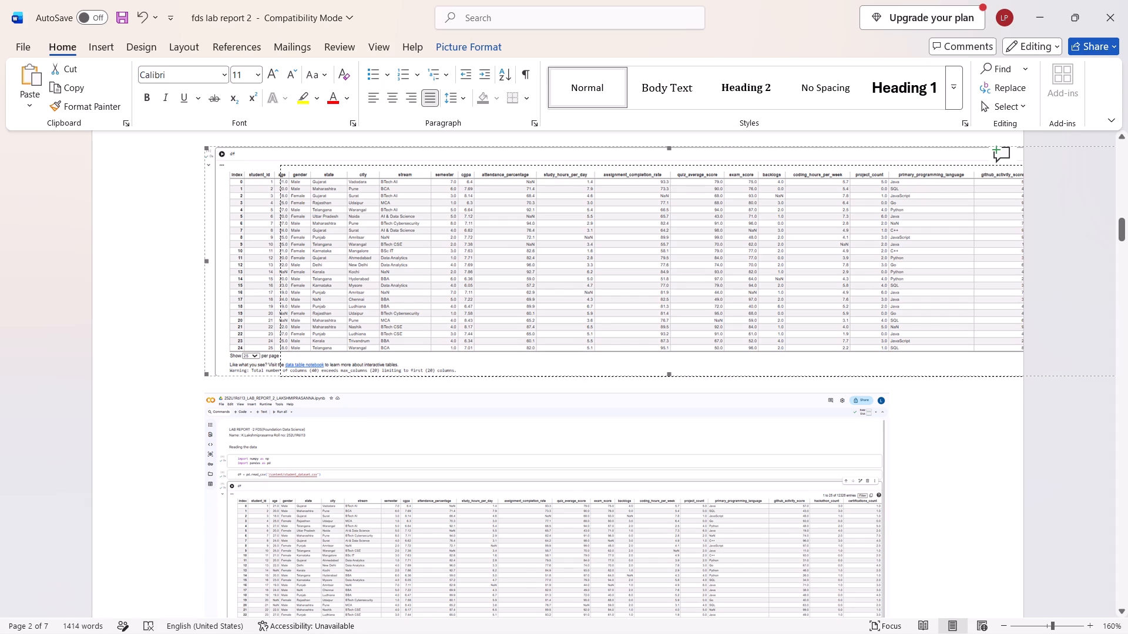
left_click_drag(293, 191, 442, 247)
Enlarge the df table capture on page 1 slightly so its width matches the notebook screenshot above it.
scroll(429, 237, "up", 2)
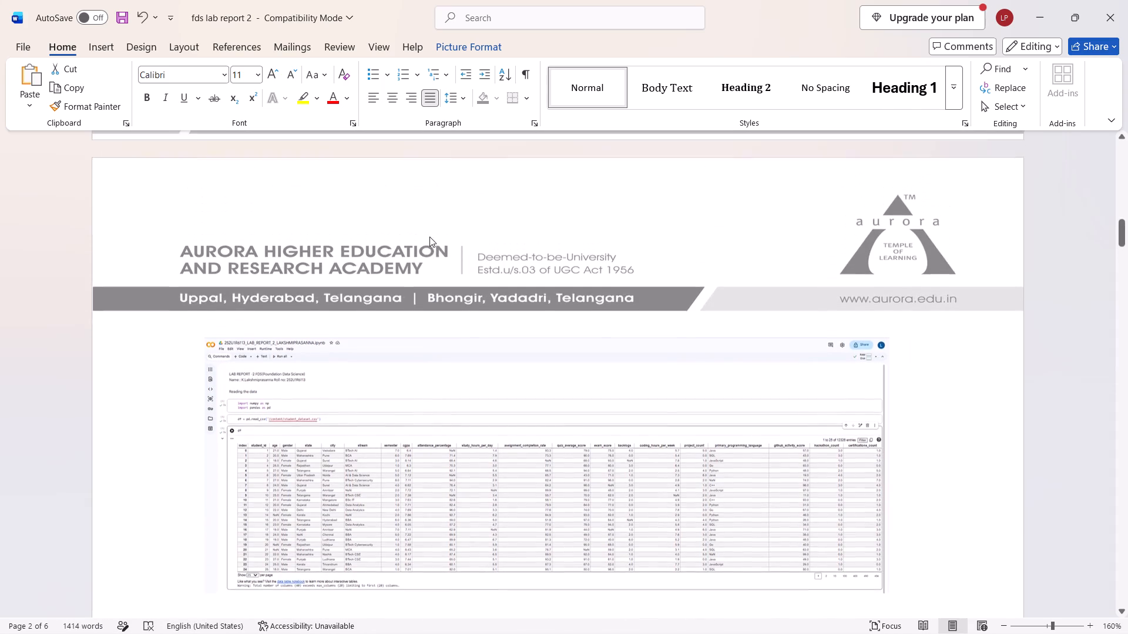
scroll(429, 237, "up", 3)
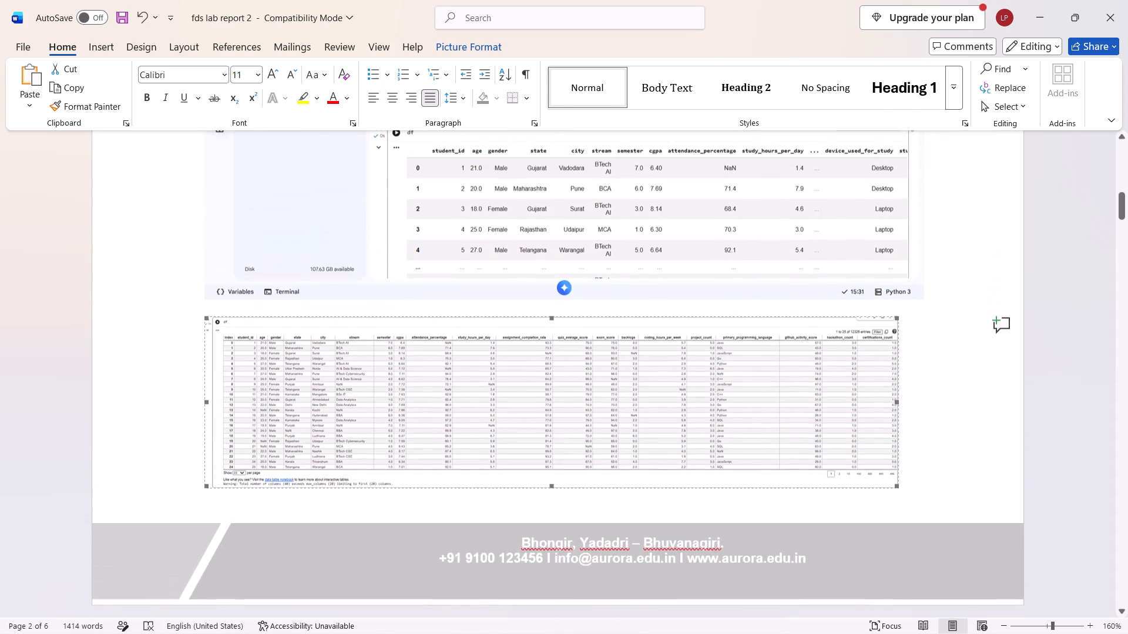
scroll(429, 237, "up", 1)
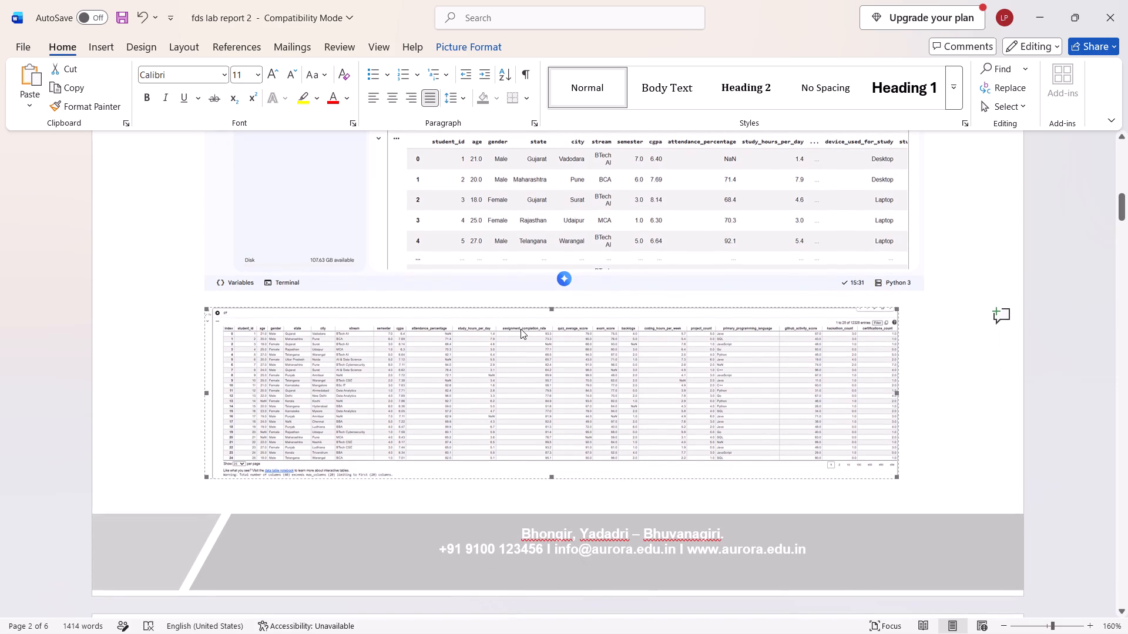
left_click(521, 329)
left_click_drag(894, 311, 911, 305)
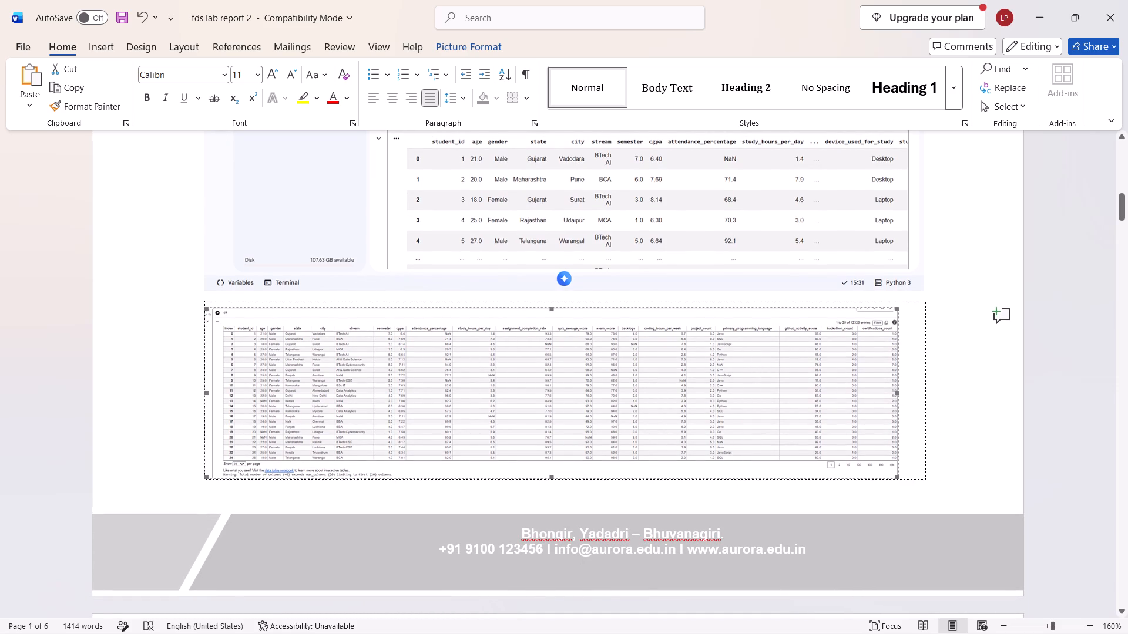
left_click_drag(911, 305, 908, 305)
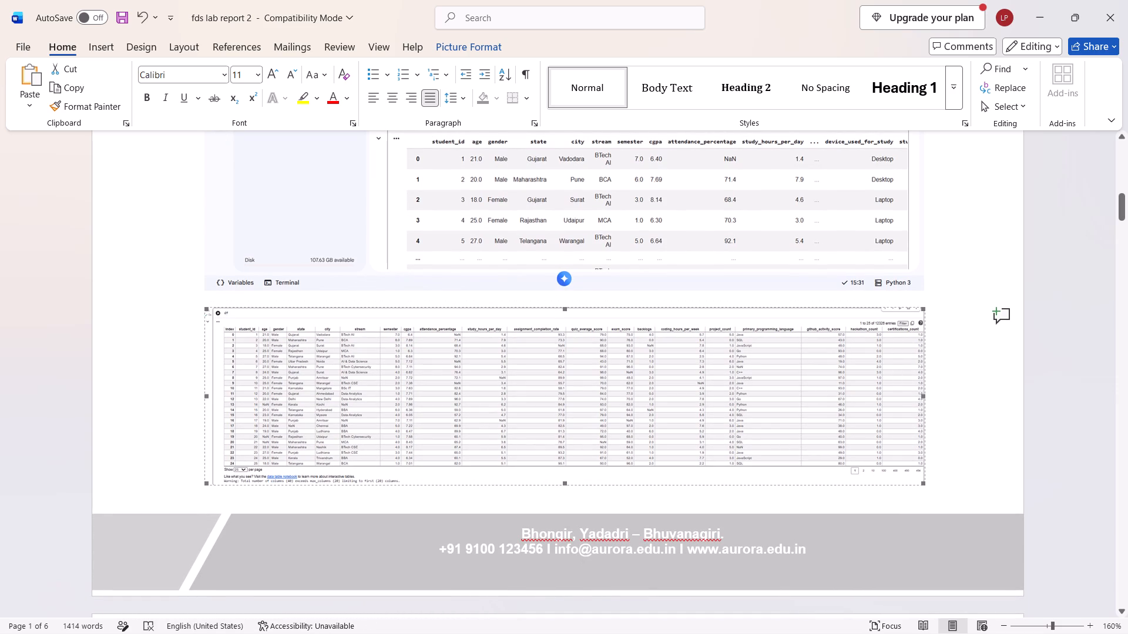
left_click(156, 332)
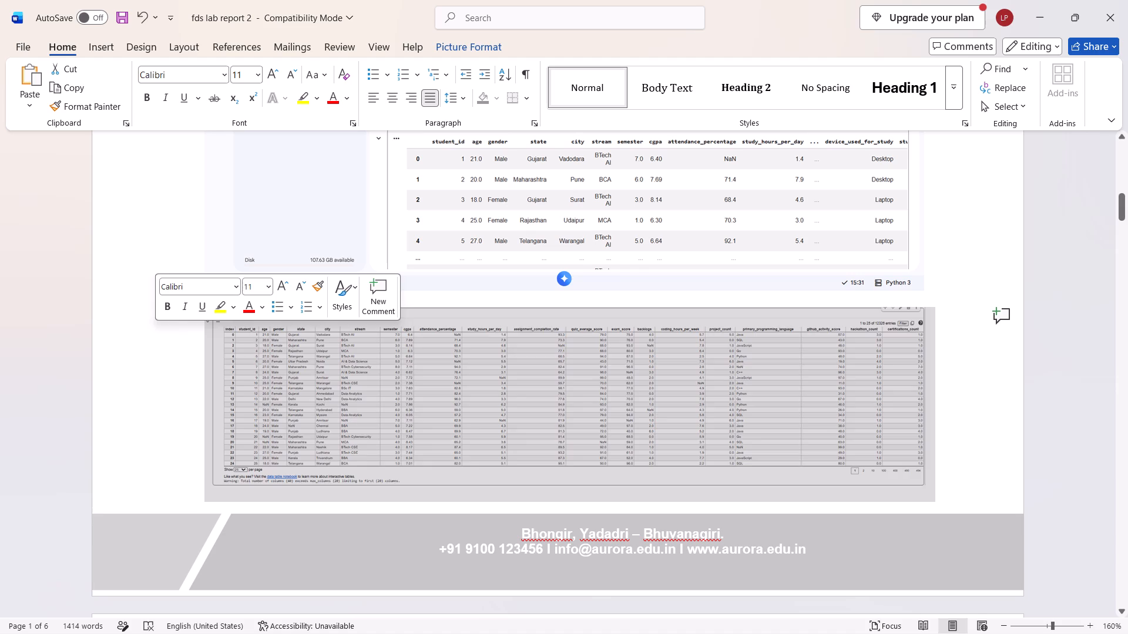
left_click(153, 433)
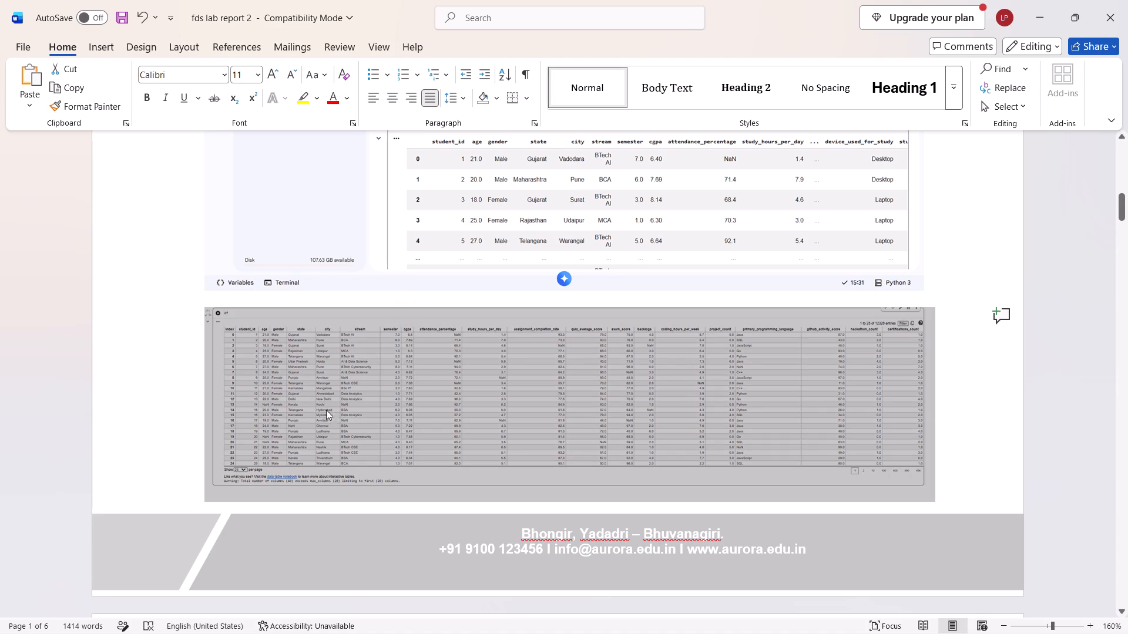
left_click(337, 411)
left_click(1031, 229)
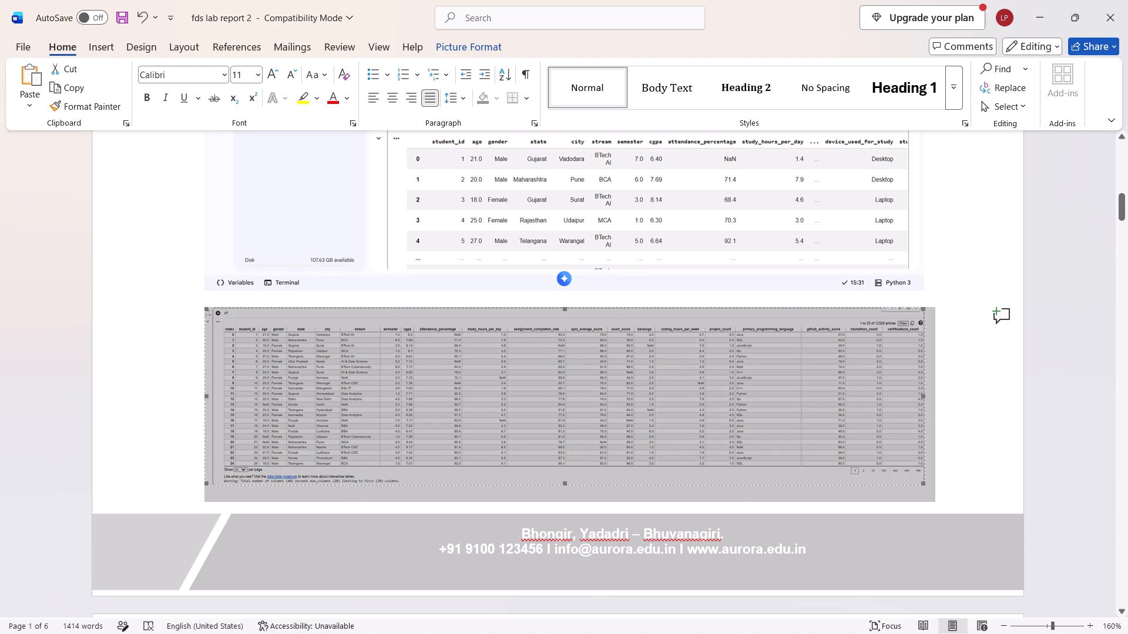
Remove two blank lines between the notebook screenshot on page 2 and the first Explanation paragraph.
scroll(745, 299, "up", 1)
scroll(745, 299, "down", 1, "ctrl")
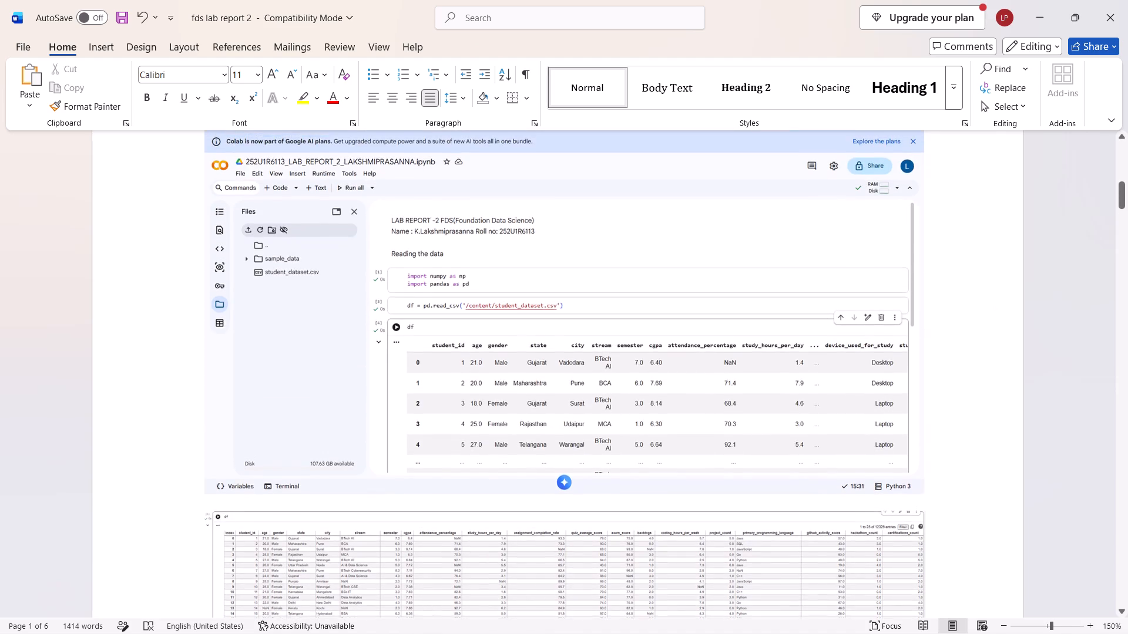
scroll(745, 299, "down", 2, "ctrl")
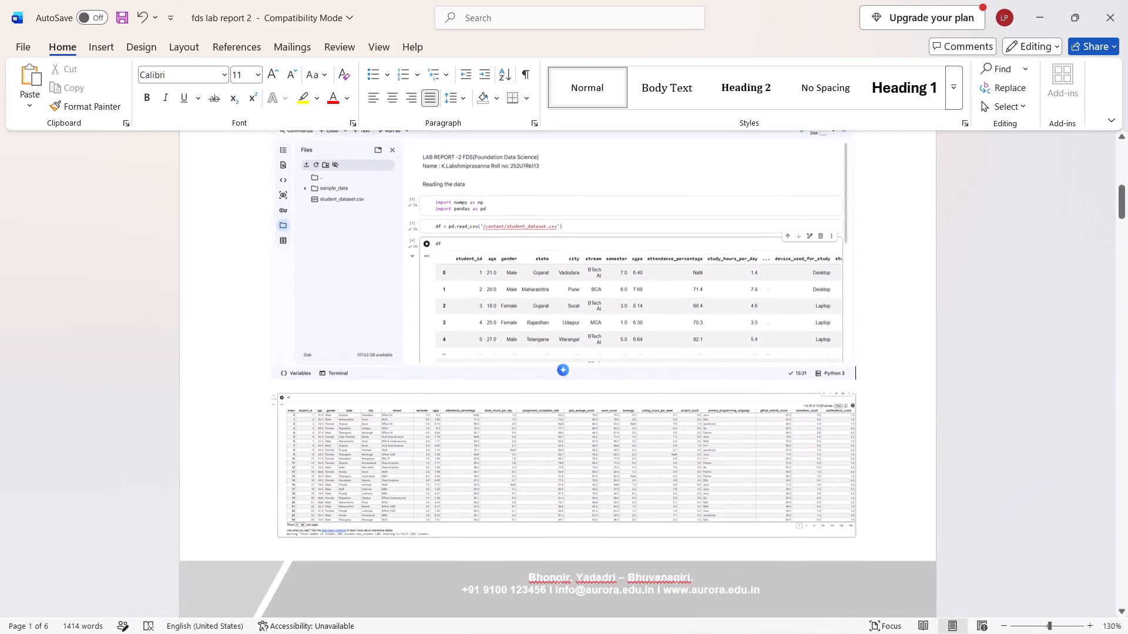
scroll(745, 299, "down", 4)
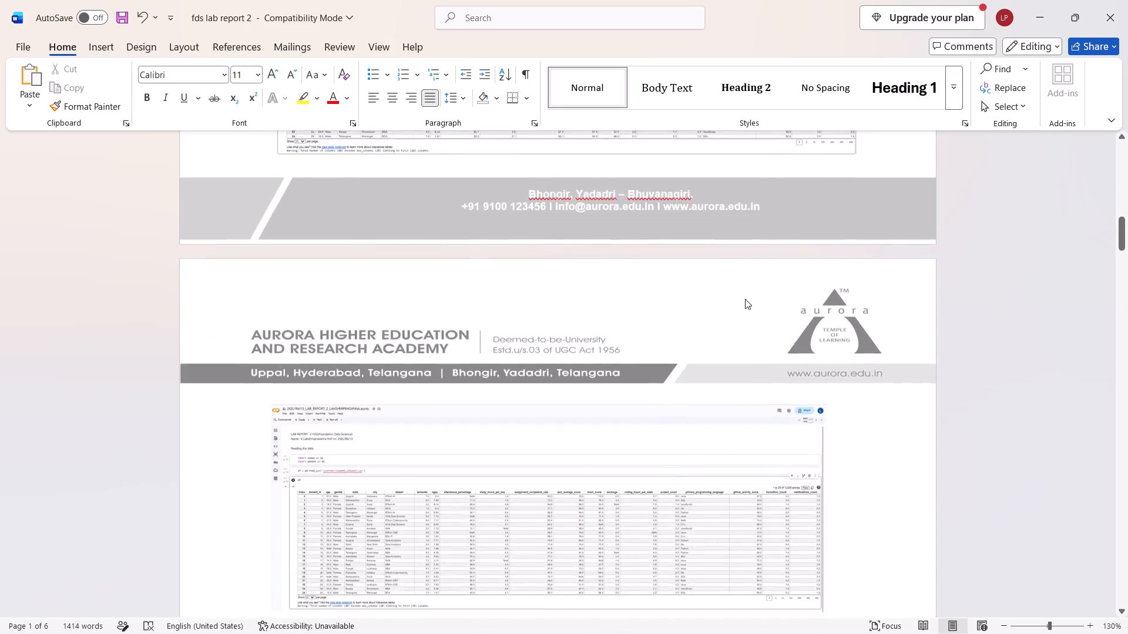
scroll(745, 299, "down", 2)
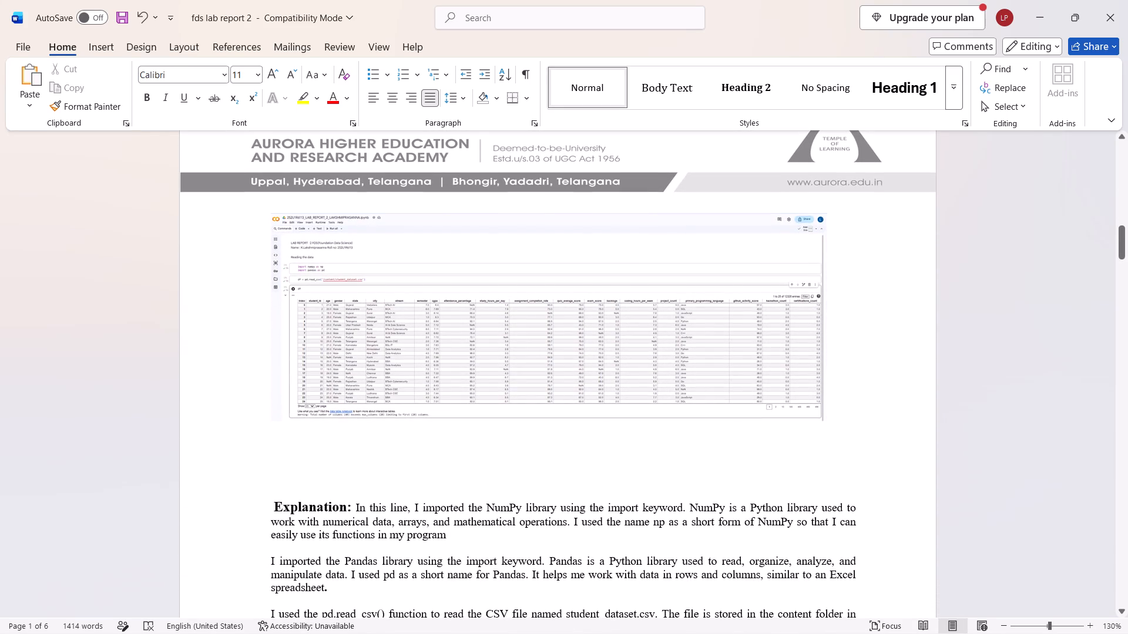
scroll(745, 299, "down", 1)
scroll(745, 299, "up", 1)
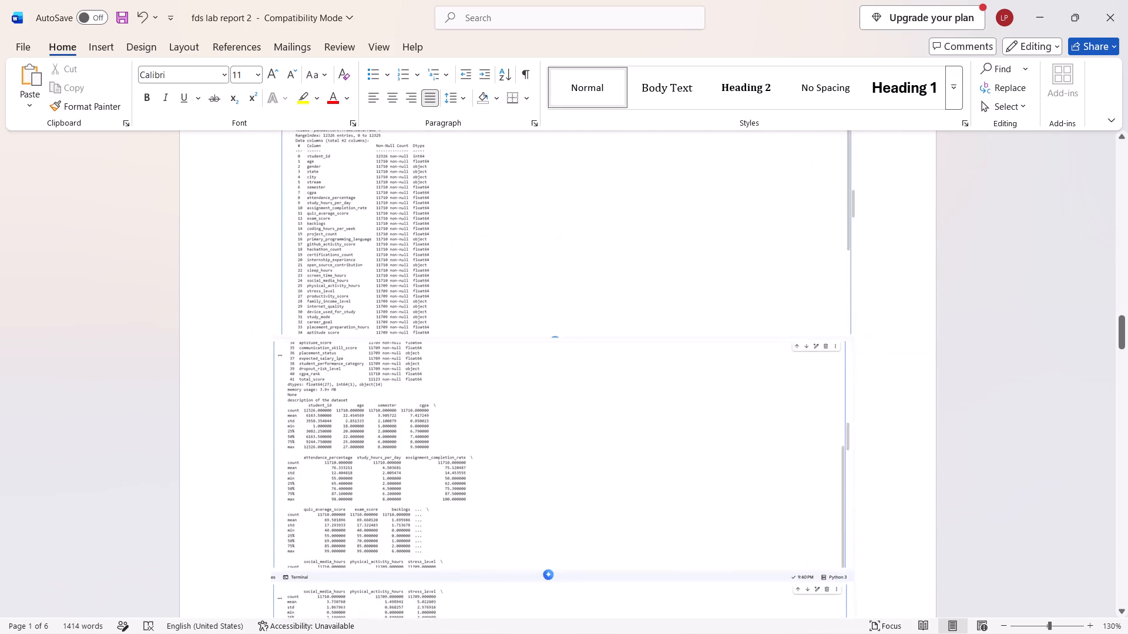
scroll(745, 299, "up", 4)
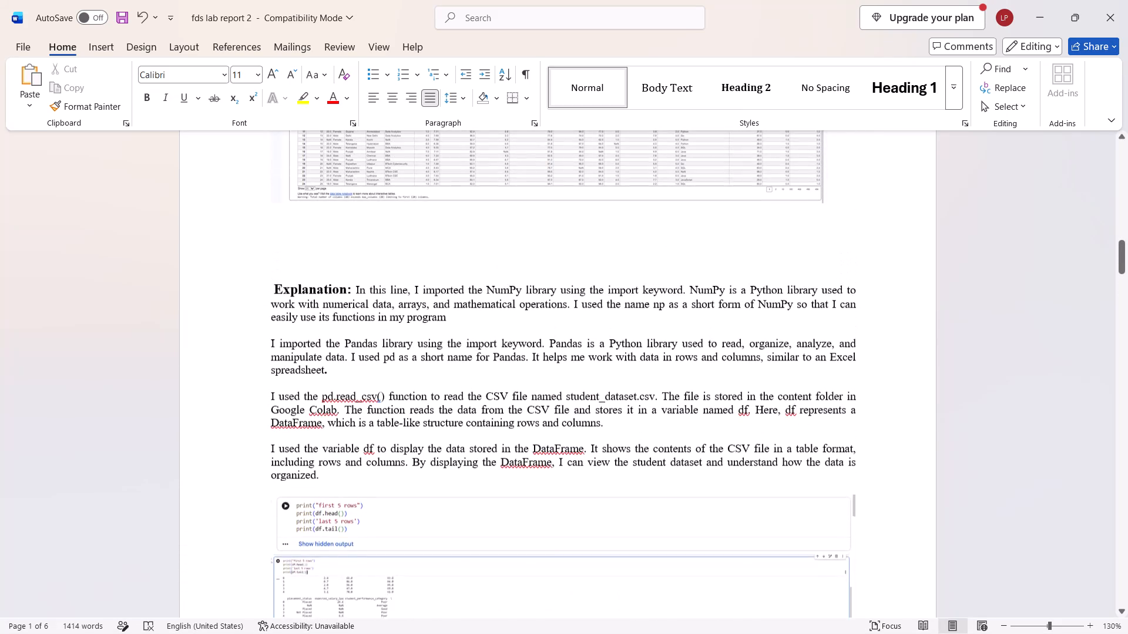
scroll(745, 299, "up", 1)
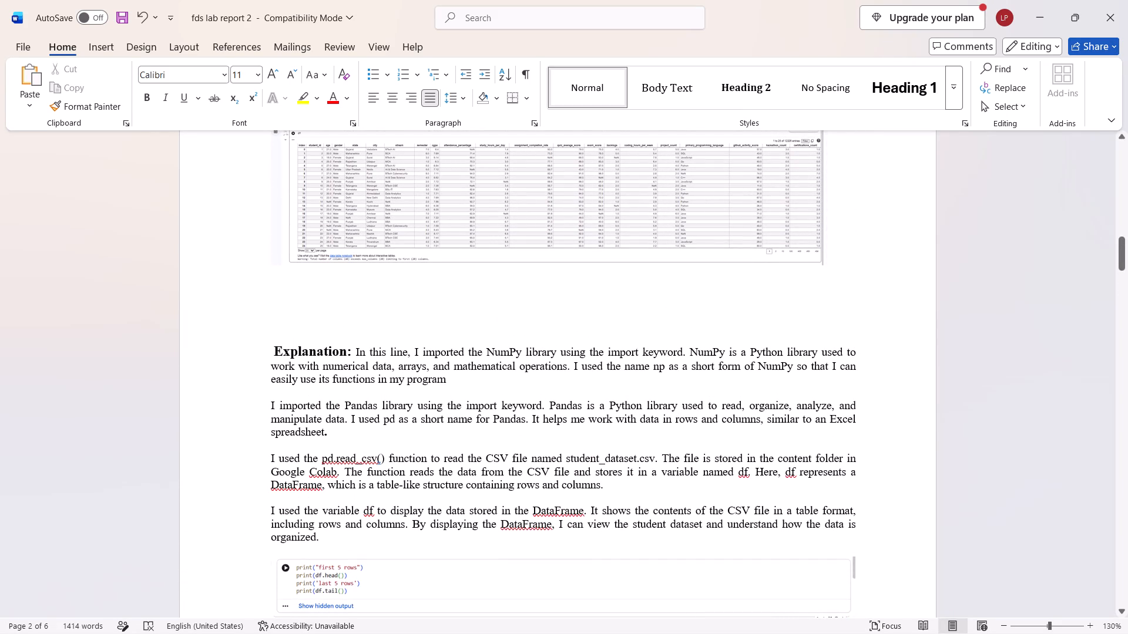
left_click(312, 332)
key("BackSpace")
key("BackSpace")
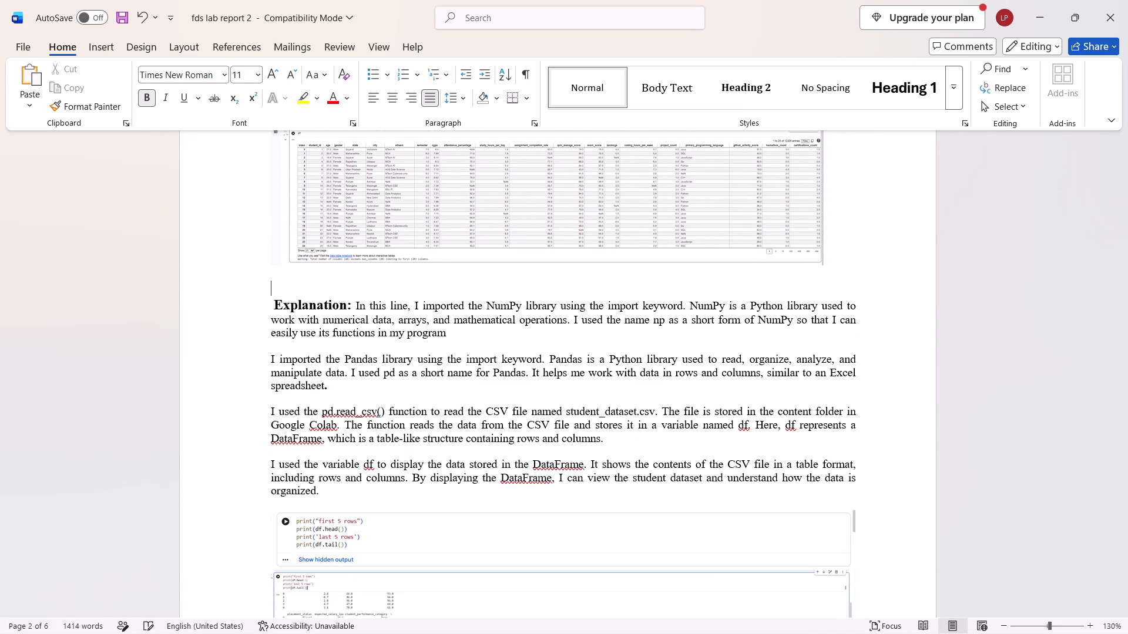
scroll(312, 332, "down", 2)
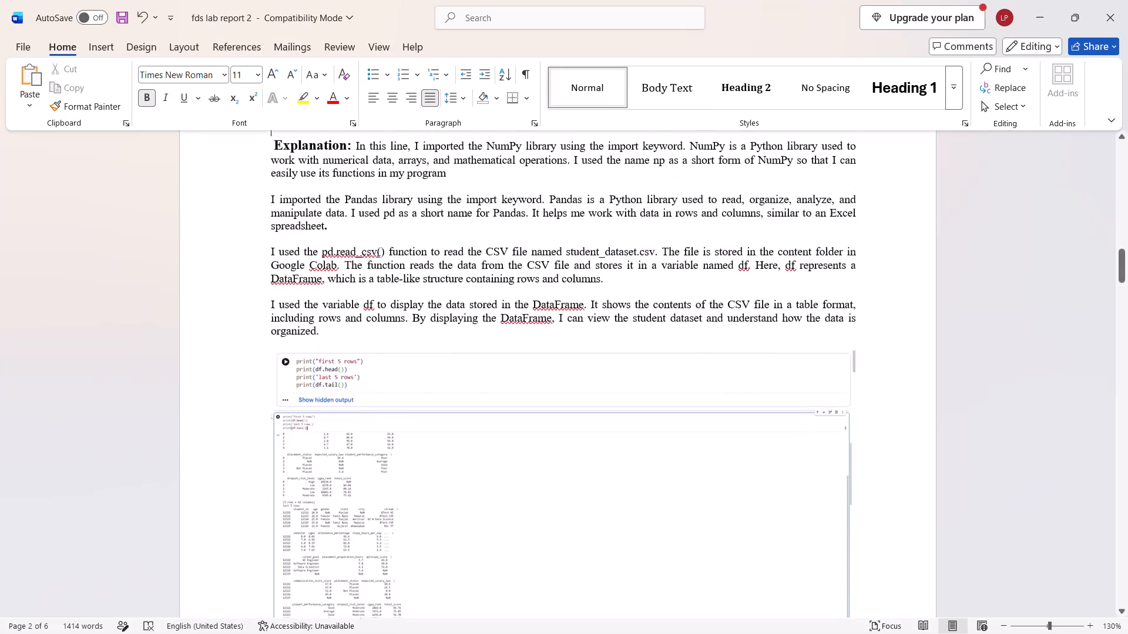
scroll(312, 332, "down", 3)
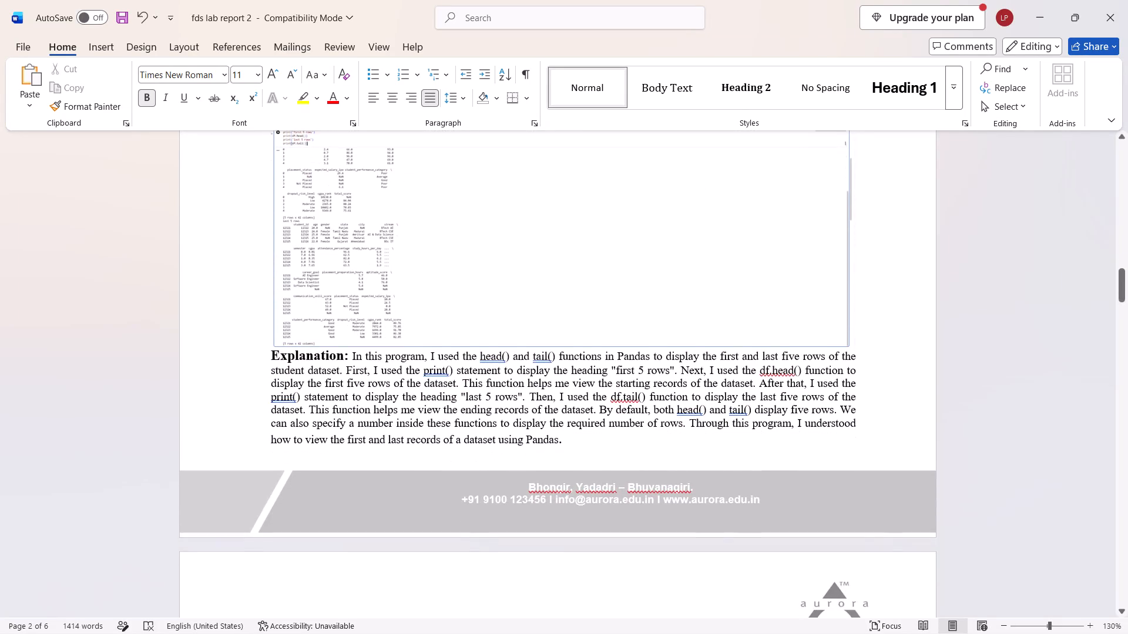
scroll(312, 332, "down", 4)
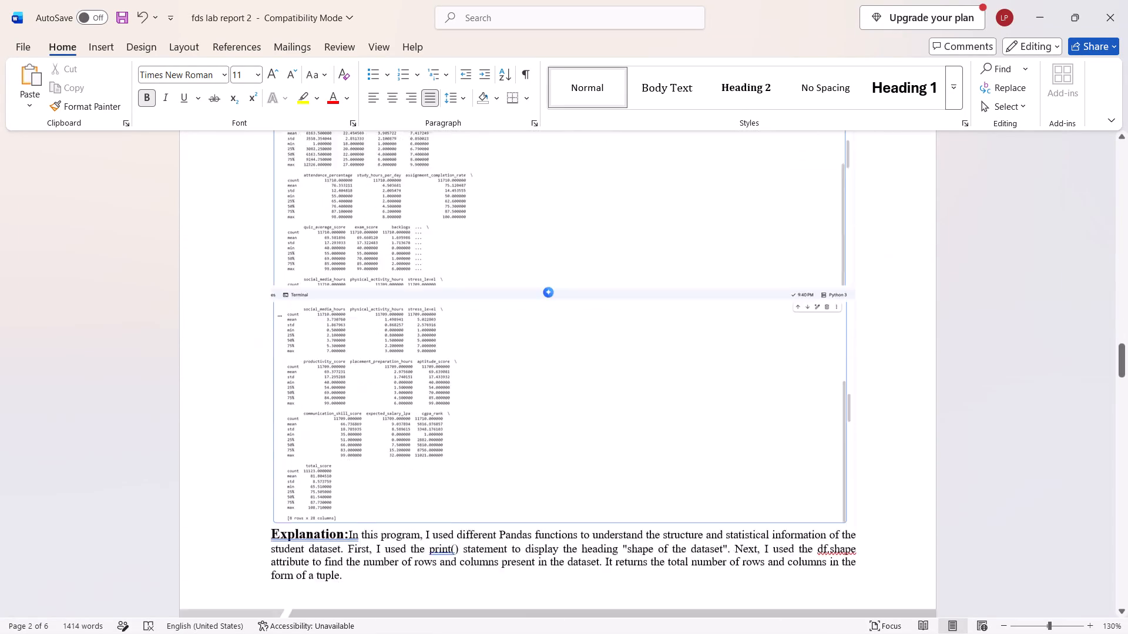
scroll(312, 332, "down", 11)
scroll(312, 332, "up", 1)
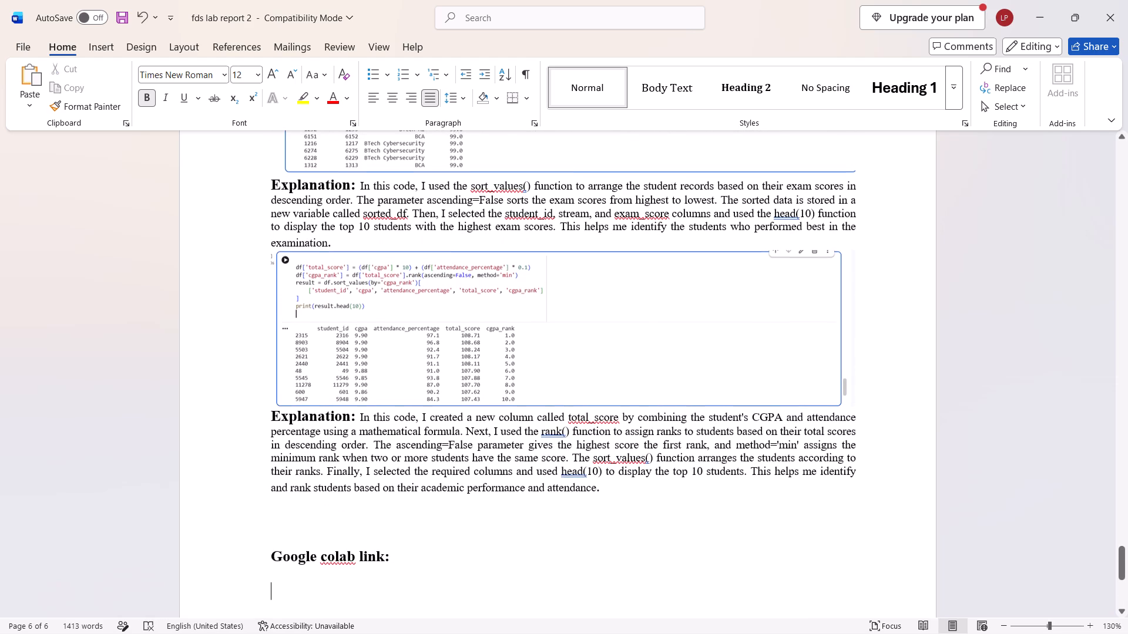
scroll(357, 372, "up", 1)
scroll(357, 372, "up", 6, "ctrl")
scroll(357, 372, "up", 1)
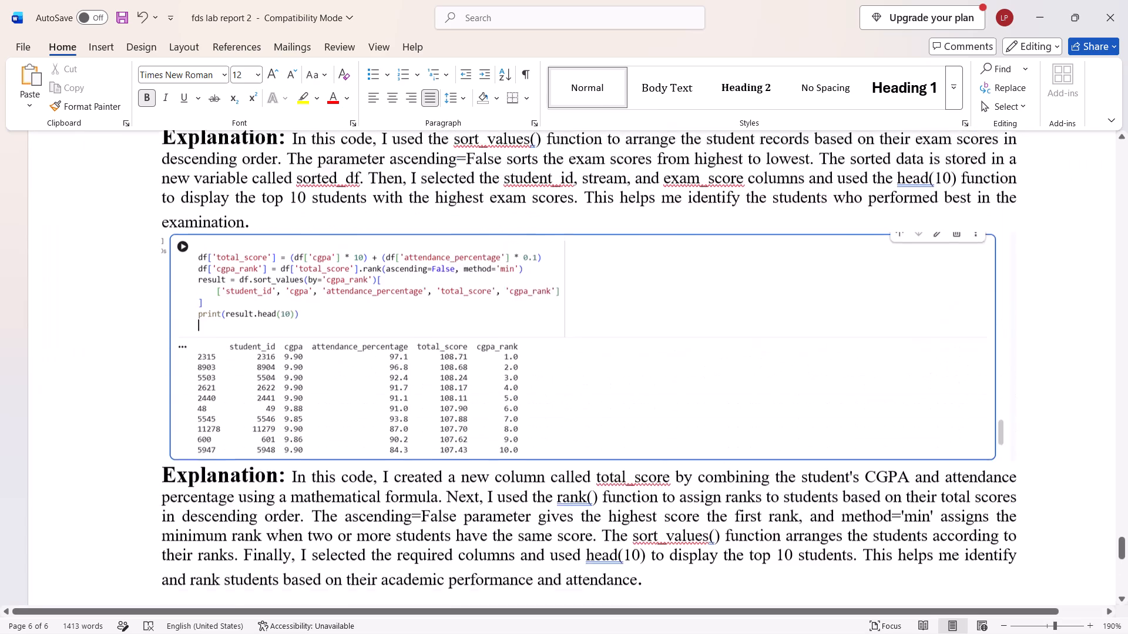
scroll(357, 372, "up", 3)
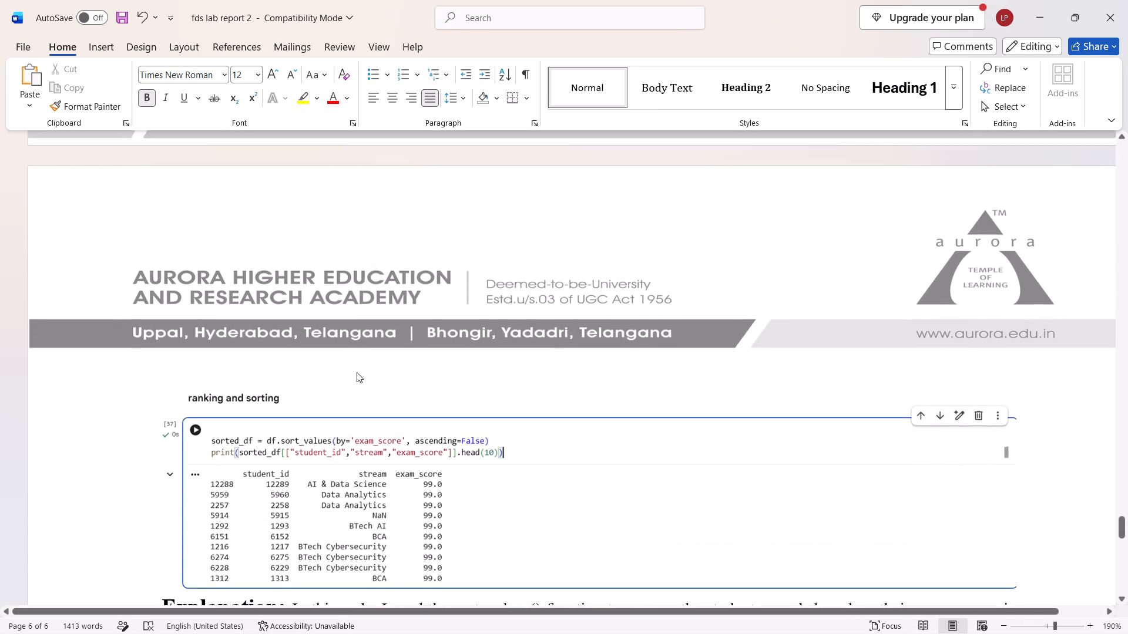
scroll(357, 372, "up", 4)
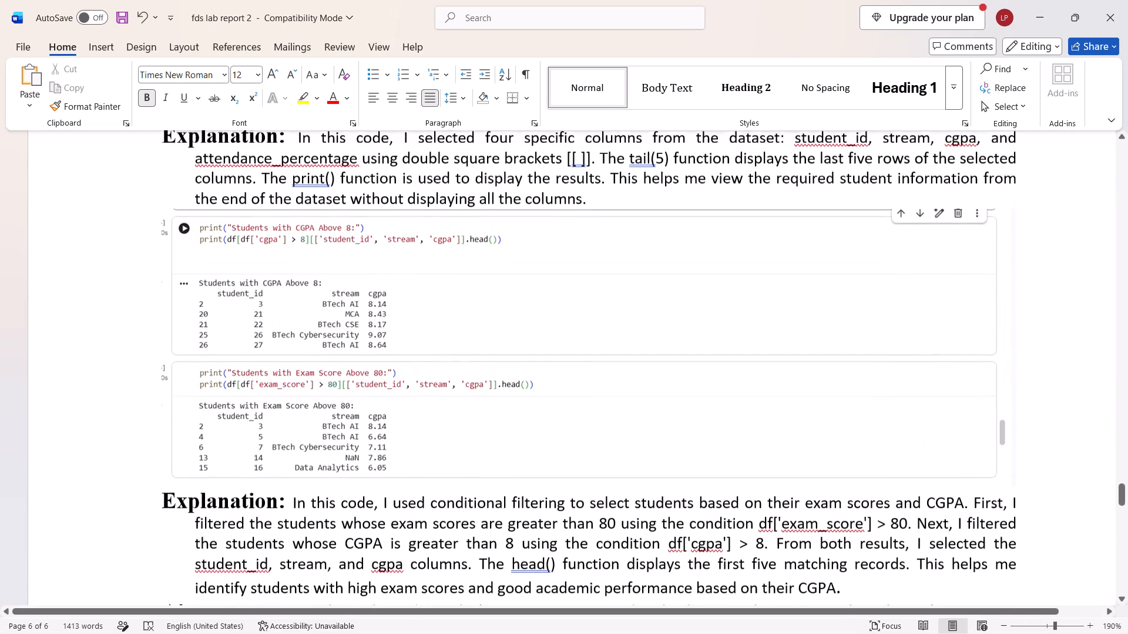
scroll(357, 372, "up", 4)
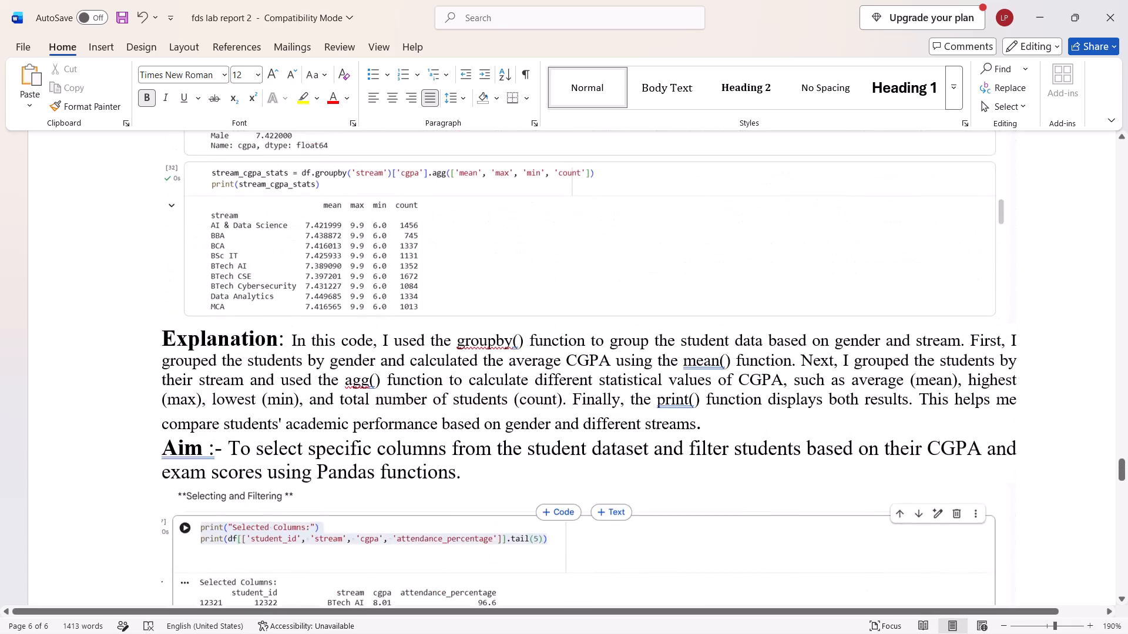
scroll(357, 372, "up", 8)
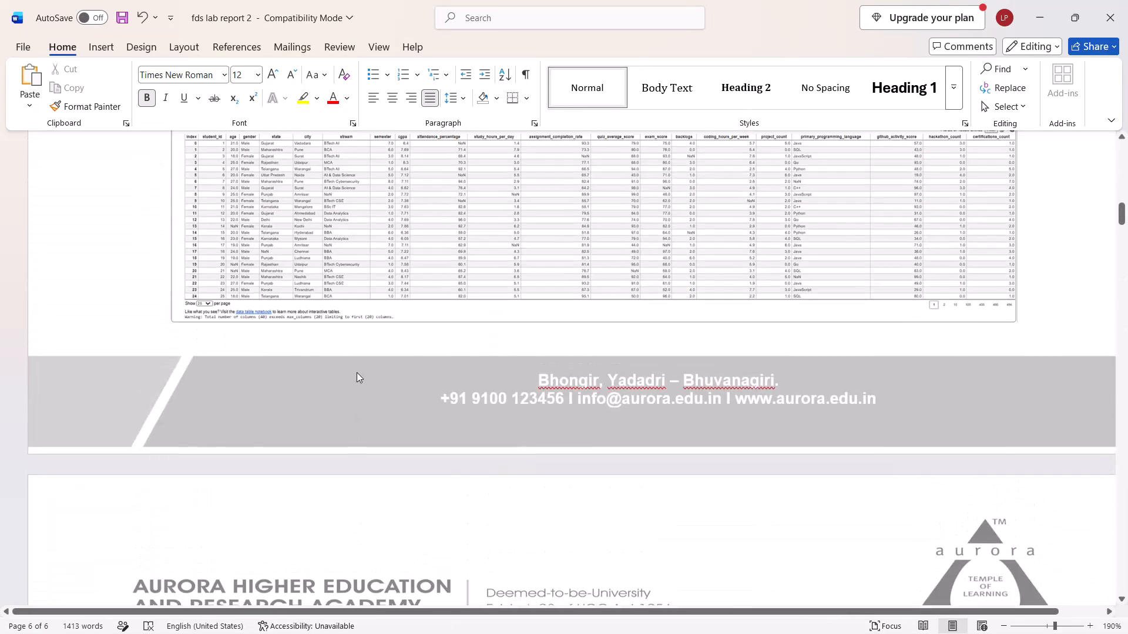
scroll(357, 372, "down", 5, "ctrl")
scroll(357, 372, "up", 3)
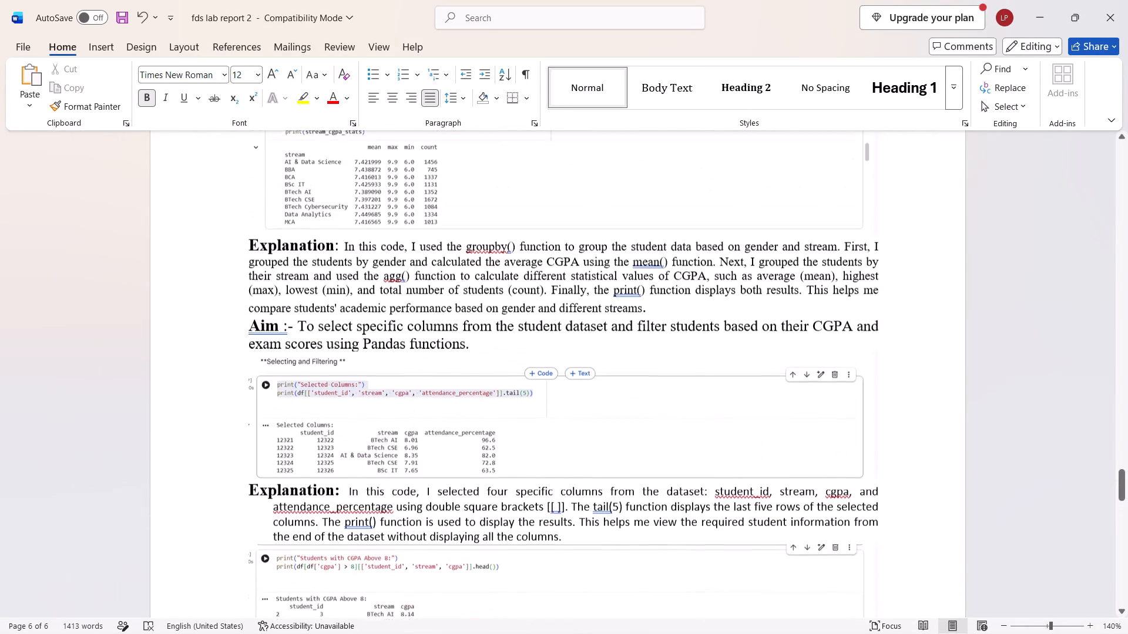
scroll(357, 372, "up", 5)
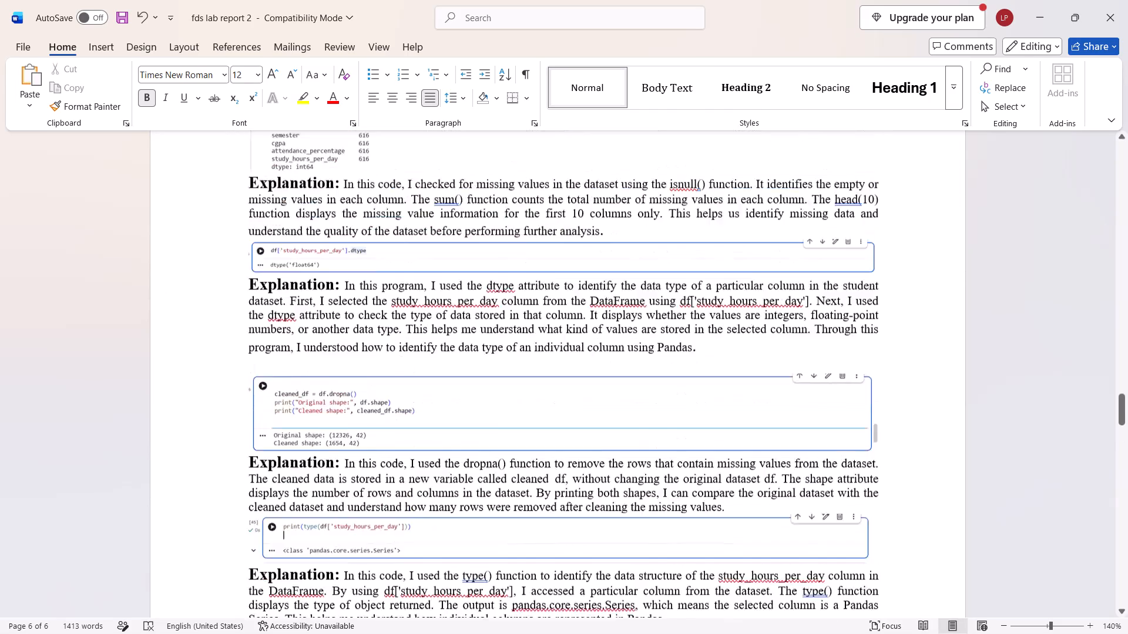
scroll(357, 372, "up", 9)
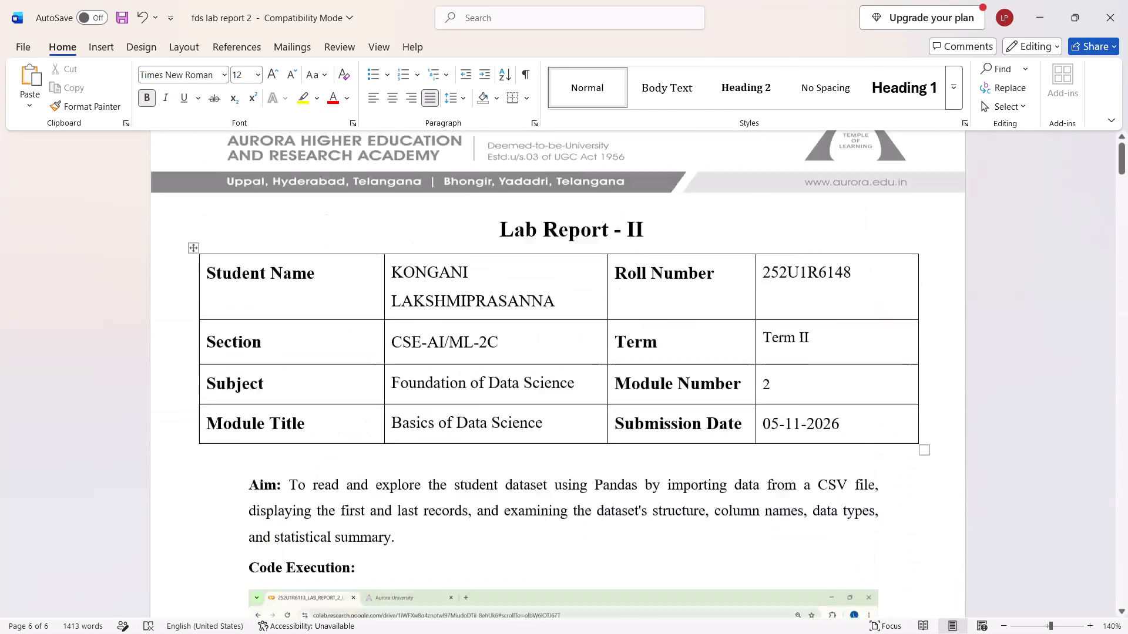
scroll(357, 372, "up", 2)
scroll(357, 372, "down", 2)
scroll(357, 372, "down", 2, "ctrl")
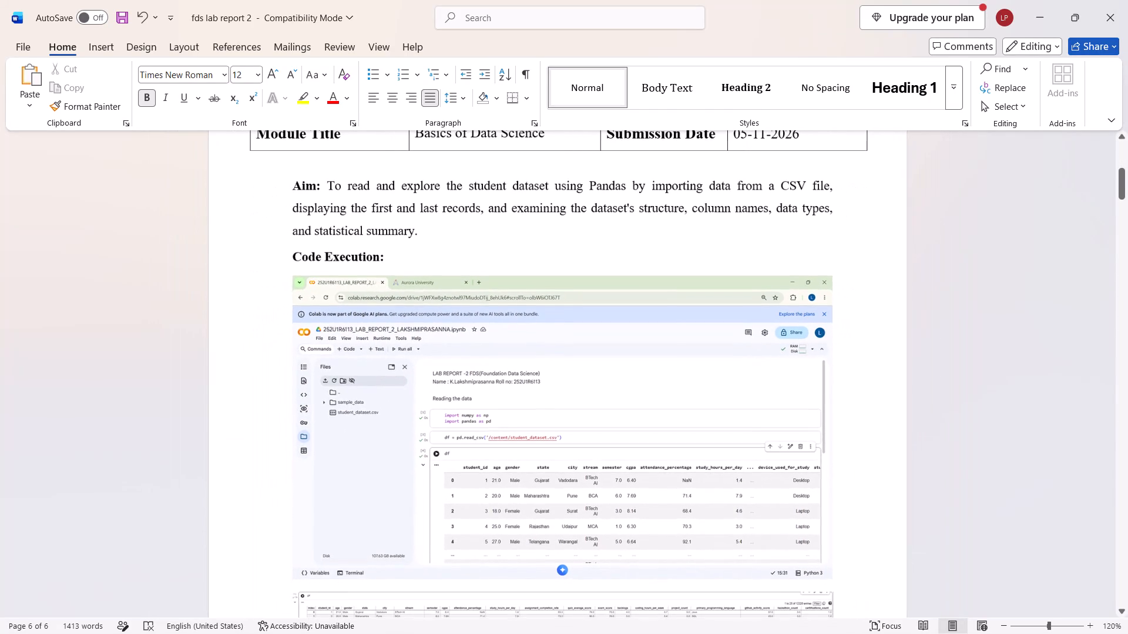
left_click_drag(433, 228, 296, 172)
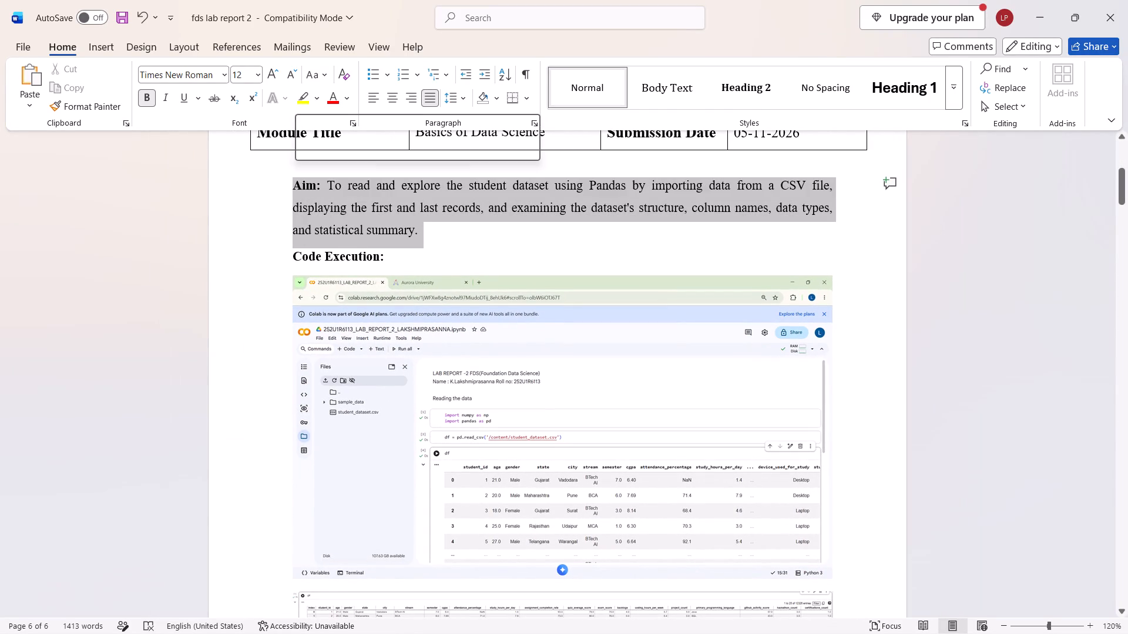
key("ctrl+c")
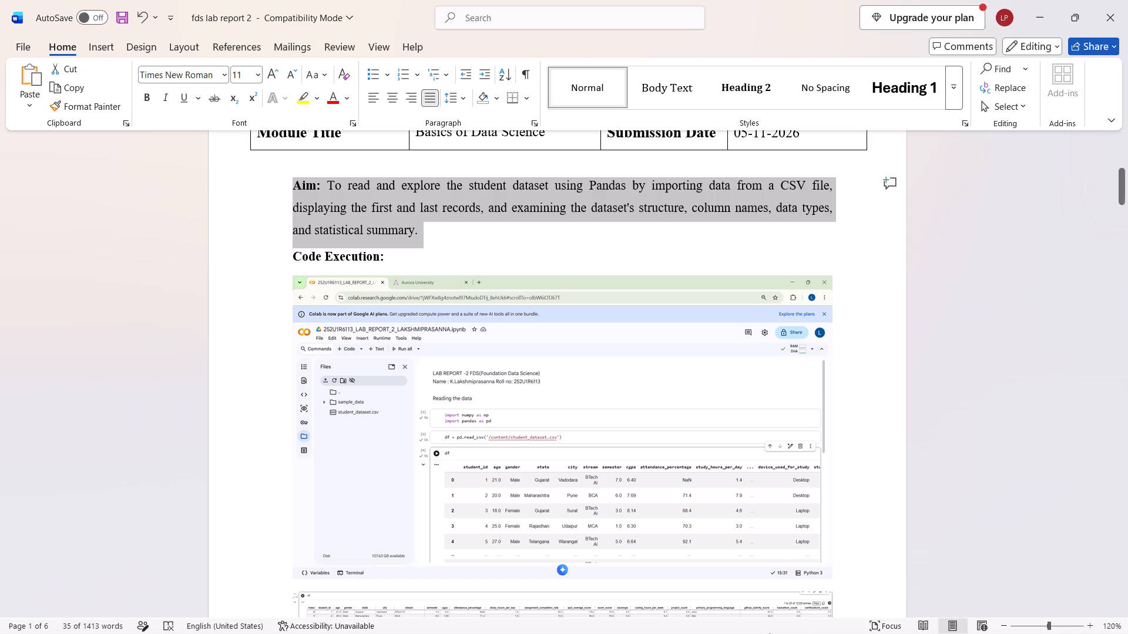
left_click(748, 613)
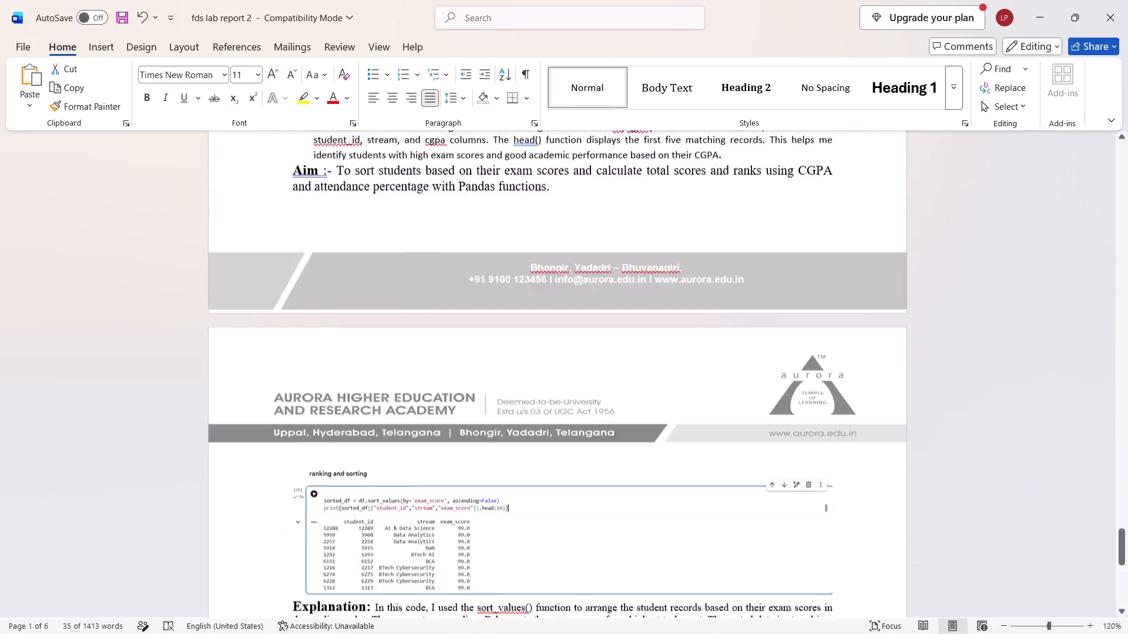
scroll(677, 405, "up", 7)
scroll(677, 405, "up", 20)
scroll(677, 405, "up", 20)
scroll(677, 405, "up", 14)
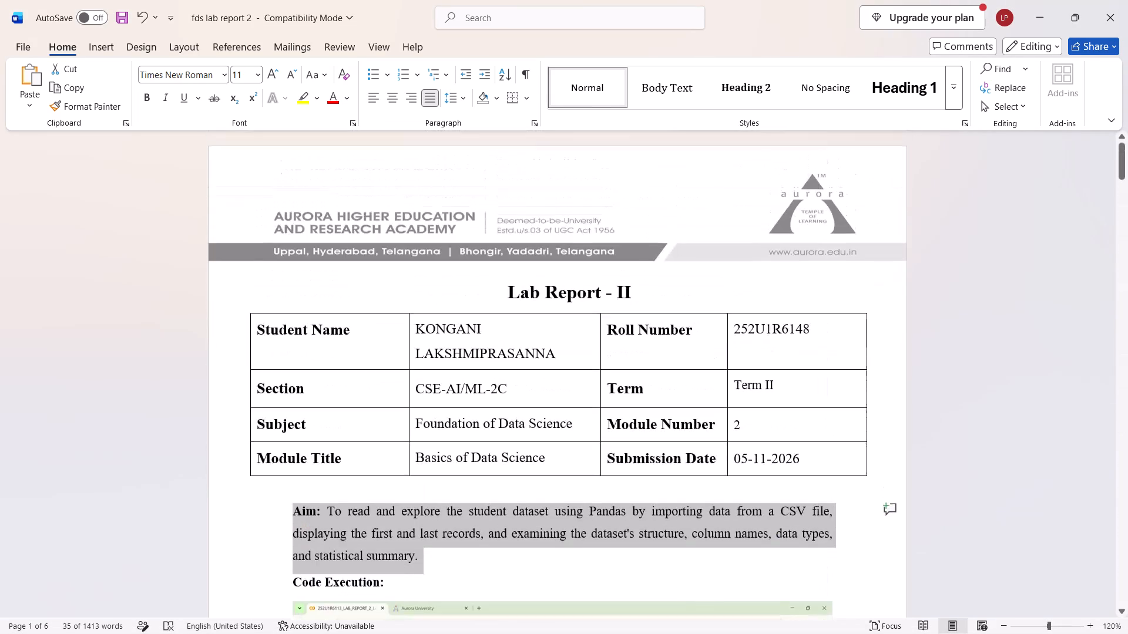
scroll(677, 405, "down", 3, "ctrl")
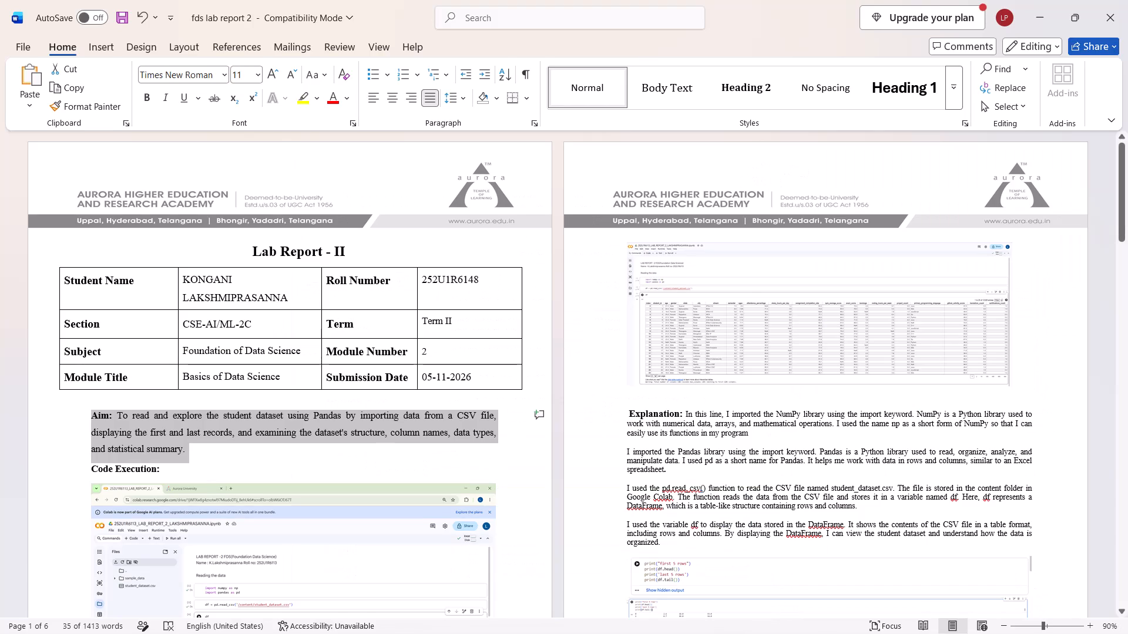
scroll(511, 447, "up", 4, "ctrl")
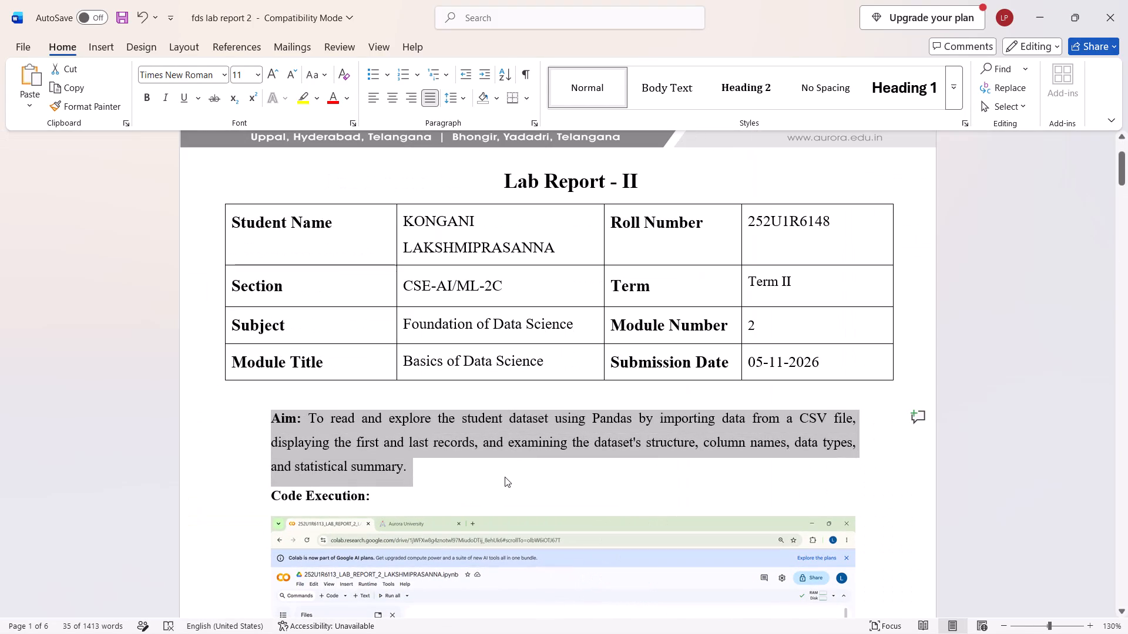
left_click(505, 477)
scroll(505, 477, "down", 4)
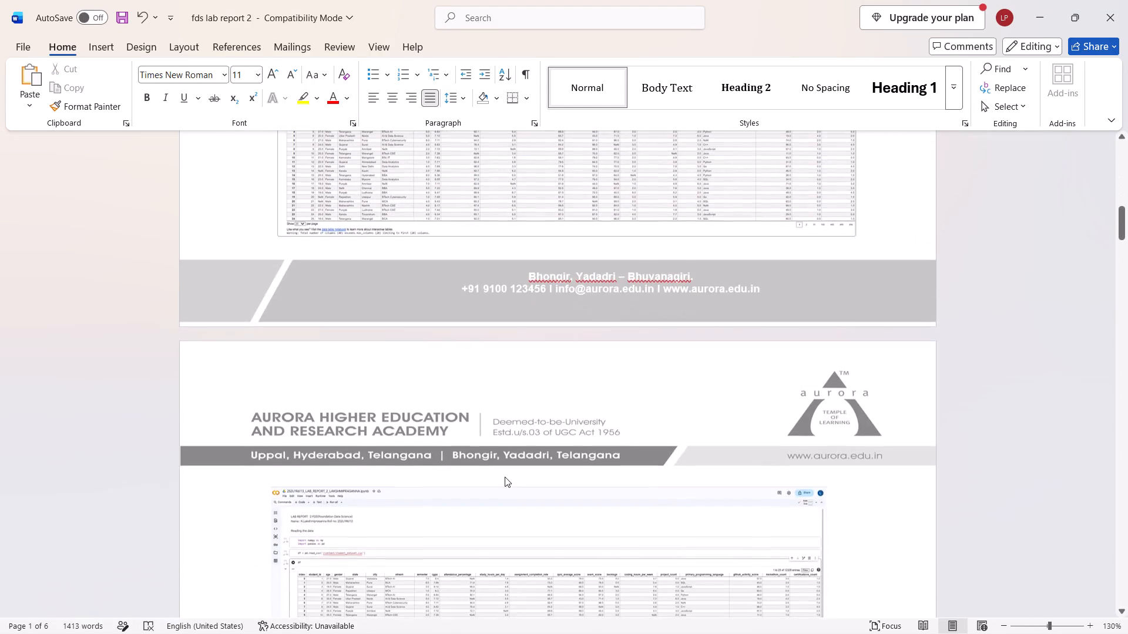
scroll(505, 477, "down", 2)
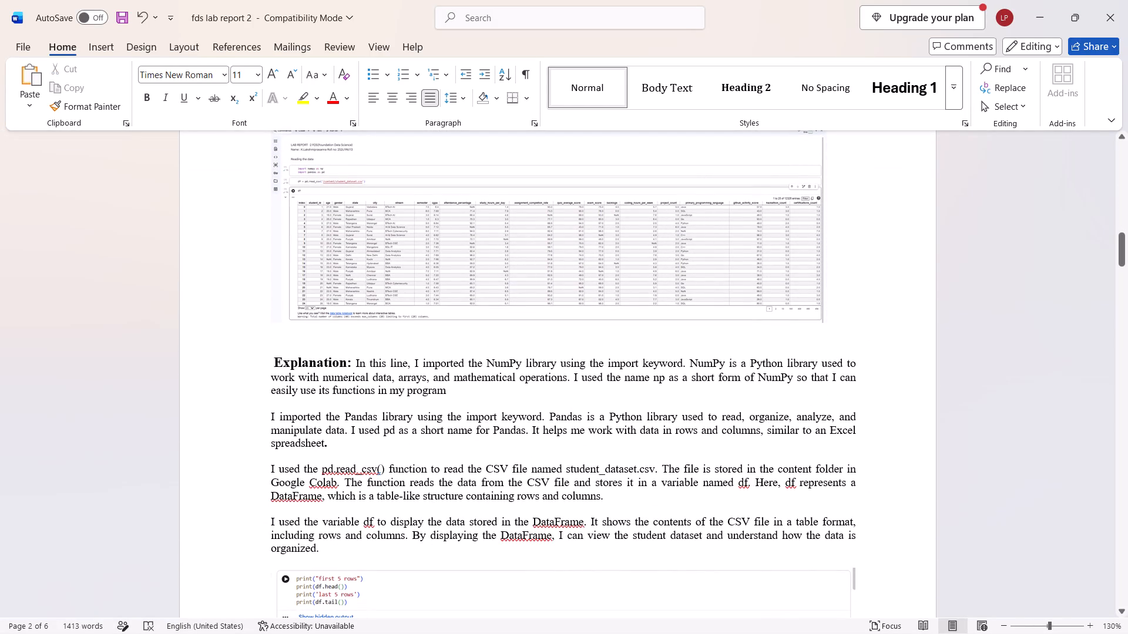
left_click_drag(380, 554, 250, 402)
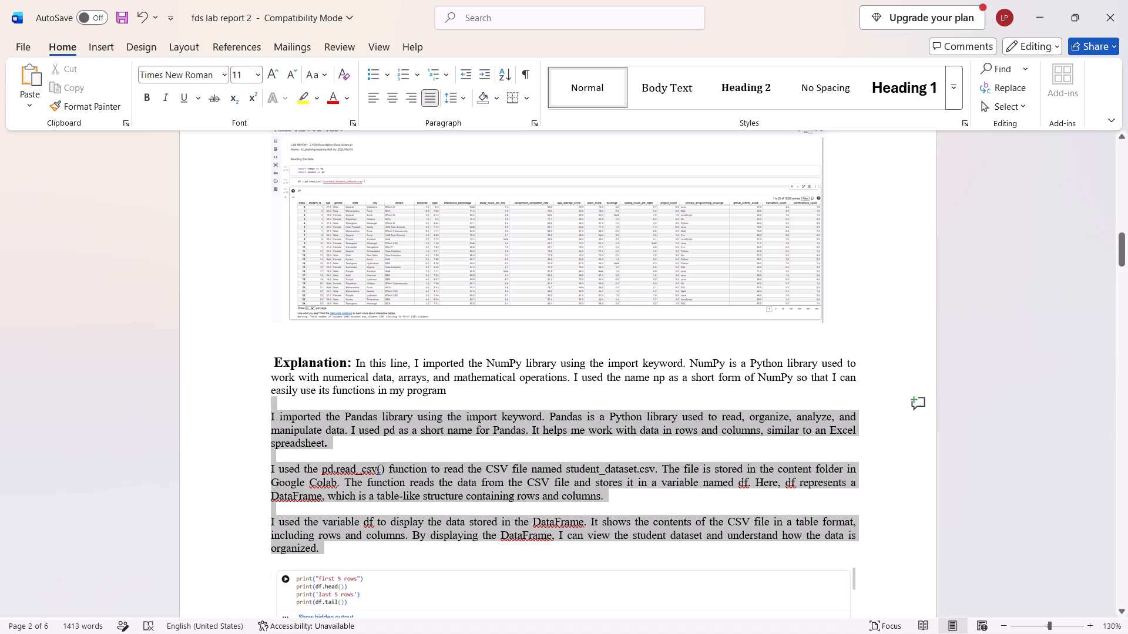
left_click_drag(250, 402, 264, 362)
key("BackSpace")
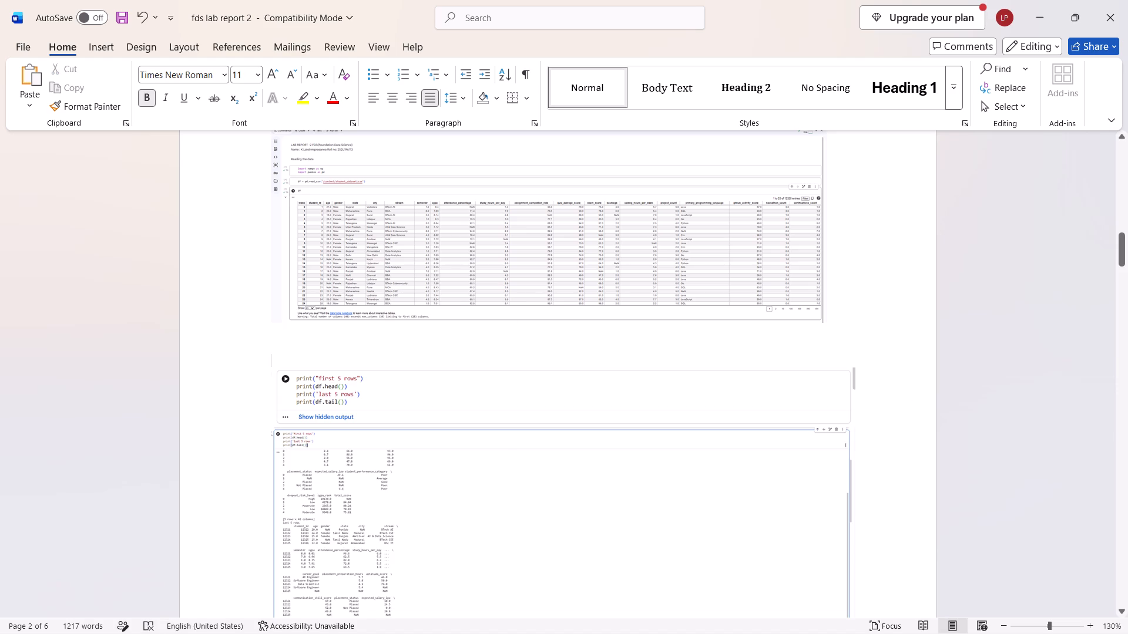
key("Up")
key("ctrl+v")
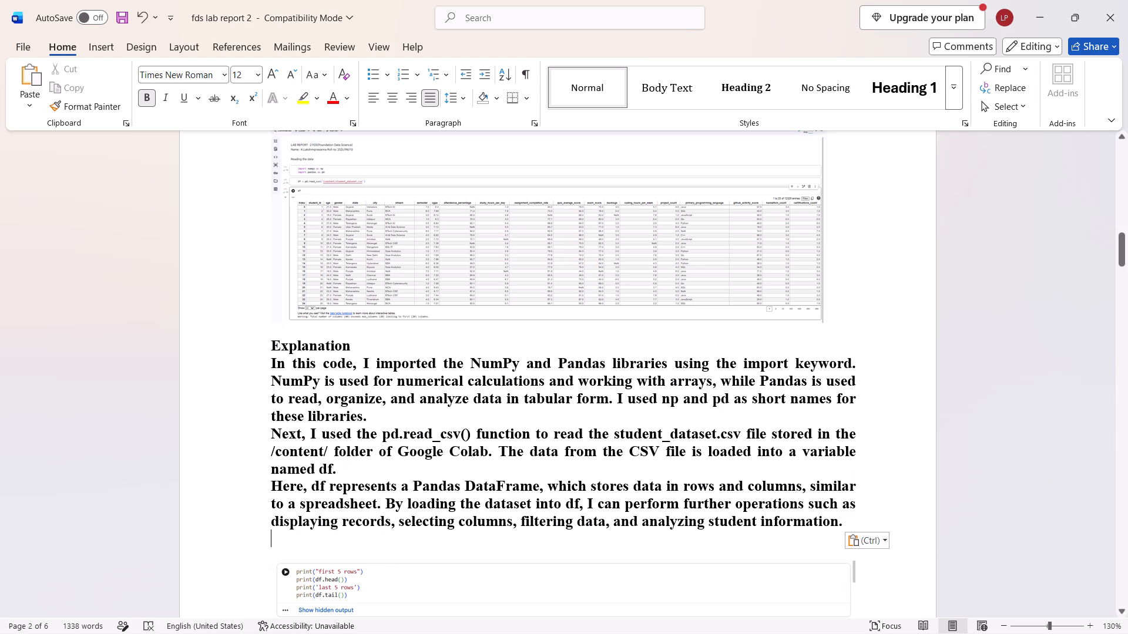
Add a colon after the pasted Explanation heading and insert a blank line below it.
left_click(360, 349)
key("Return")
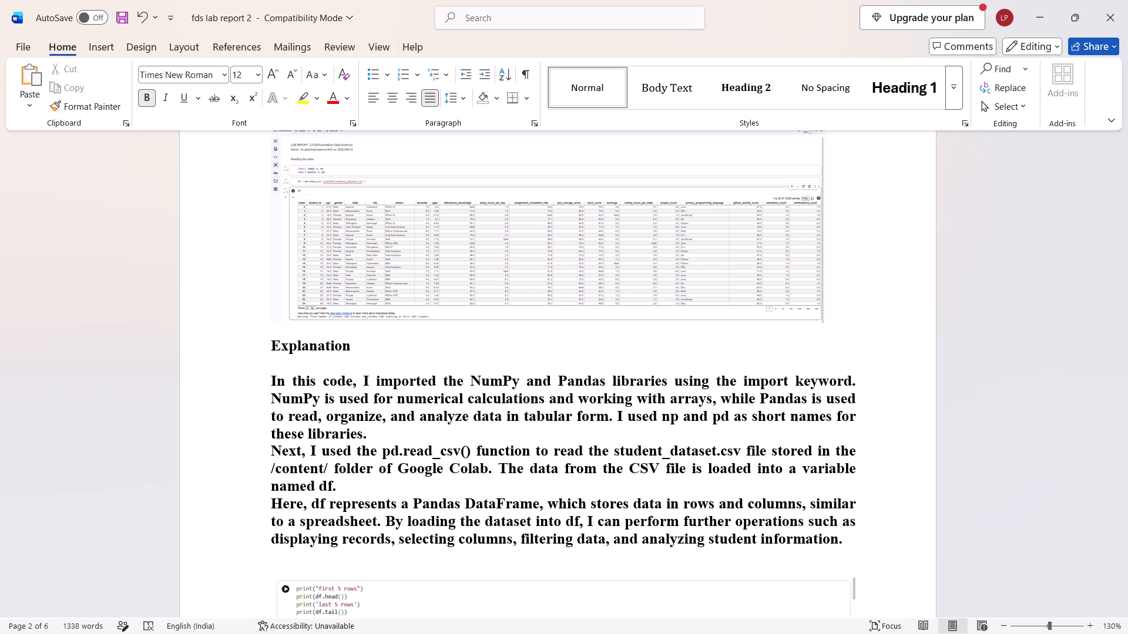
key("BackSpace")
key("shift+colon")
key("Return")
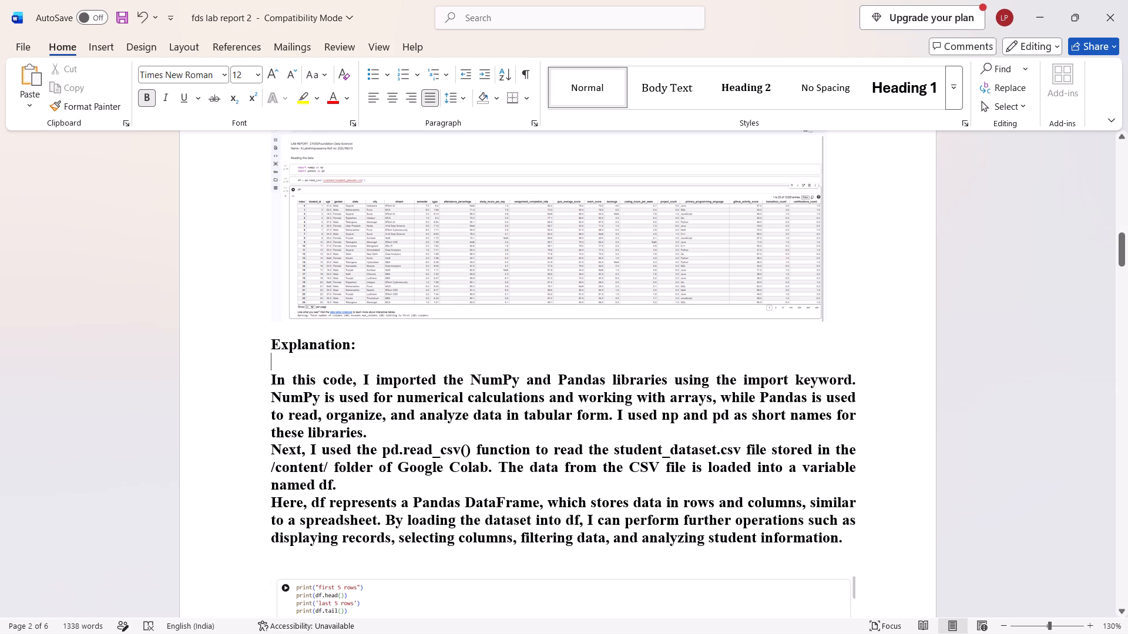
Remove the bold formatting from the three explanation paragraphs, leaving the "Explanation:" heading bold.
left_click_drag(272, 379, 724, 503)
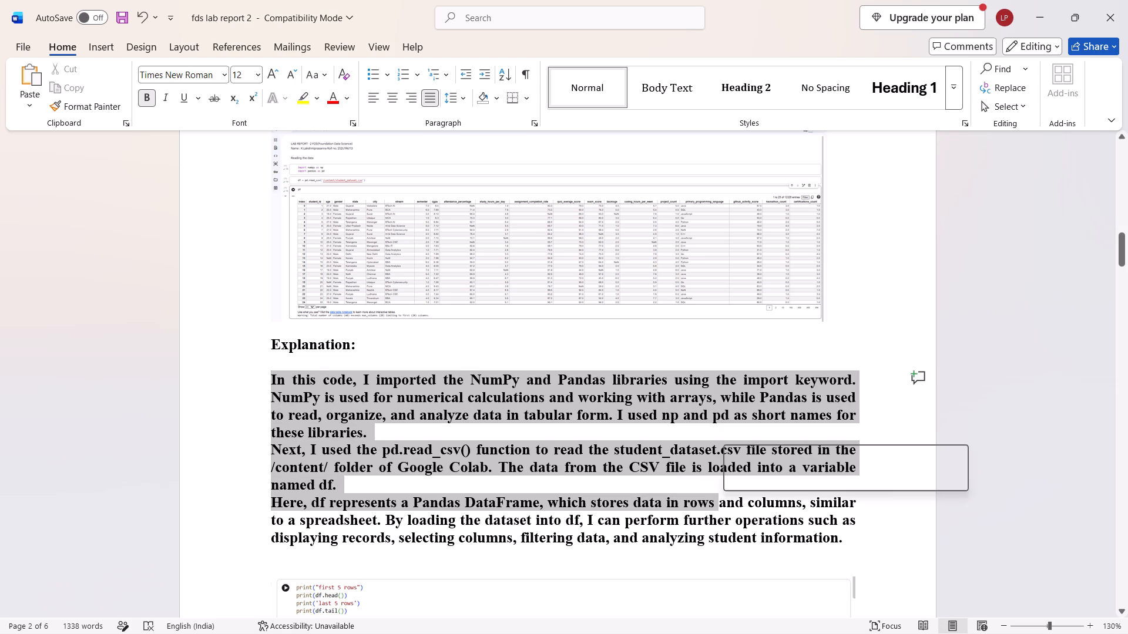
left_click_drag(859, 543, 700, 531)
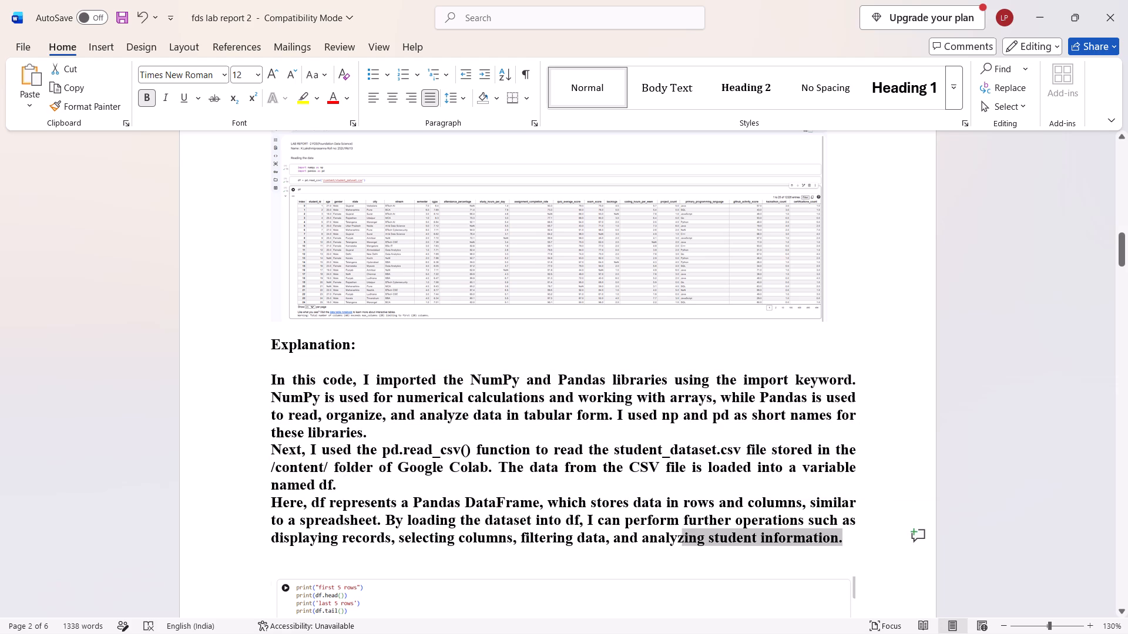
left_click_drag(700, 531, 271, 380)
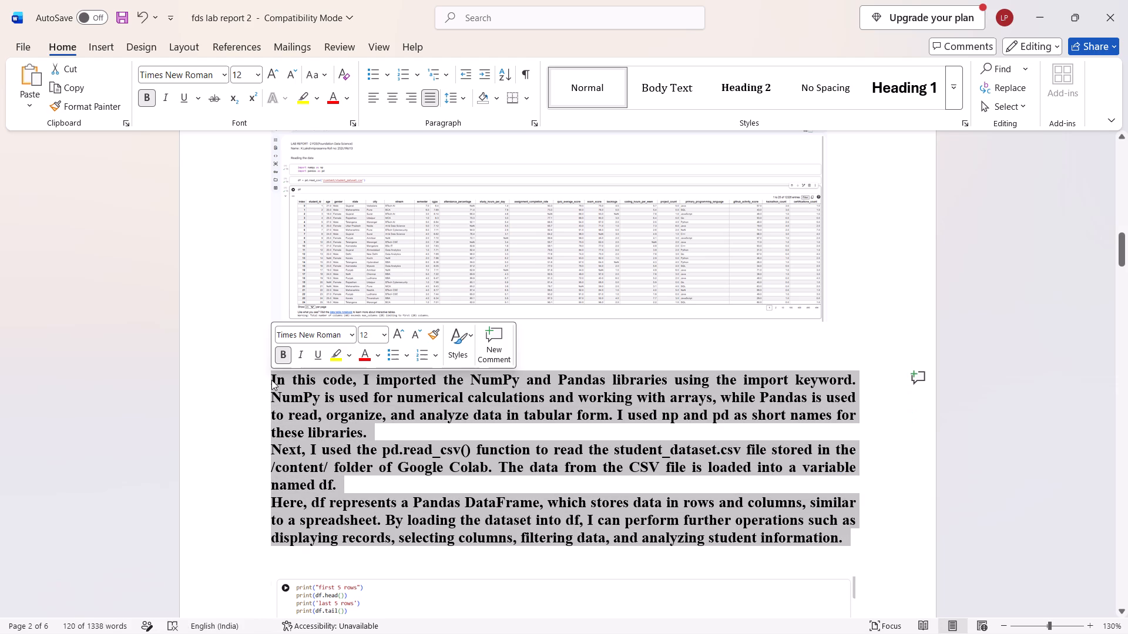
left_click(275, 353)
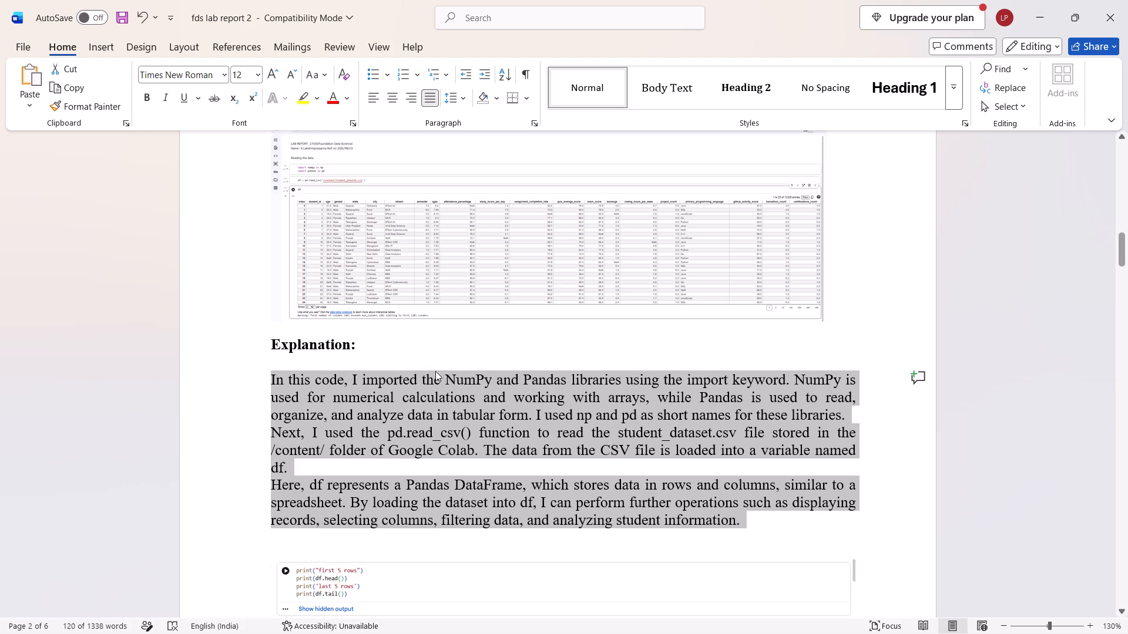
left_click(494, 348)
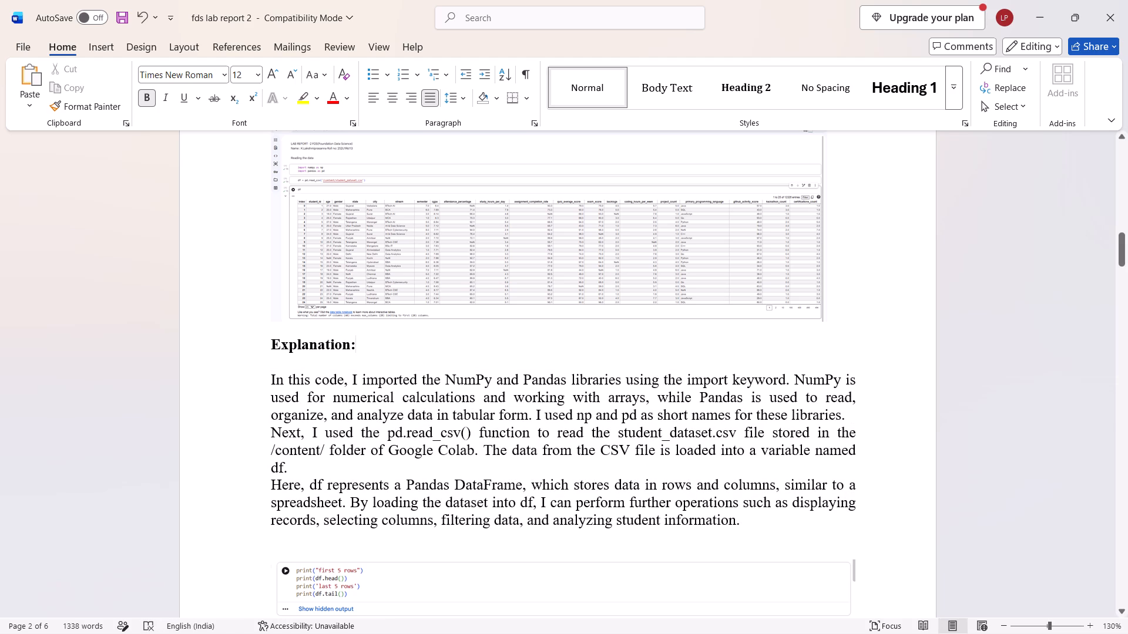
Insert a blank line after each of the first two explanation paragraphs to separate the three paragraphs.
left_click(852, 416)
key("Return")
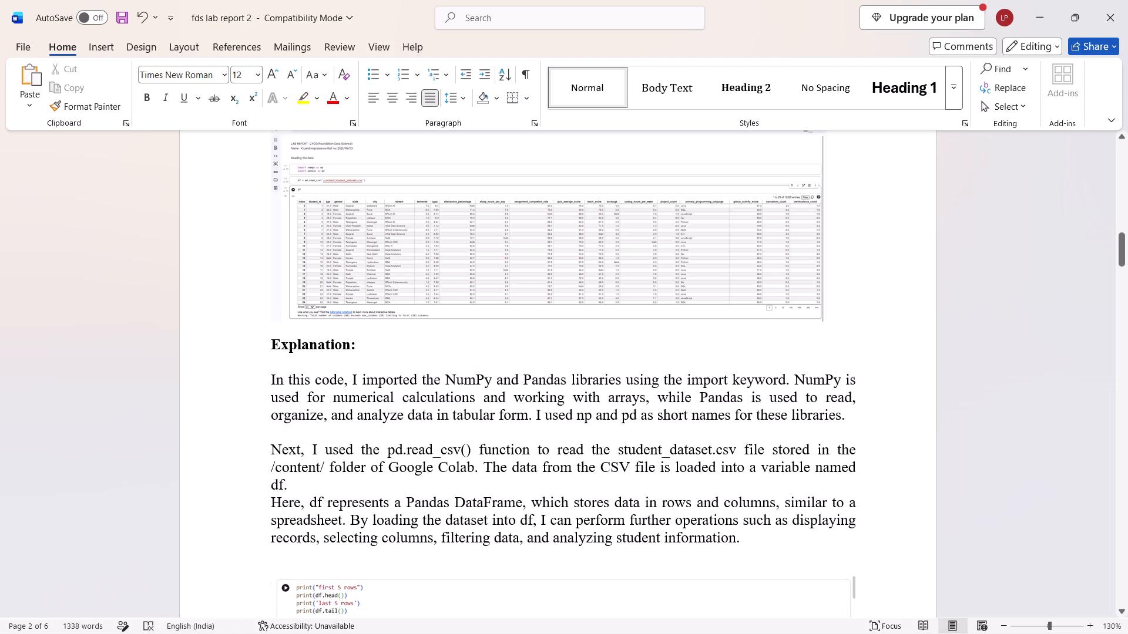
left_click(338, 485)
key("Return")
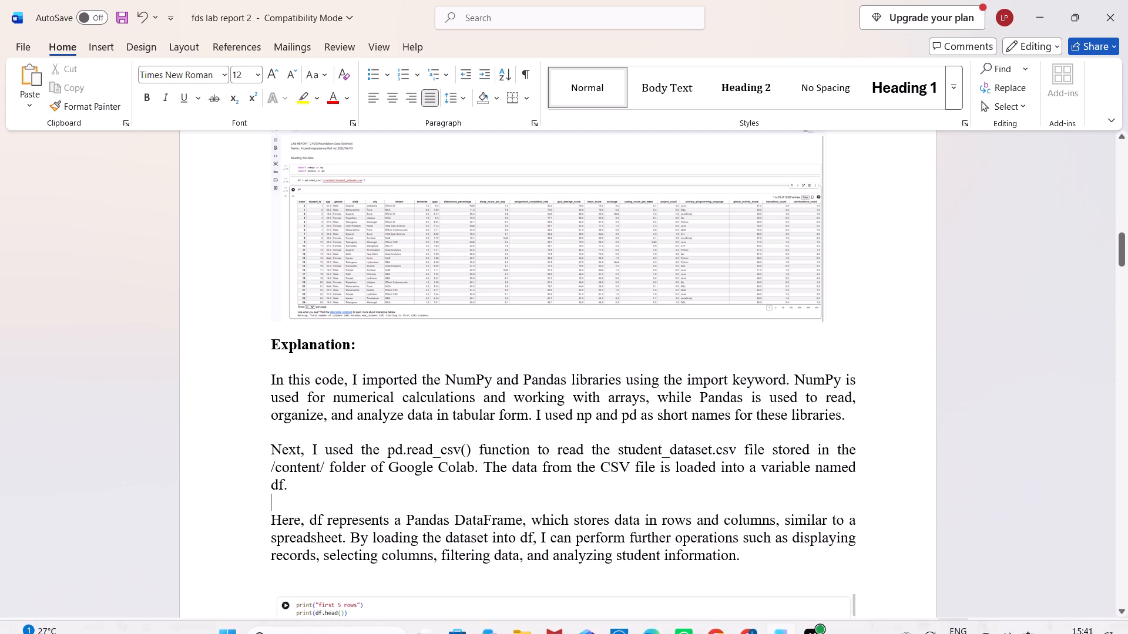
Format the three explanation paragraphs below the page 2 dataset capture as a bulleted list.
left_click_drag(759, 561, 615, 563)
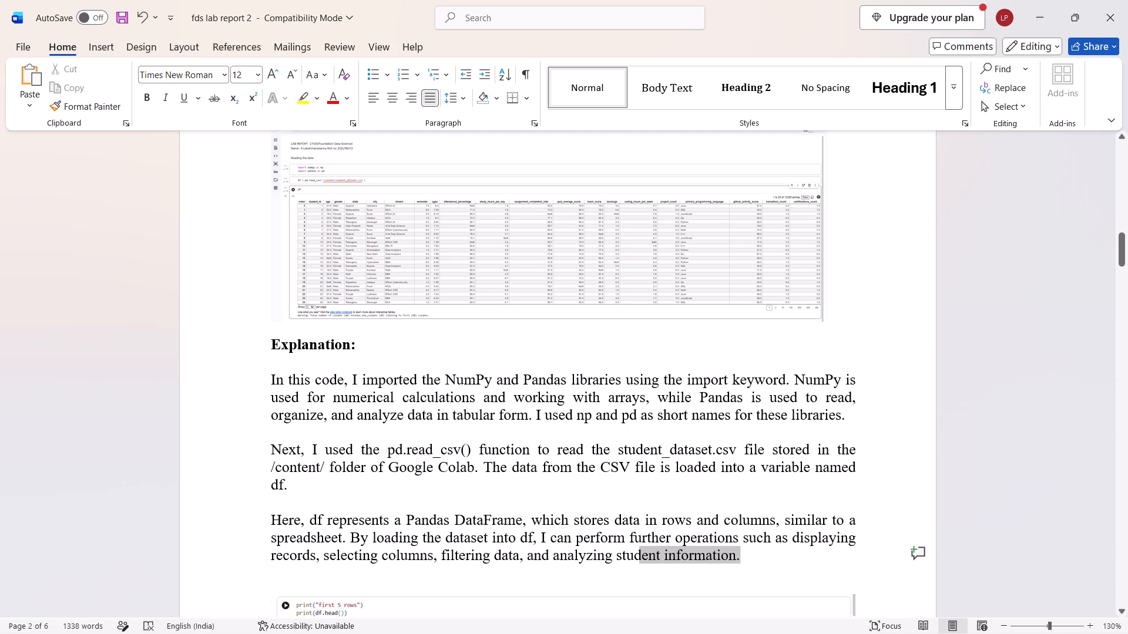
left_click_drag(615, 563, 293, 373)
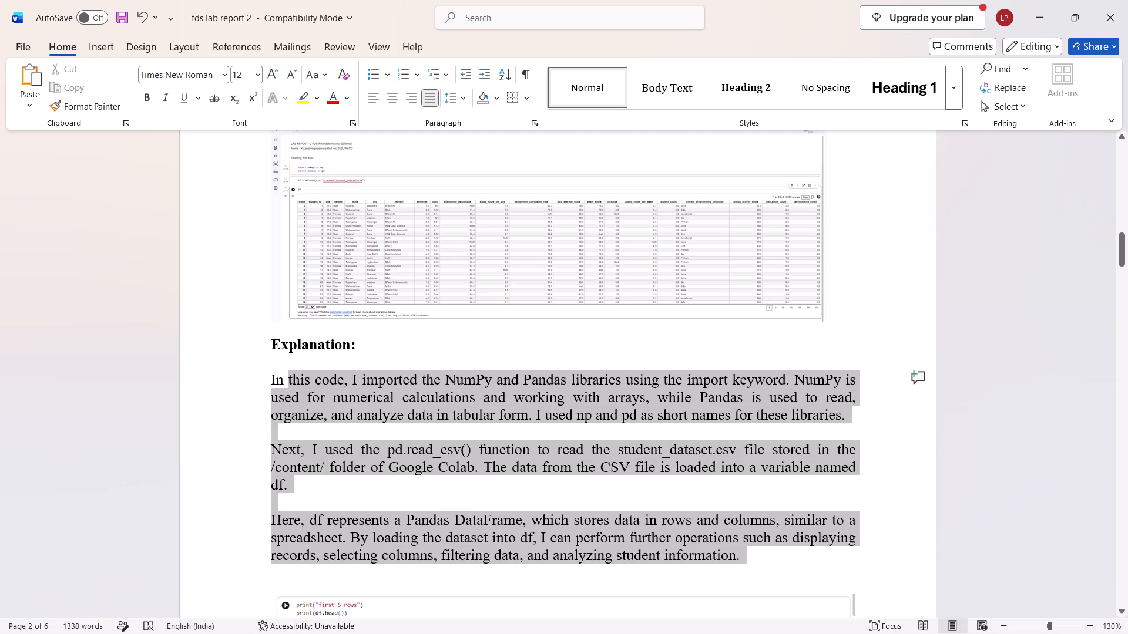
left_click_drag(293, 373, 270, 373)
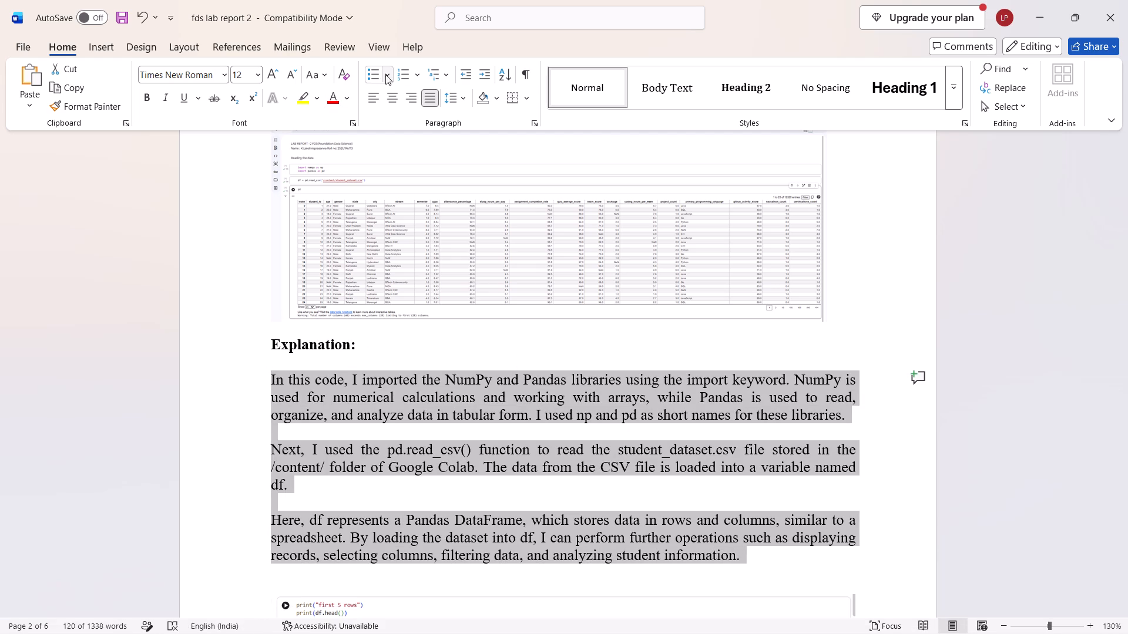
left_click(380, 76)
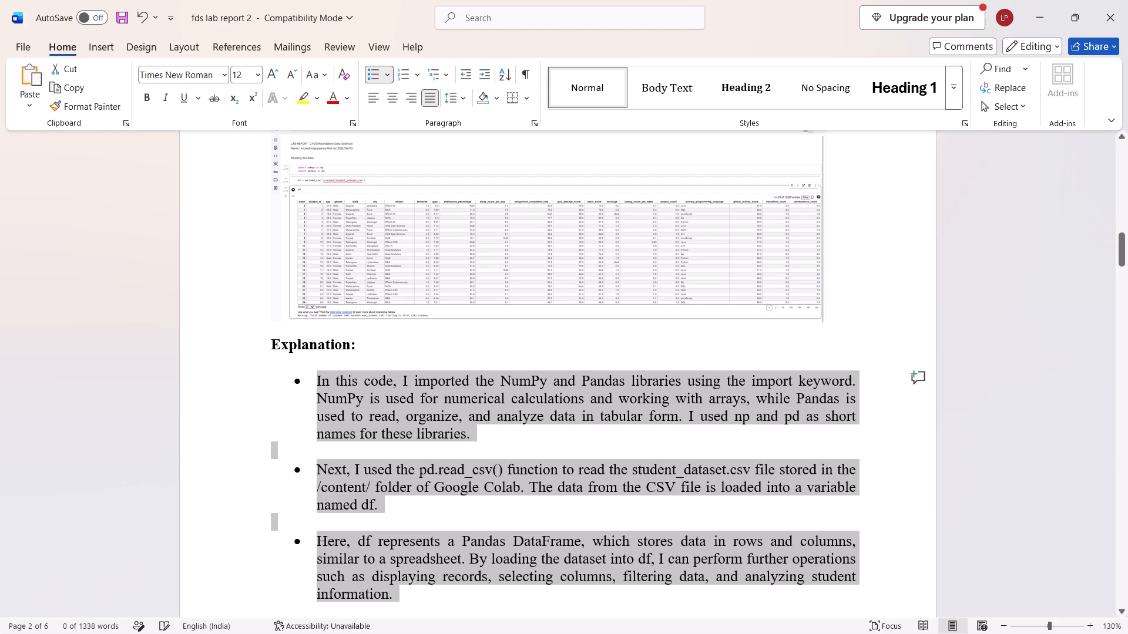
left_click(493, 337)
Widen the dataset table capture at the top of page 2 and scale it to roughly the width of the text column.
scroll(493, 337, "down", 1)
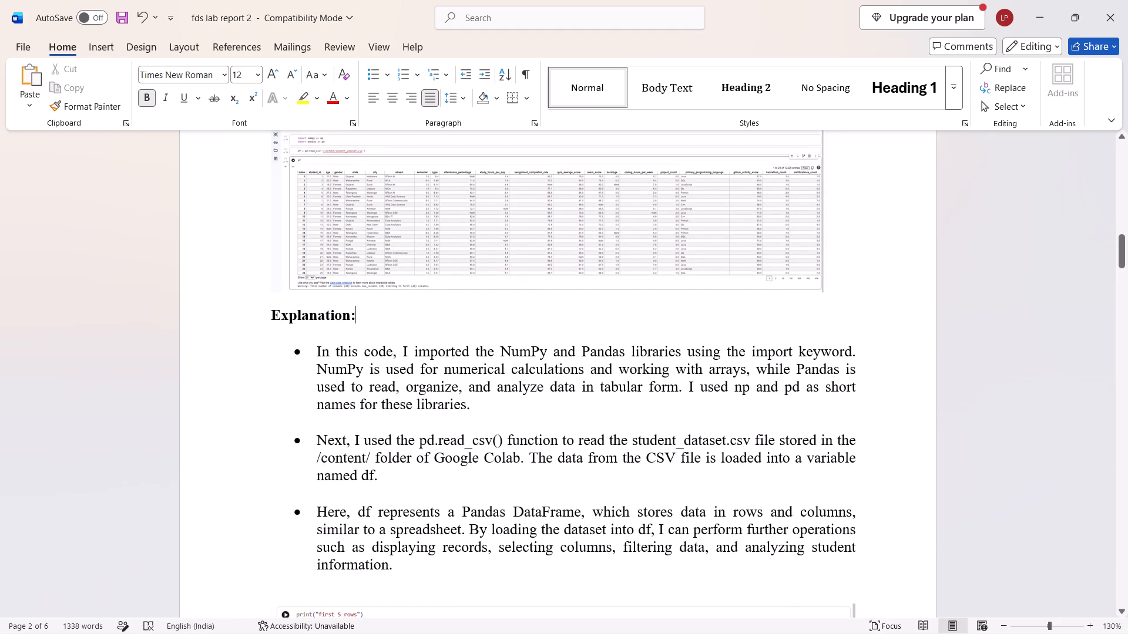
scroll(493, 337, "up", 3)
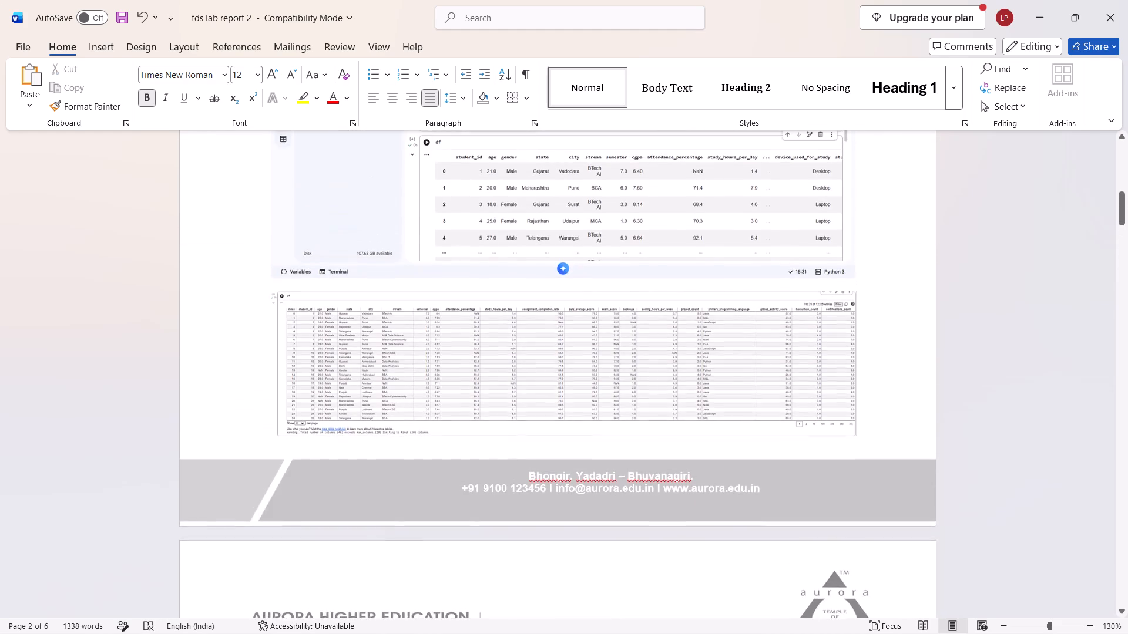
scroll(493, 337, "down", 3)
left_click(544, 377)
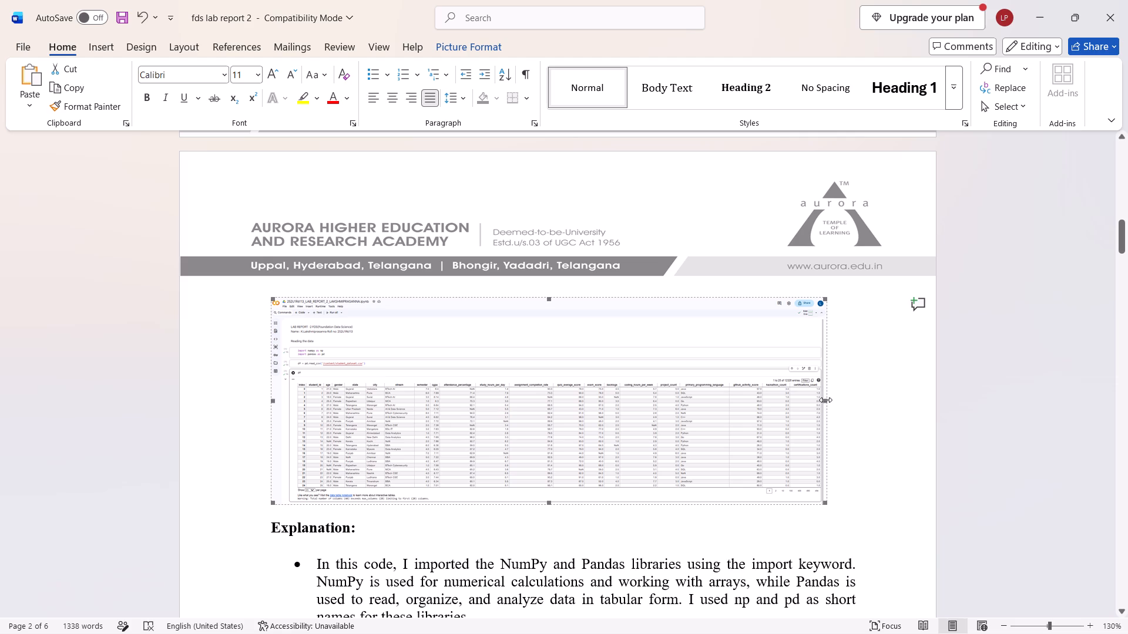
left_click_drag(825, 400, 912, 406)
scroll(793, 396, "right", 1)
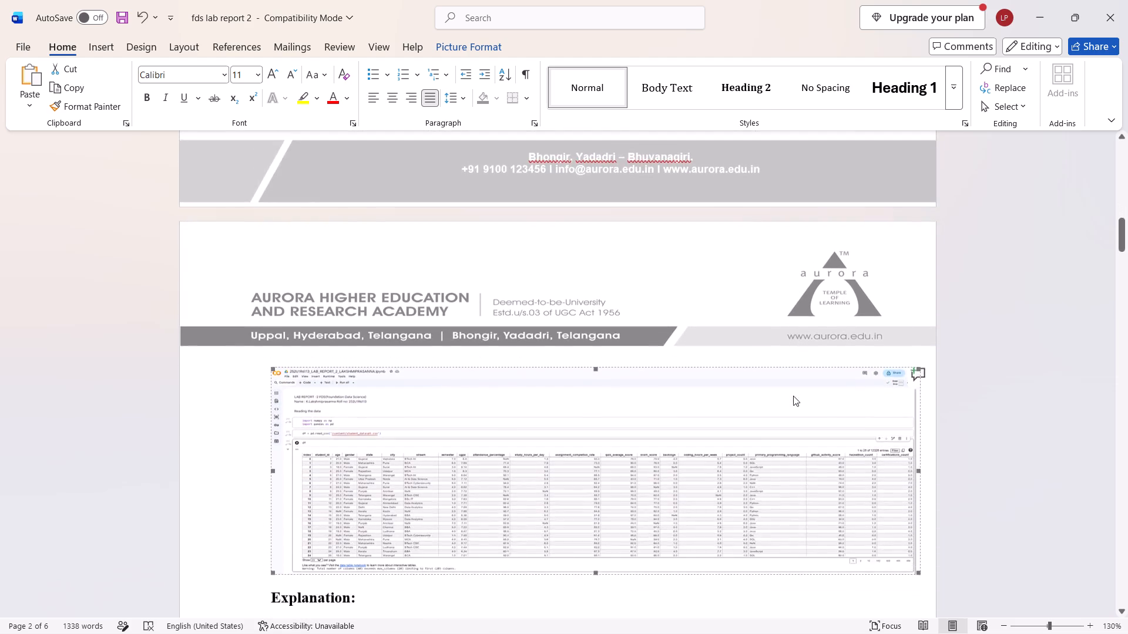
scroll(793, 396, "right", 1)
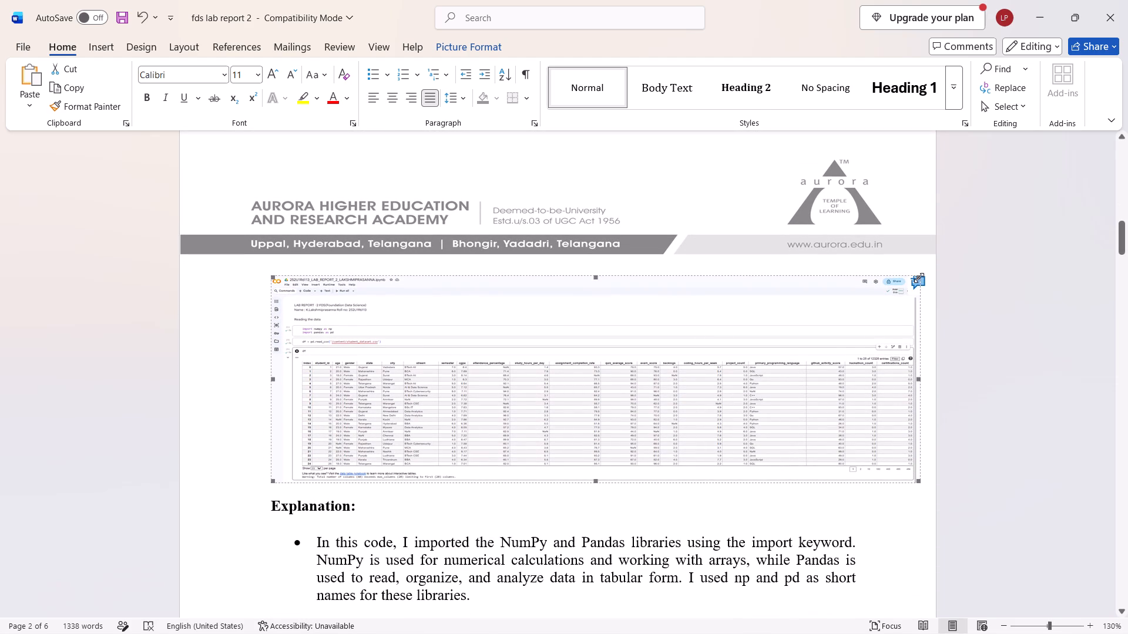
left_click_drag(919, 278, 905, 307)
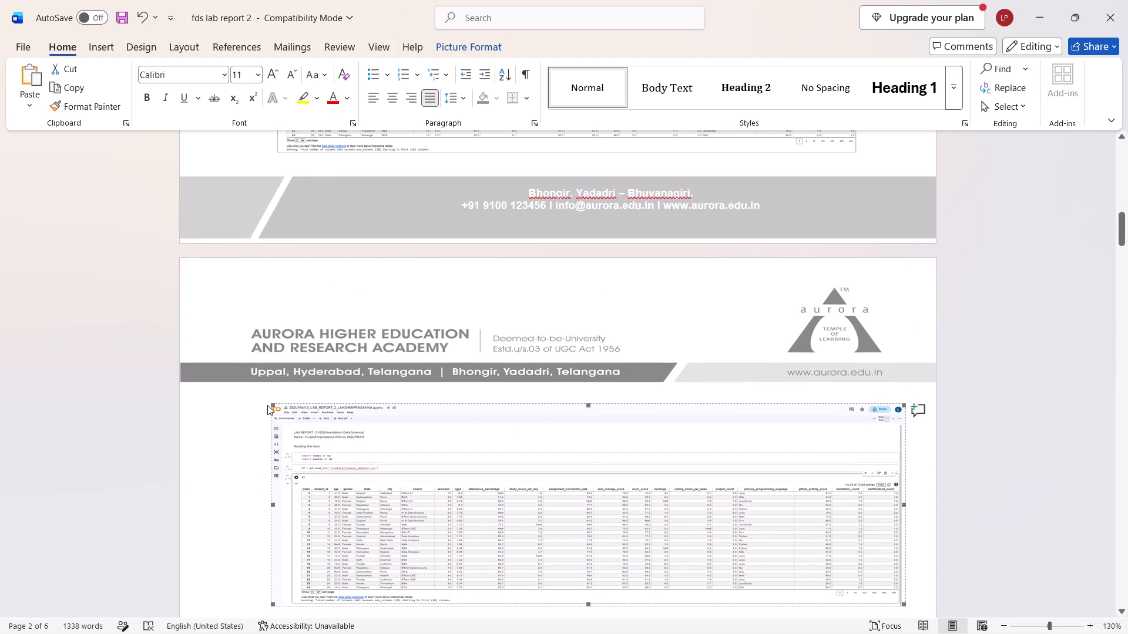
left_click_drag(271, 404, 321, 423)
Look through the captures and explanations that follow the page 2 dataset capture.
scroll(390, 412, "down", 1)
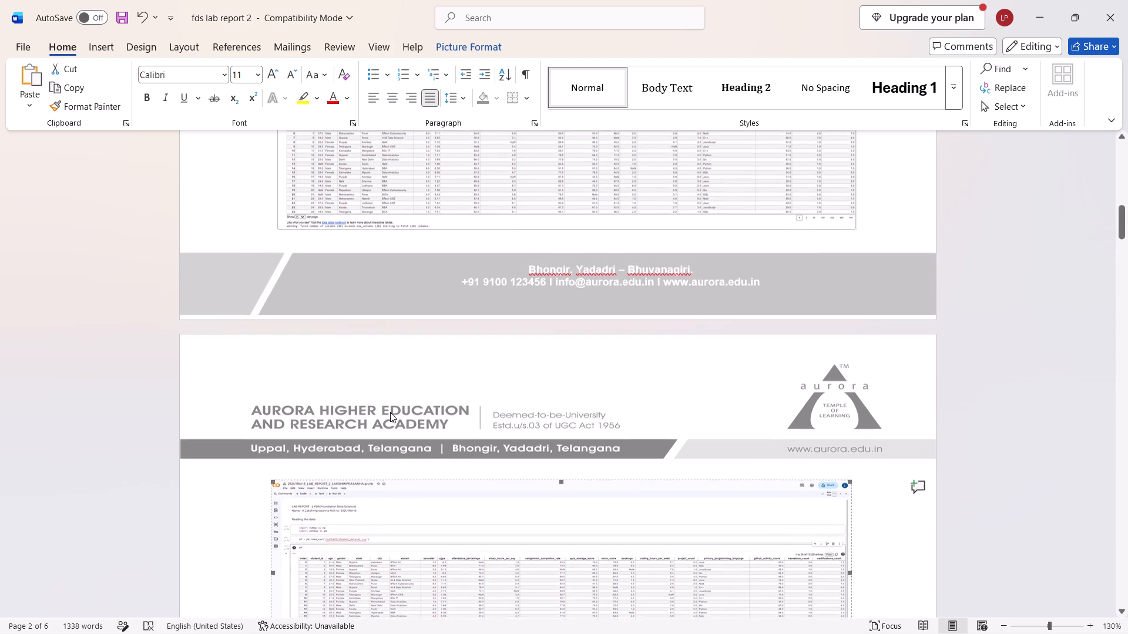
scroll(390, 412, "down", 2)
scroll(390, 412, "up", 2)
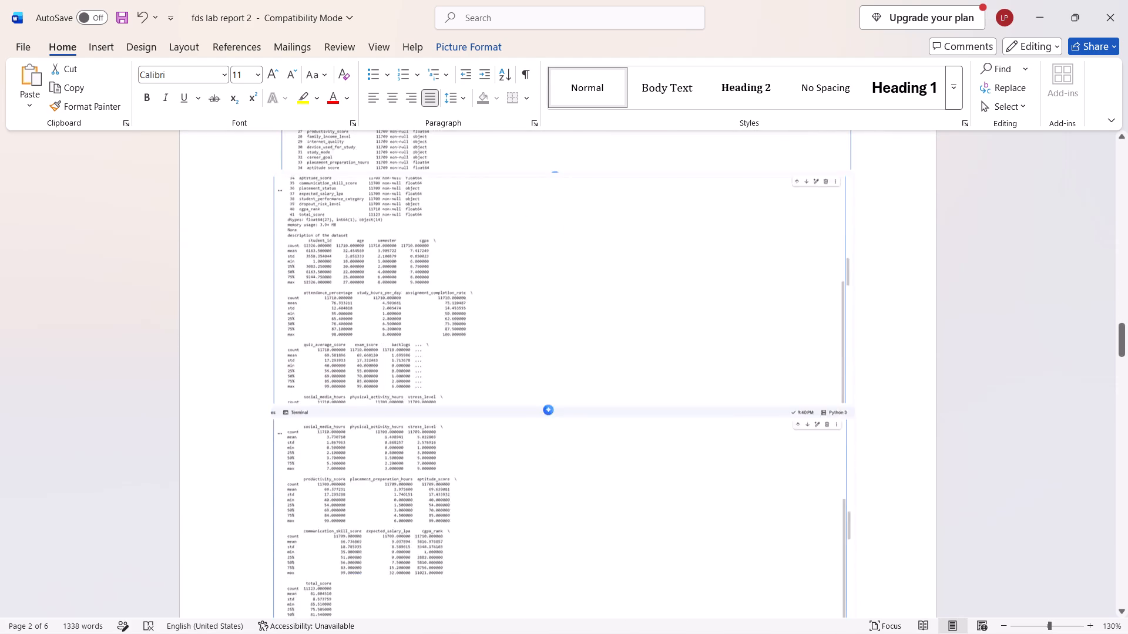
scroll(390, 412, "up", 6)
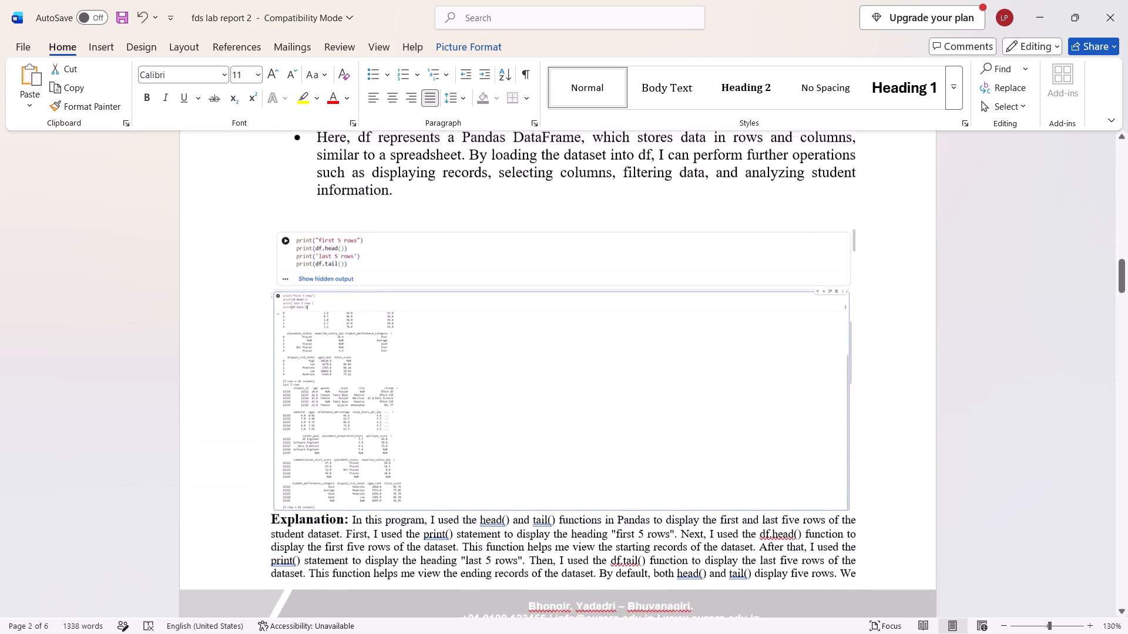
scroll(390, 412, "up", 2)
scroll(390, 412, "down", 1)
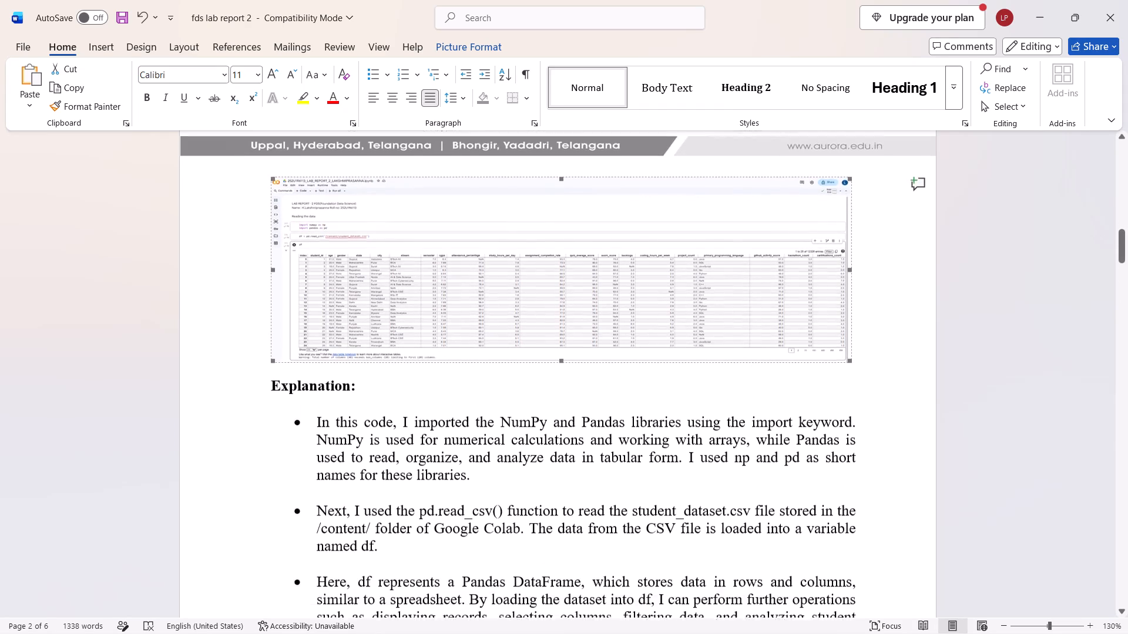
scroll(390, 412, "down", 1)
Fine-tune the dataset table capture's size on page 2 so it sits just inside the text margins.
scroll(390, 412, "up", 3)
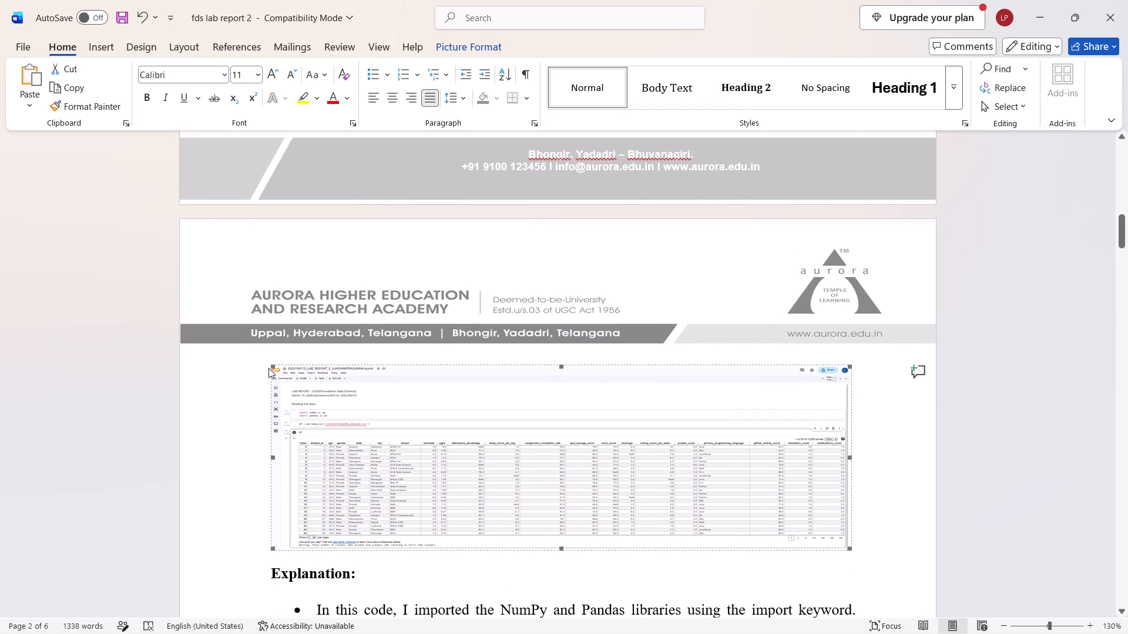
left_click_drag(276, 367, 265, 358)
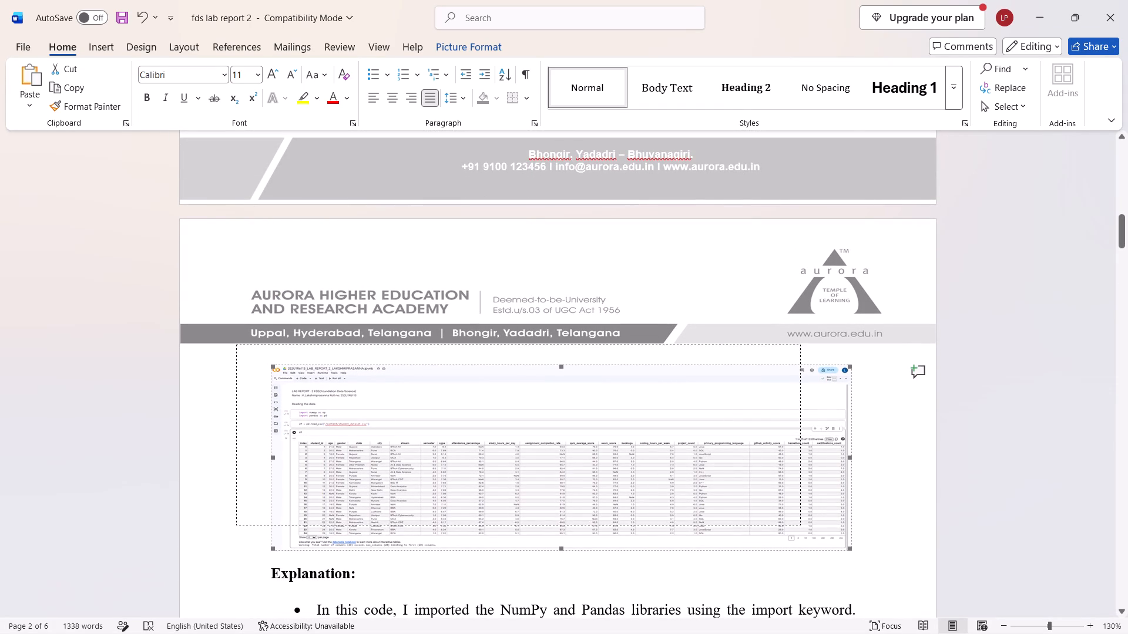
left_click_drag(265, 358, 258, 352)
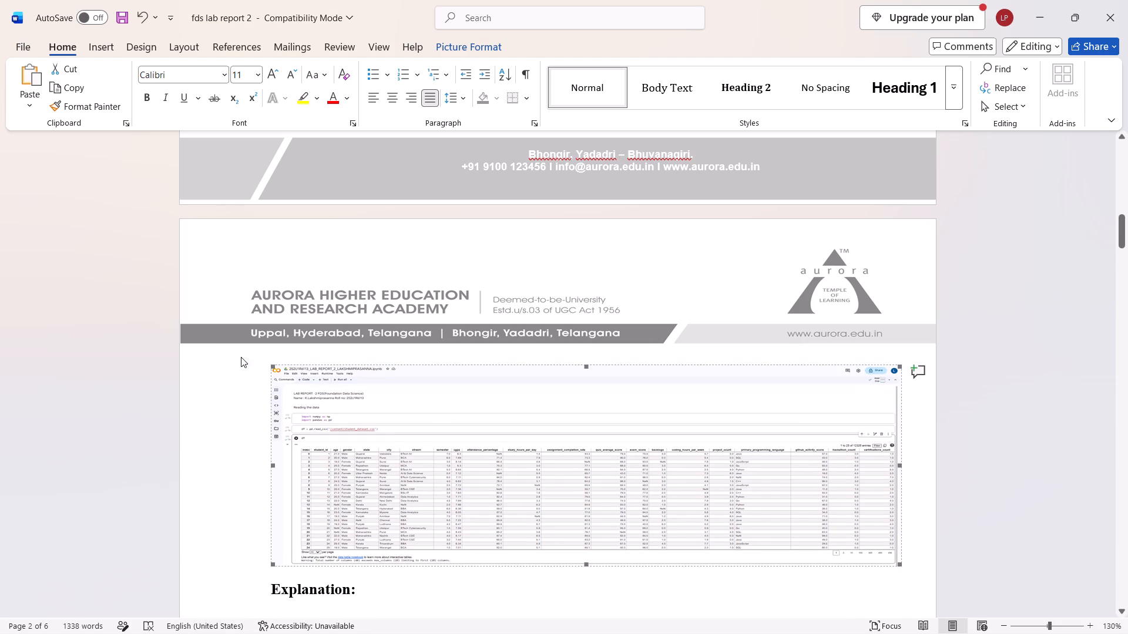
left_click_drag(272, 365, 295, 373)
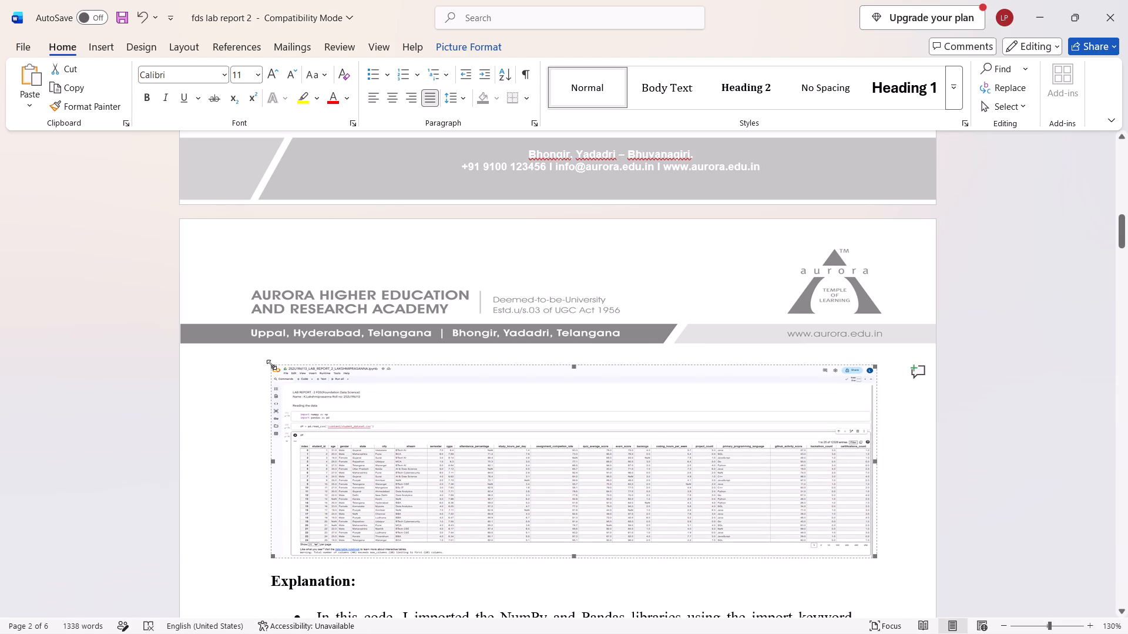
left_click_drag(272, 365, 281, 368)
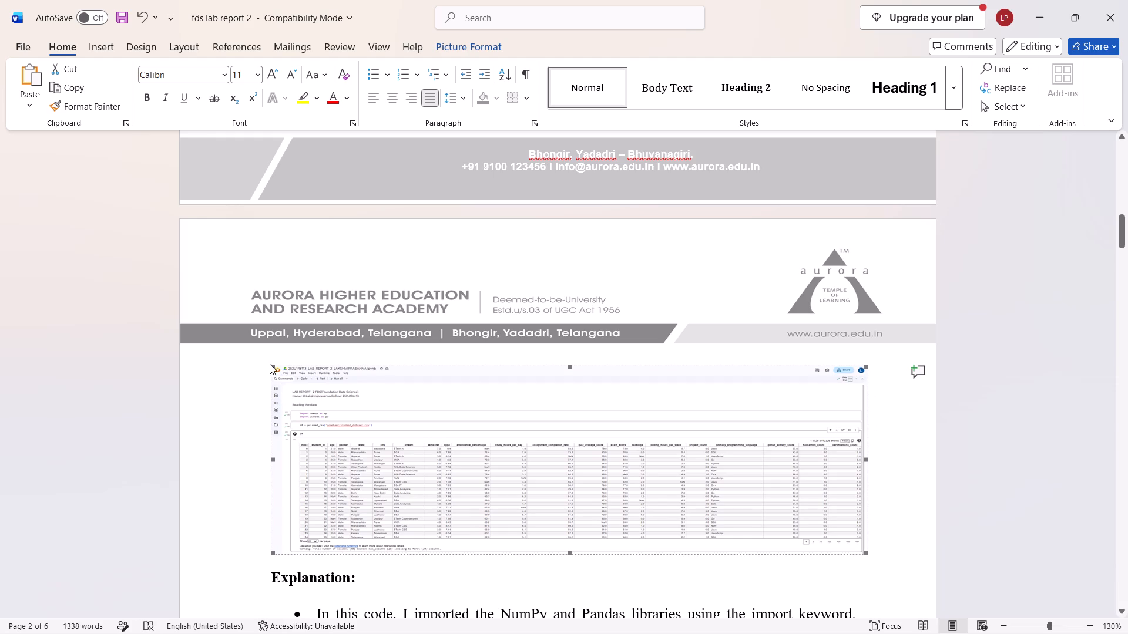
left_click_drag(271, 365, 291, 371)
left_click(273, 368)
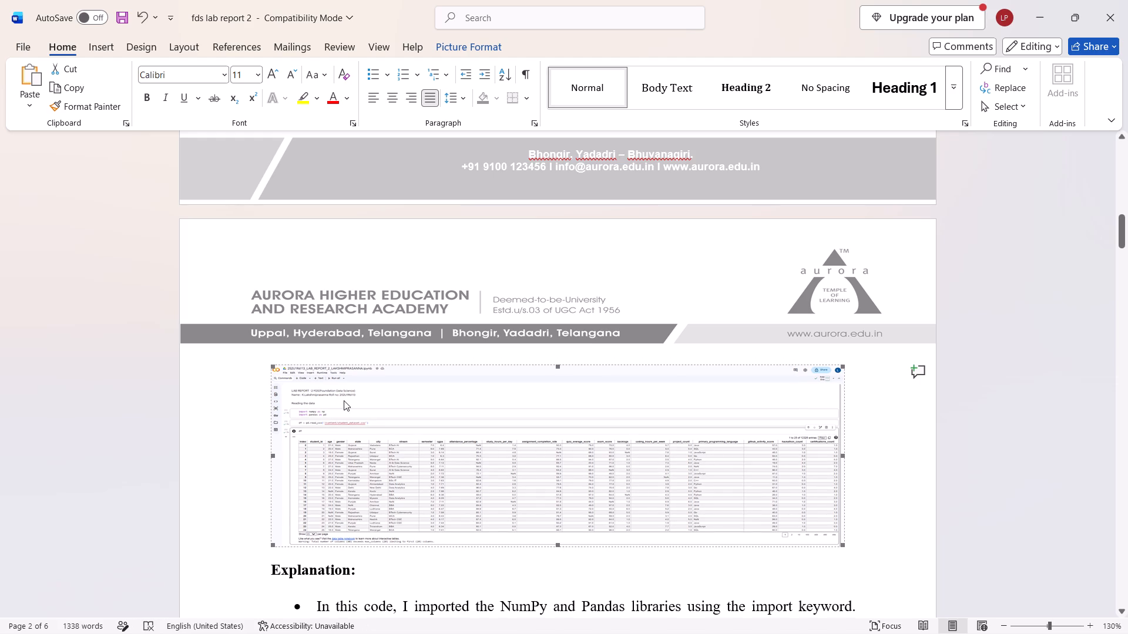
Set the font size of the "Explanation:" heading below the page 2 dataset capture to 14.
scroll(332, 346, "down", 1)
scroll(332, 346, "up", 1)
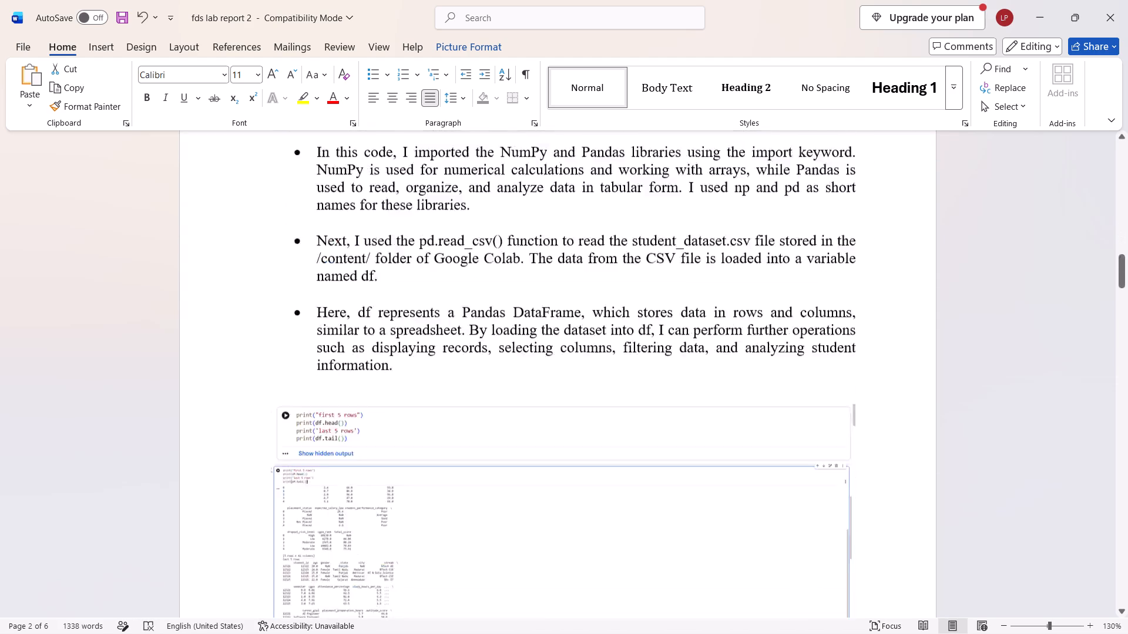
scroll(332, 346, "up", 10)
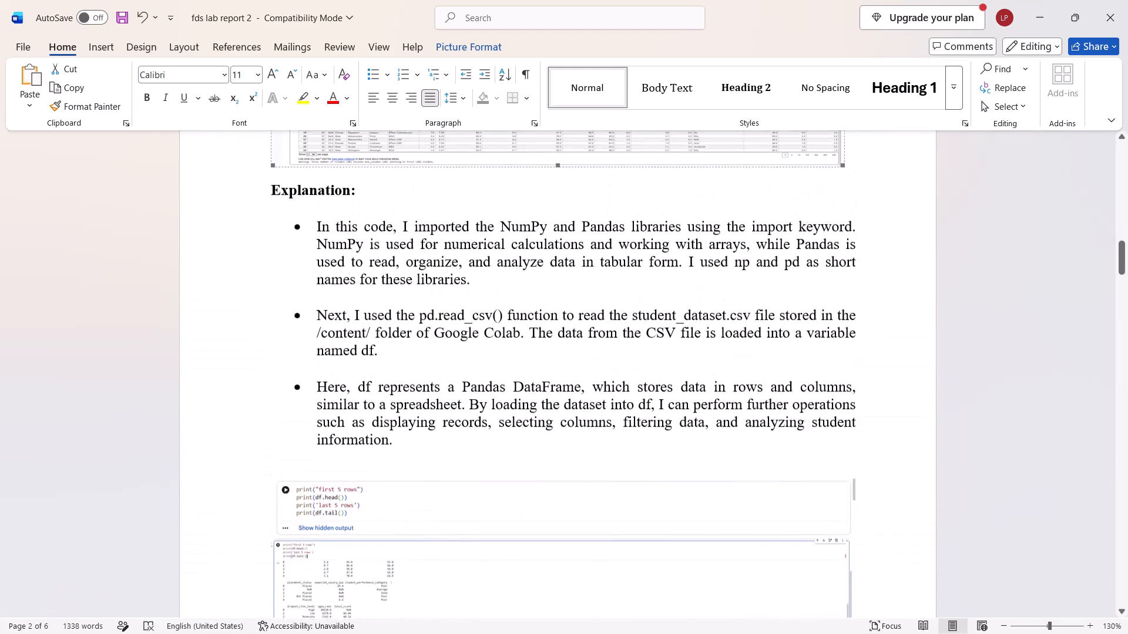
scroll(332, 346, "up", 1)
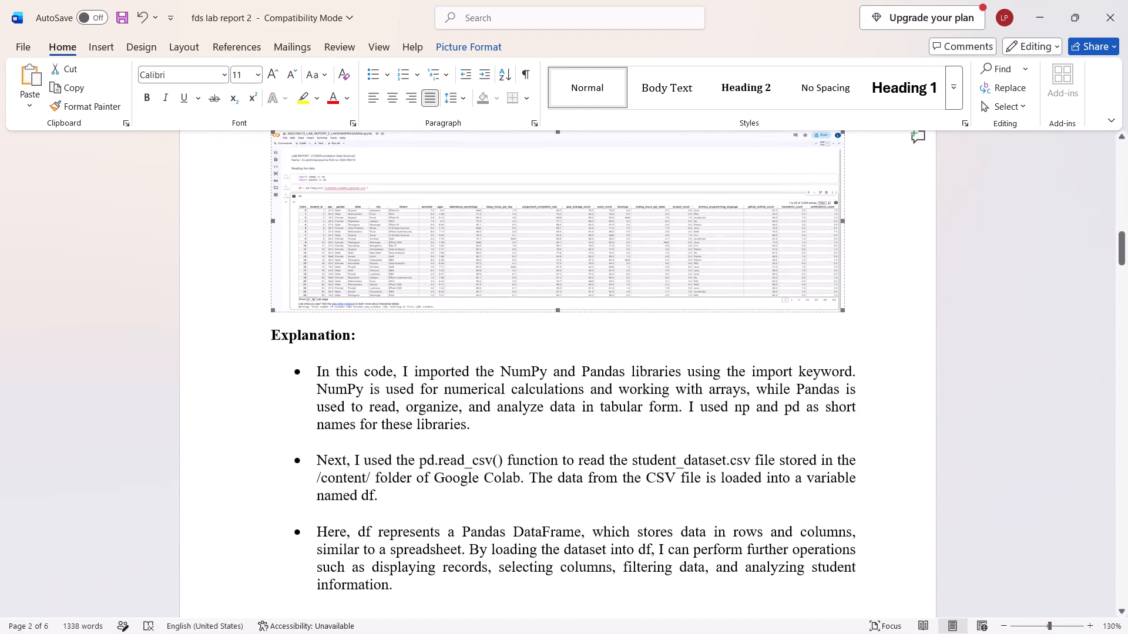
left_click_drag(375, 338, 251, 333)
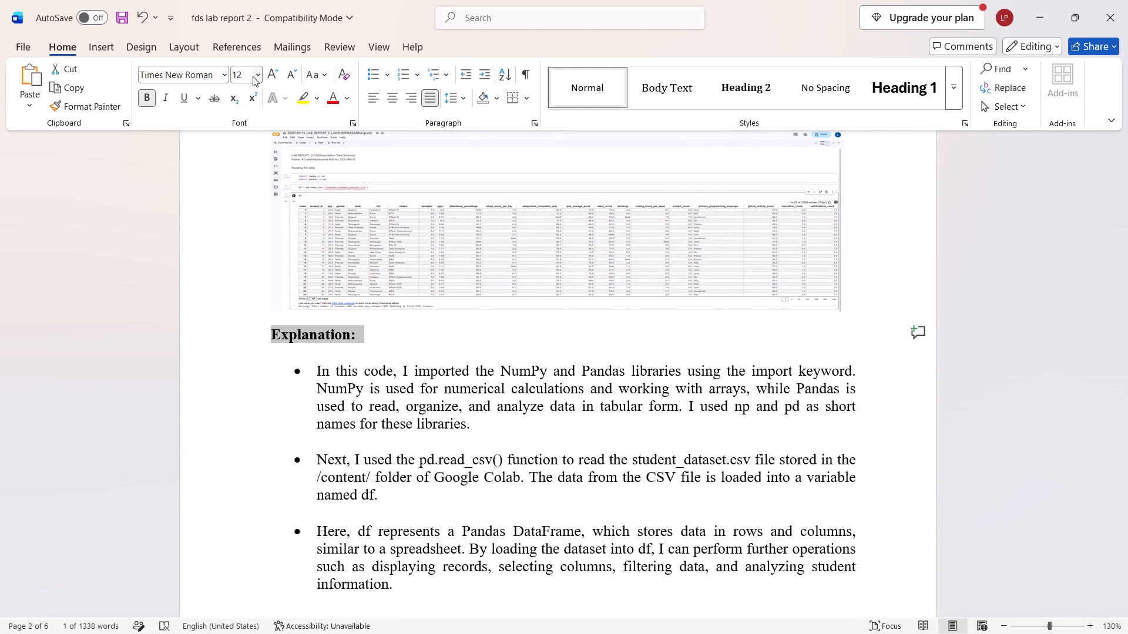
left_click_drag(259, 73, 244, 183)
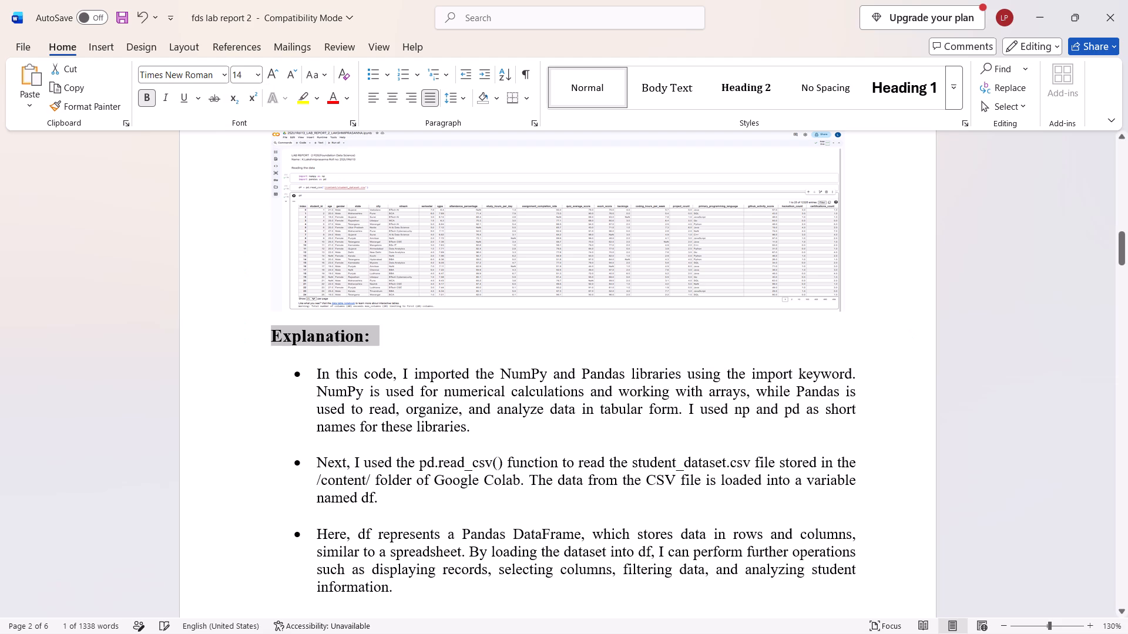
left_click(244, 183)
left_click(434, 314)
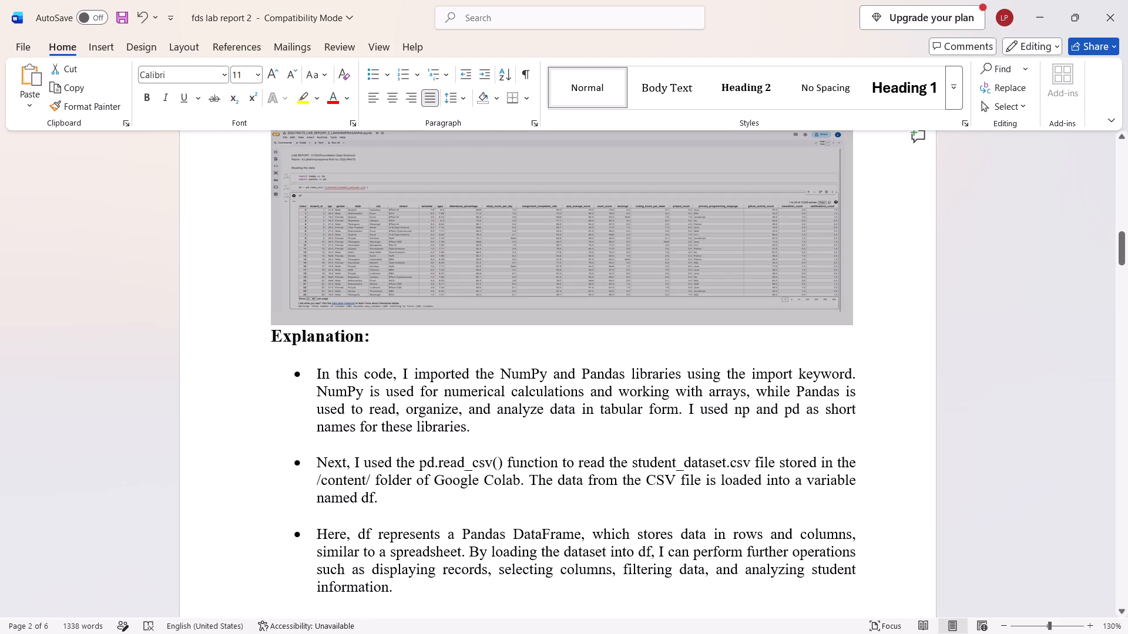
left_click(478, 352)
Set the font size of the "Code Execution:" heading on page 1 to 14.
scroll(519, 246, "up", 5)
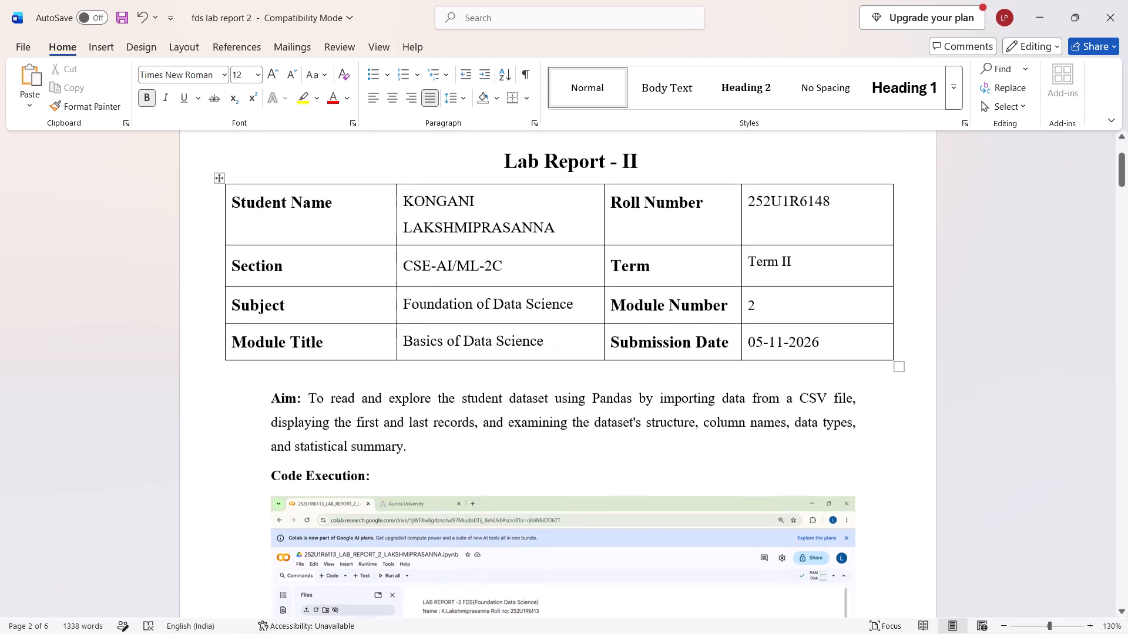
left_click_drag(395, 478, 267, 468)
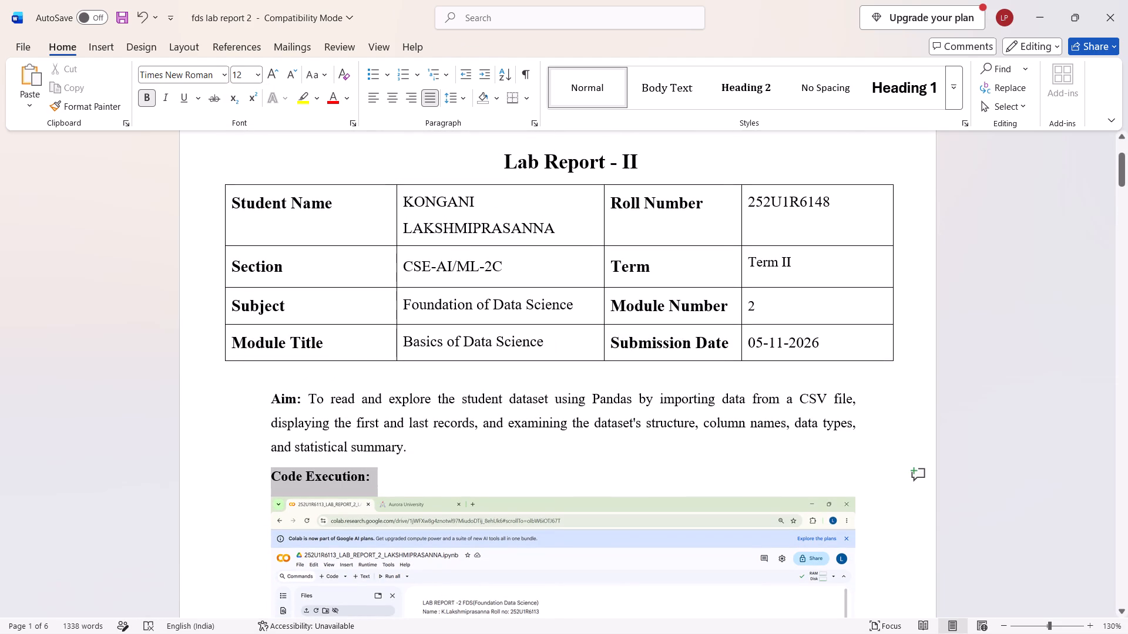
left_click_drag(267, 468, 266, 468)
left_click_drag(259, 76, 243, 183)
left_click(243, 183)
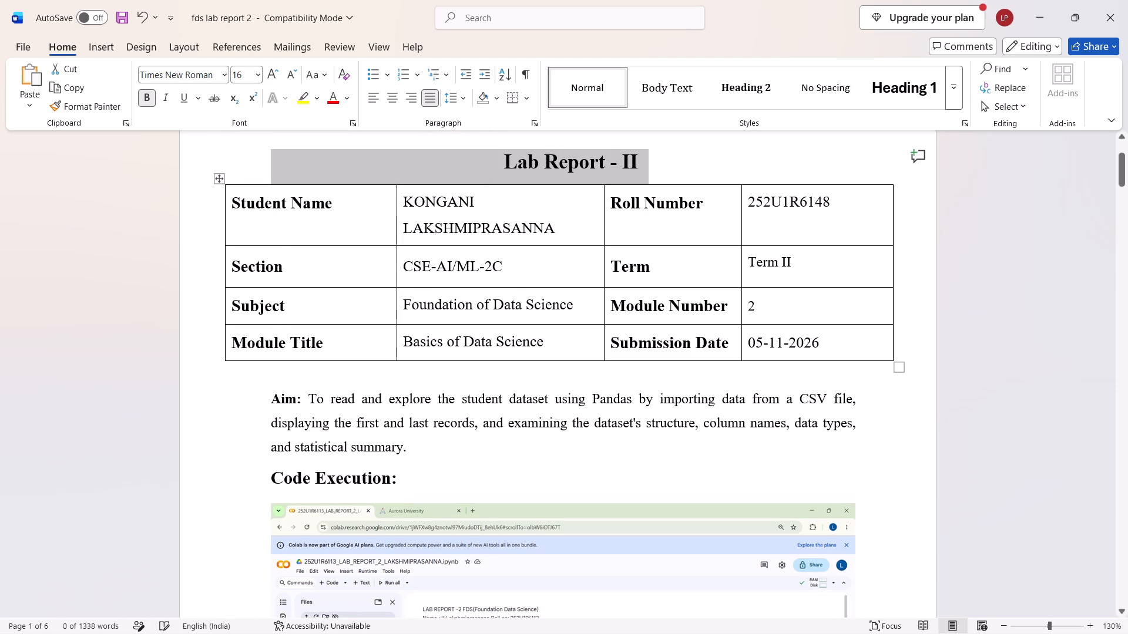
left_click(497, 458)
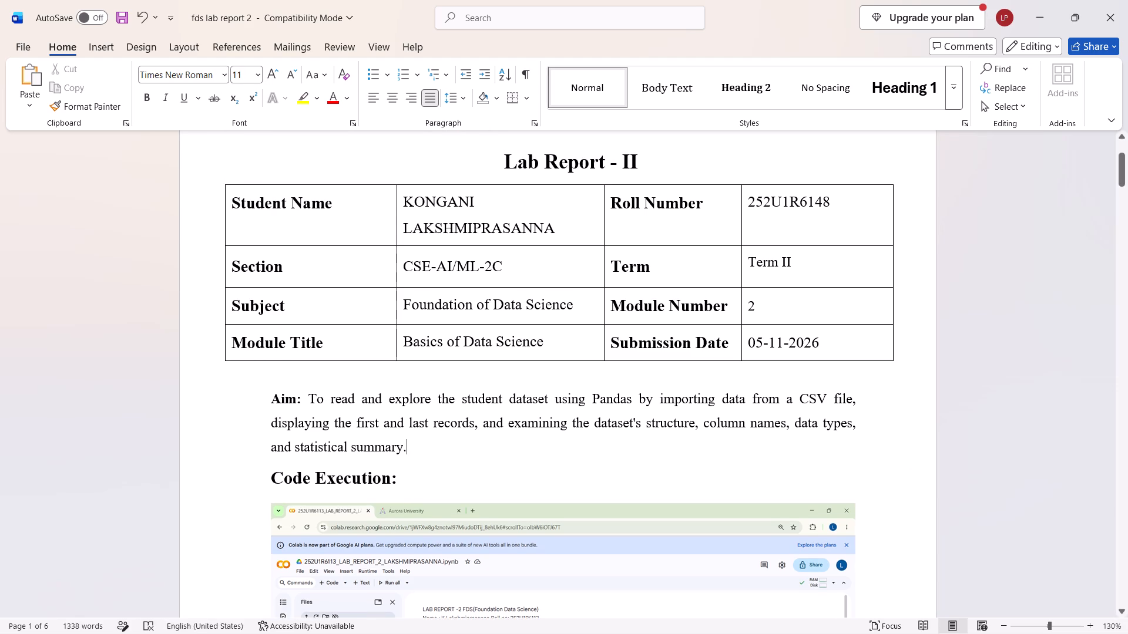
Set the font size of the "Aim:" label on page 1 to 14.
left_click_drag(301, 398, 261, 398)
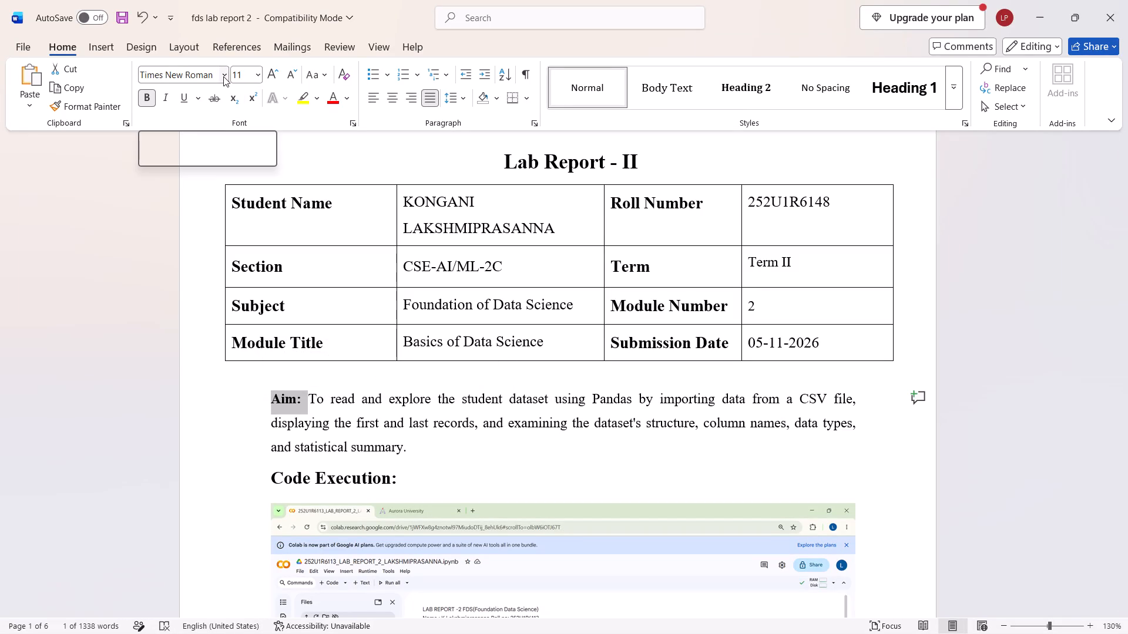
left_click(260, 76)
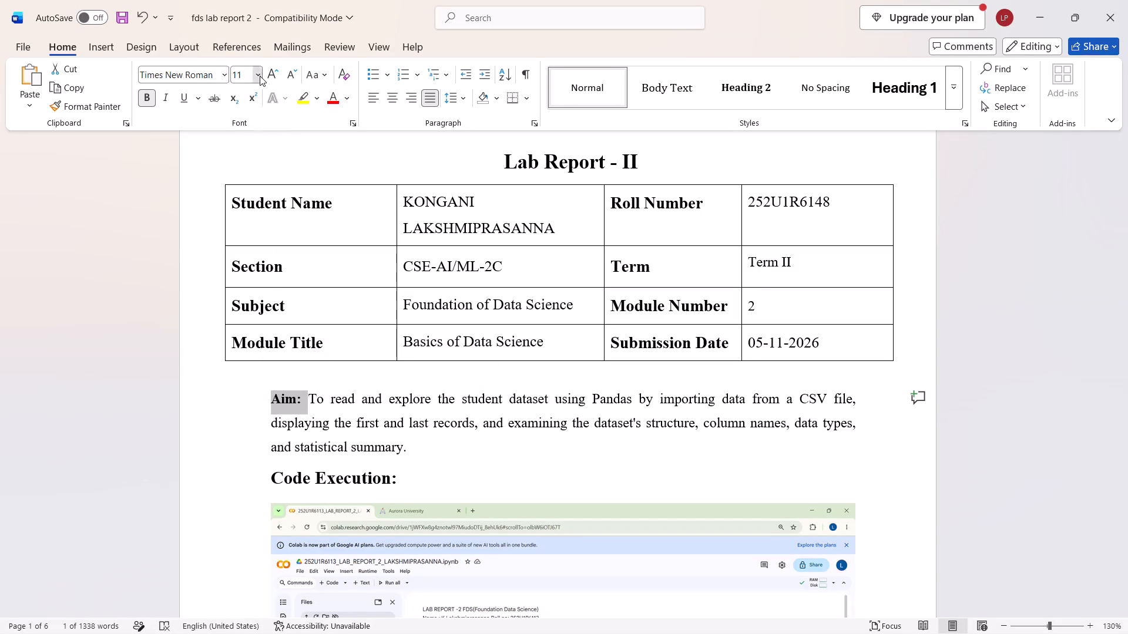
left_click(242, 177)
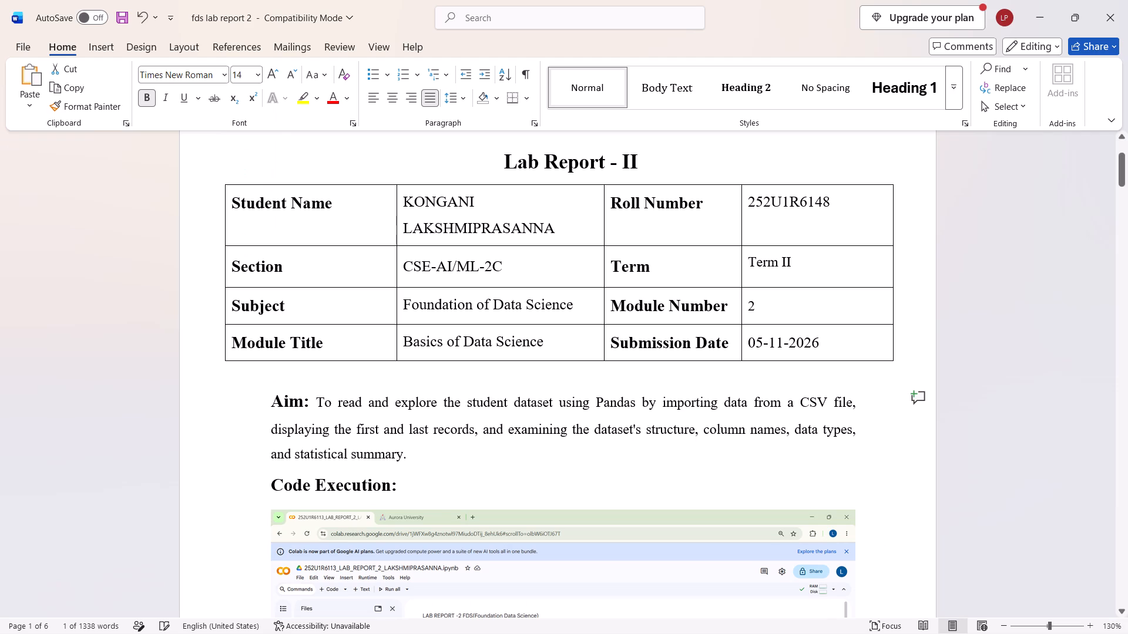
left_click(513, 483)
scroll(513, 483, "down", 2)
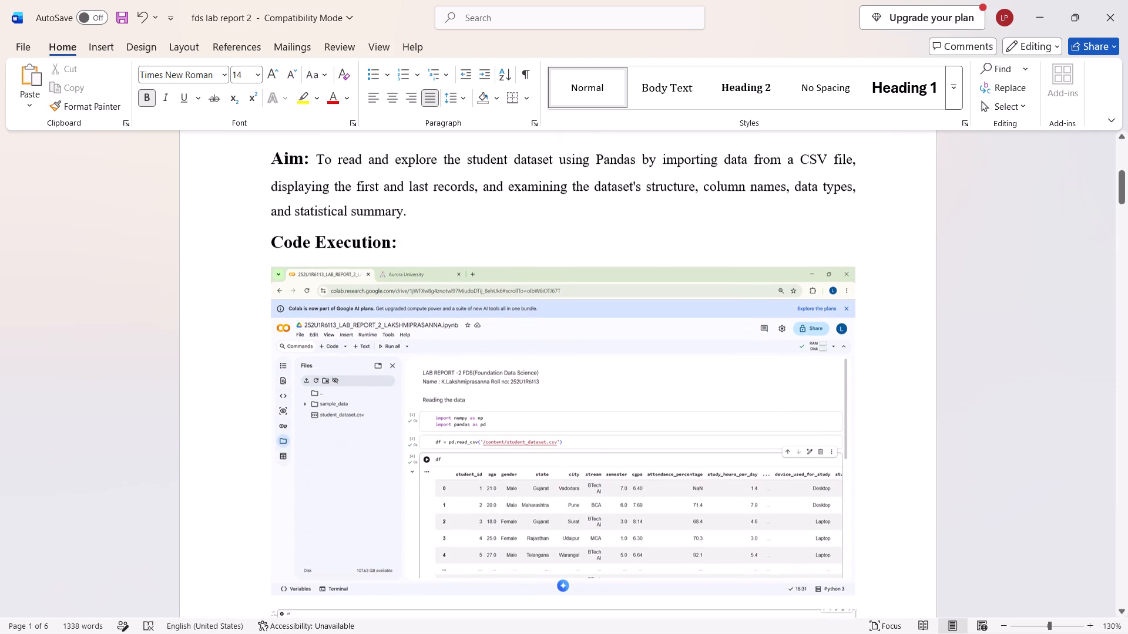
scroll(513, 483, "down", 1)
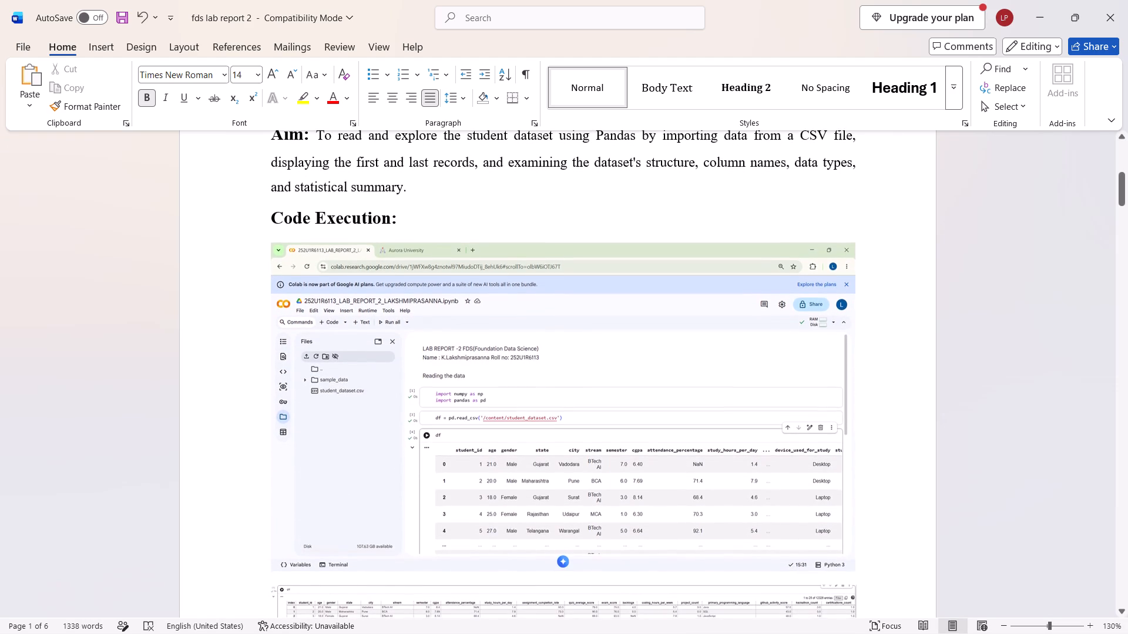
scroll(513, 483, "down", 1)
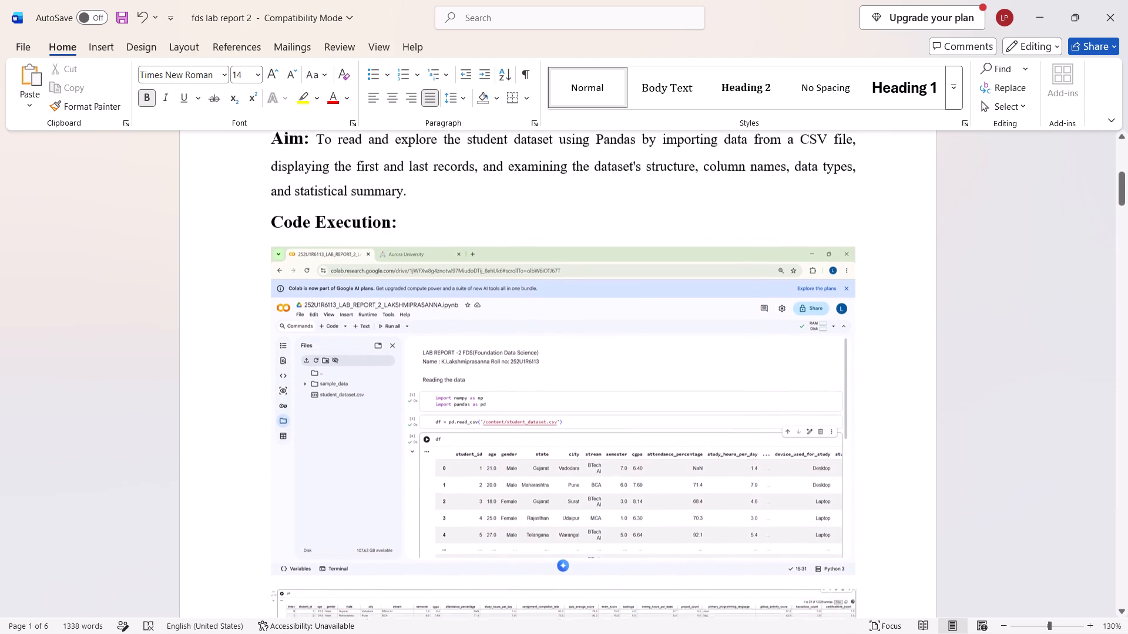
scroll(513, 483, "down", 3)
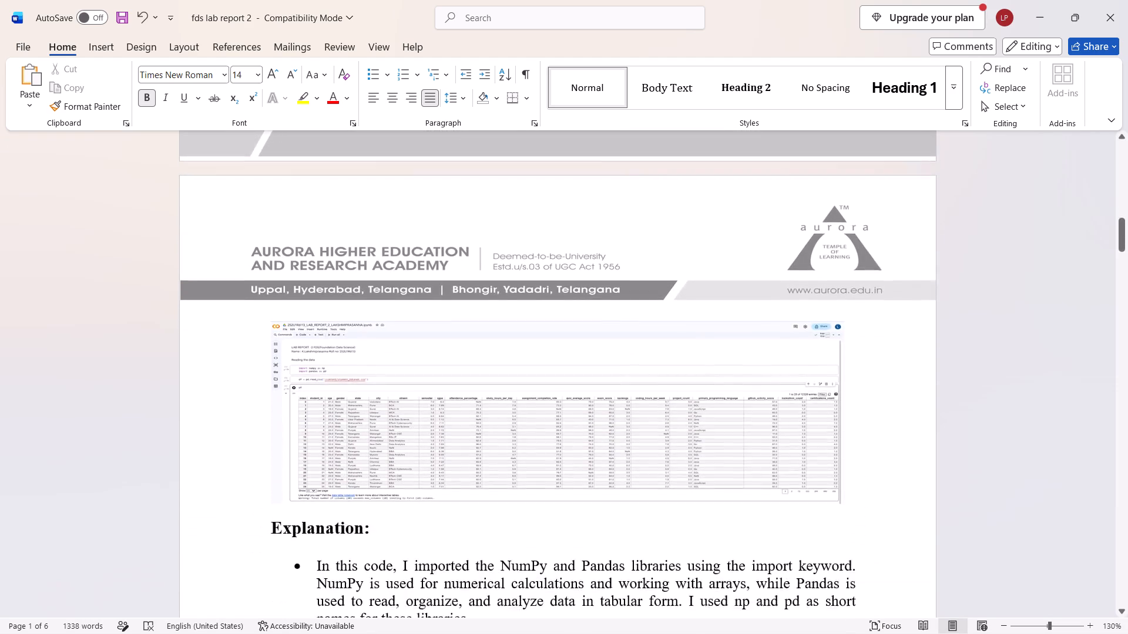
scroll(513, 483, "down", 4)
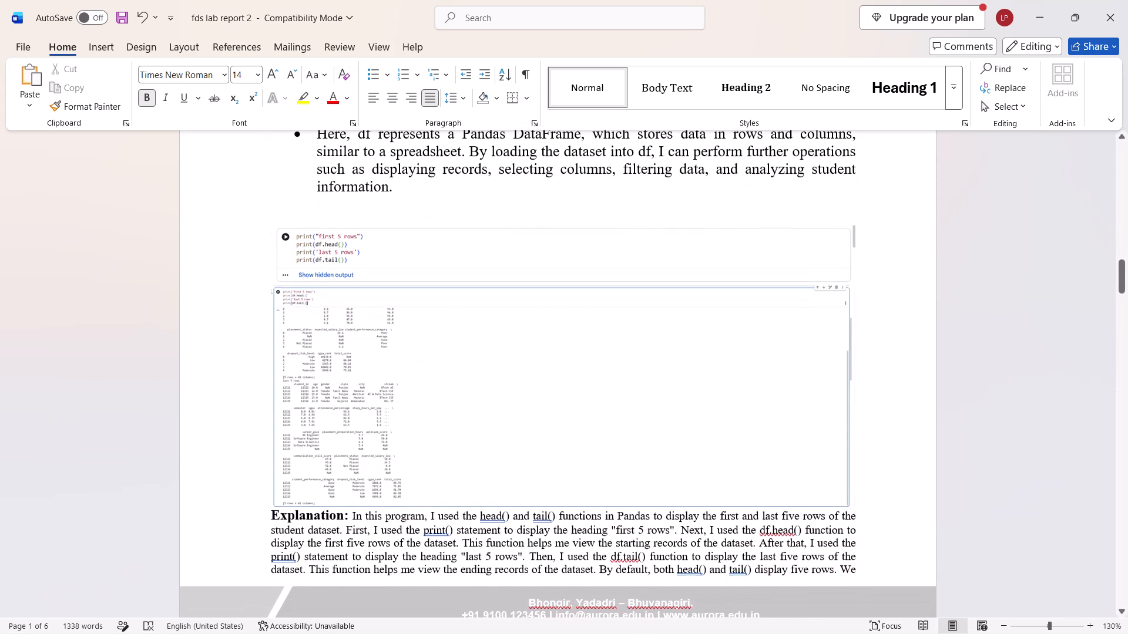
scroll(512, 454, "down", 1)
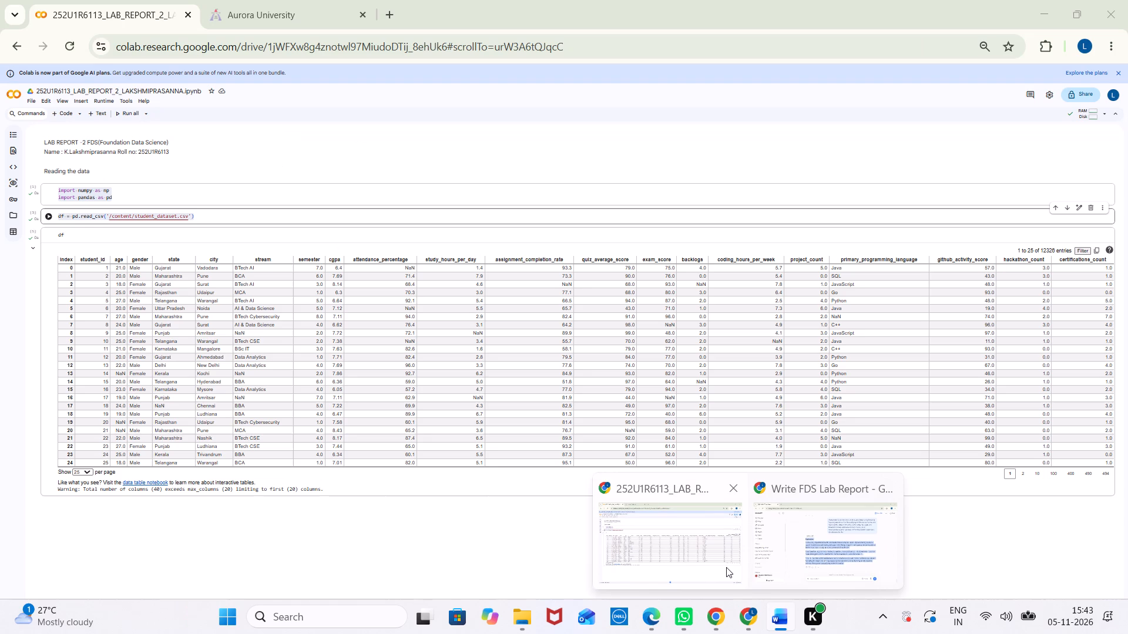
left_click(726, 567)
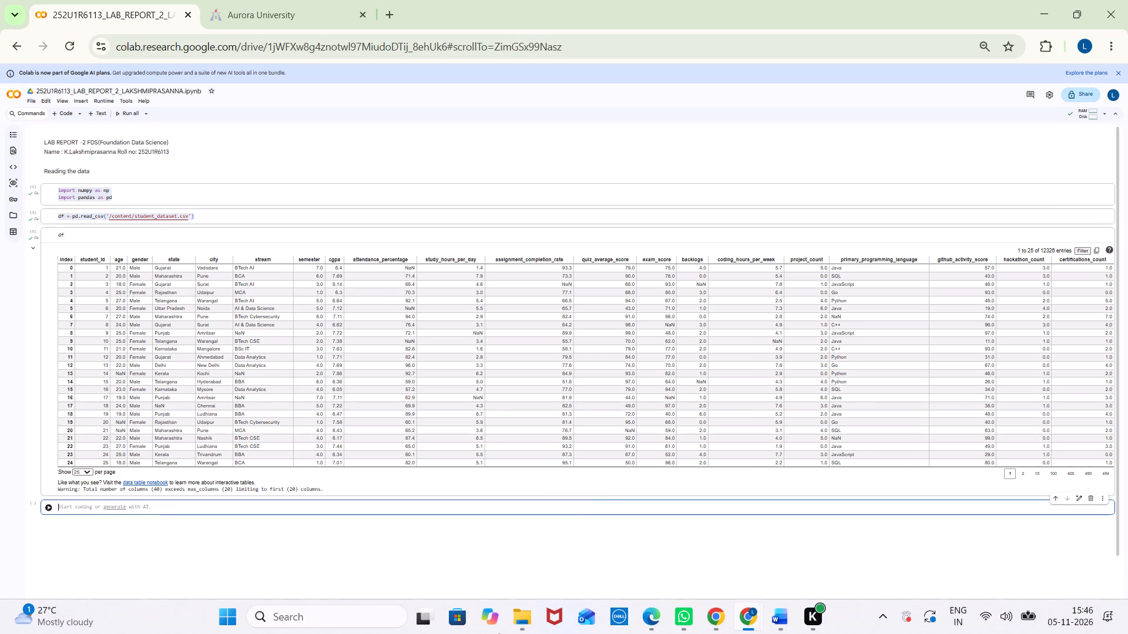
key("ctrl+shift+equal")
key("ctrl+shift+equal")
key("ctrl+shift+equal")
key("ctrl+shift+equal")
key("ctrl+shift+equal")
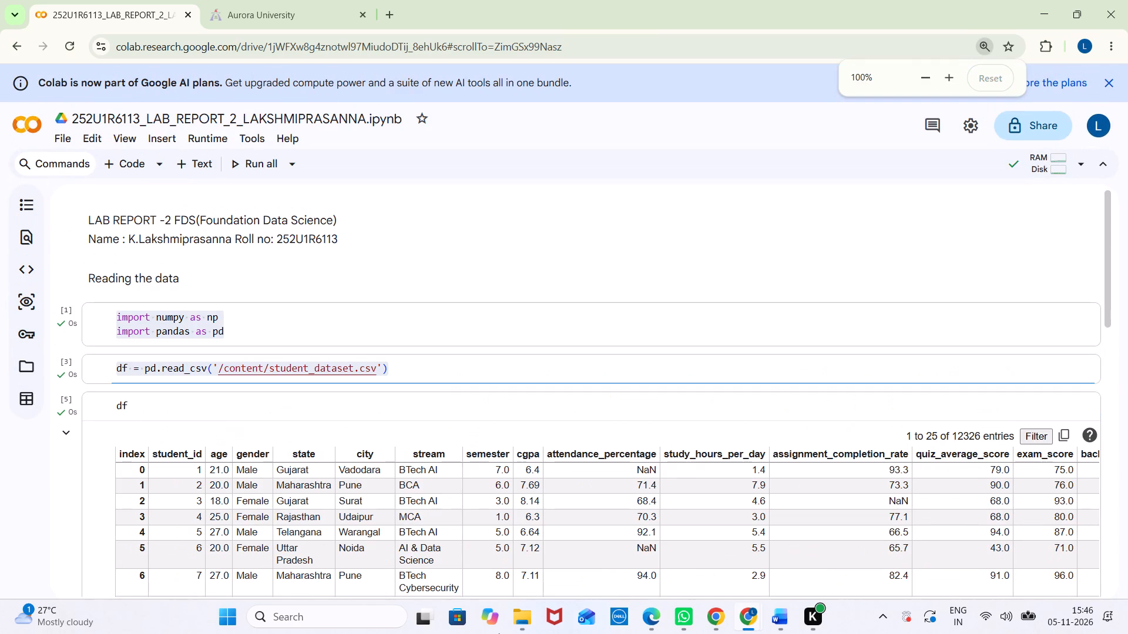
scroll(499, 633, "down", 4)
scroll(473, 426, "down", 2)
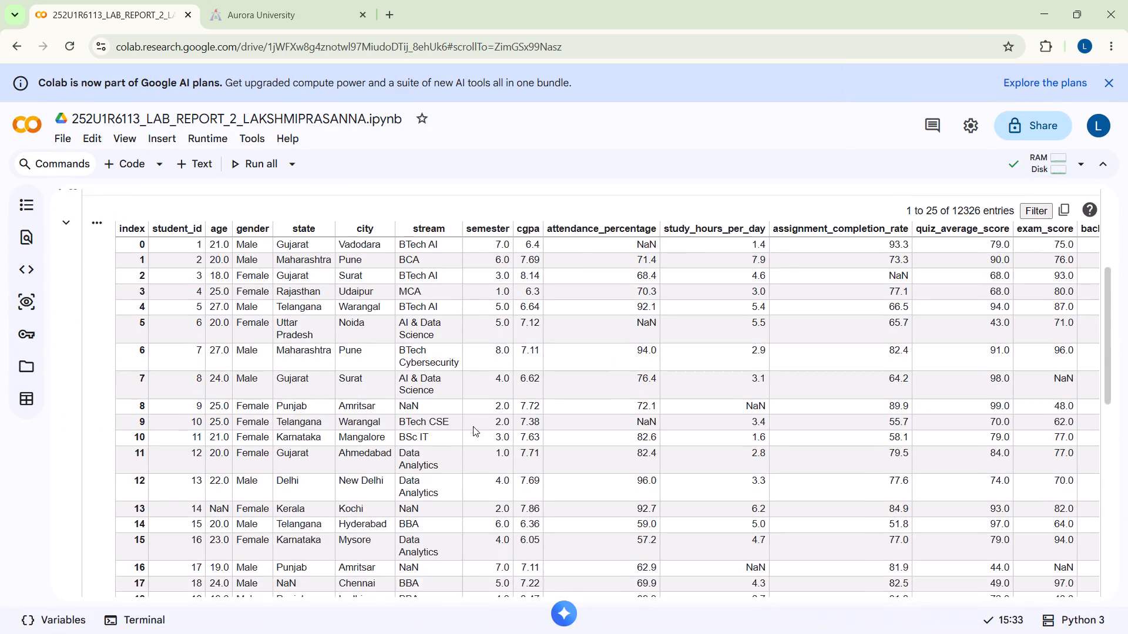
scroll(473, 426, "down", 5)
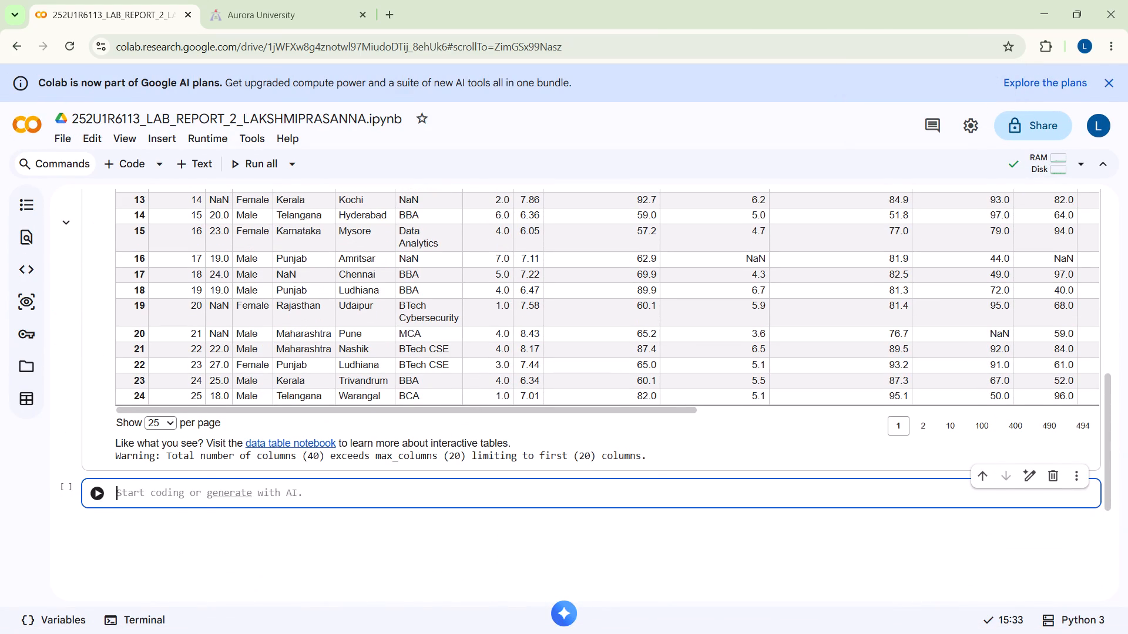
key("ctrl+v")
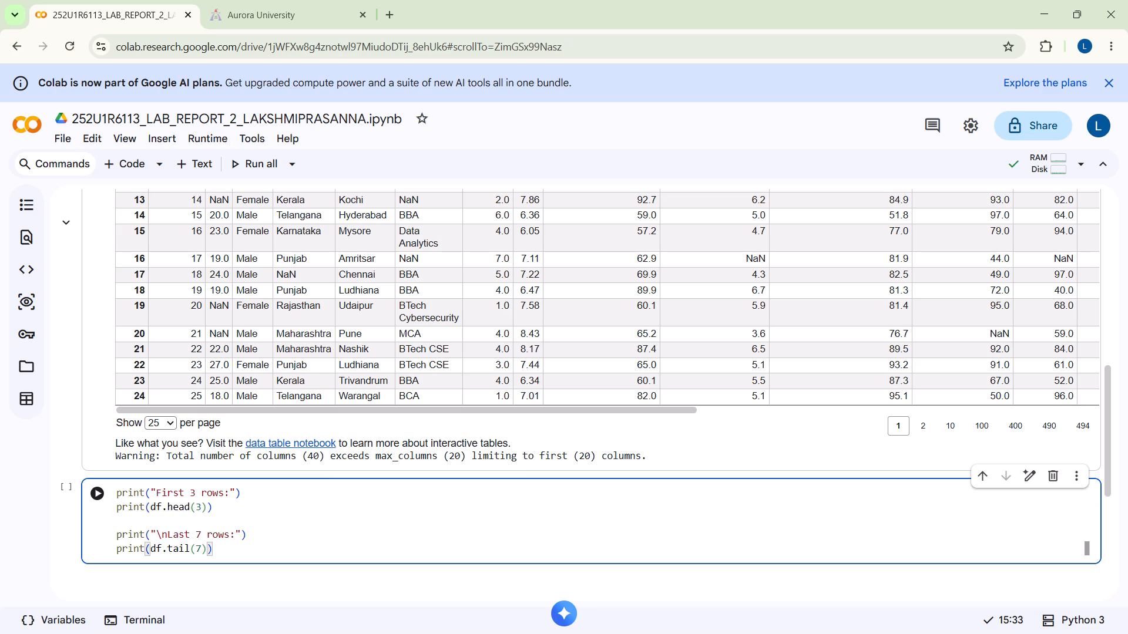
left_click(103, 494)
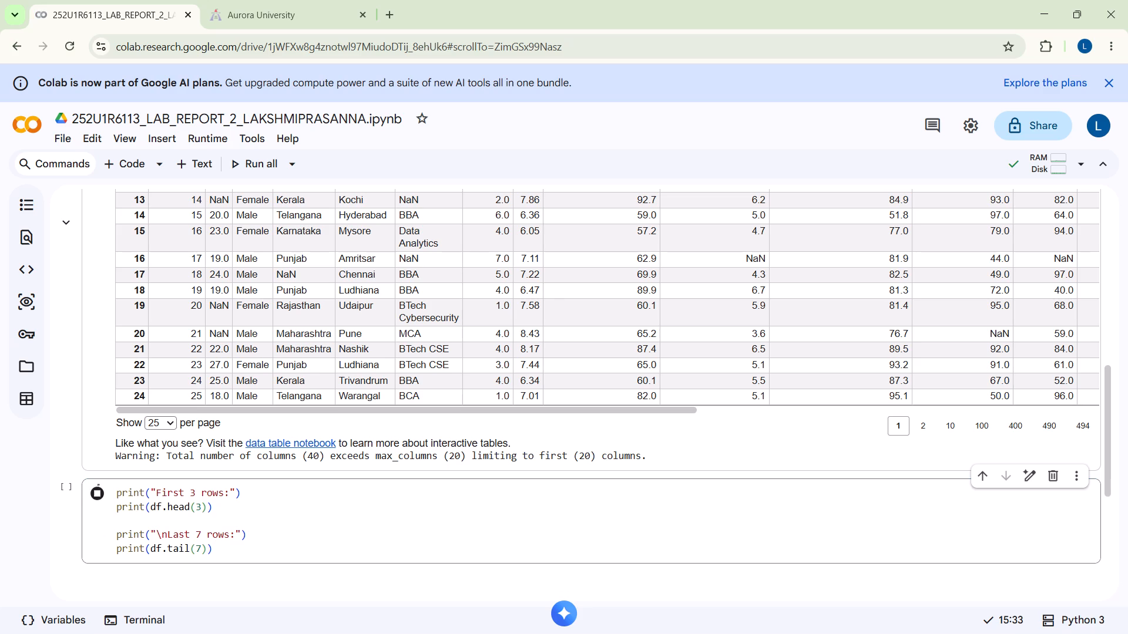
Examine the new cell's output for the first 3 and last 7 rows through to its end.
scroll(364, 485, "down", 3)
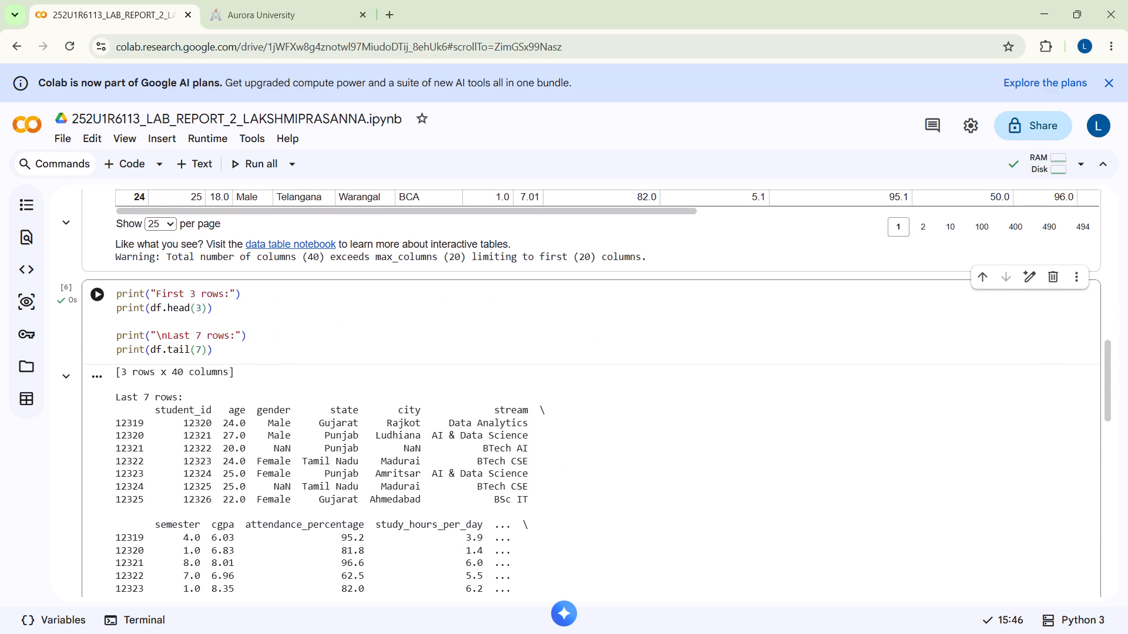
scroll(364, 485, "down", 5)
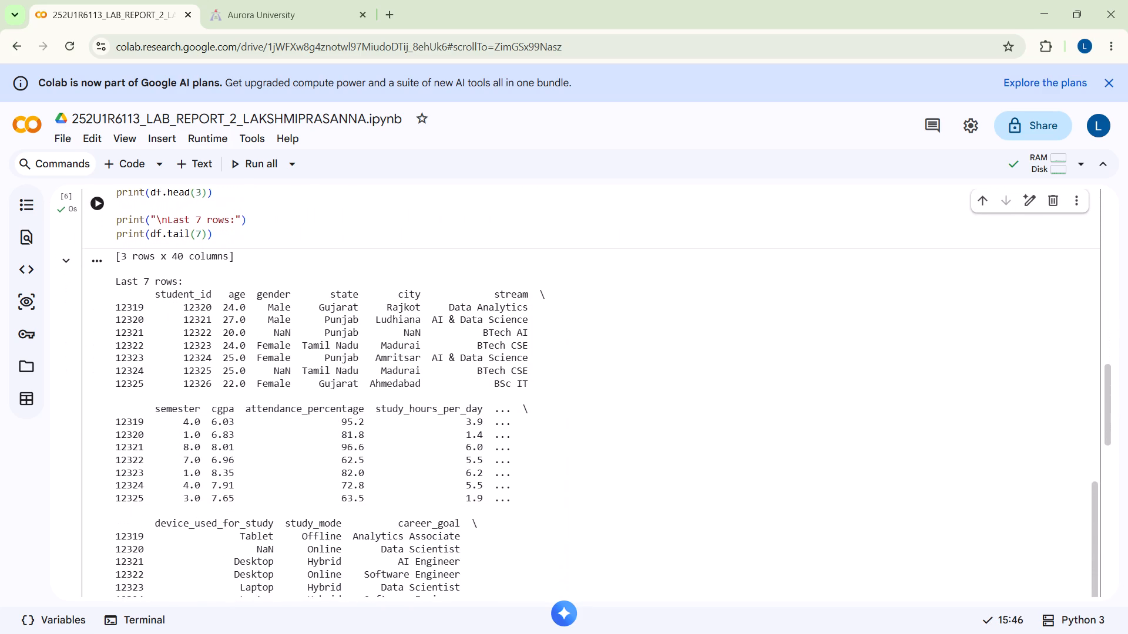
scroll(364, 485, "down", 4)
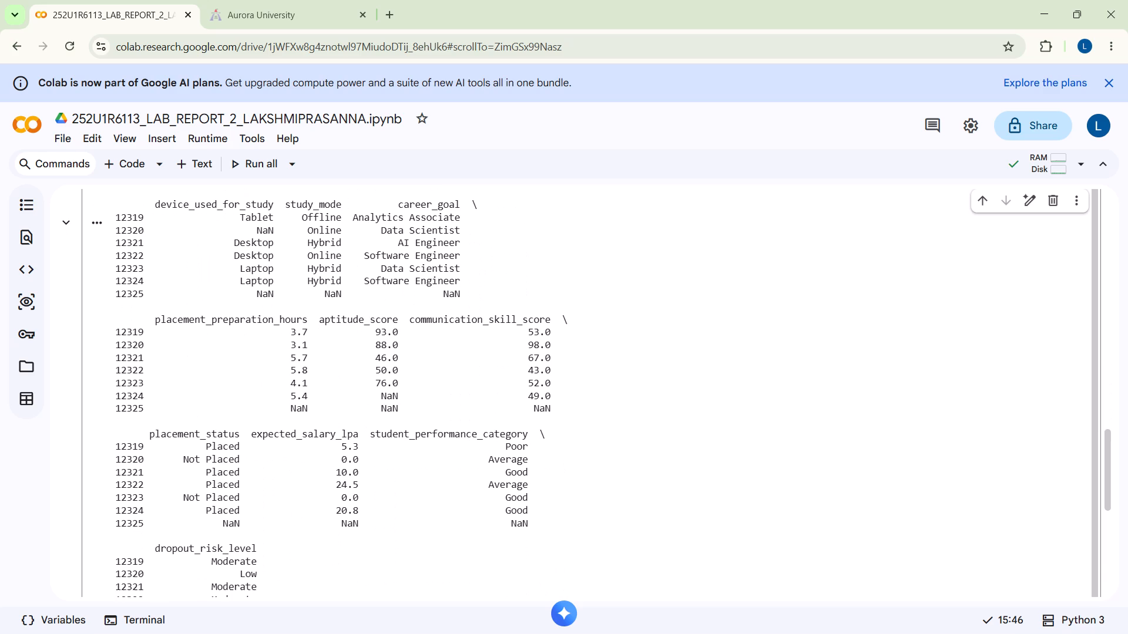
scroll(364, 485, "down", 2)
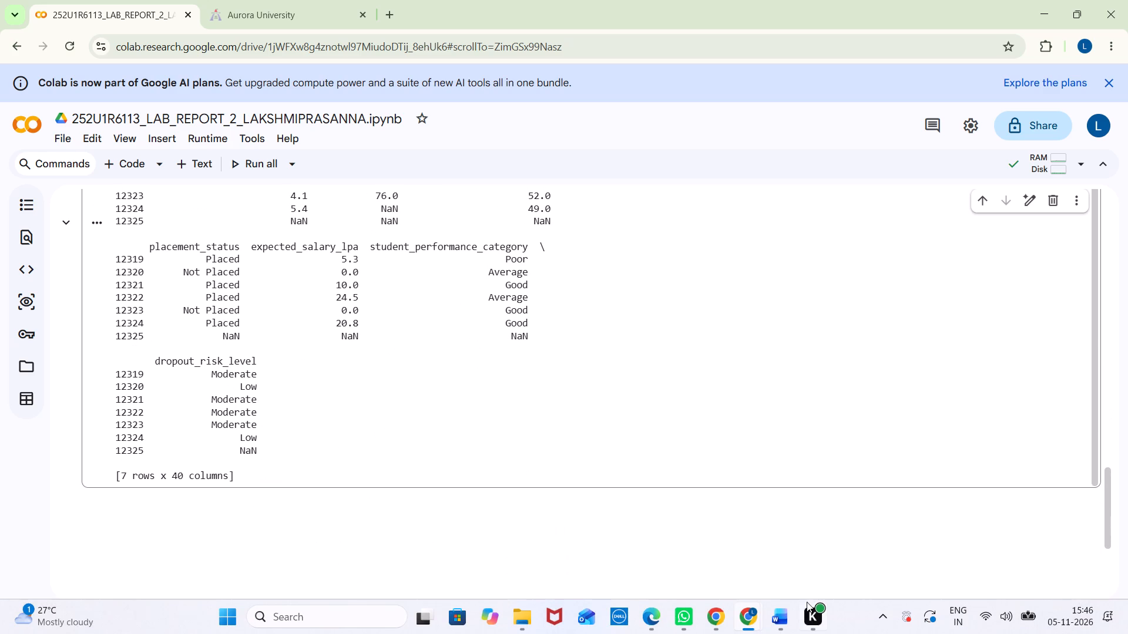
In the Word report, delete the two old first and last 5 rows captures above the head() and tail() explanation.
left_click(757, 544)
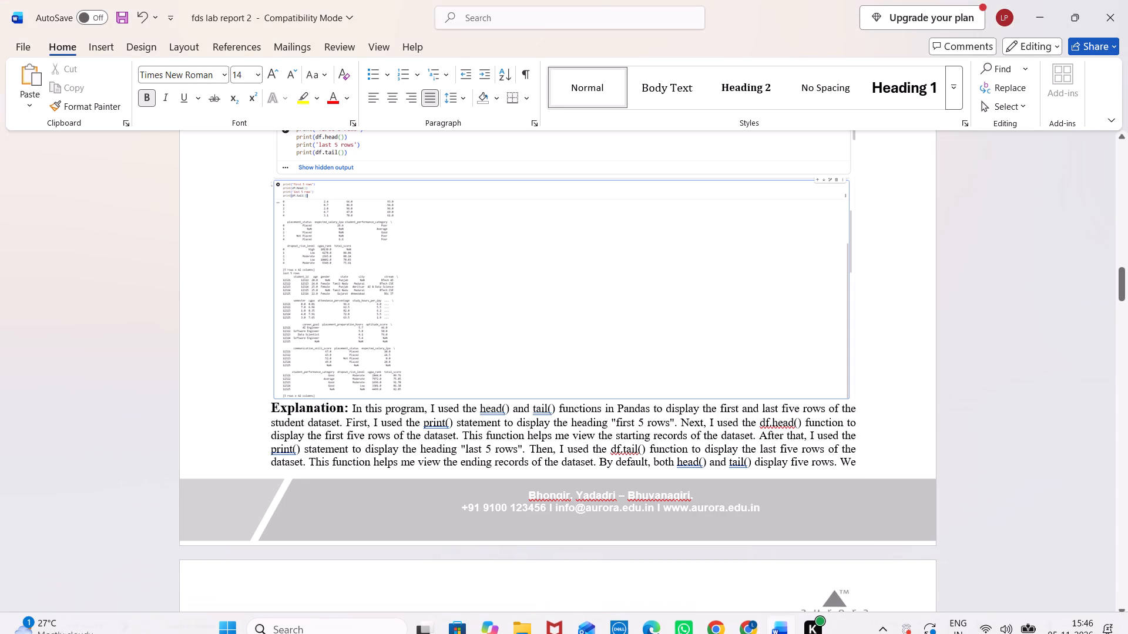
scroll(643, 367, "up", 1)
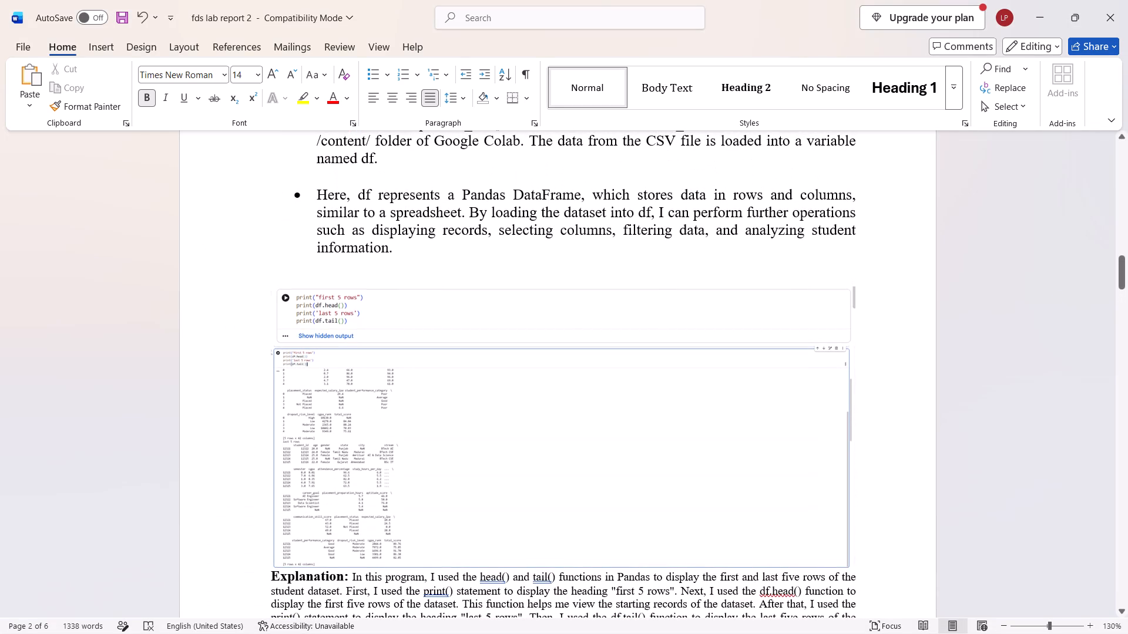
left_click(649, 316)
key("BackSpace")
left_click(652, 373)
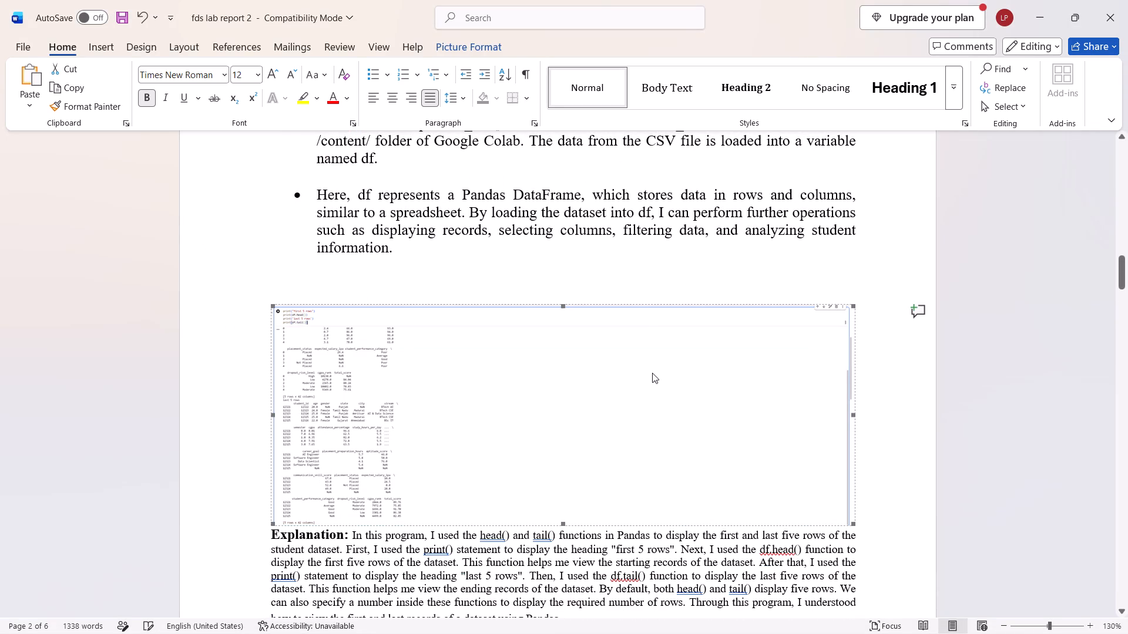
key("BackSpace")
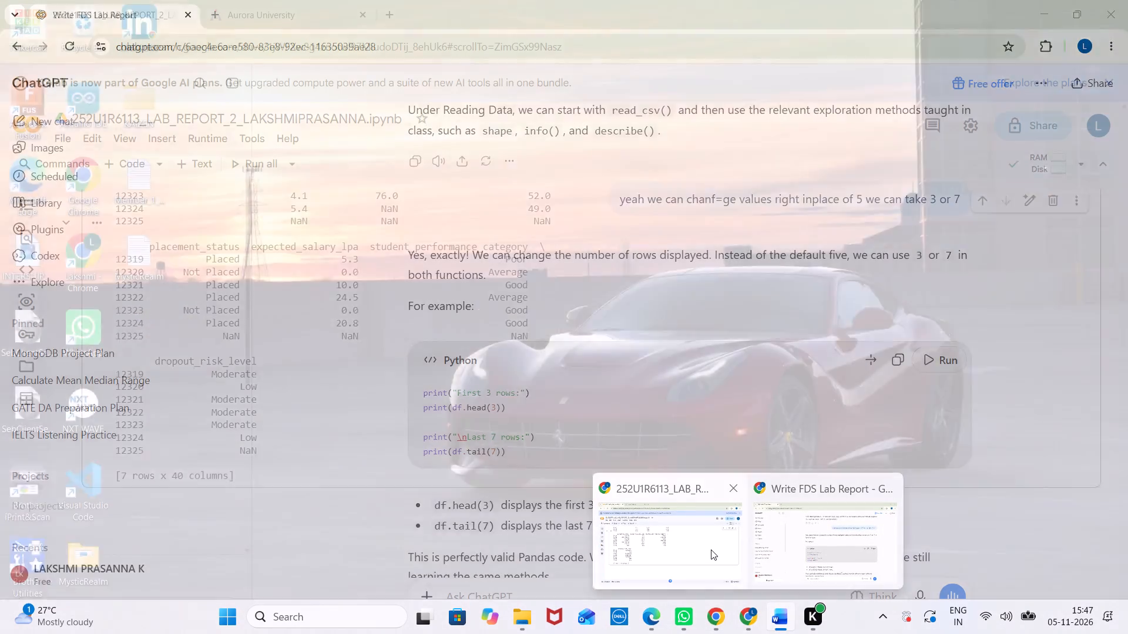
Capture the Colab screen showing the head(3) and tail(7) code with its first rows output, and paste it above the explanation in Word.
left_click(708, 549)
scroll(642, 447, "up", 7)
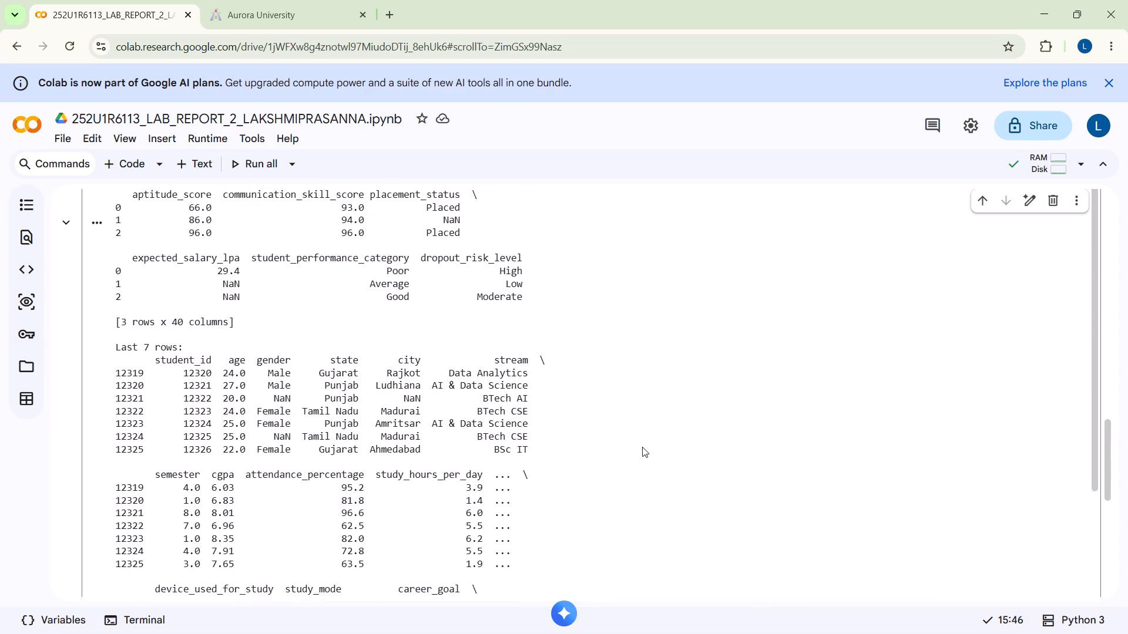
scroll(642, 447, "up", 1)
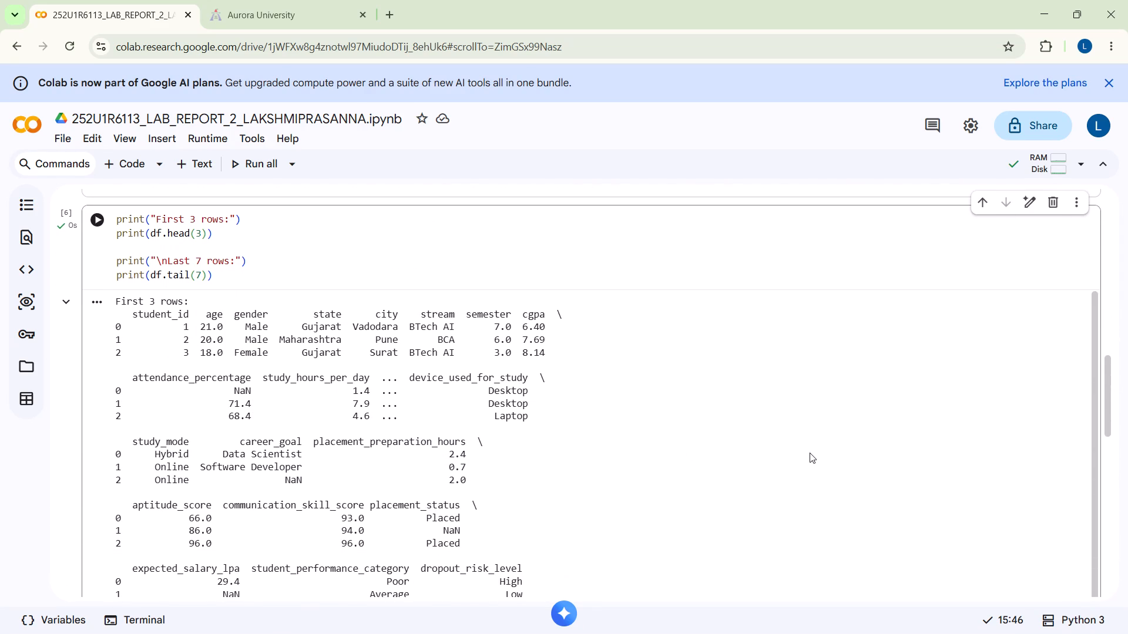
key("super+Print")
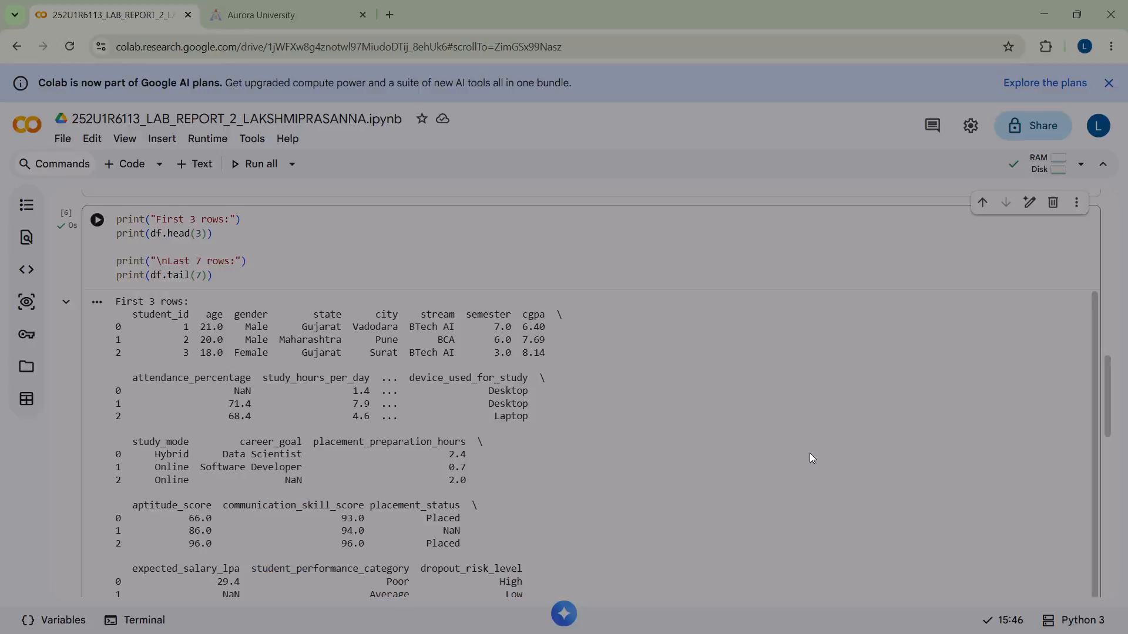
key("ctrl+c")
left_click(810, 453)
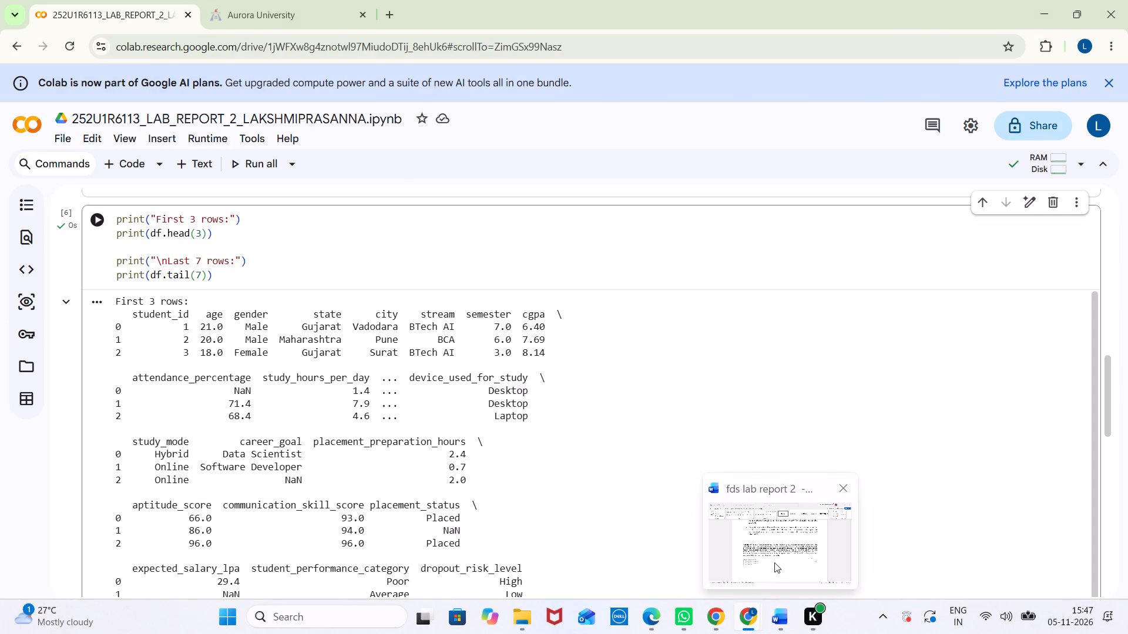
left_click(777, 553)
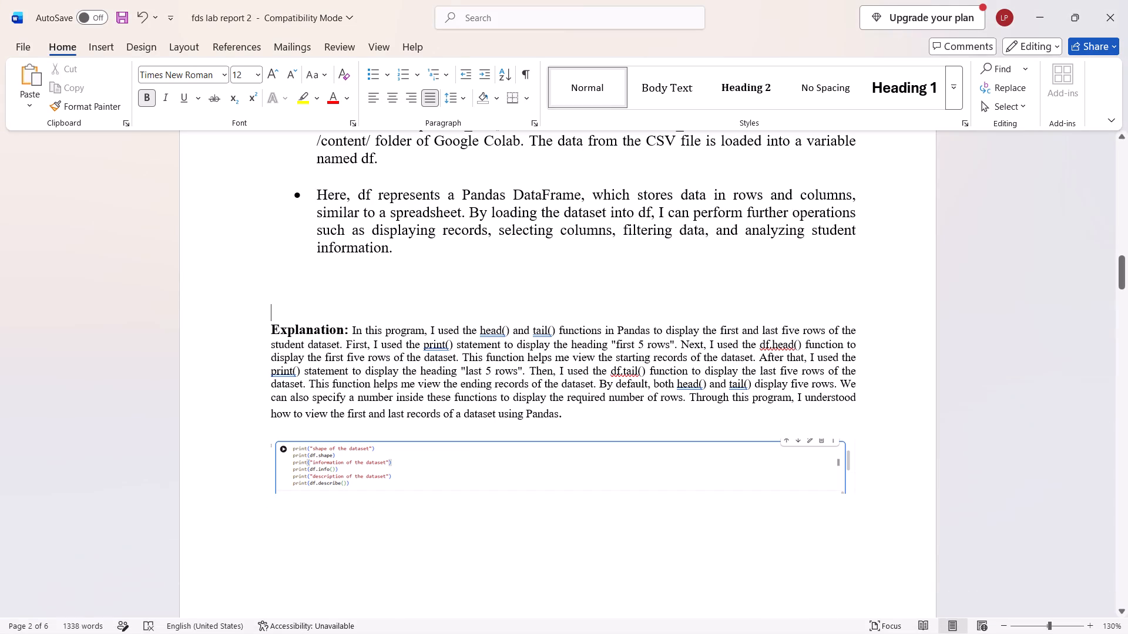
key("Up")
key("ctrl+v")
Add three blank lines after the pasted Colab capture in the Word report.
scroll(724, 422, "down", 2)
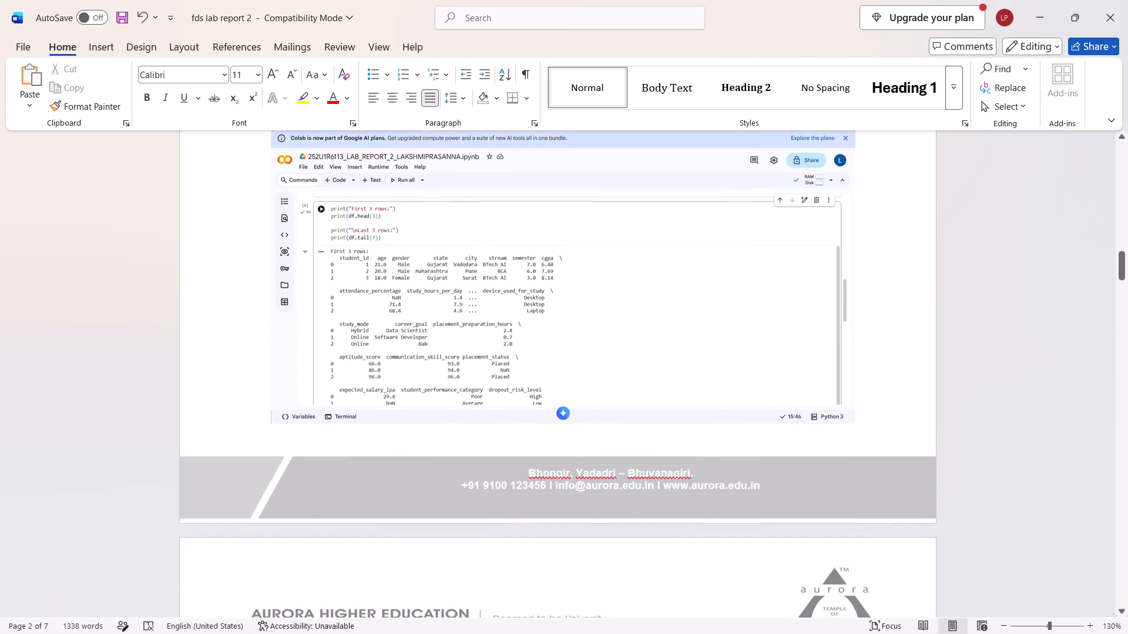
scroll(724, 422, "down", 1)
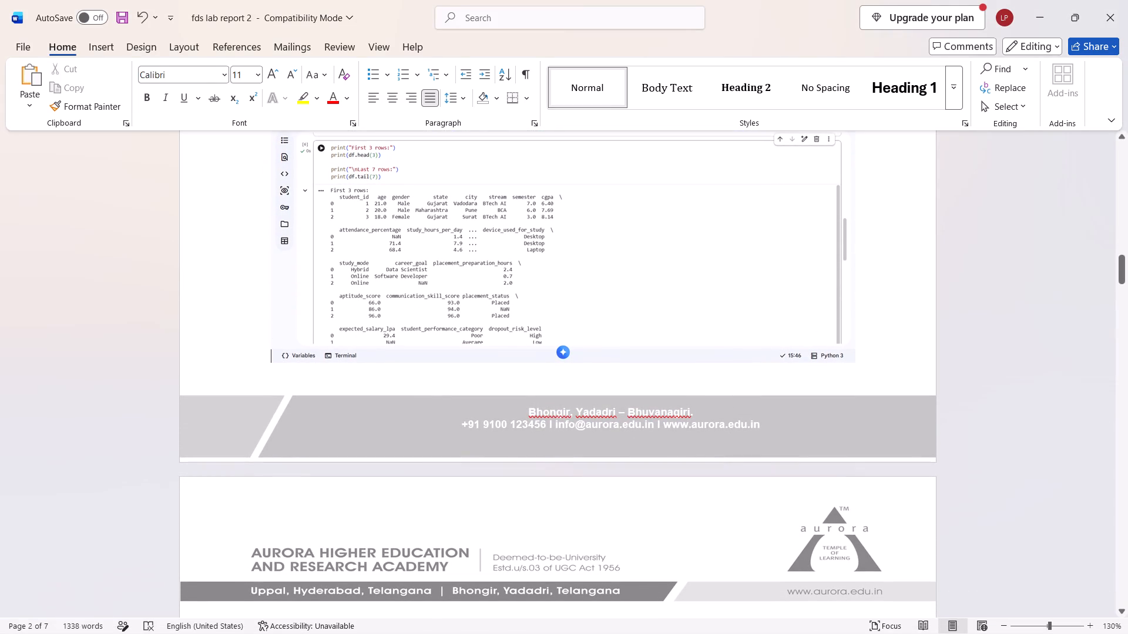
left_click(876, 349)
key("Return")
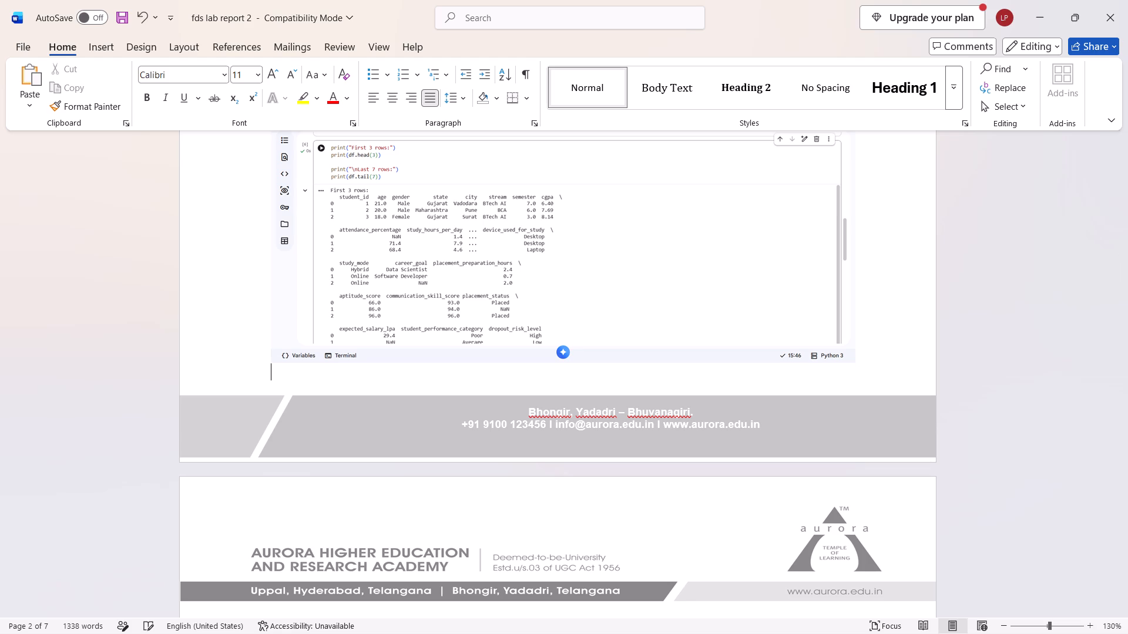
key("Return")
key("Return")
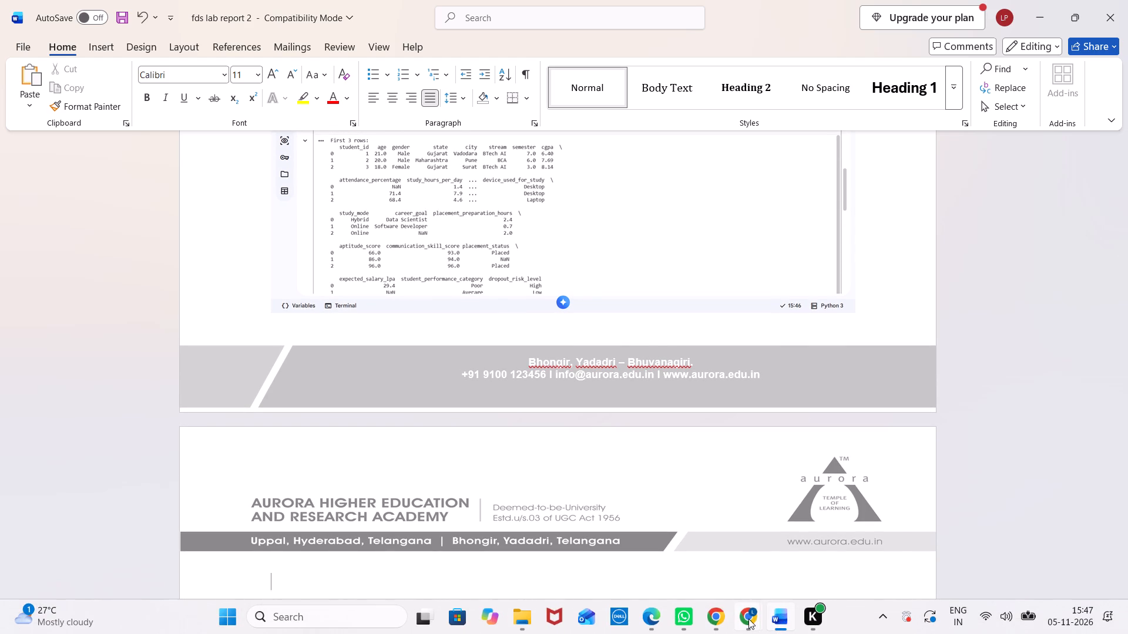
Switch to the Colab notebook and reduce the page zoom to 80% at the head(3) and tail(7) cell's output.
left_click(725, 548)
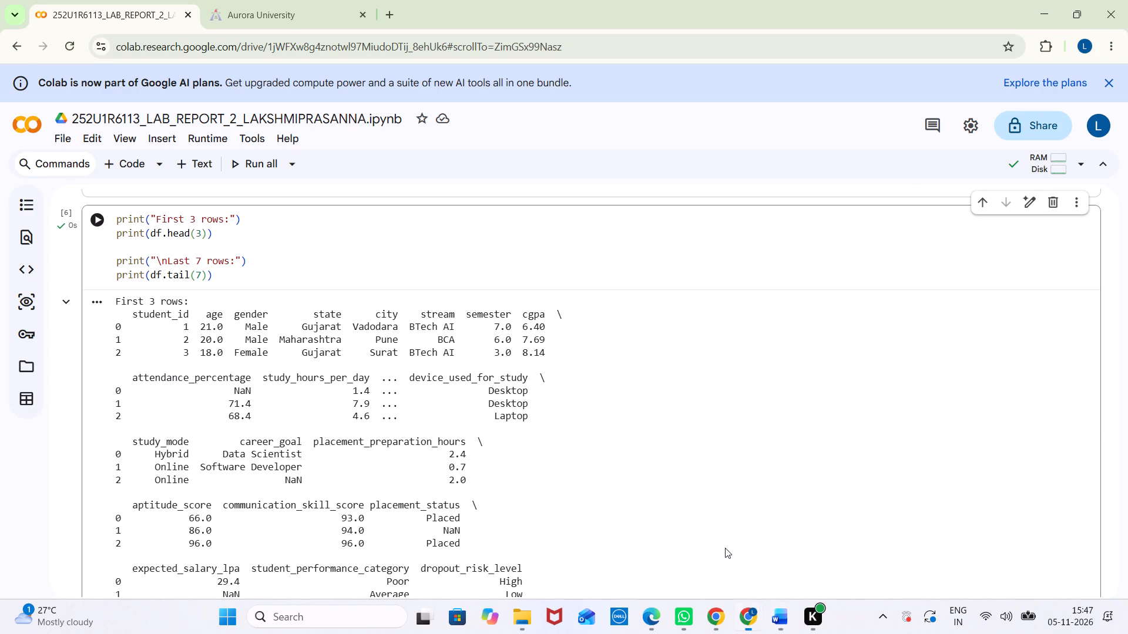
scroll(703, 480, "down", 5)
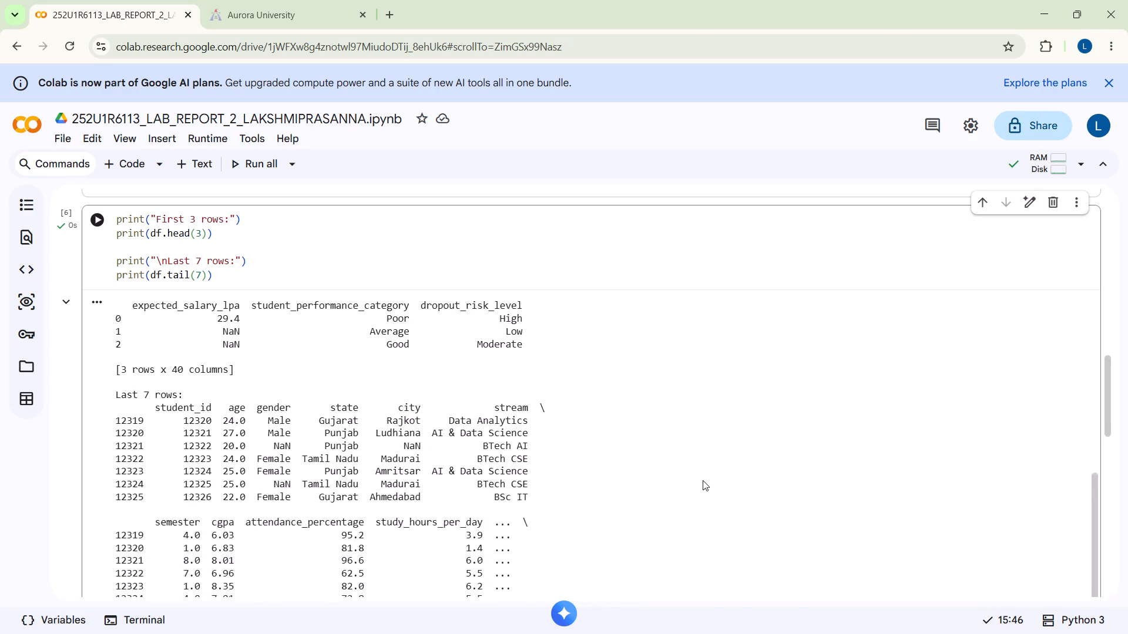
scroll(703, 480, "down", 4)
scroll(703, 480, "up", 7)
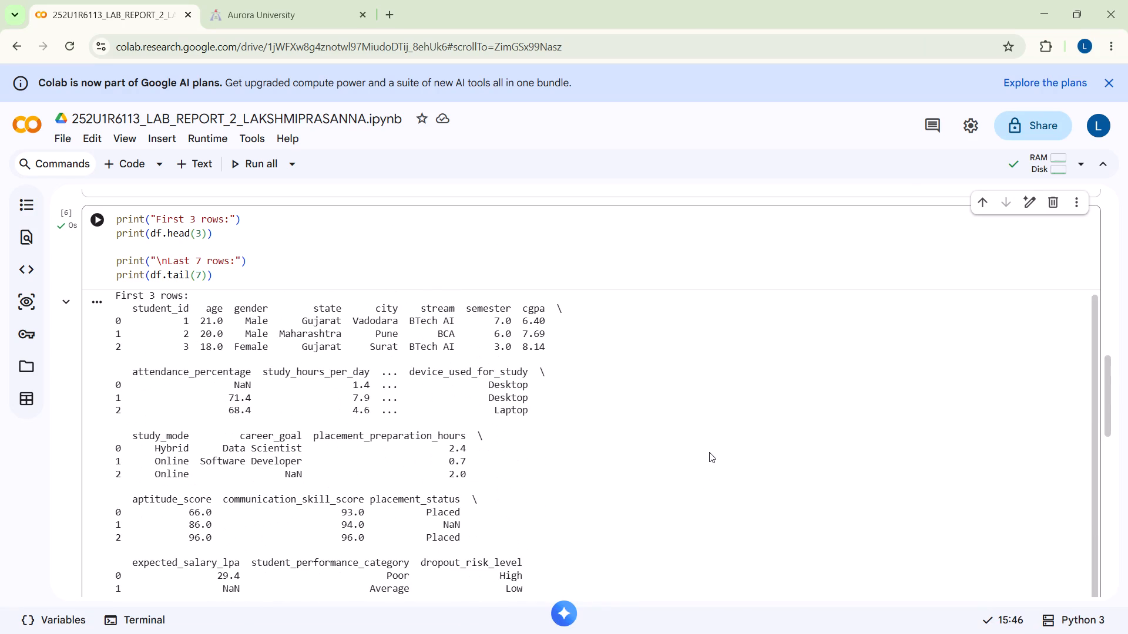
key("shift+super+minus")
key("shift+super+minus")
key("ctrl+shift+minus")
key("ctrl+shift+minus")
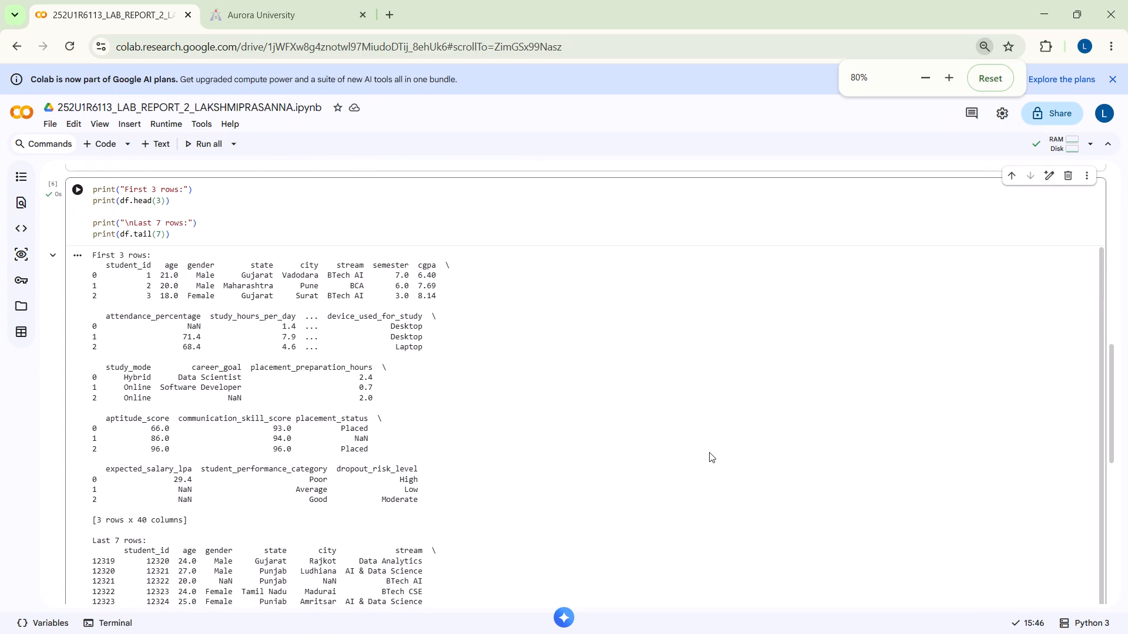
Capture the Colab screen showing the last 7 rows output, and paste it above the head() and tail() explanation in Word.
scroll(702, 204, "down", 2)
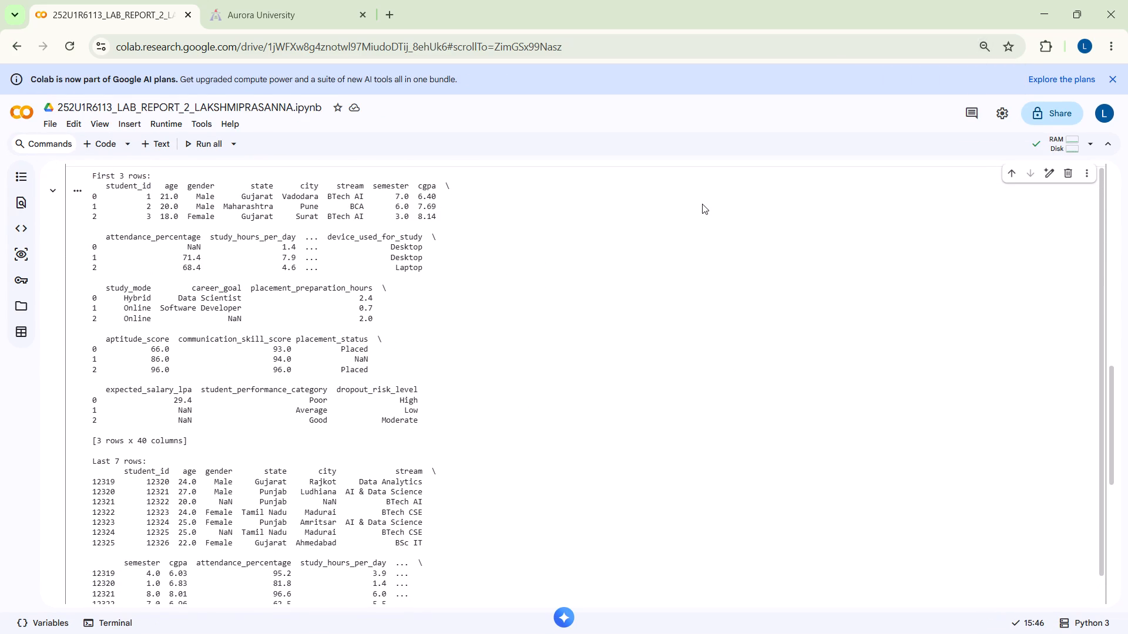
scroll(702, 204, "down", 3)
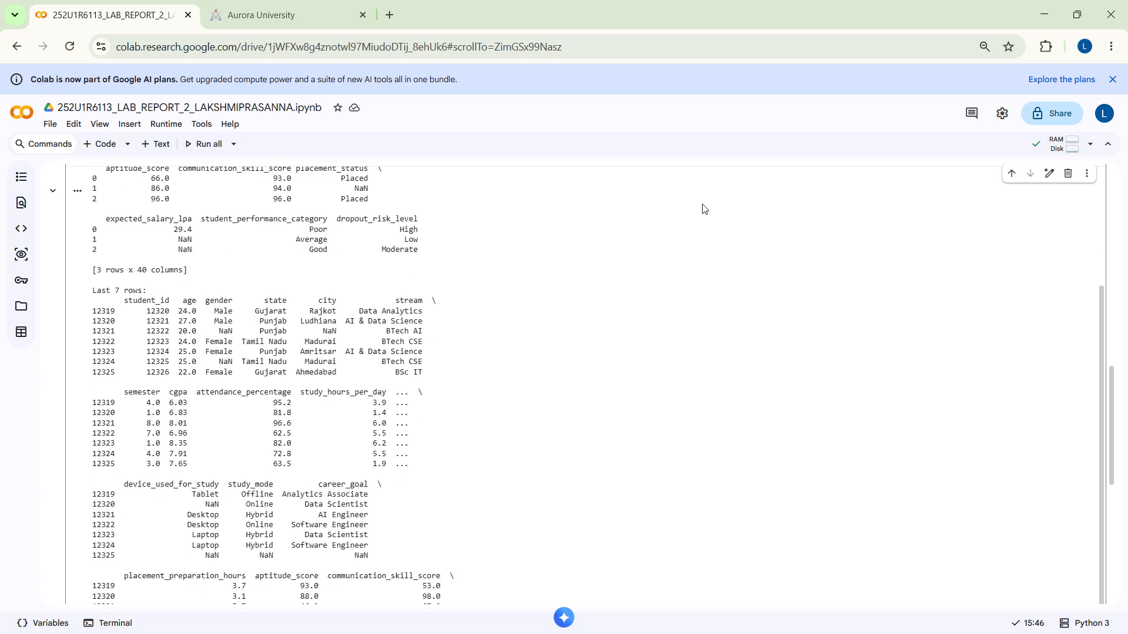
scroll(702, 204, "down", 3)
scroll(702, 204, "up", 1)
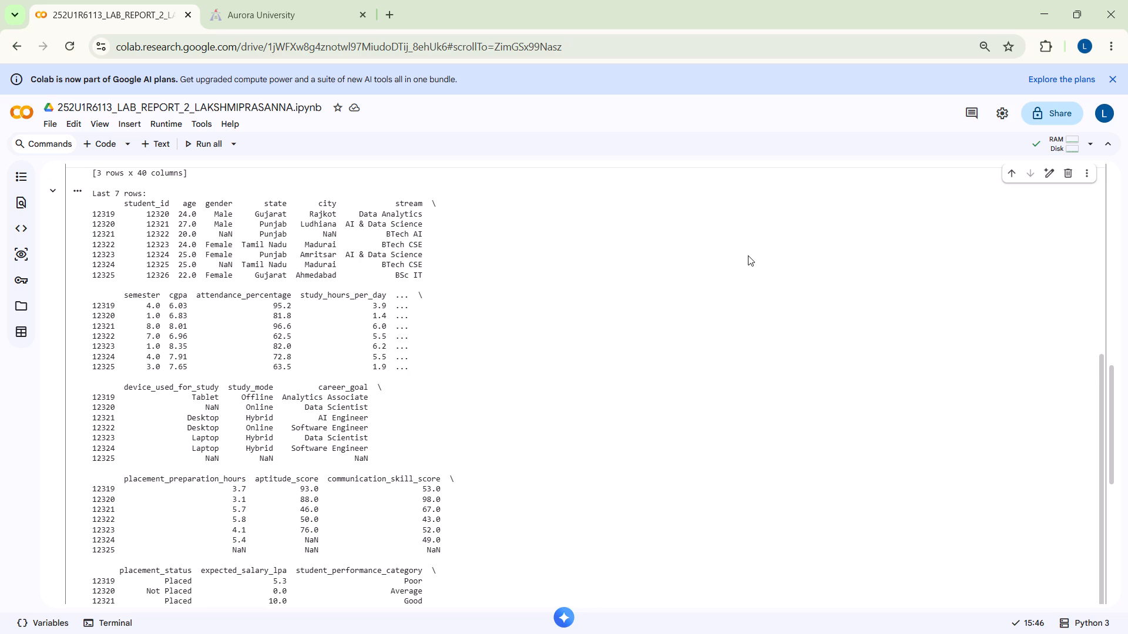
key("super+Print")
scroll(748, 255, "down", 1)
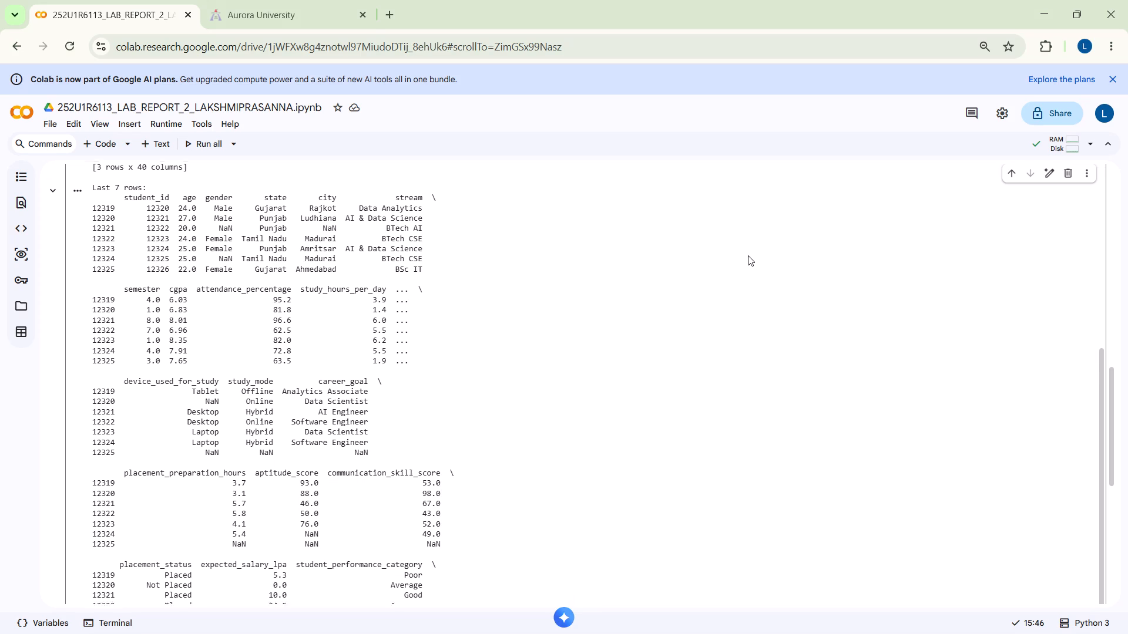
scroll(748, 255, "down", 1)
key("ctrl+c")
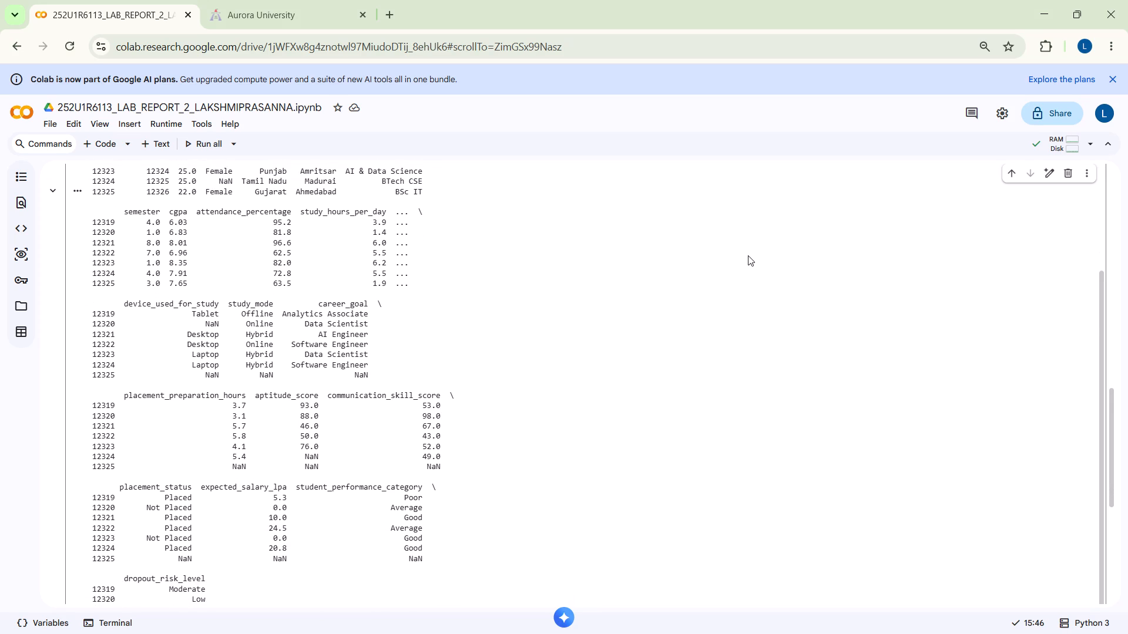
left_click(783, 619)
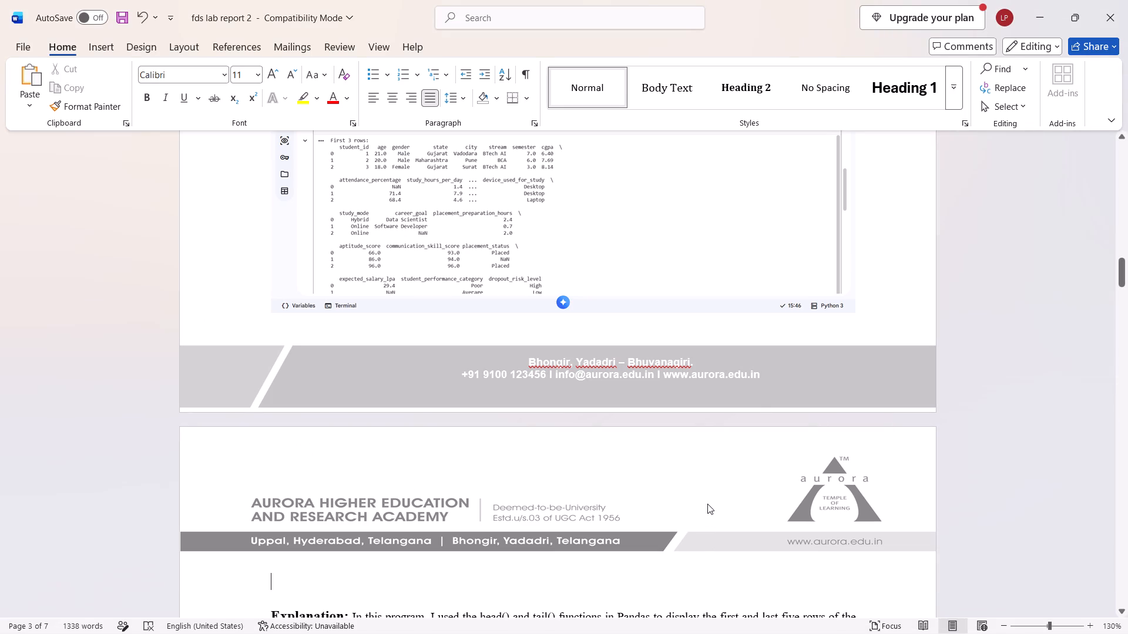
key("ctrl+v")
scroll(707, 504, "down", 1)
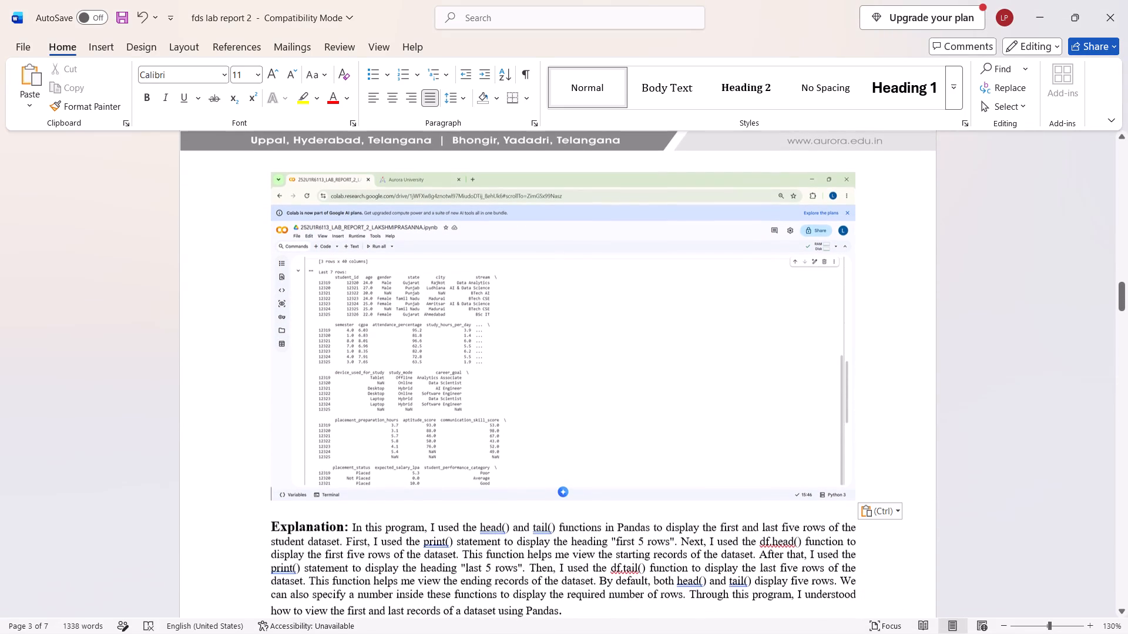
Add a blank line after the pasted last 7 rows capture in the Word report.
left_click(860, 483)
key("Return")
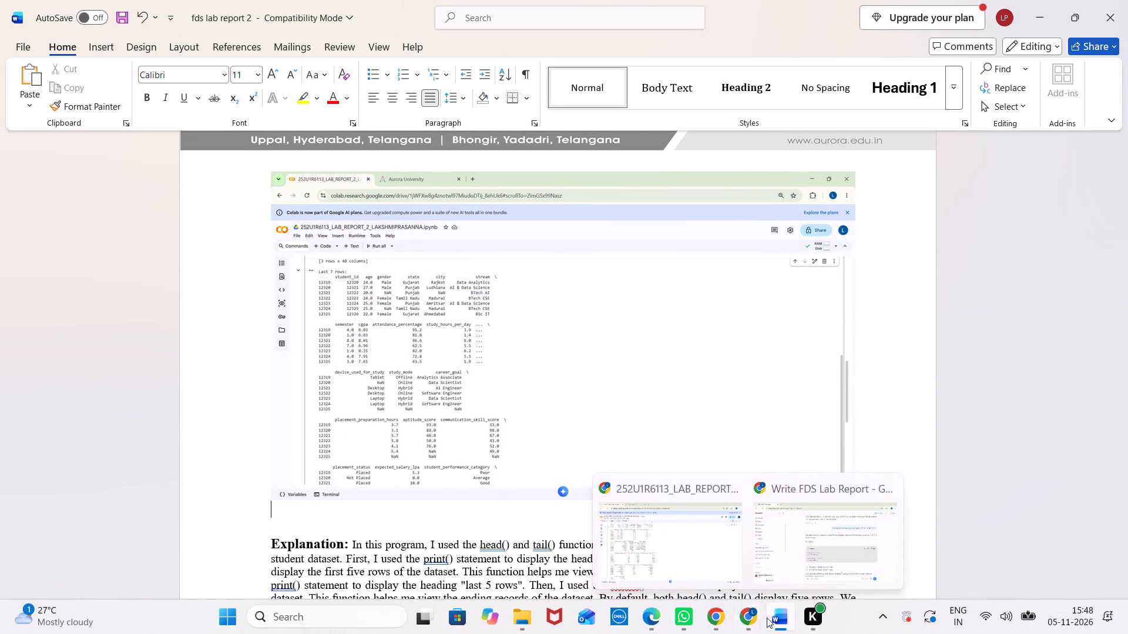
Compare the pasted last 7 rows capture in Word with the cell output in Colab.
left_click(702, 562)
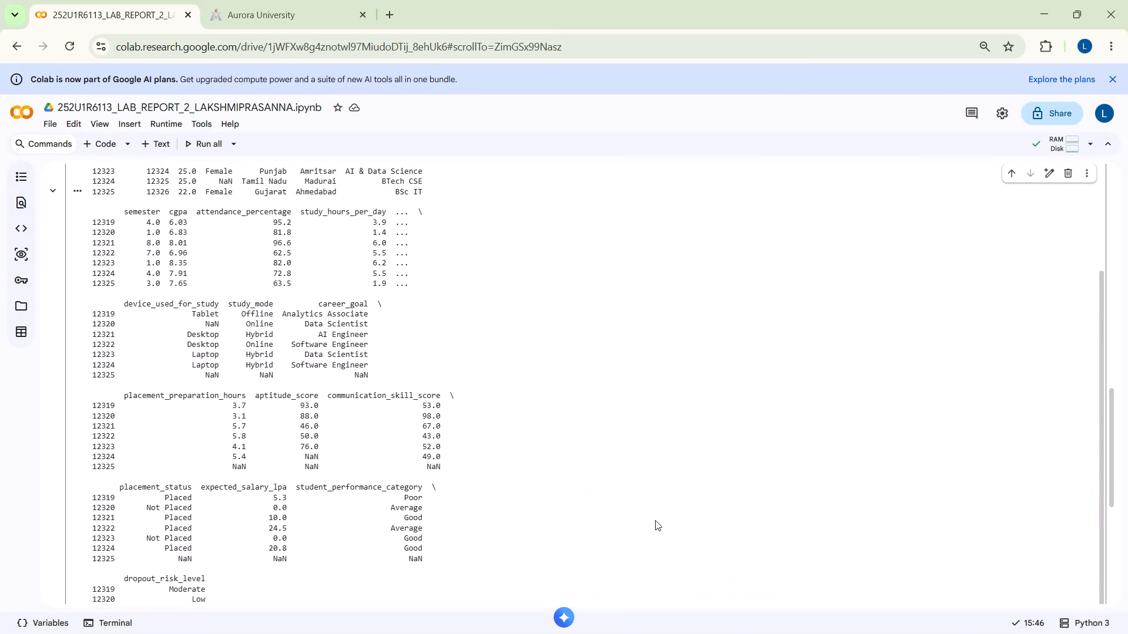
scroll(655, 520, "up", 2)
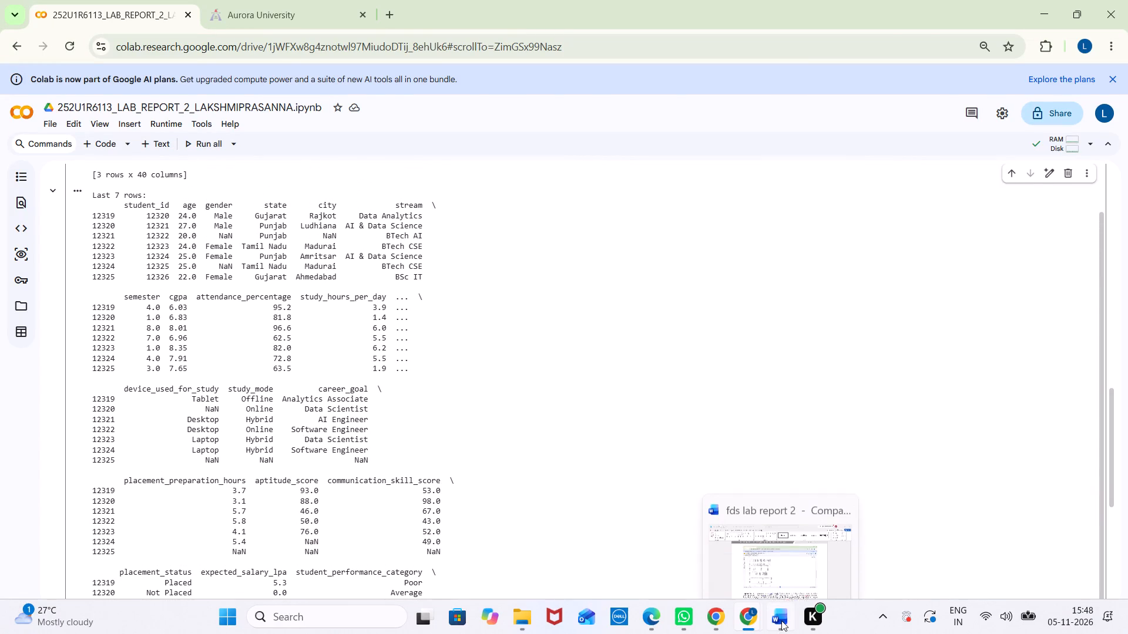
left_click(775, 555)
scroll(576, 485, "up", 6, "ctrl")
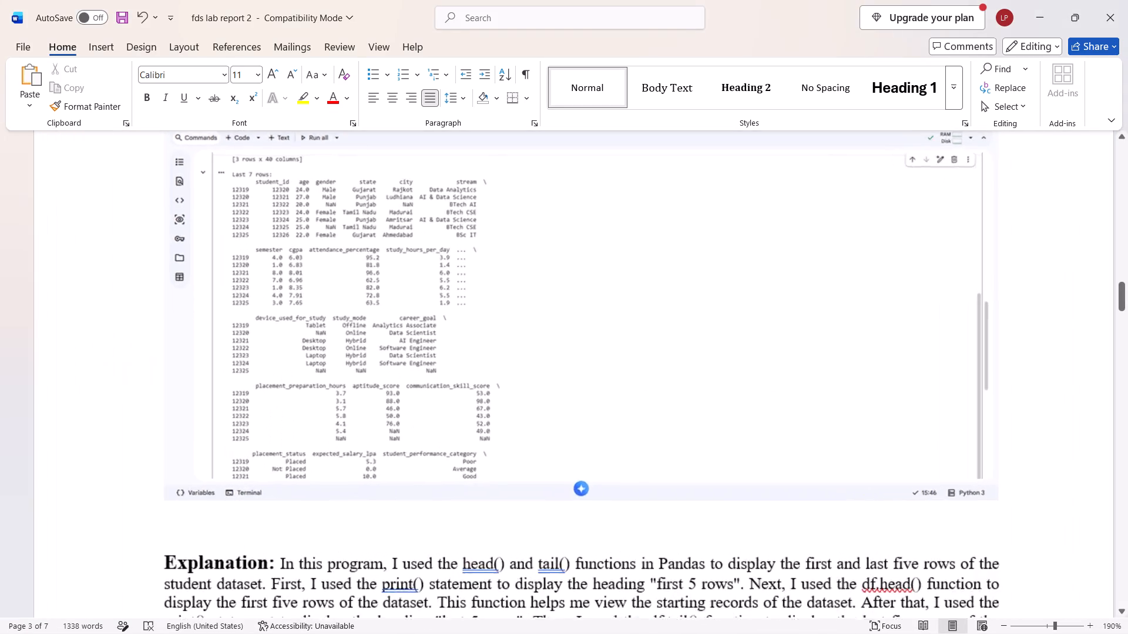
scroll(576, 485, "up", 2, "ctrl")
scroll(576, 485, "down", 4, "ctrl")
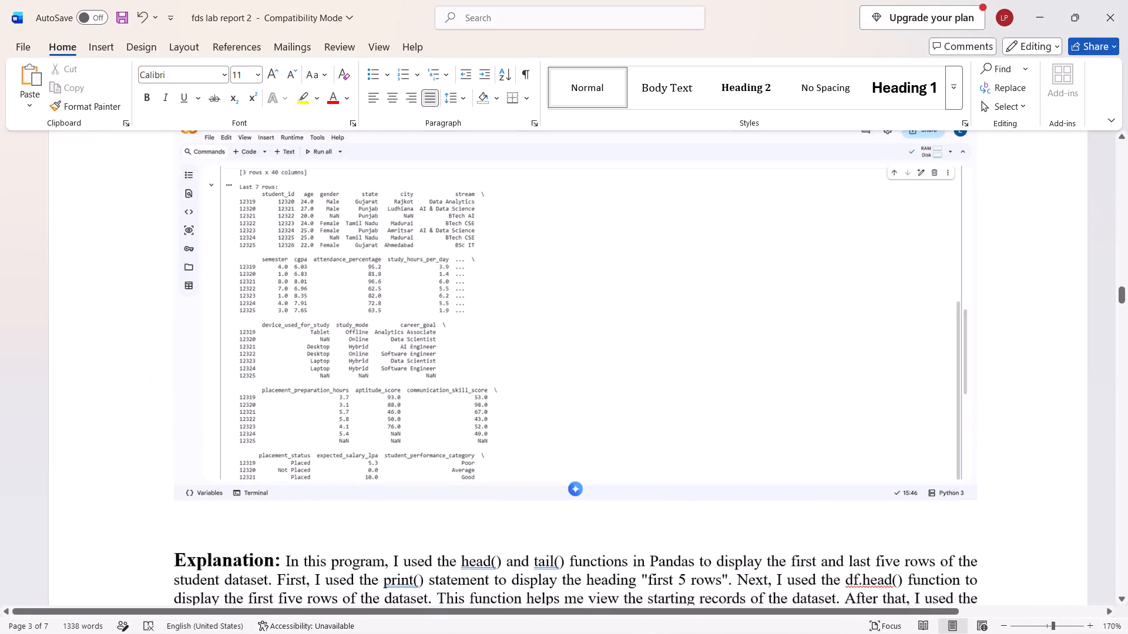
scroll(576, 485, "down", 3, "ctrl")
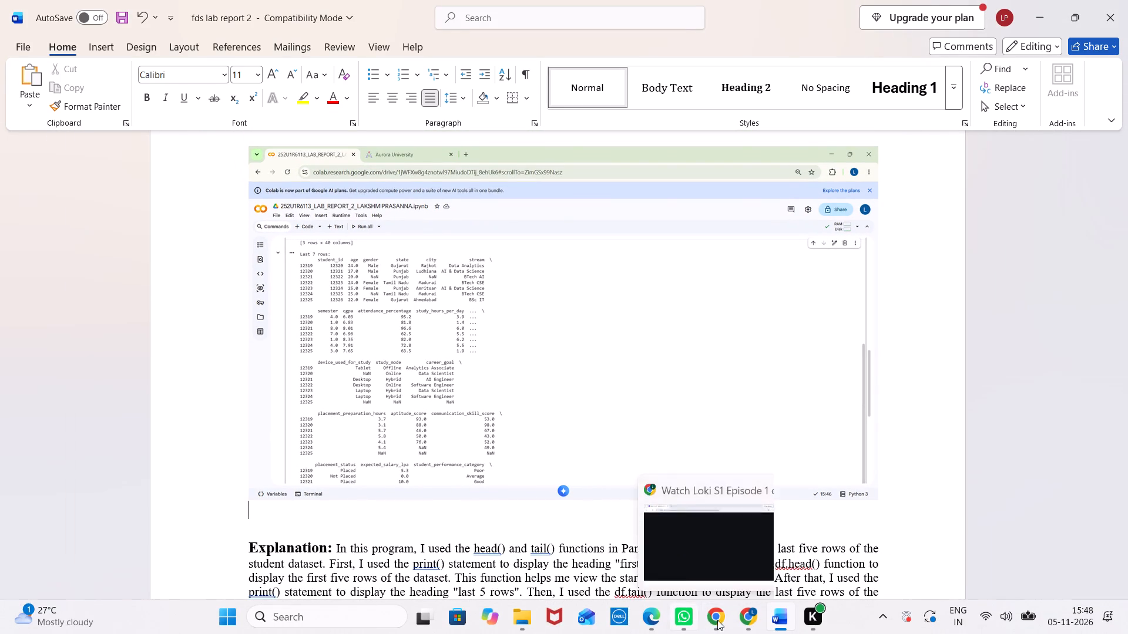
In Colab, capture the screen showing the first 3 rows output together with the start of the last 7 rows.
left_click(714, 554)
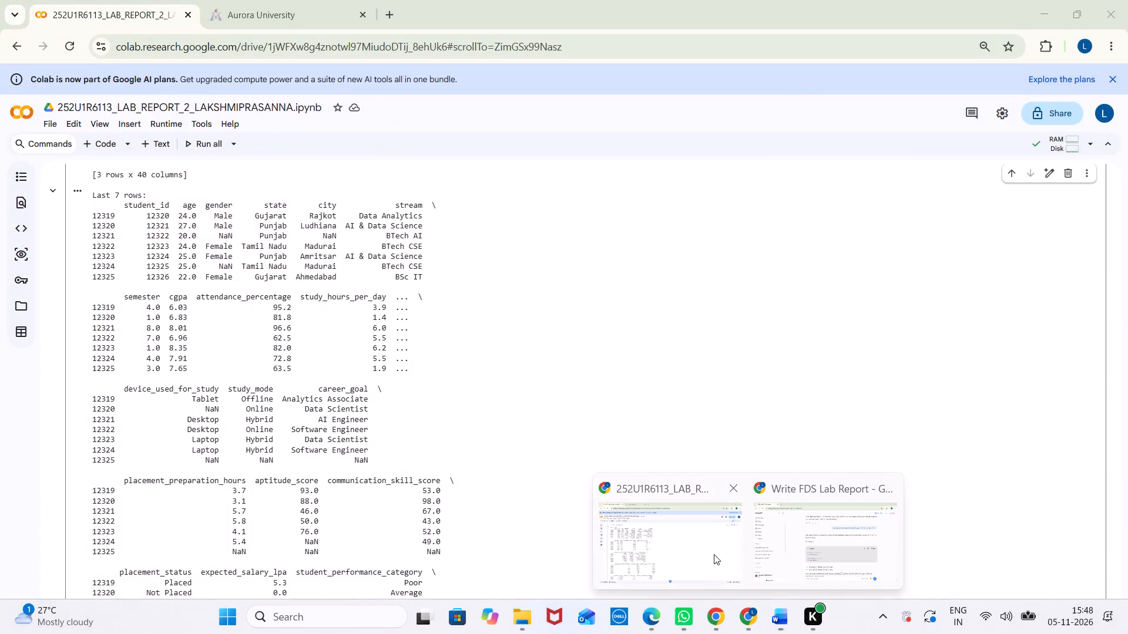
scroll(567, 461, "down", 1)
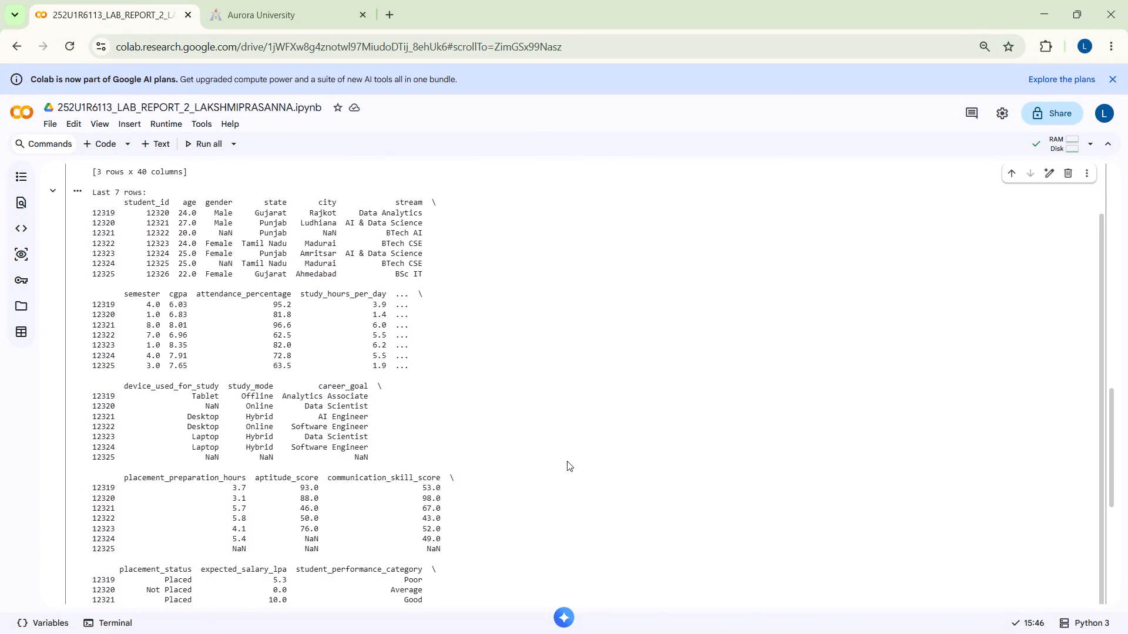
scroll(567, 461, "down", 2)
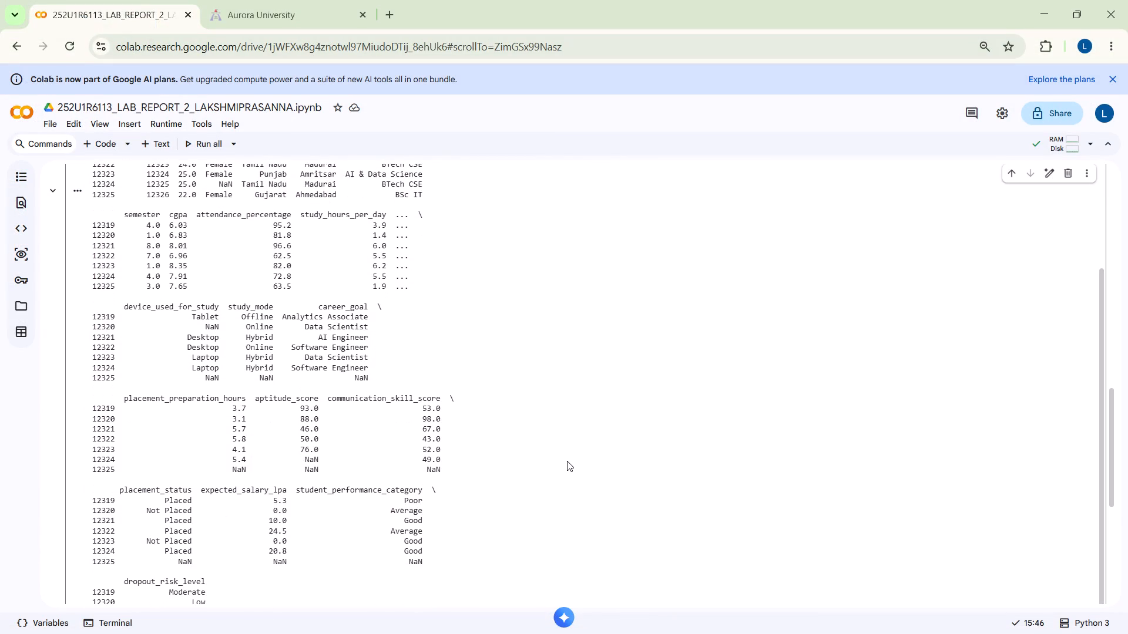
scroll(567, 461, "down", 1)
scroll(567, 461, "up", 3)
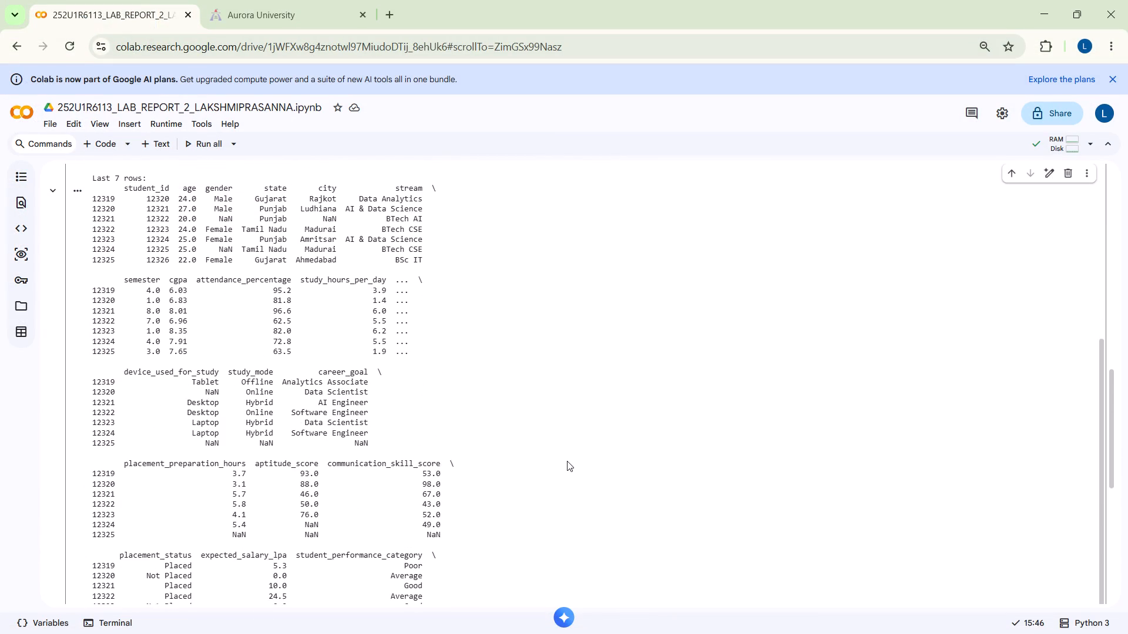
scroll(567, 461, "up", 4)
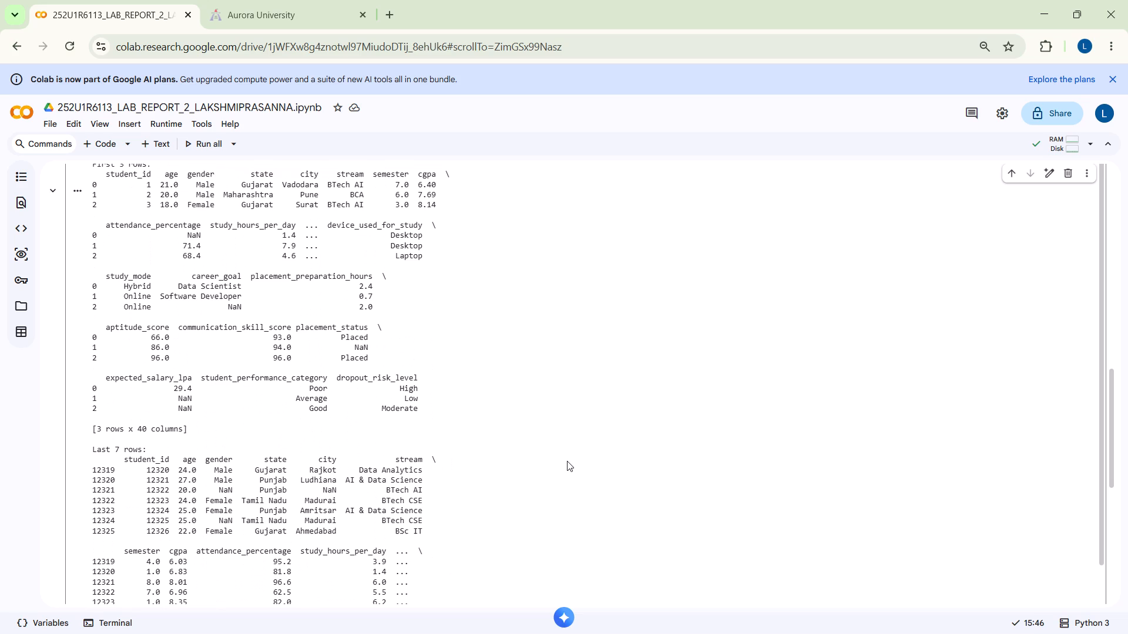
scroll(567, 461, "right", 2)
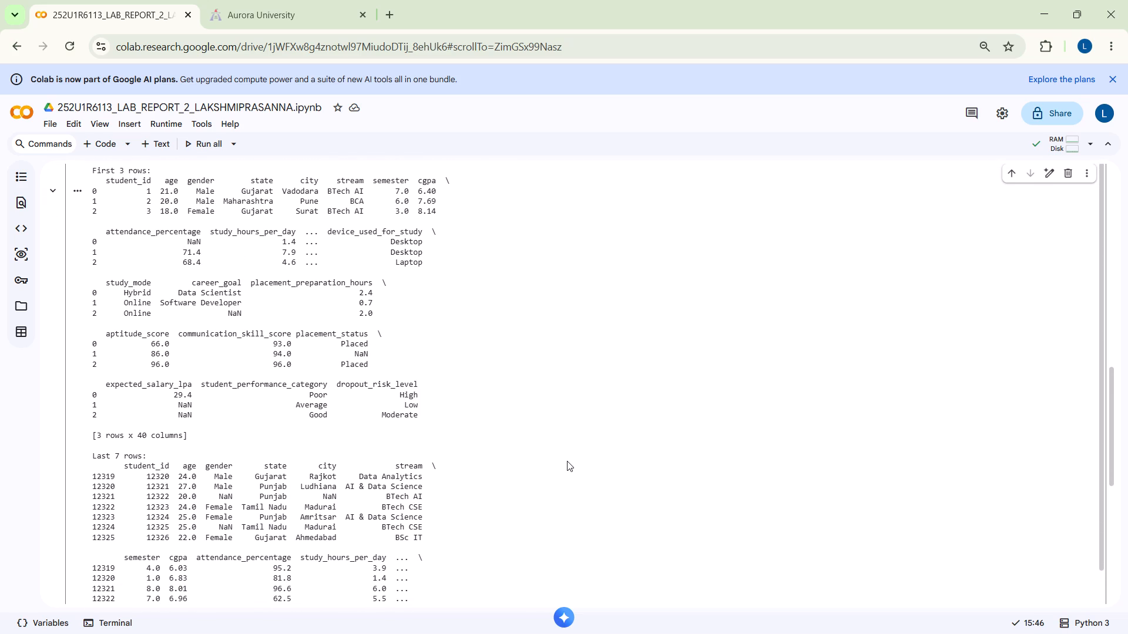
scroll(567, 461, "right", 1)
key("super+Print")
In Colab, capture the screen showing the last 7 rows output from the semester columns down to dropout_risk_level.
scroll(567, 461, "down", 5)
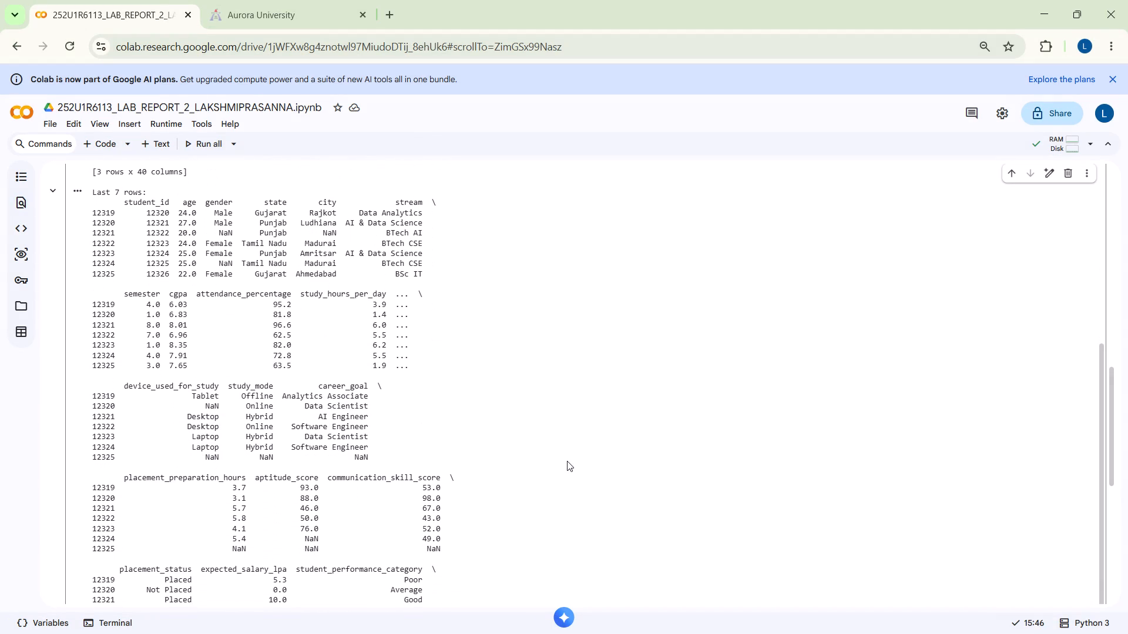
scroll(567, 461, "down", 3)
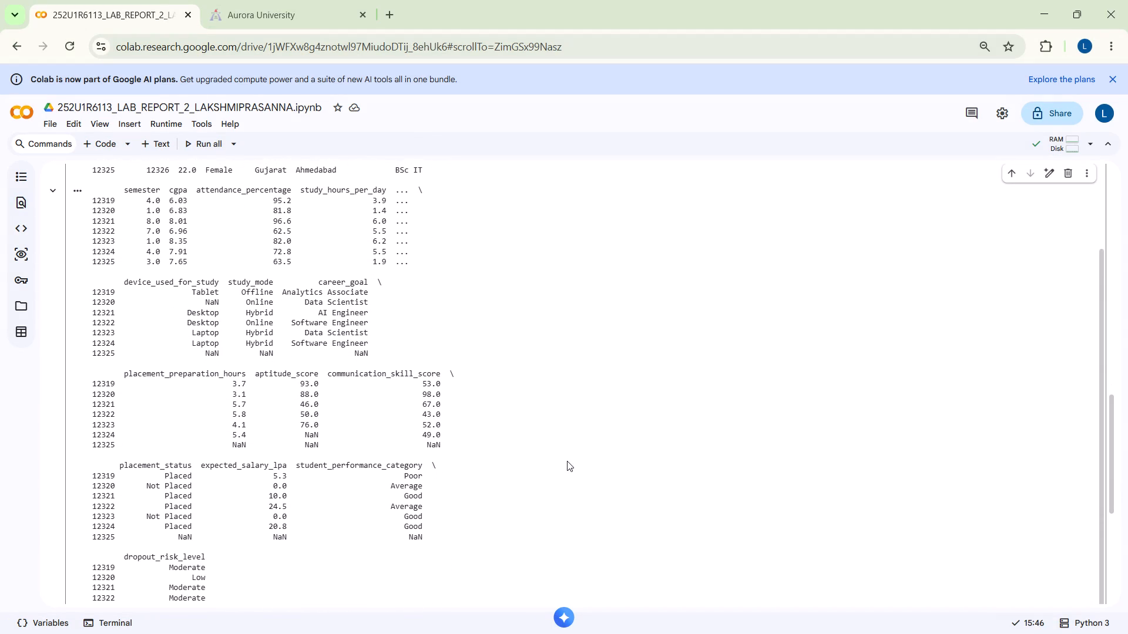
scroll(567, 461, "down", 2)
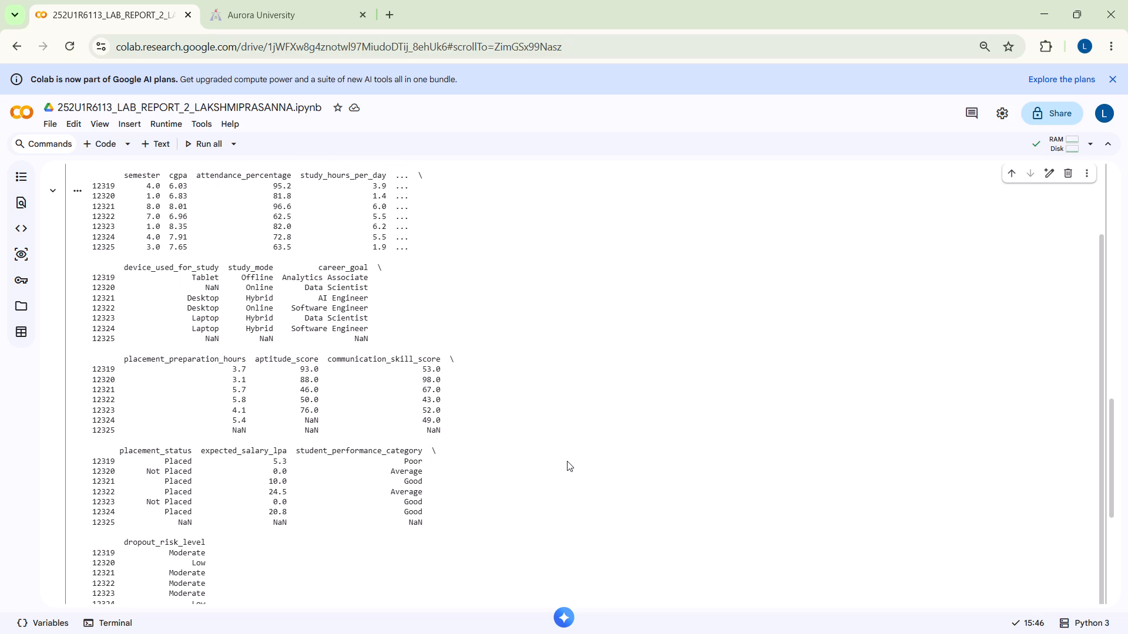
scroll(567, 461, "down", 2)
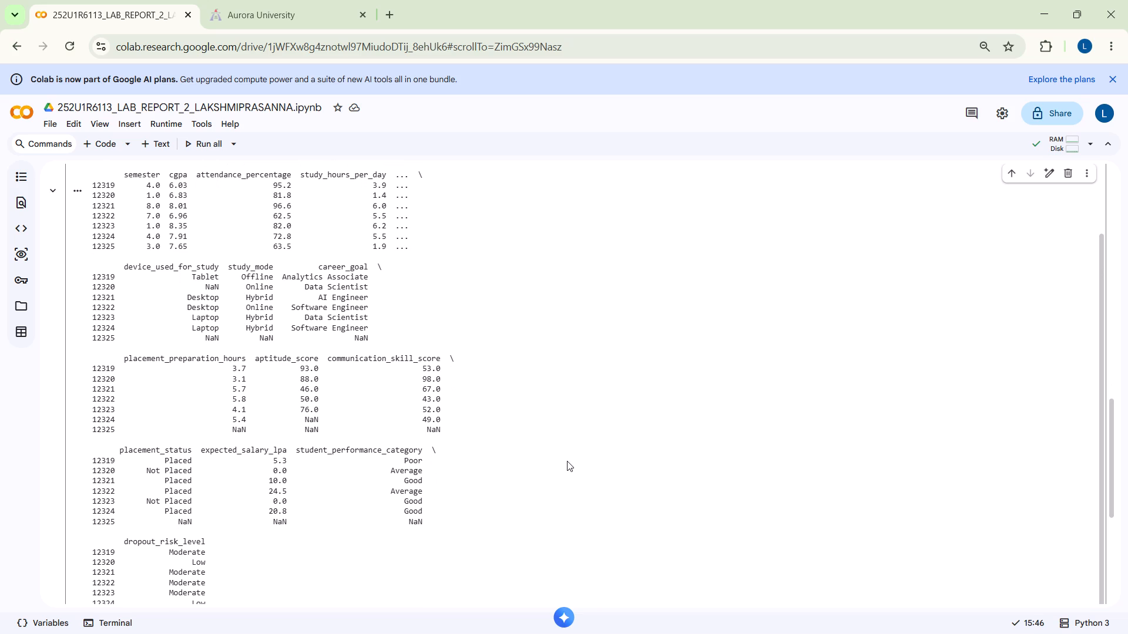
key("ctrl+shift+minus")
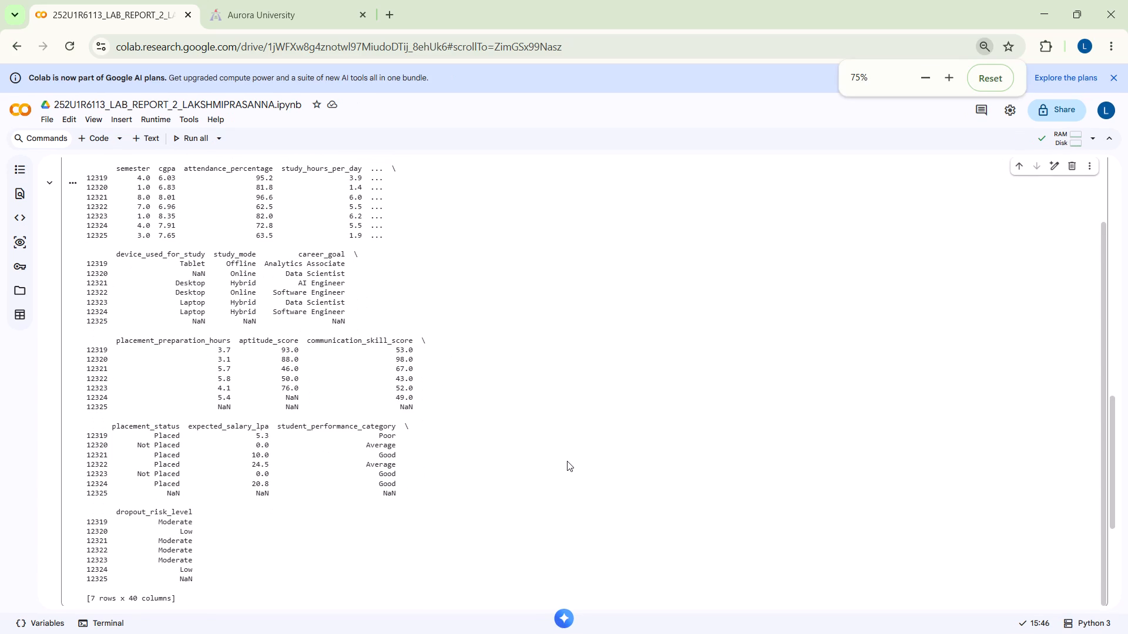
scroll(567, 461, "up", 1)
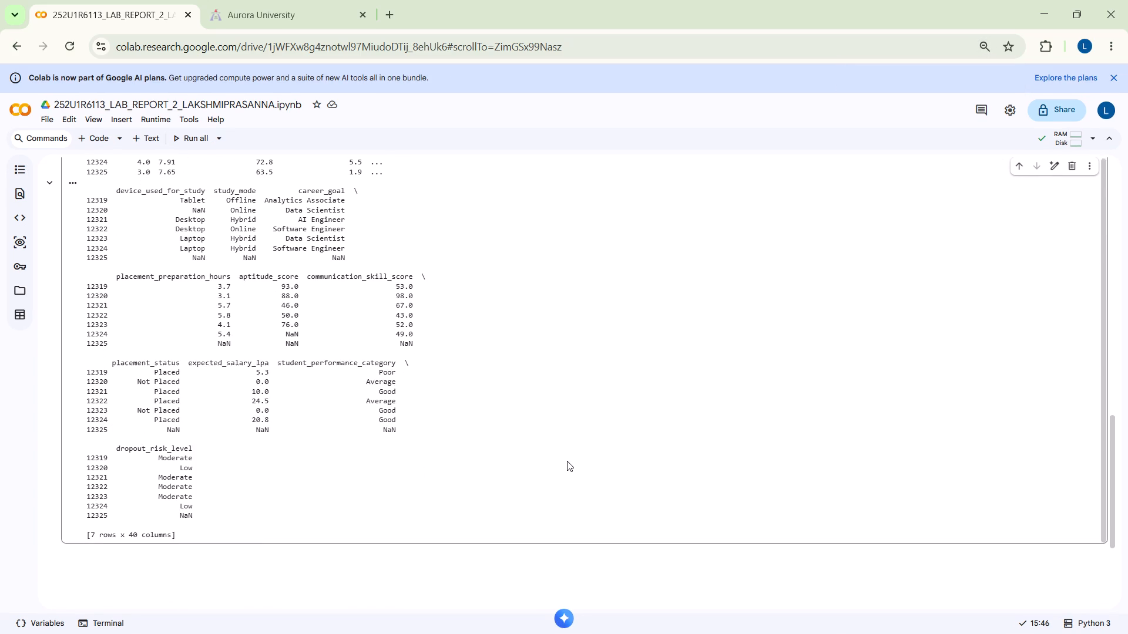
scroll(567, 461, "up", 1)
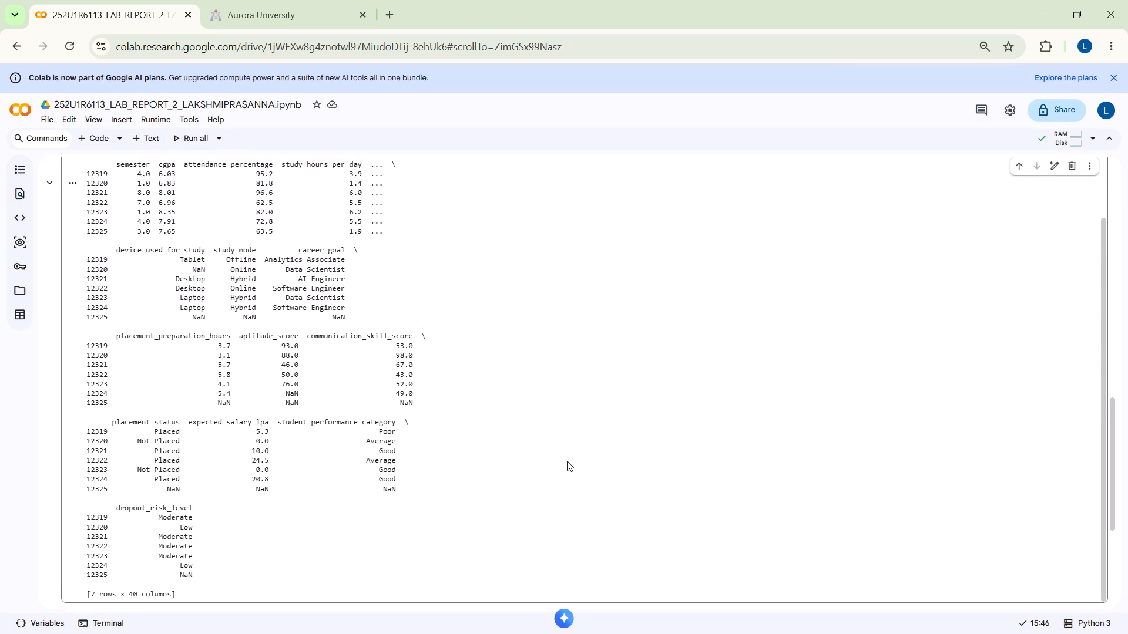
scroll(567, 461, "up", 1)
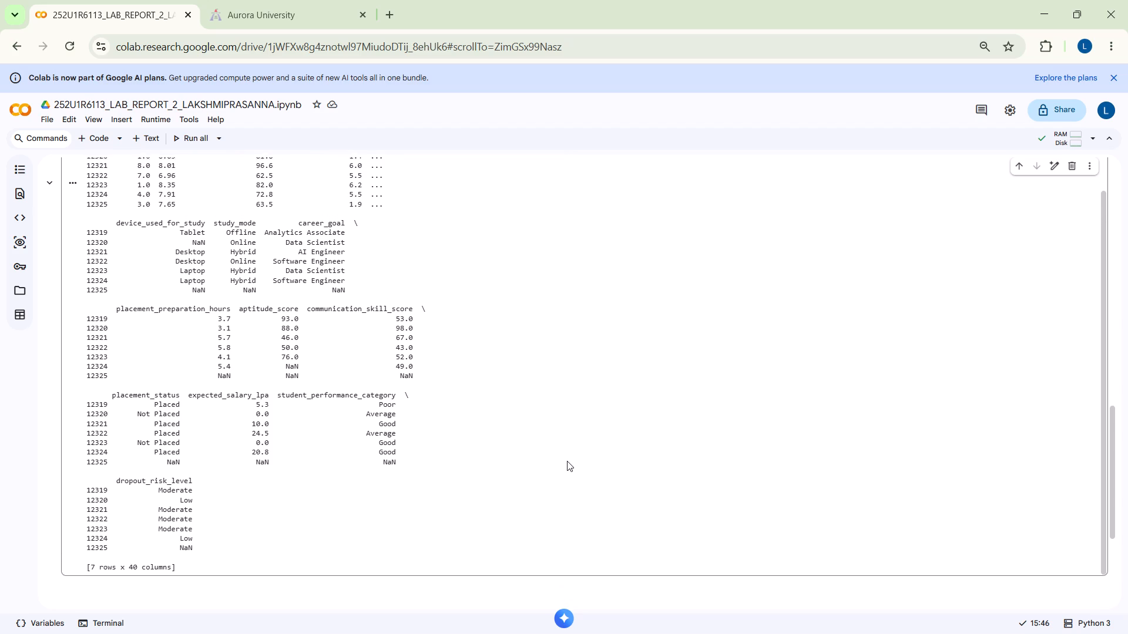
scroll(567, 461, "up", 2)
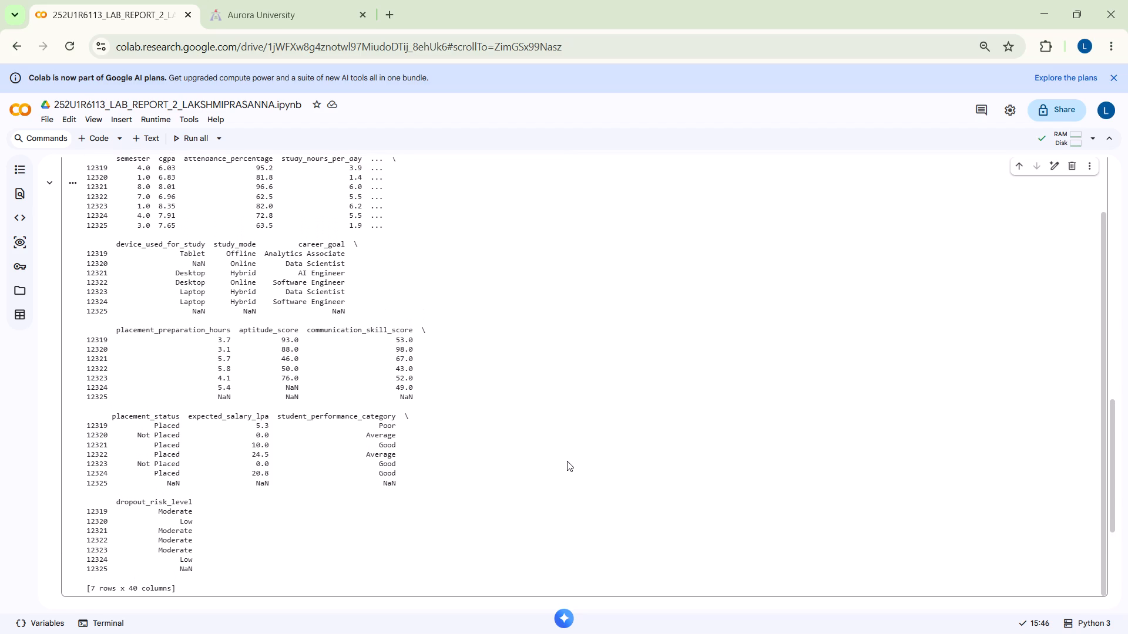
key("super+Print")
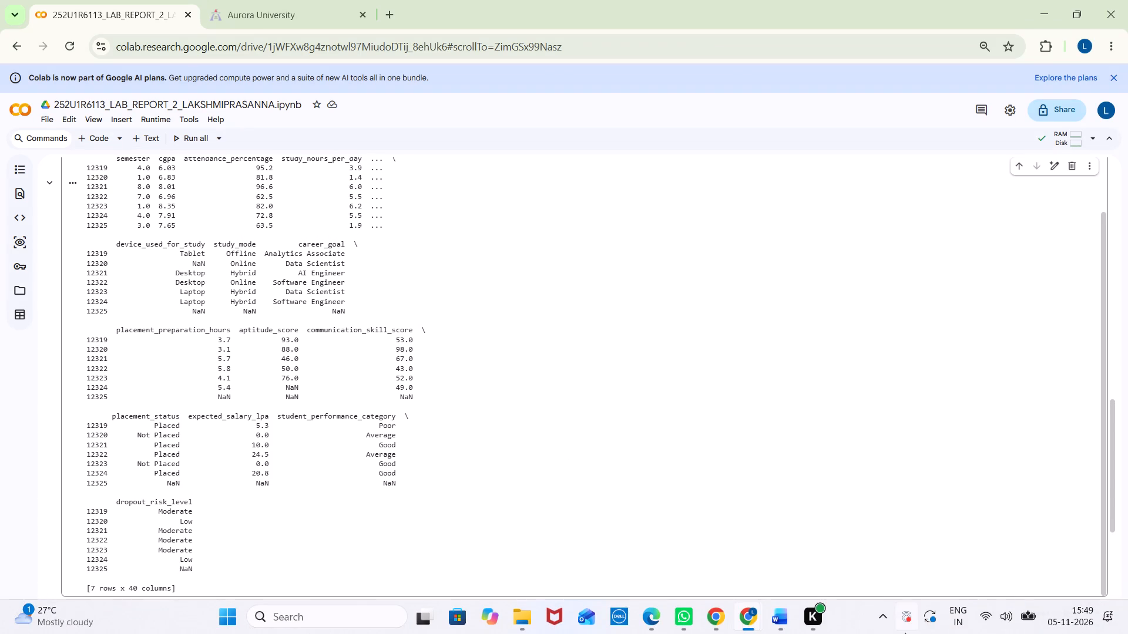
Switch to File Explorer and bring up the recent files in Home, where the new screenshots are listed.
left_click(522, 614)
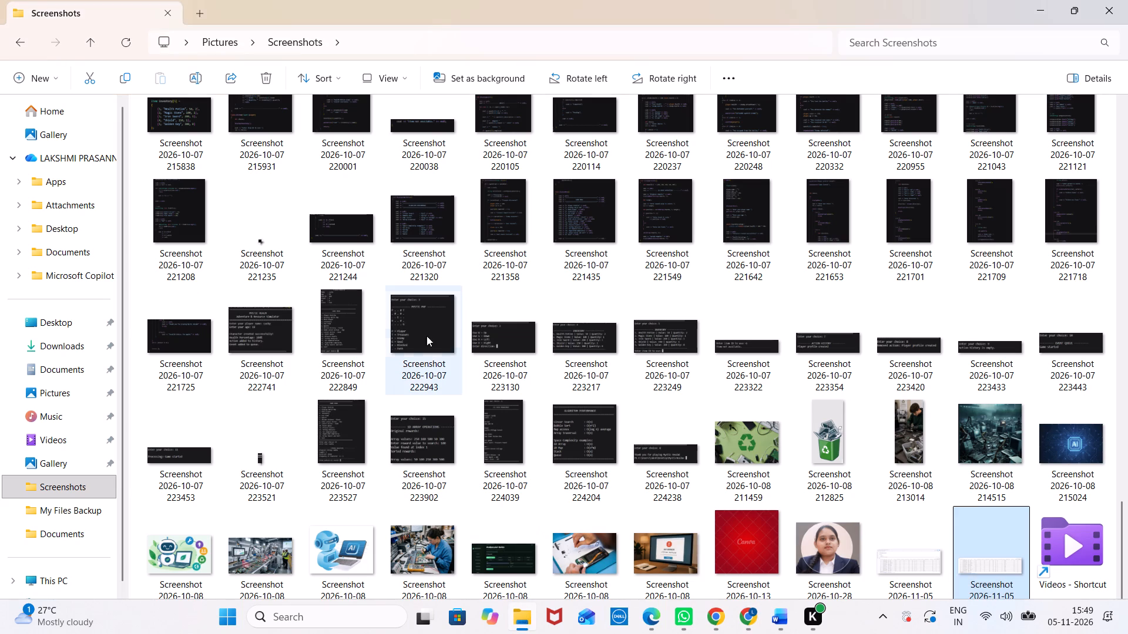
scroll(433, 326, "down", 10)
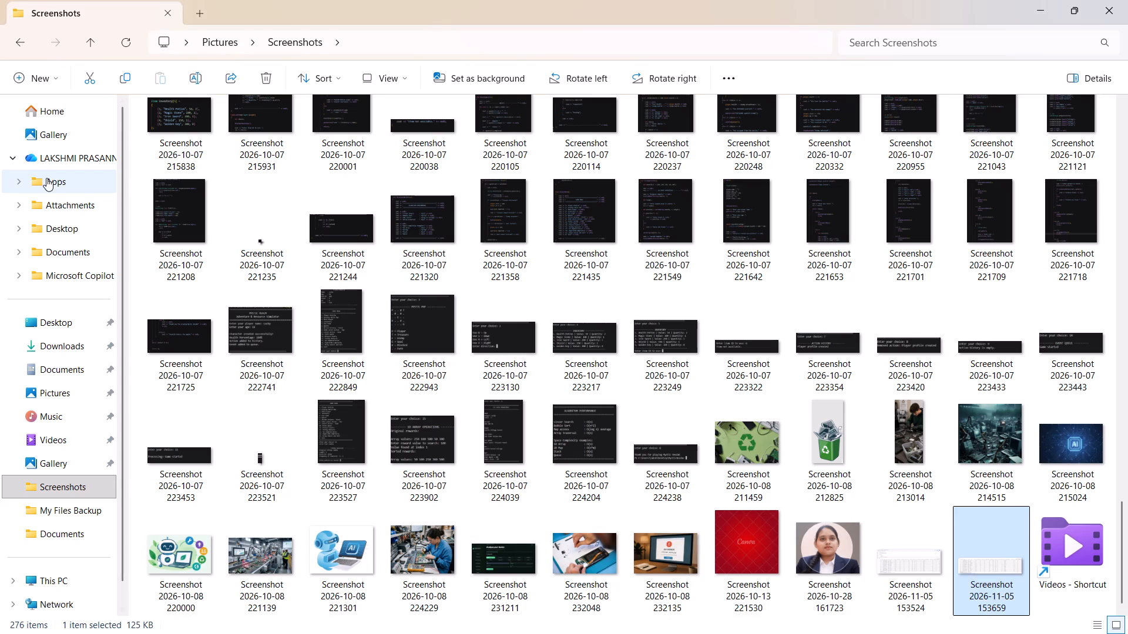
scroll(46, 178, "up", 4)
left_click(70, 116)
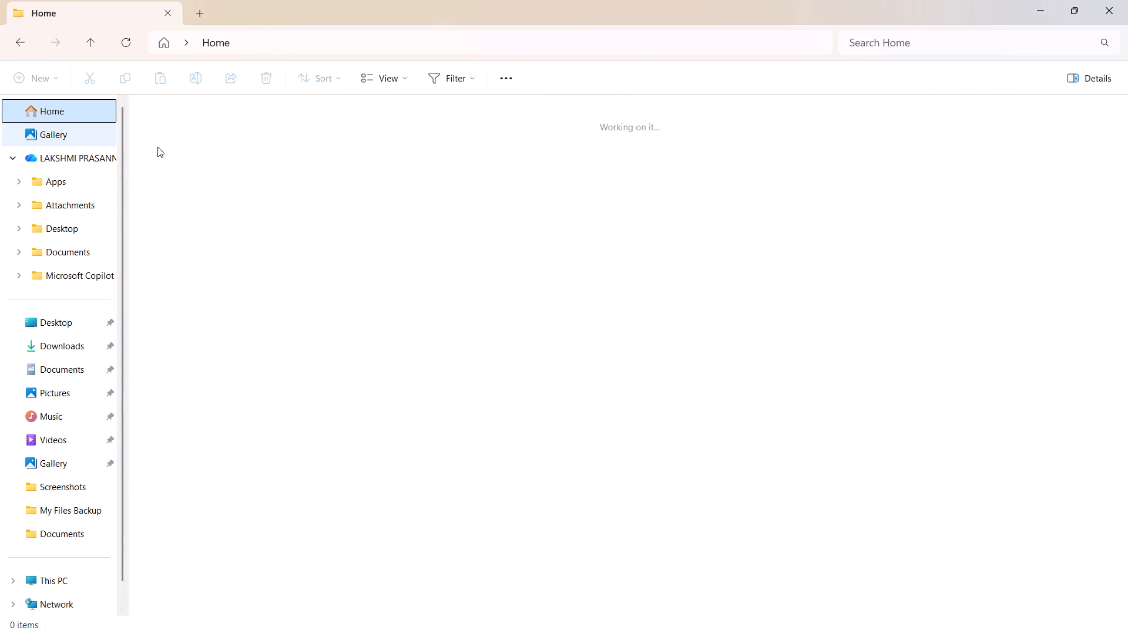
scroll(307, 399, "up", 2)
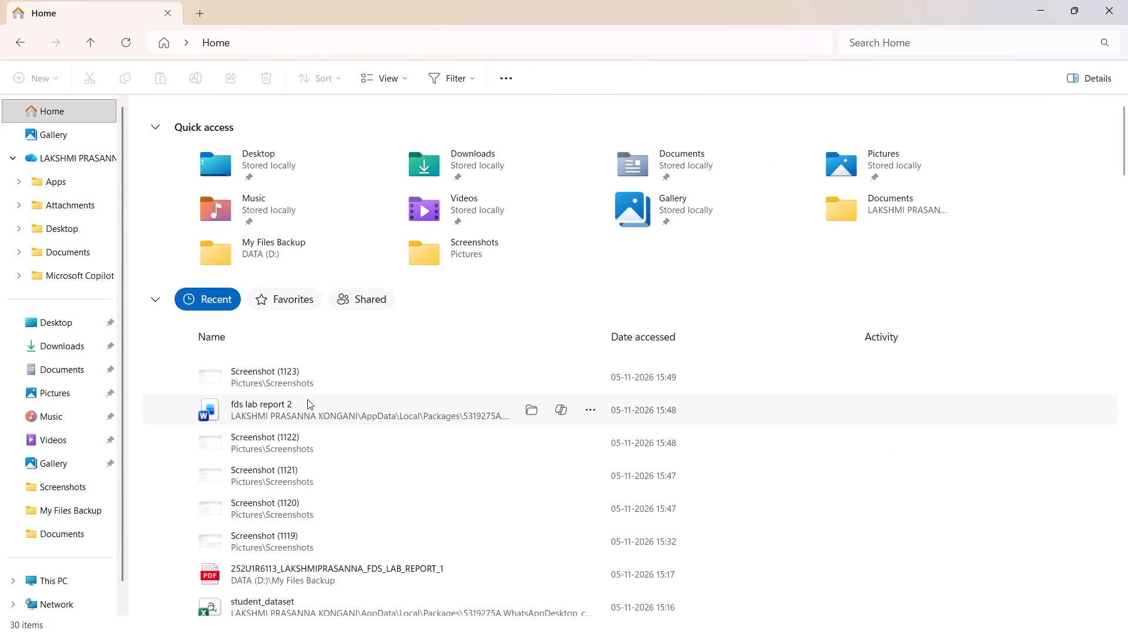
scroll(307, 399, "up", 1)
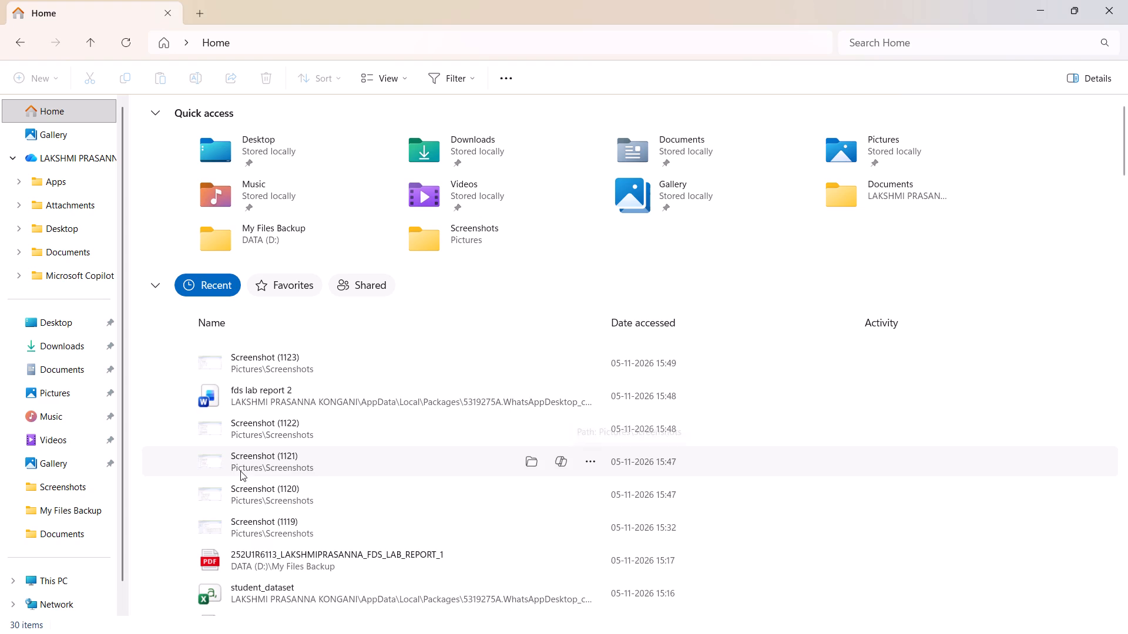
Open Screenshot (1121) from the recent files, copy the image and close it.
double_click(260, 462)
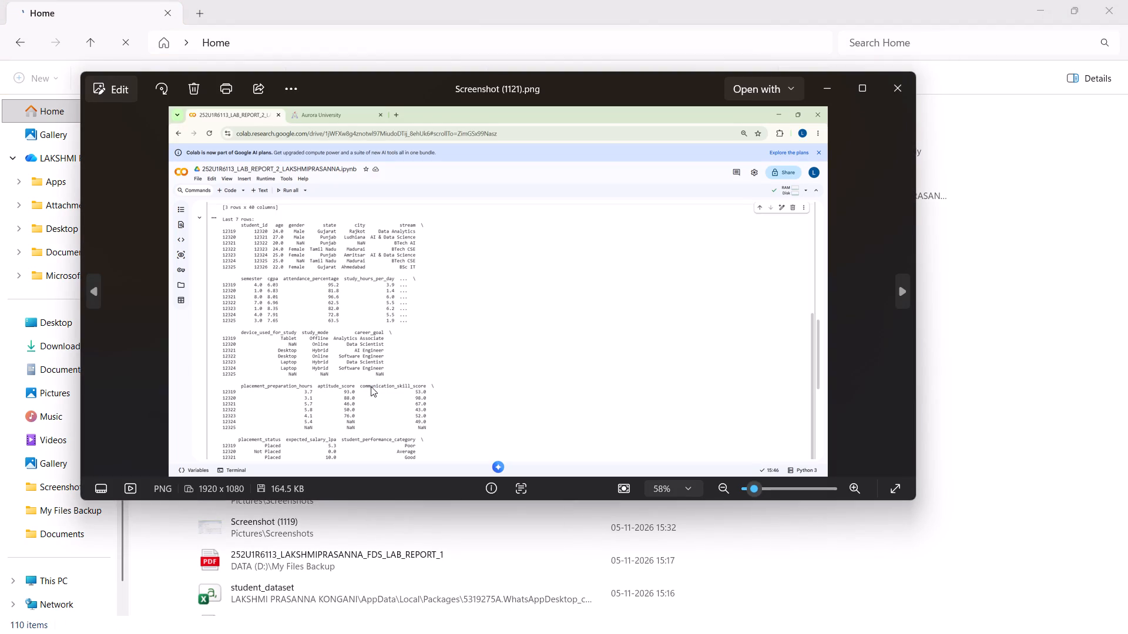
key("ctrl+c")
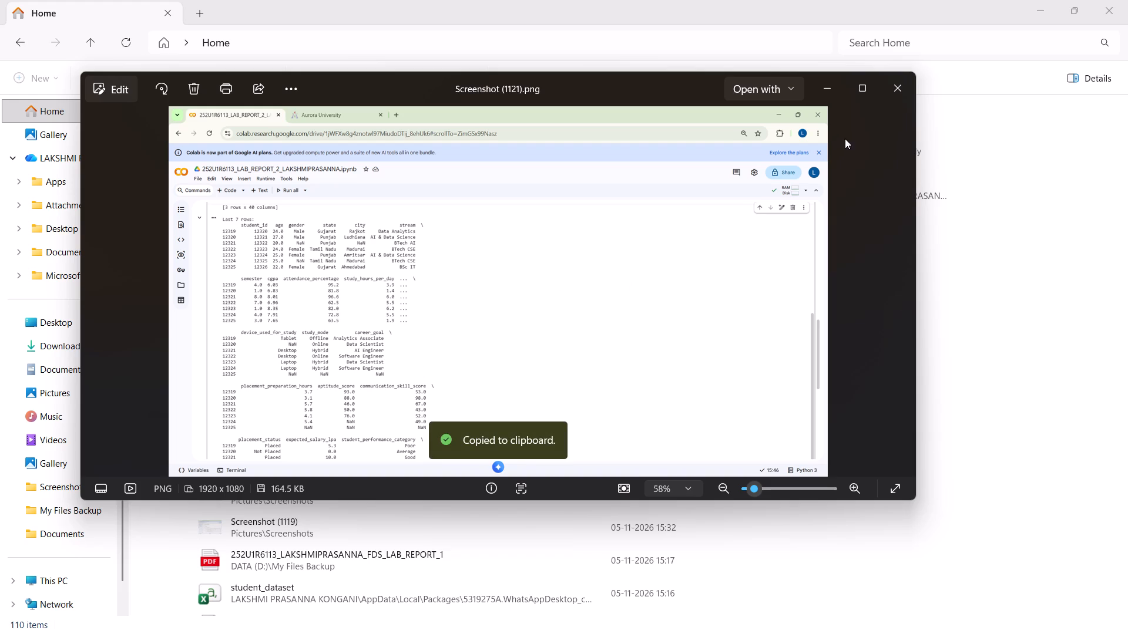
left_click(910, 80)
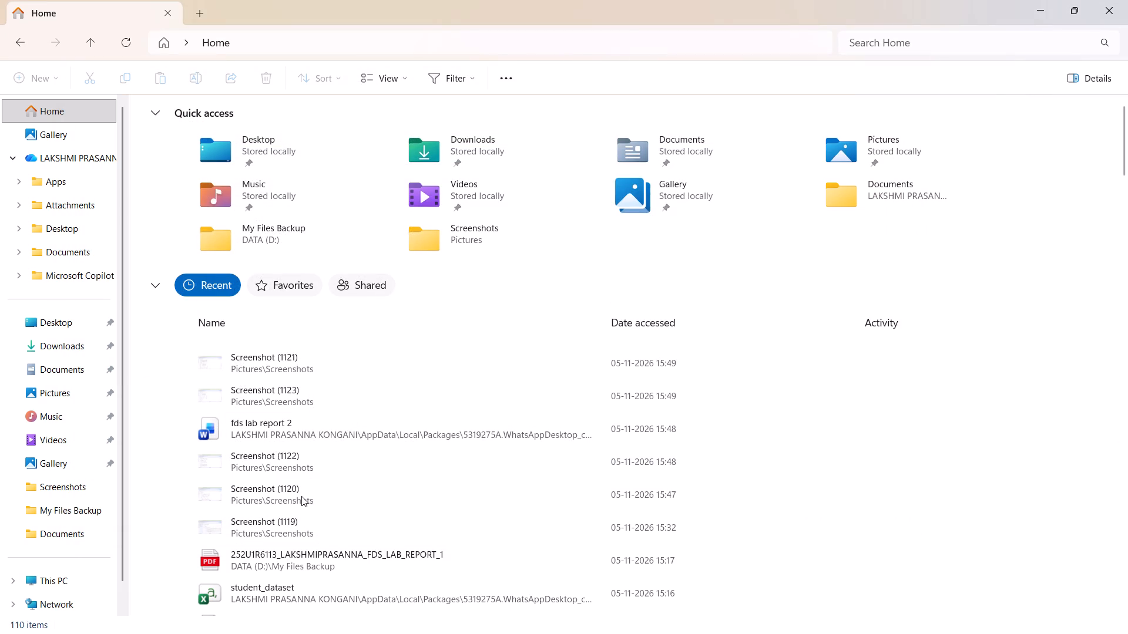
Check the images Screenshot (1120), Screenshot (1122) and Screenshot (1119) one after another to identify the needed capture.
double_click(301, 499)
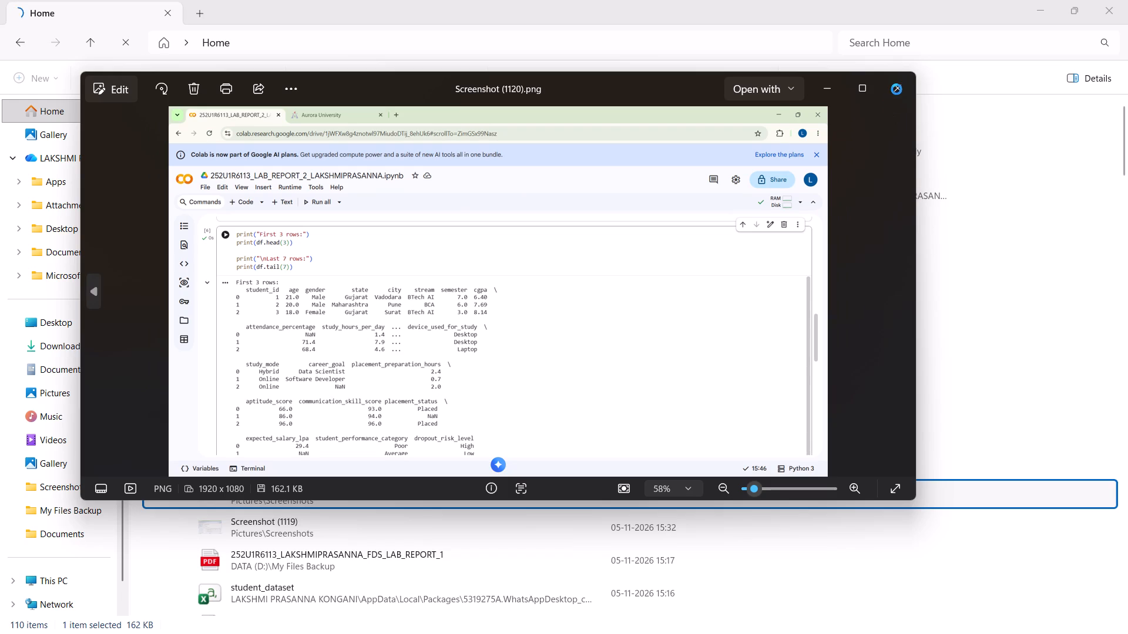
left_click(898, 88)
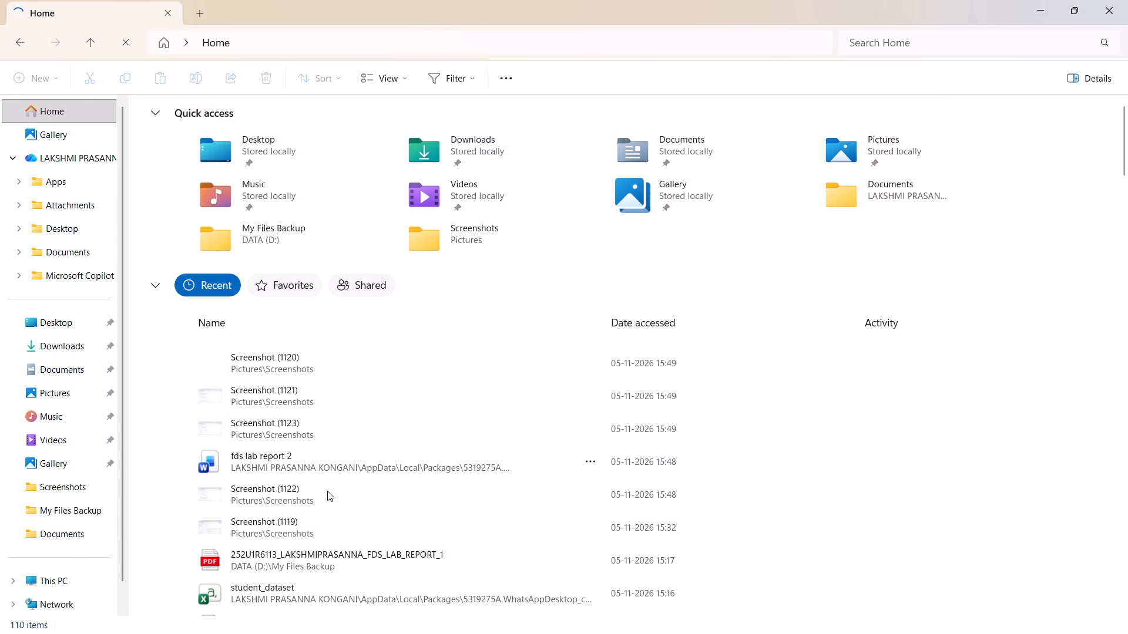
double_click(322, 500)
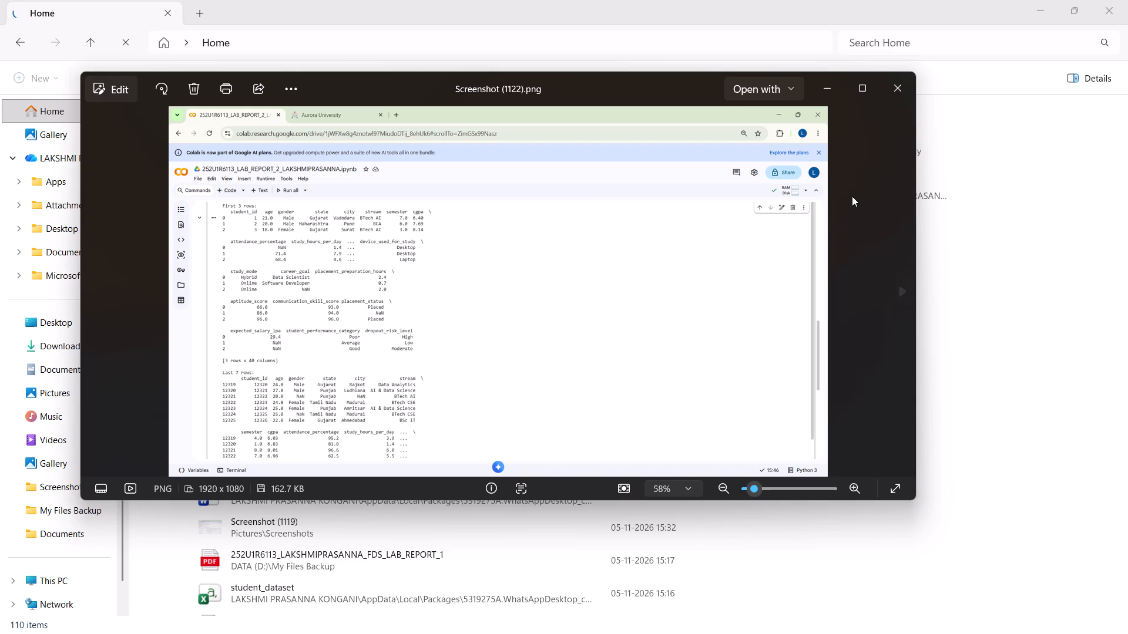
left_click(904, 85)
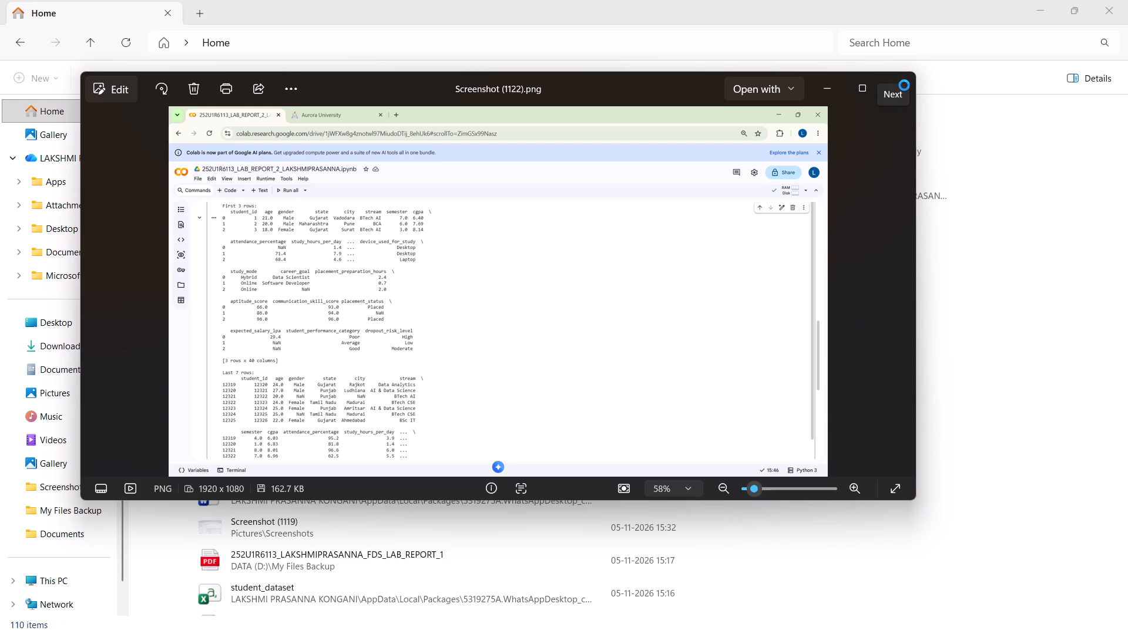
left_click(892, 87)
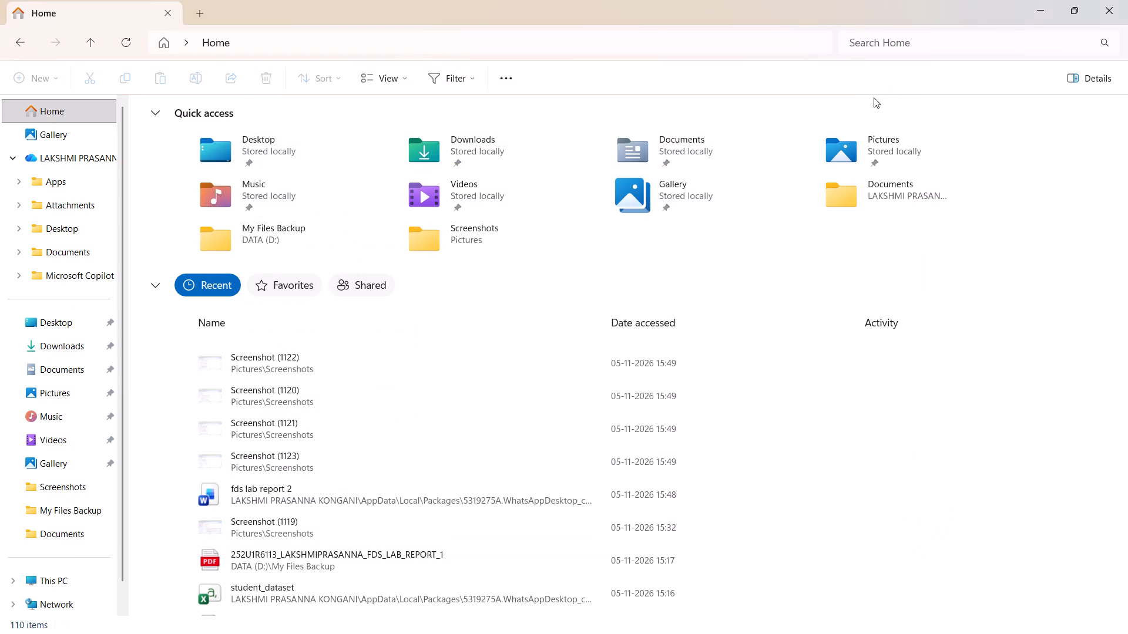
double_click(338, 535)
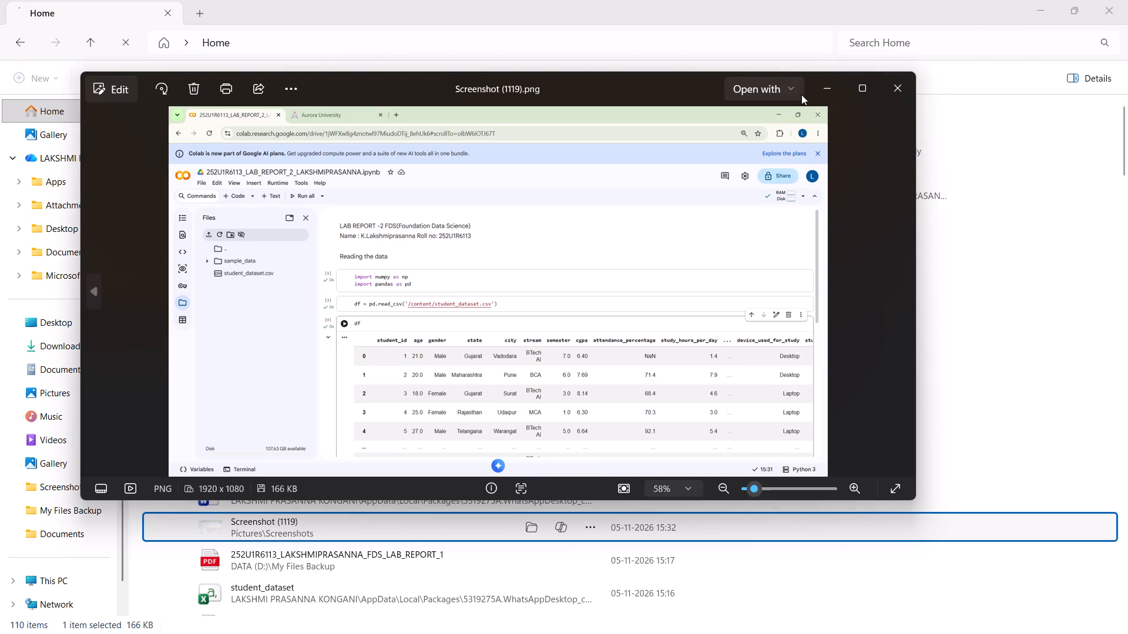
left_click(902, 84)
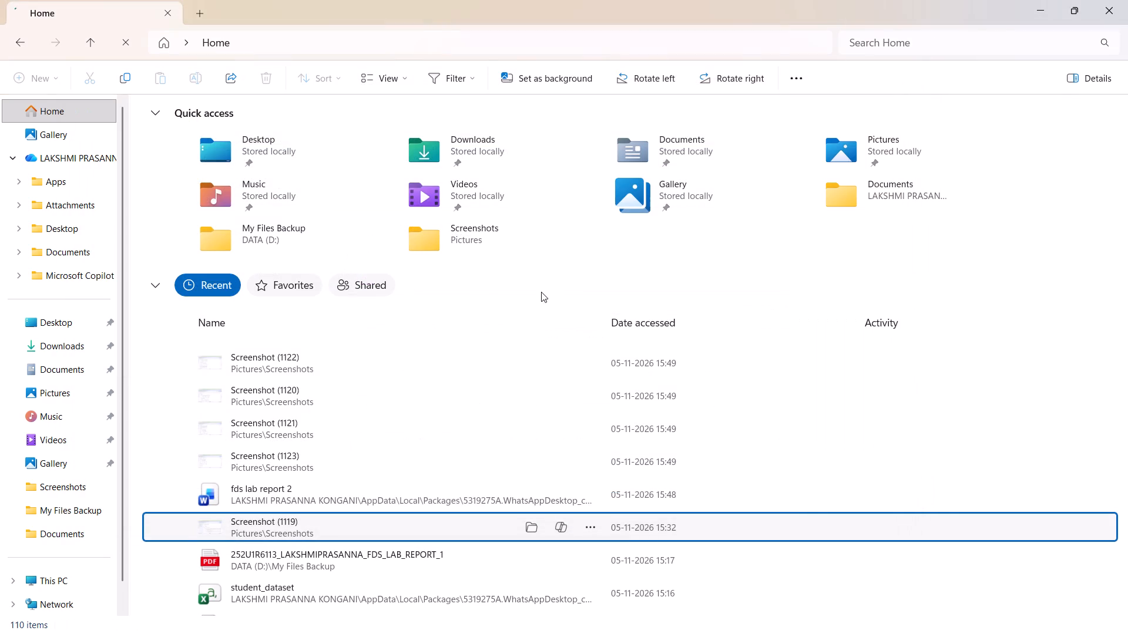
Copy the image Screenshot (1123) and paste it into the Word report between the last 7 rows capture and the explanation.
double_click(318, 485)
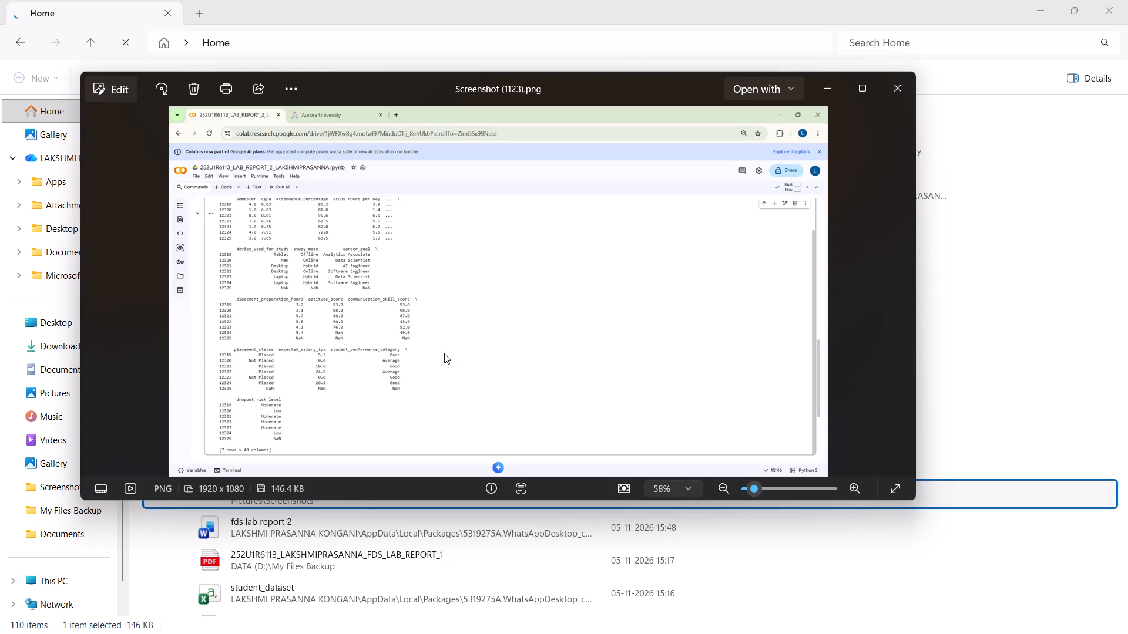
key("ctrl+c")
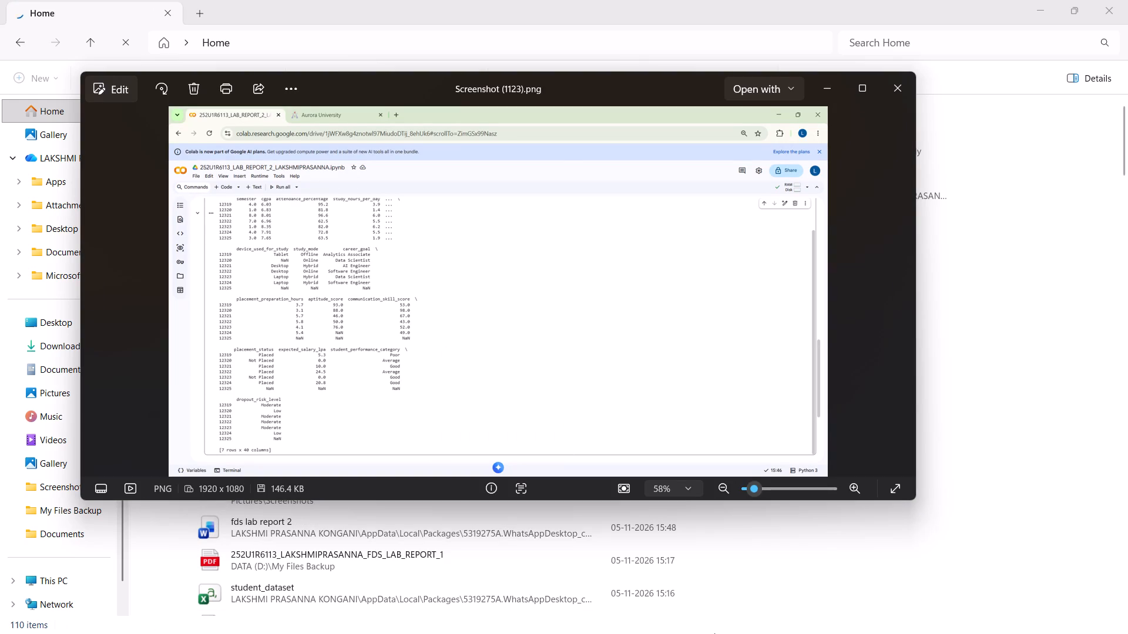
left_click(892, 80)
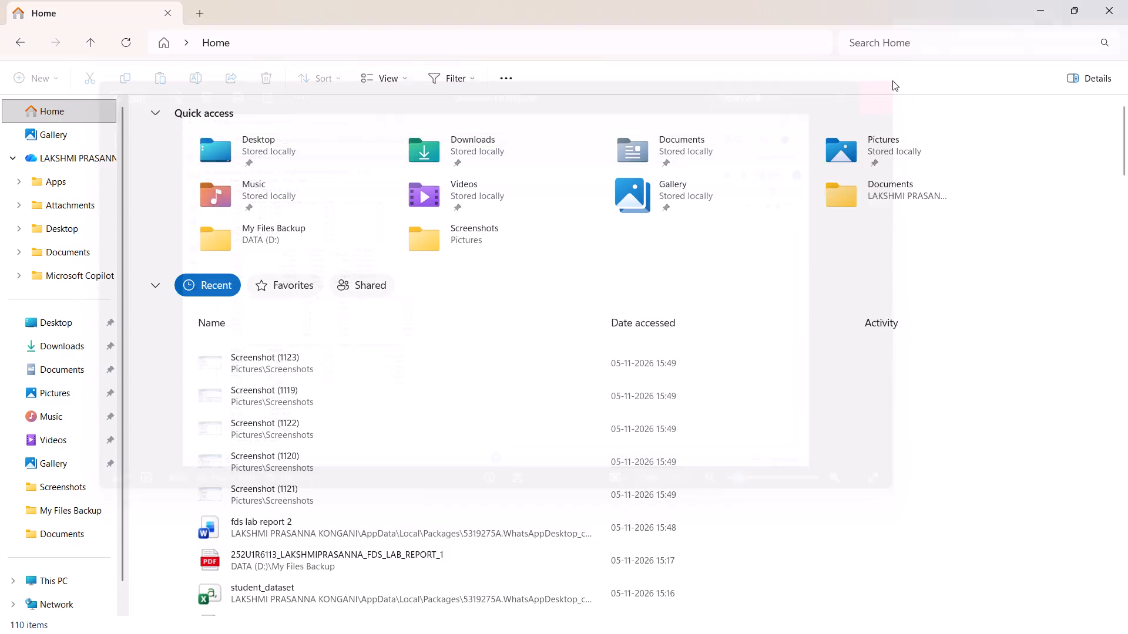
left_click(1031, 9)
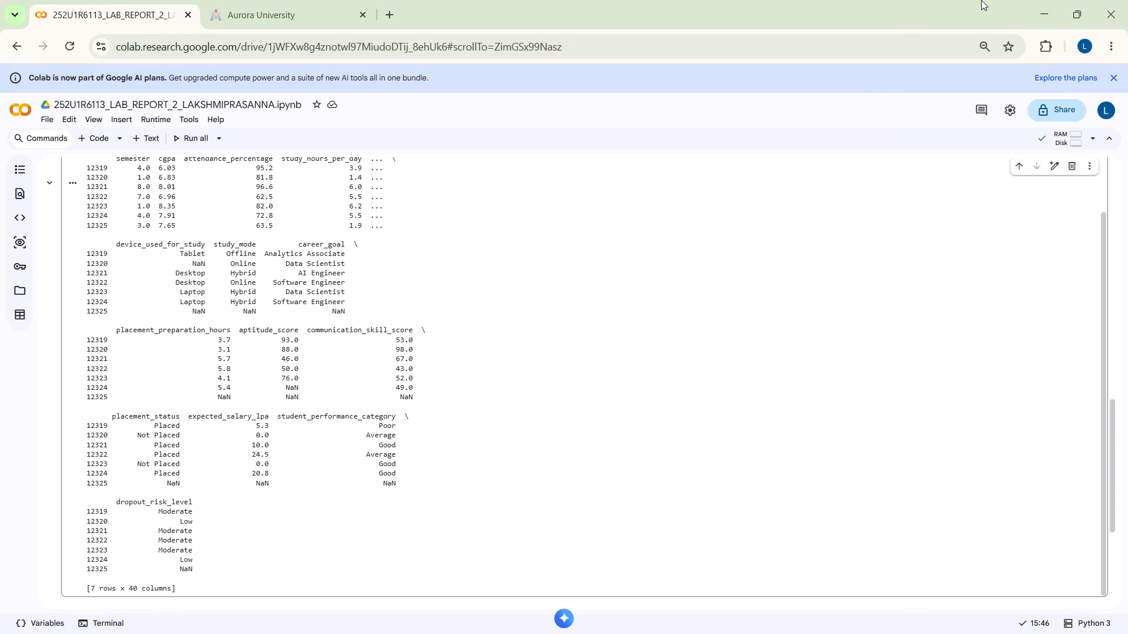
left_click(1042, 0)
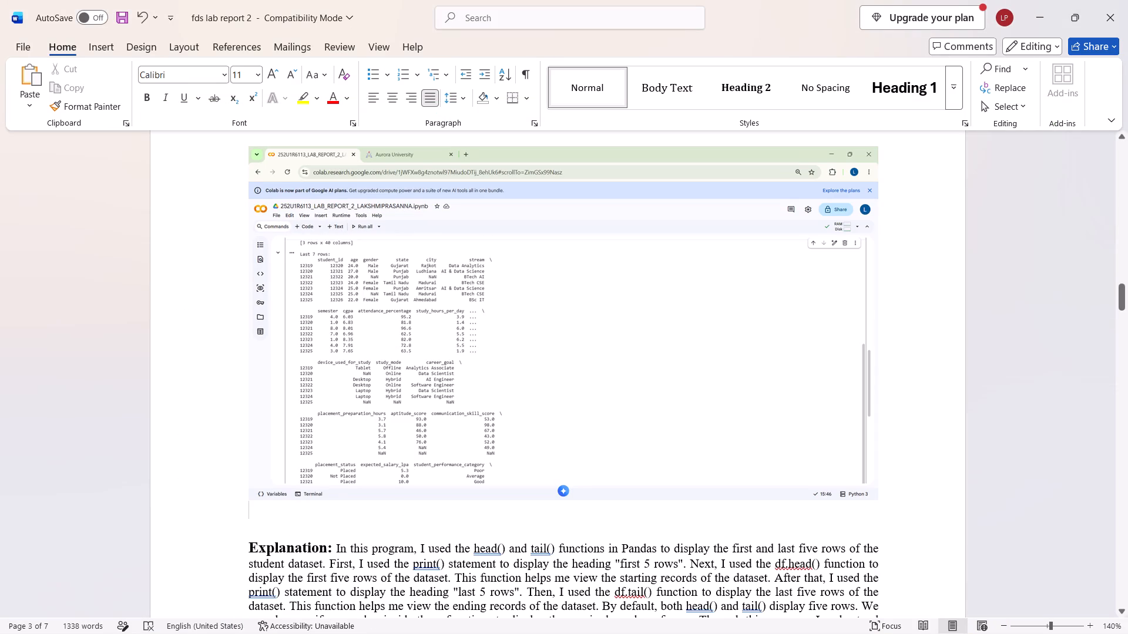
key("ctrl+v")
Scale down the newly pasted capture above the explanation until it fits within the page's text width.
scroll(549, 262, "up", 2)
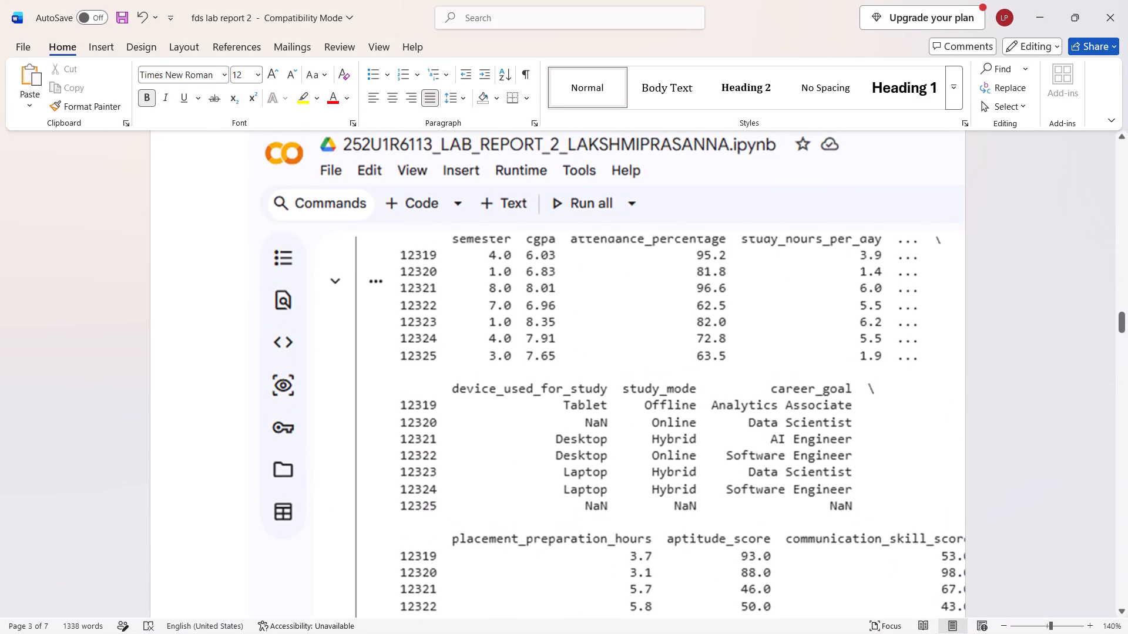
scroll(456, 251, "up", 1)
scroll(391, 276, "down", 4, "ctrl")
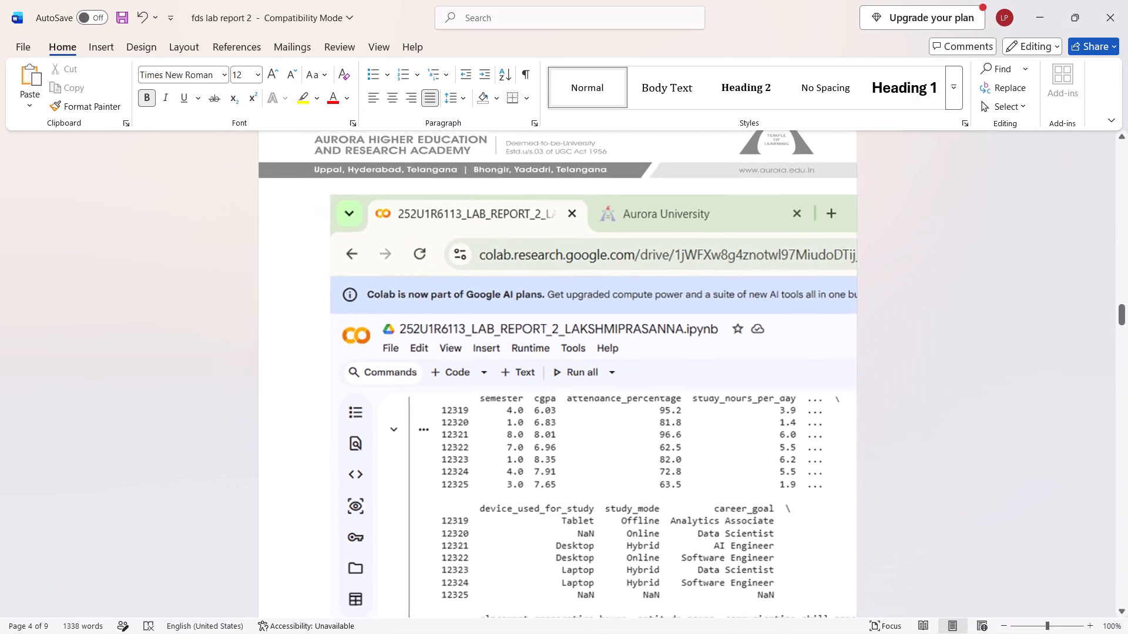
left_click(374, 268)
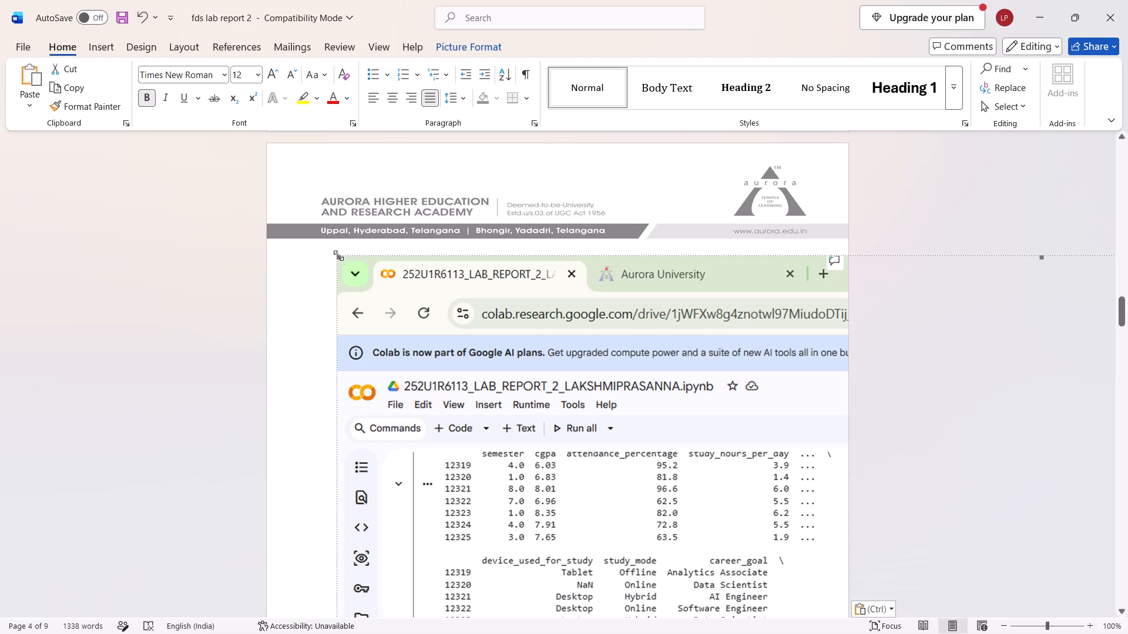
left_click(336, 258)
left_click_drag(339, 257, 567, 461)
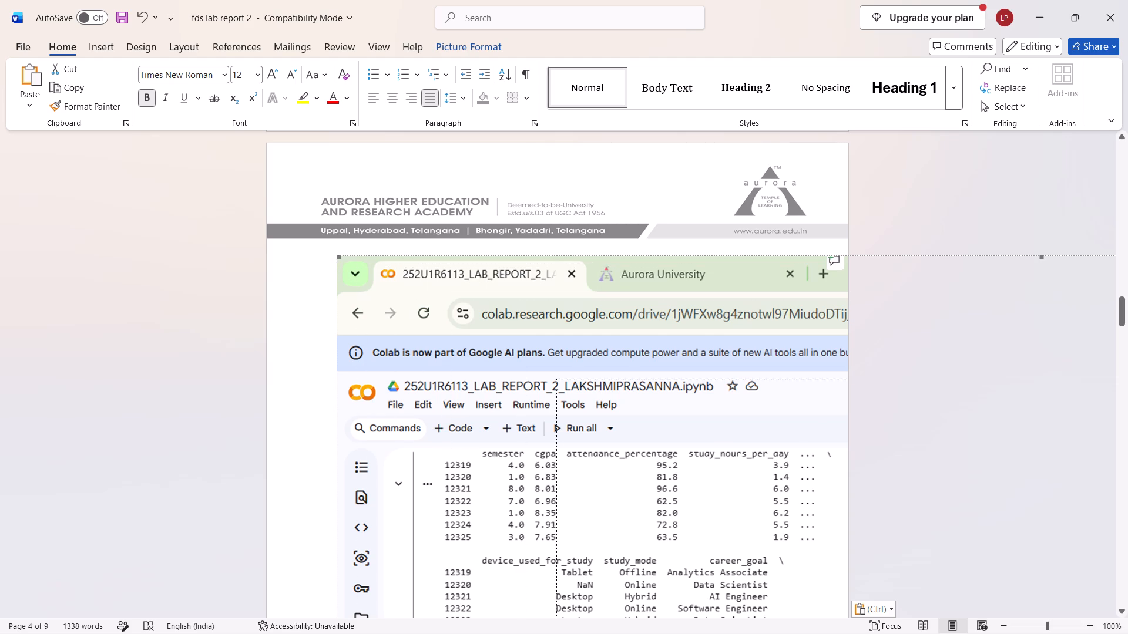
left_click_drag(567, 461, 579, 471)
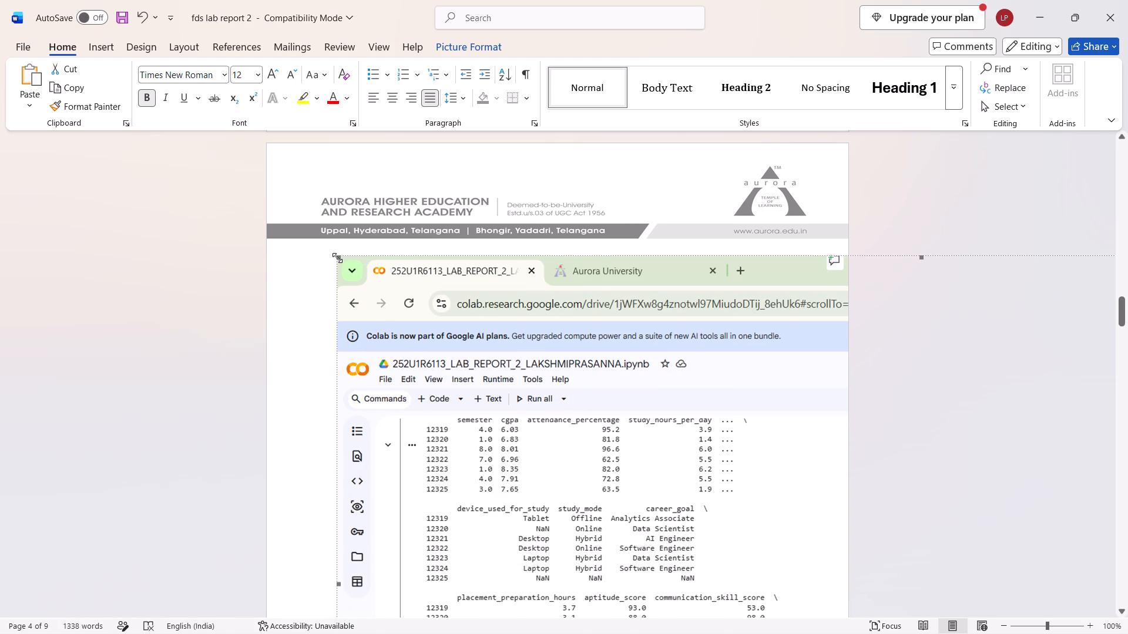
left_click_drag(337, 258, 679, 505)
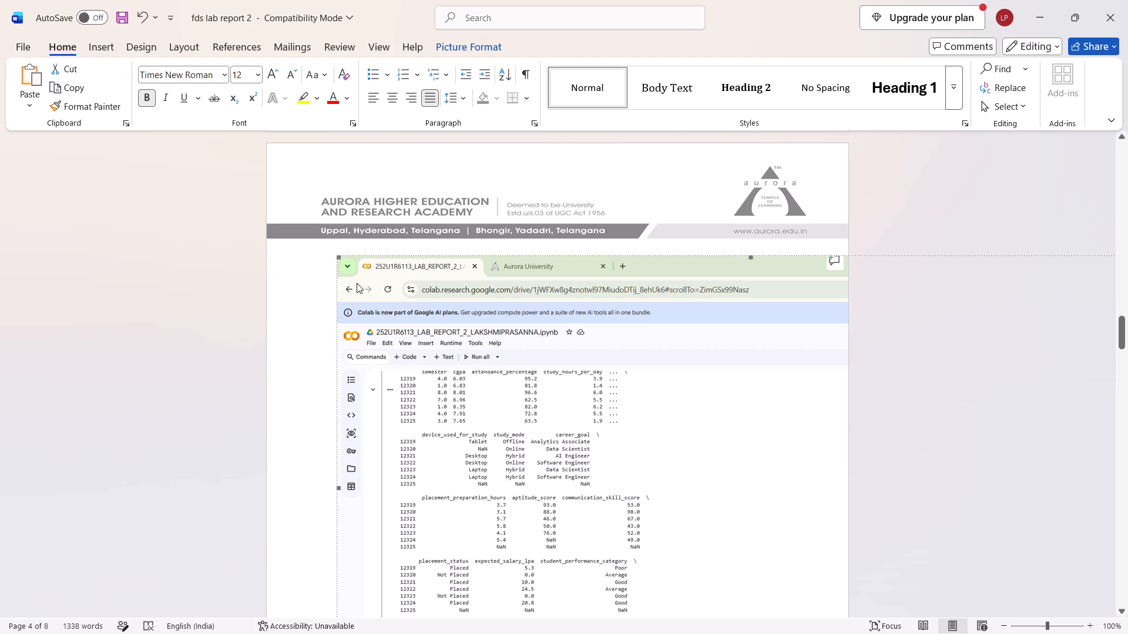
left_click_drag(340, 257, 560, 430)
scroll(475, 368, "up", 1)
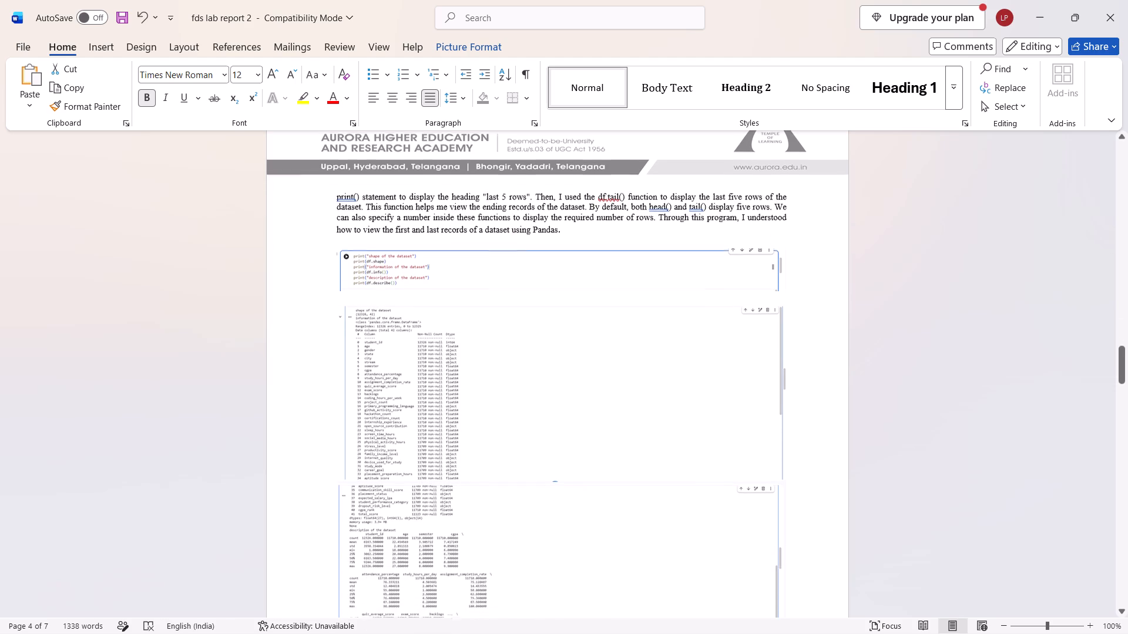
scroll(475, 368, "up", 2)
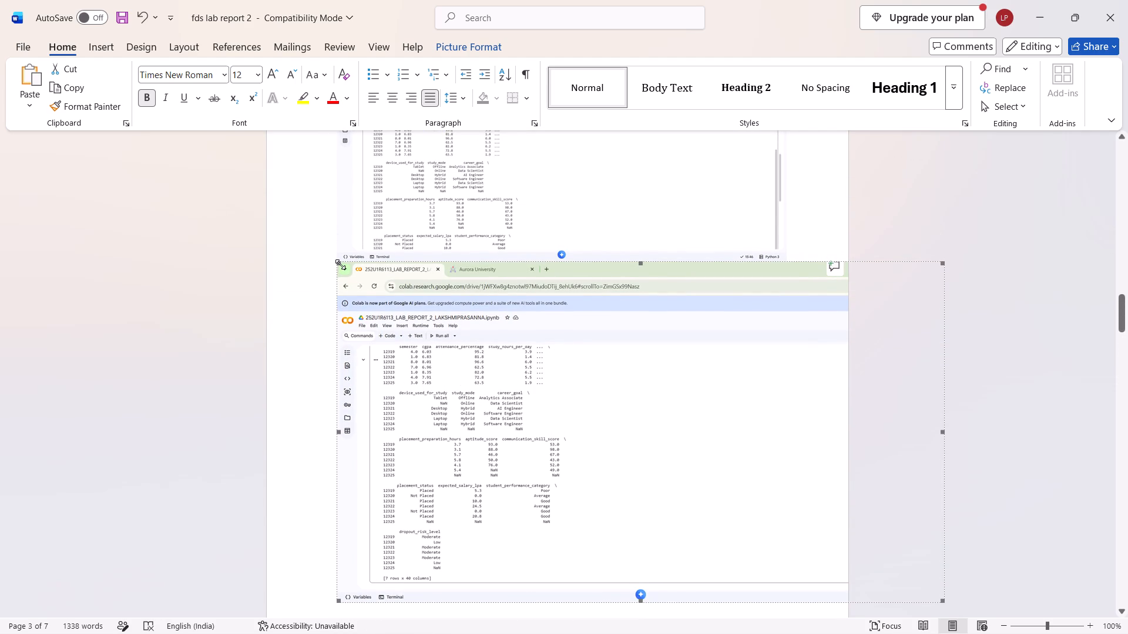
left_click_drag(340, 264, 445, 359)
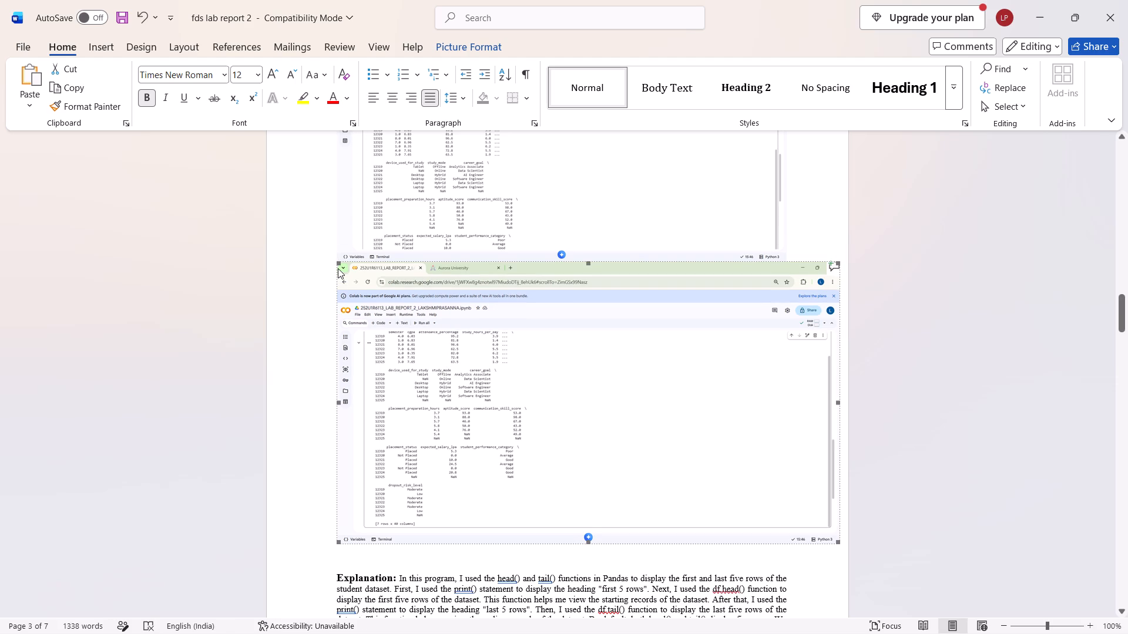
left_click_drag(337, 264, 405, 306)
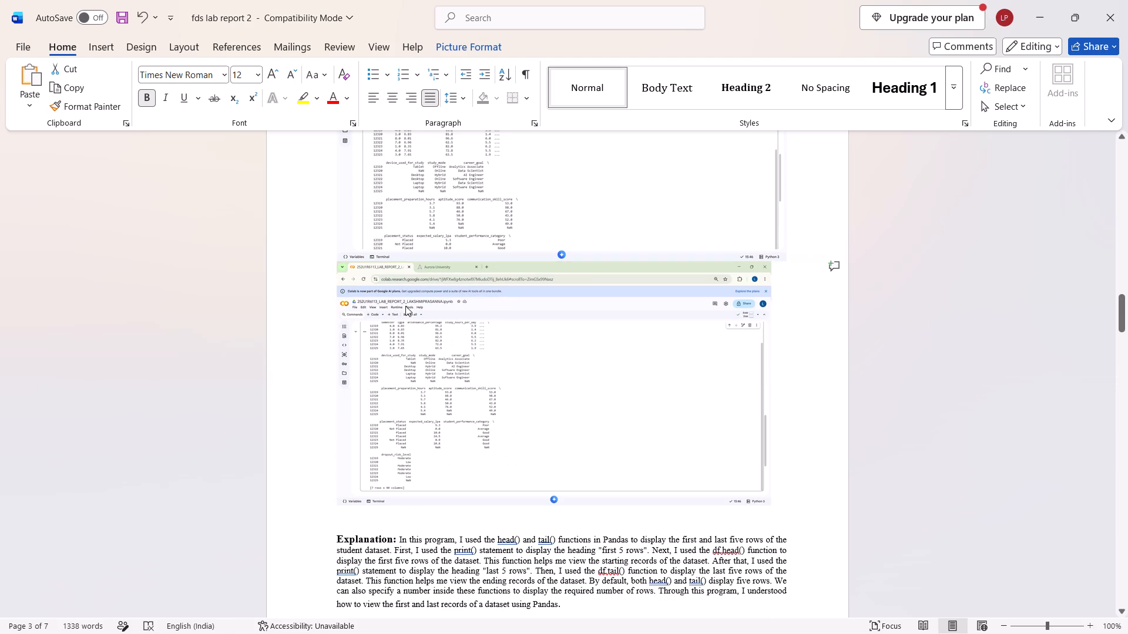
Fine-tune the size of the newly pasted capture to match the width of the last 7 rows capture above it.
scroll(542, 306, "up", 3)
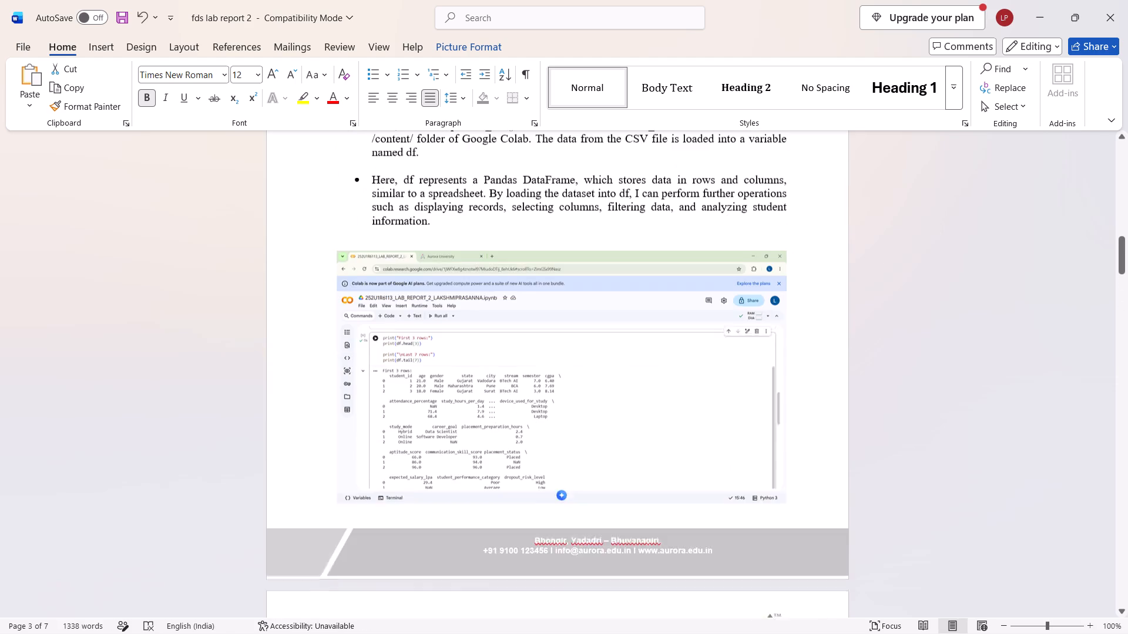
scroll(542, 306, "up", 3)
scroll(542, 306, "up", 4, "ctrl")
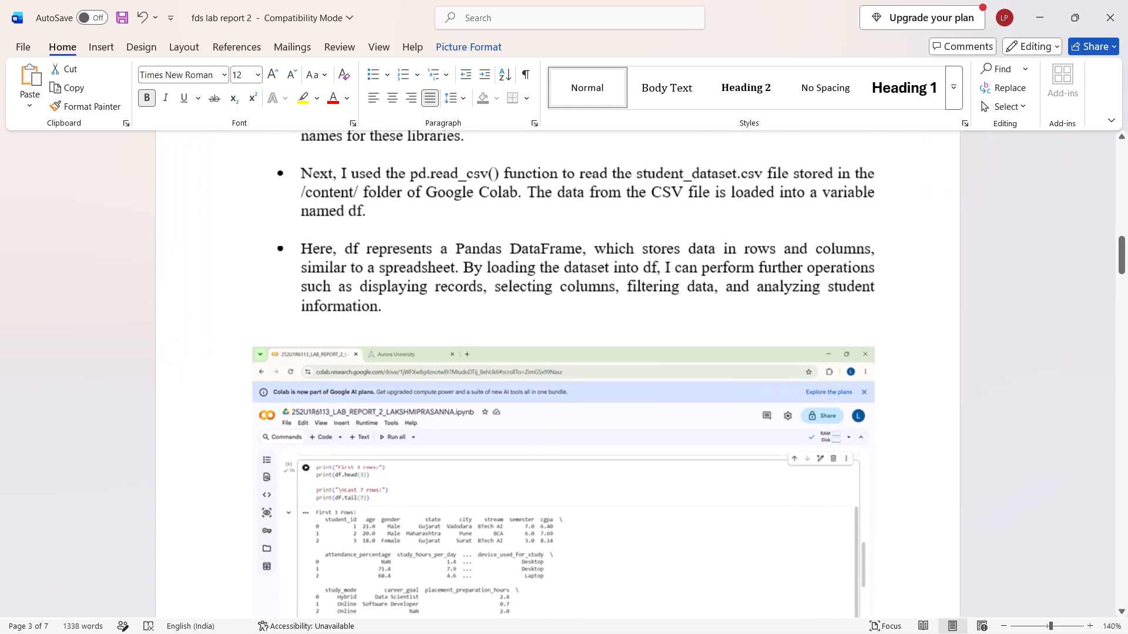
scroll(542, 306, "down", 4)
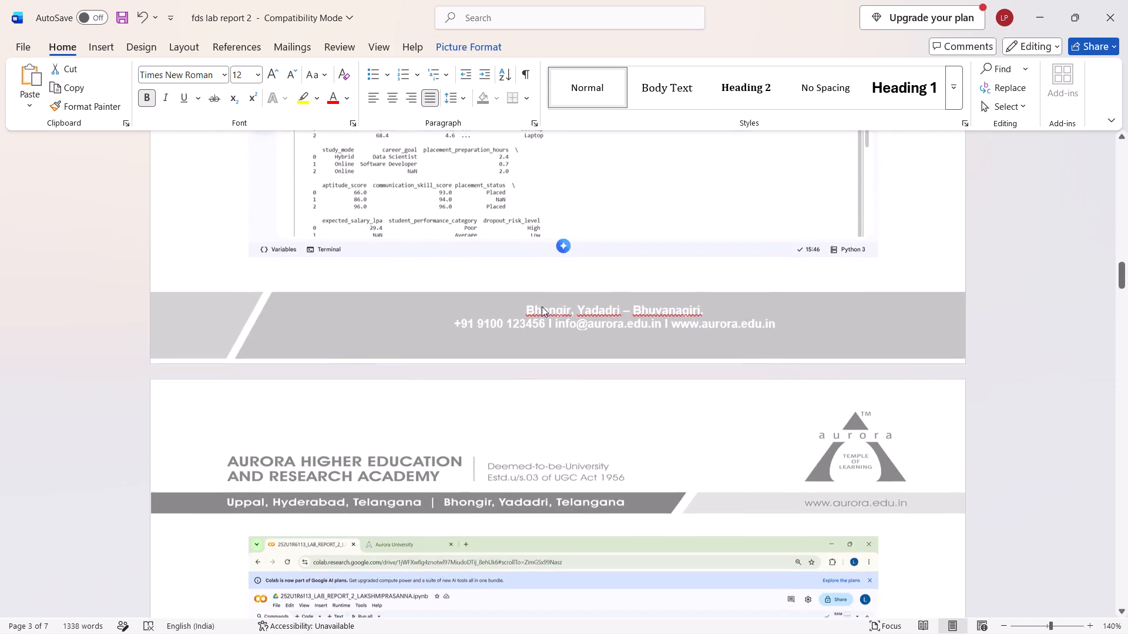
scroll(542, 306, "down", 2)
scroll(542, 306, "up", 1)
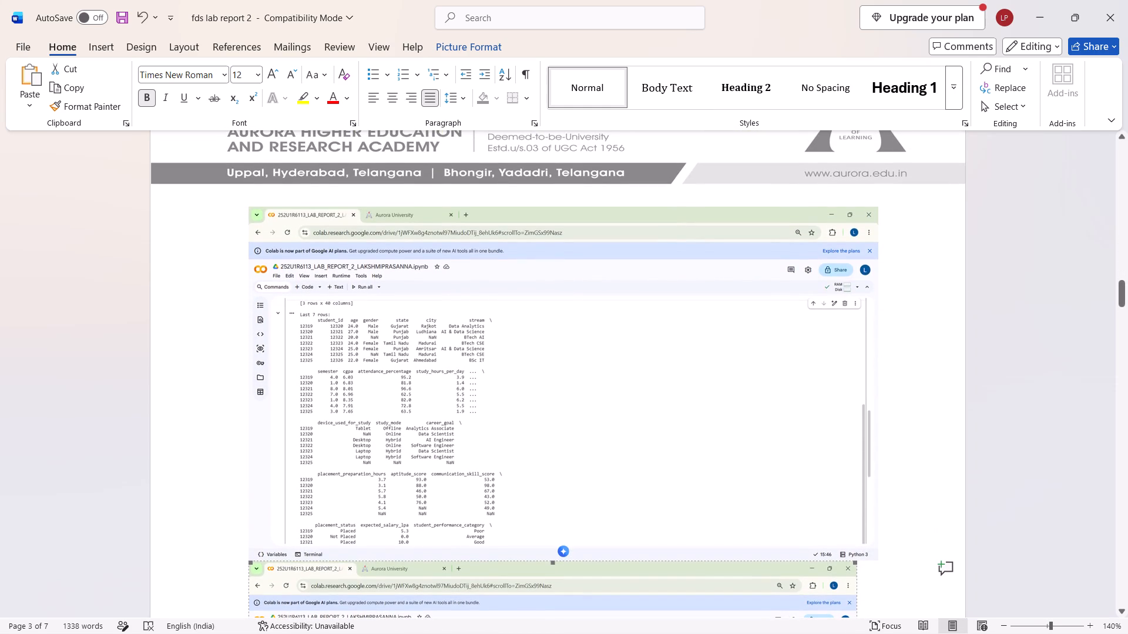
scroll(498, 305, "down", 1)
left_click(498, 305)
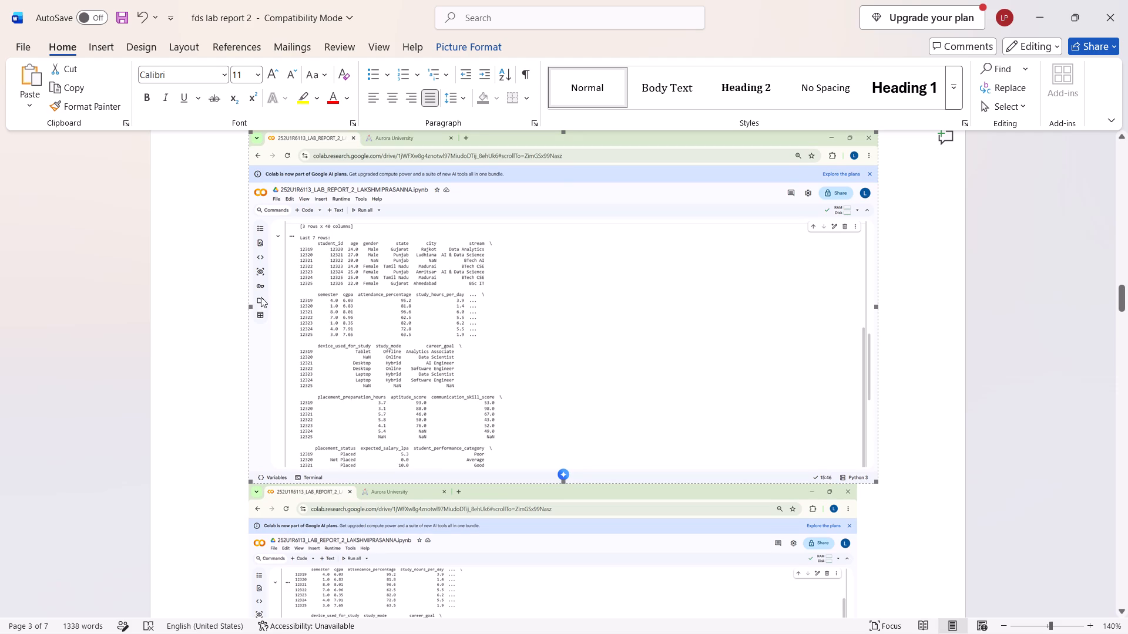
scroll(408, 315, "down", 1)
left_click(503, 424)
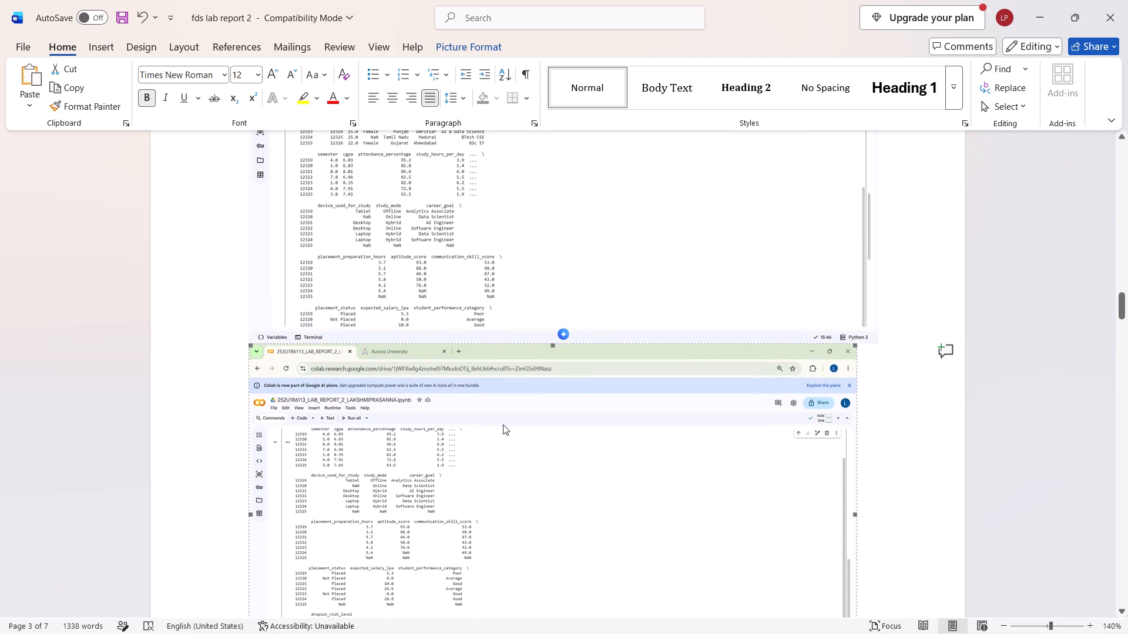
scroll(842, 535, "down", 1)
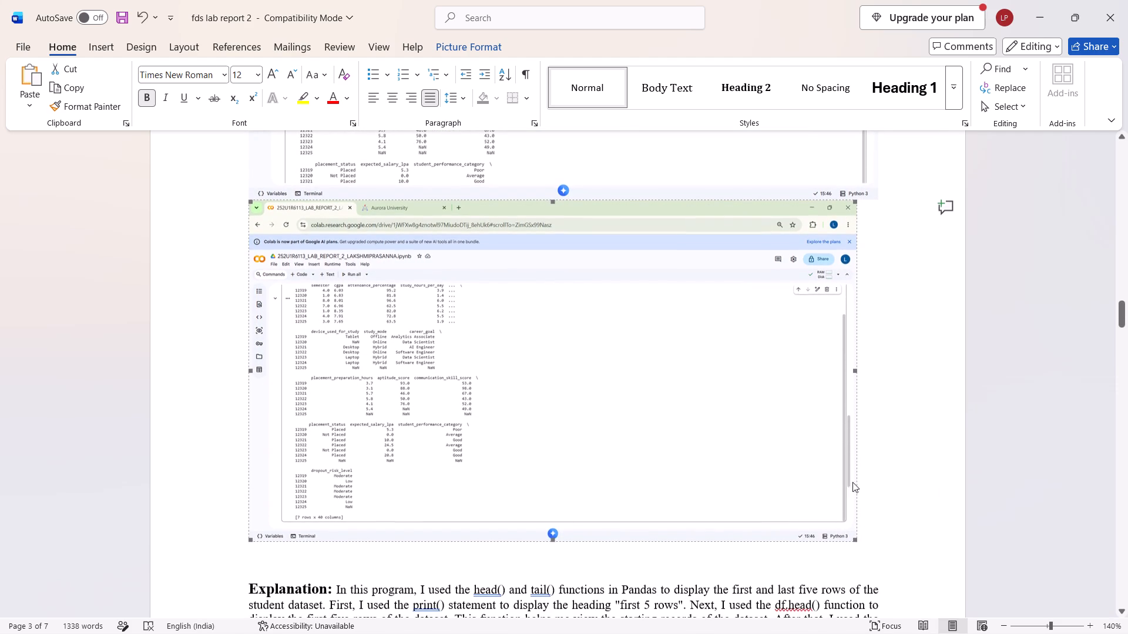
left_click_drag(855, 370, 864, 370)
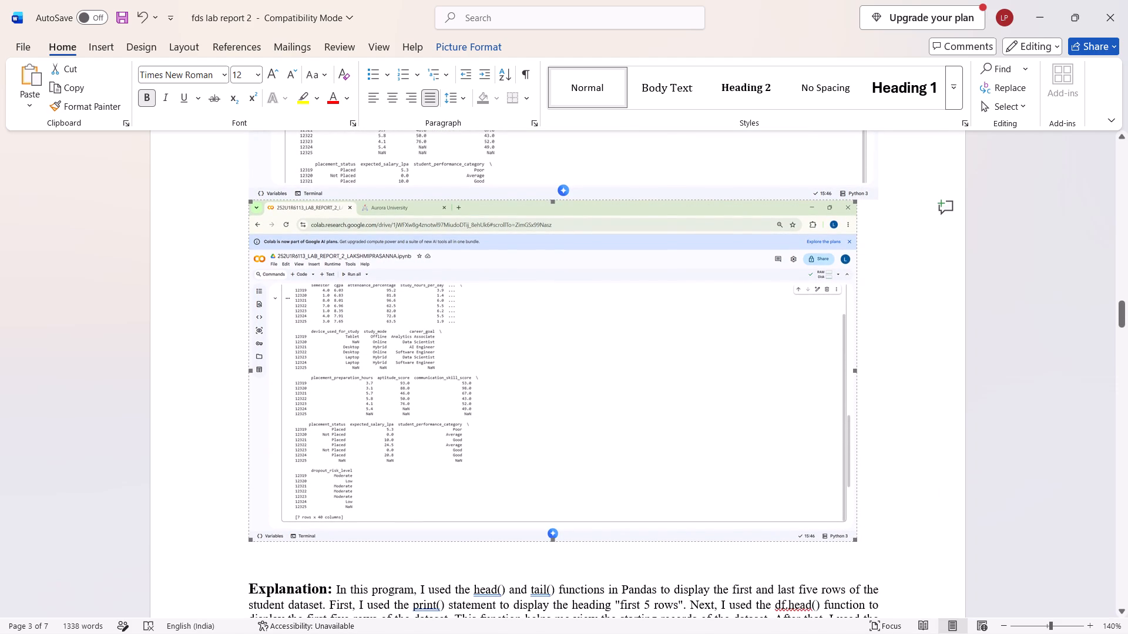
left_click_drag(864, 370, 878, 371)
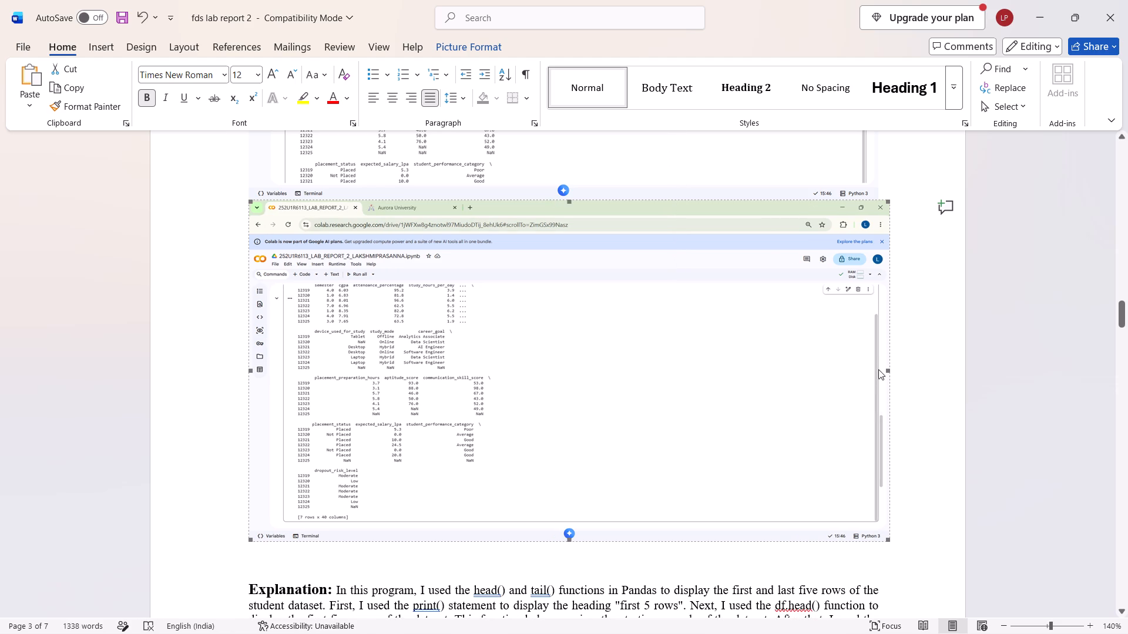
left_click_drag(889, 370, 872, 375)
left_click_drag(872, 375, 867, 379)
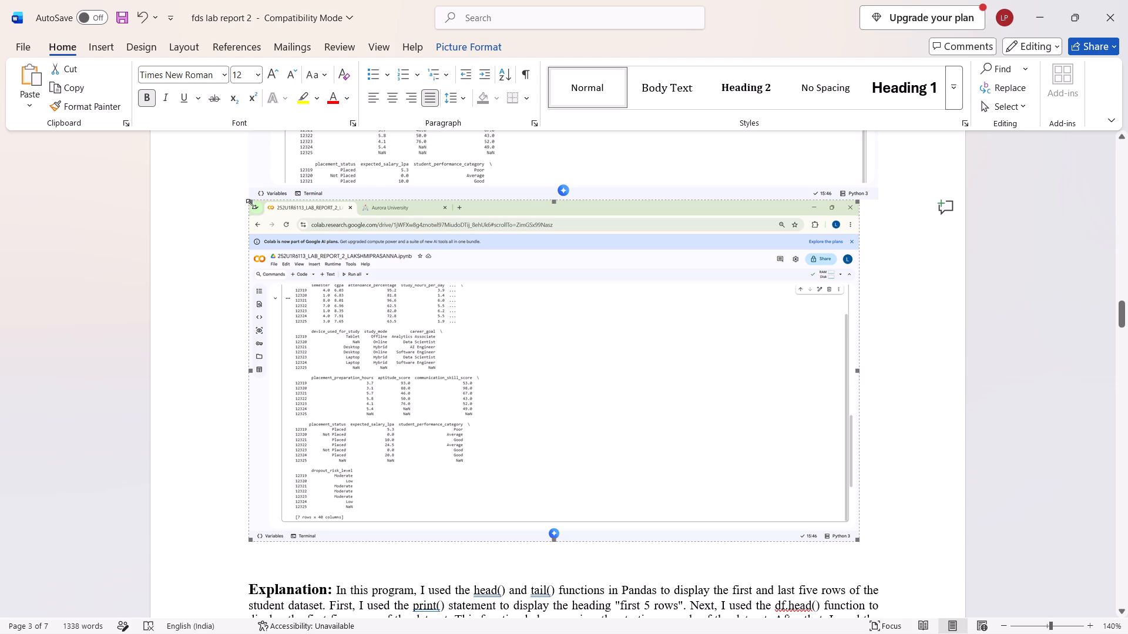
left_click_drag(250, 203, 242, 199)
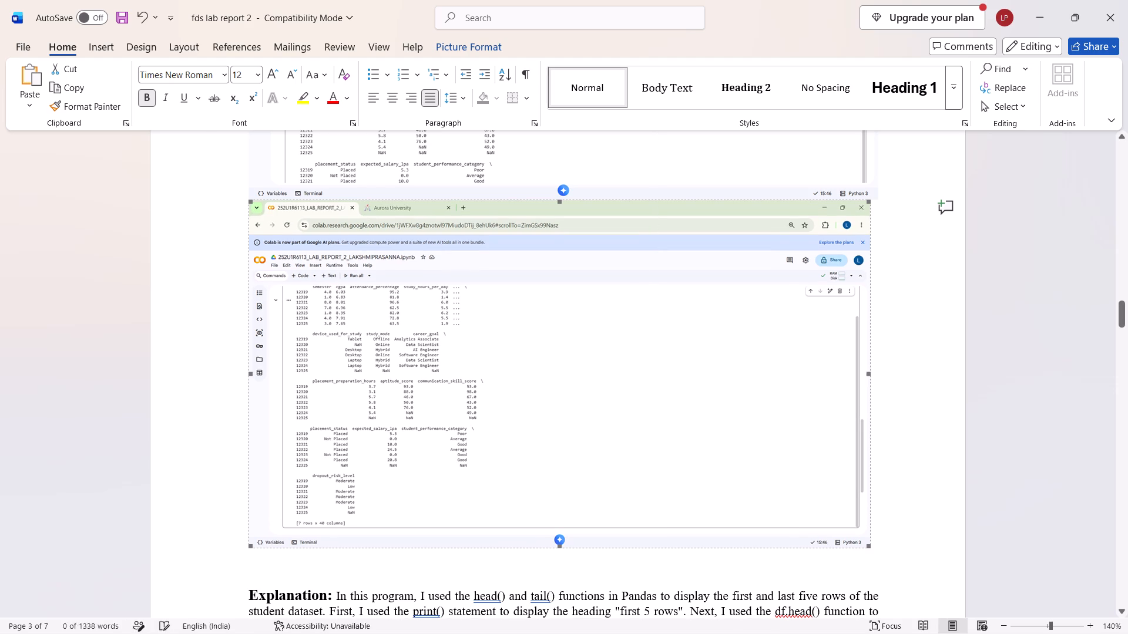
left_click_drag(249, 203, 243, 202)
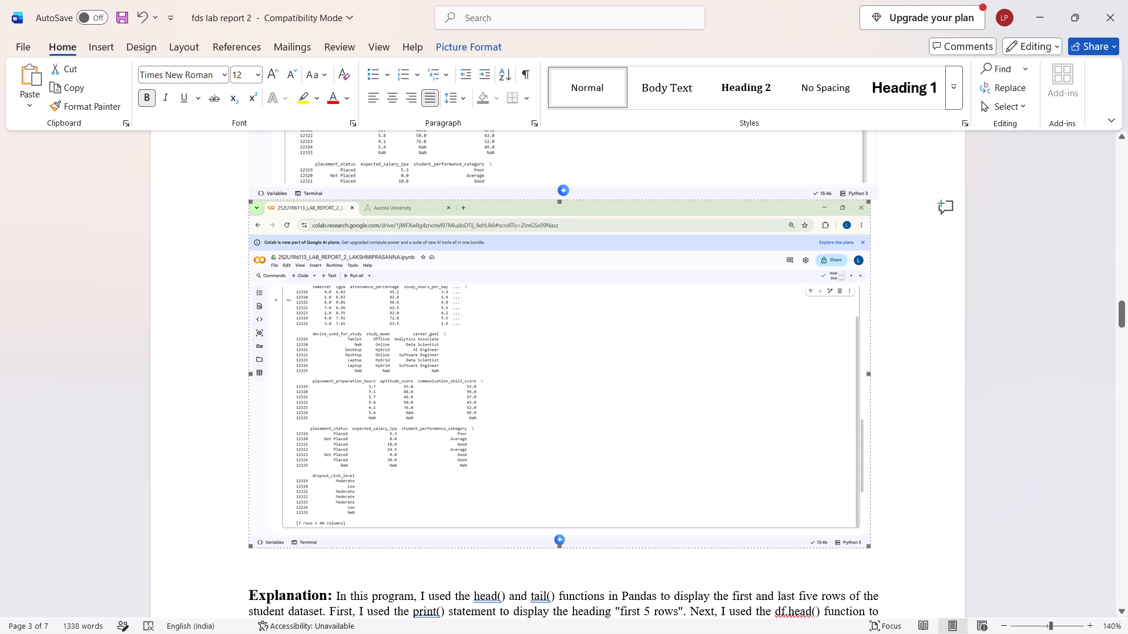
left_click_drag(243, 202, 241, 201)
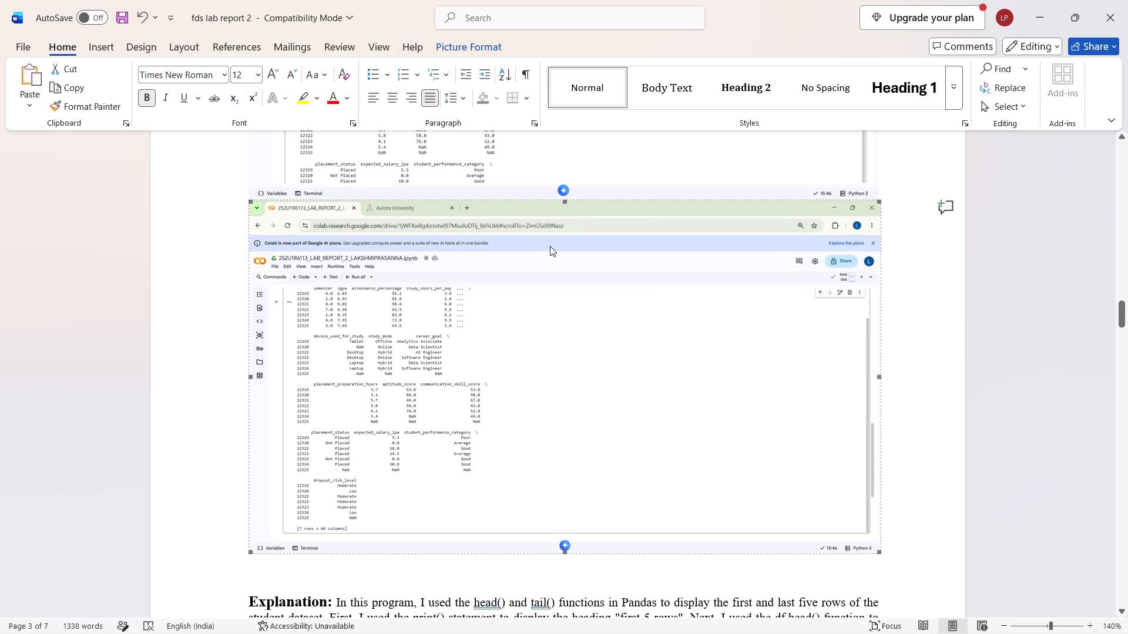
Insert a blank line between the last 7 rows capture and the resized capture below it.
scroll(550, 246, "up", 1)
left_click(889, 271)
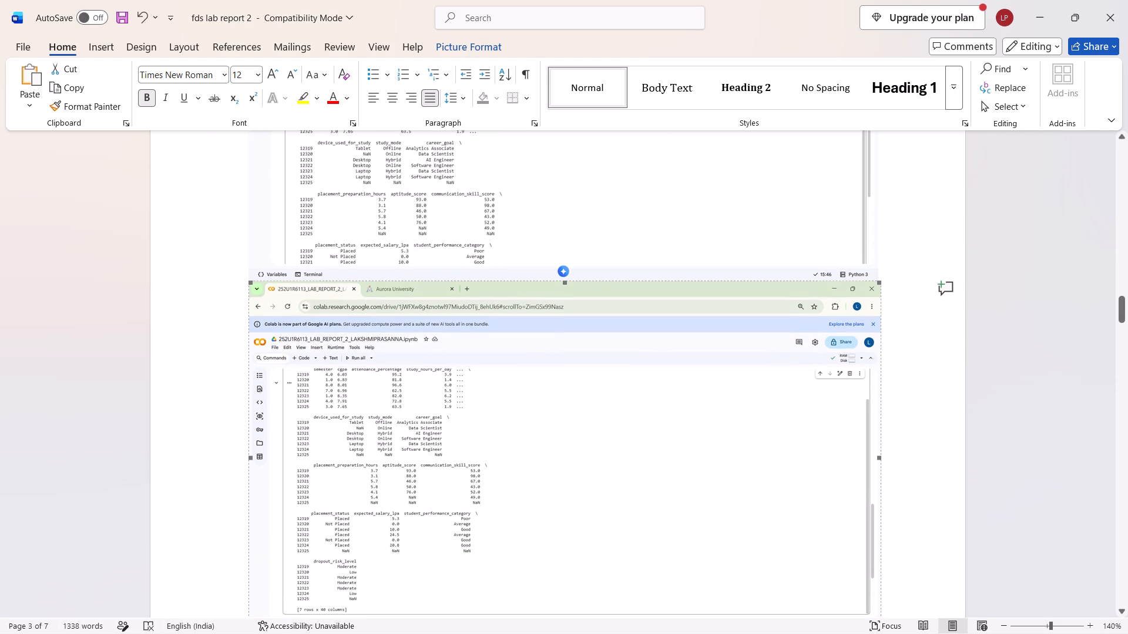
key("Return")
Add three line breaks after the first 3 rows capture to make space before the last 7 rows capture.
scroll(889, 271, "up", 1)
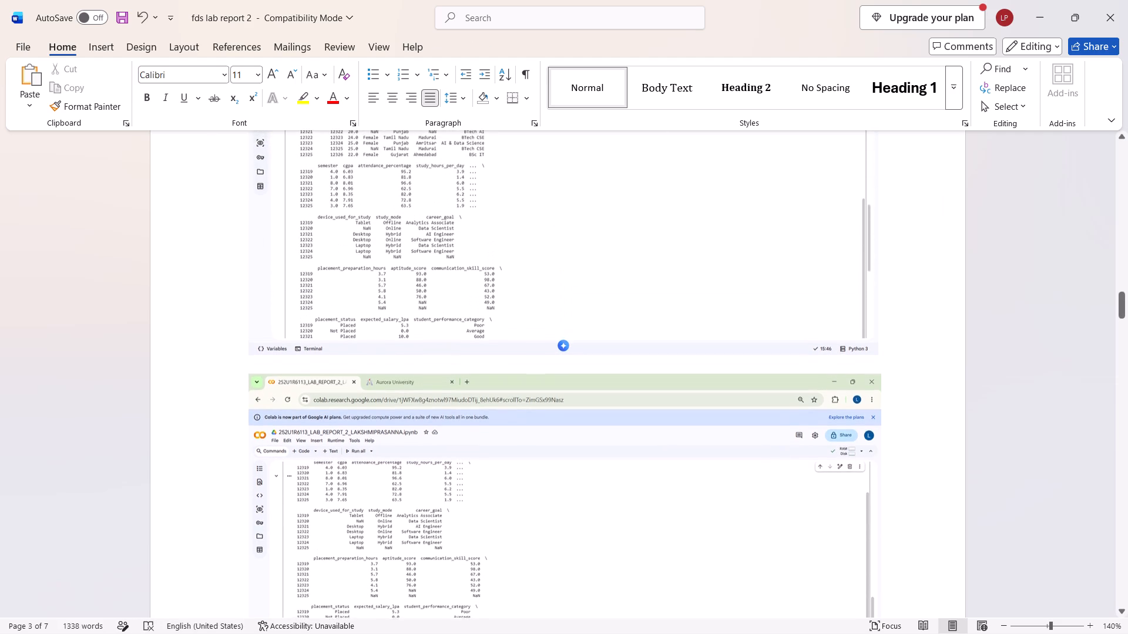
scroll(889, 271, "up", 2)
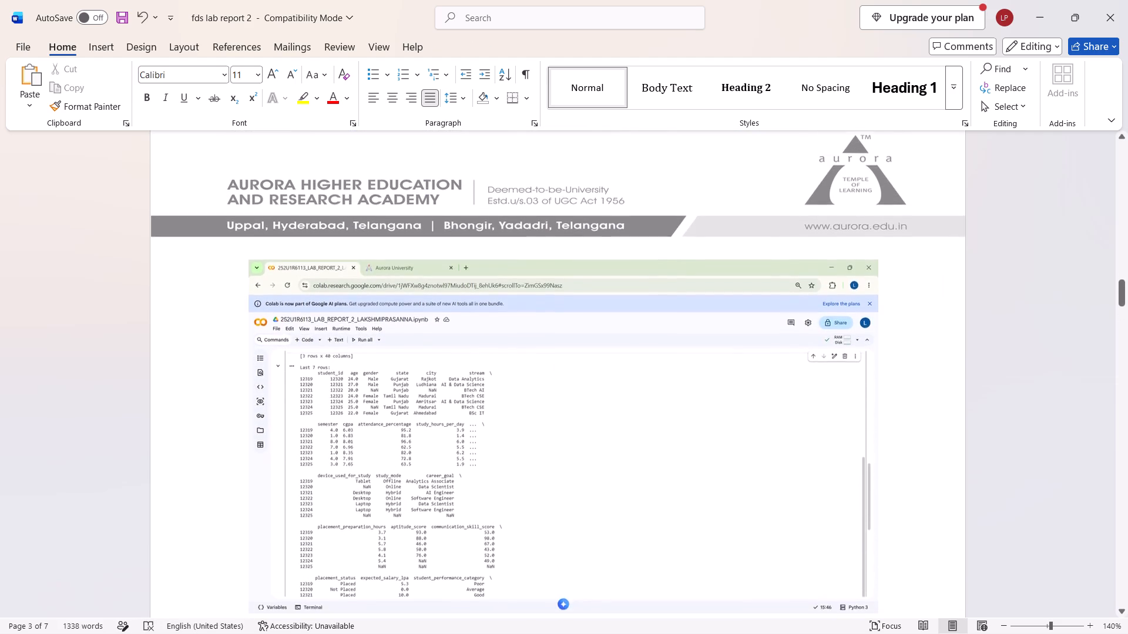
scroll(889, 271, "up", 1)
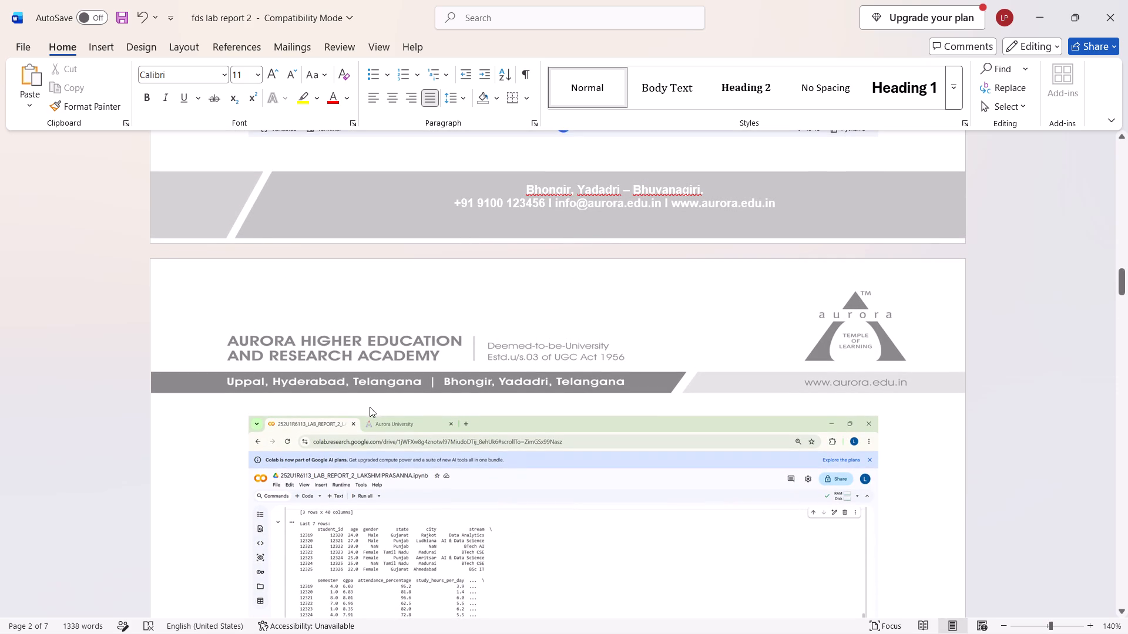
left_click(264, 412)
double_click(284, 406)
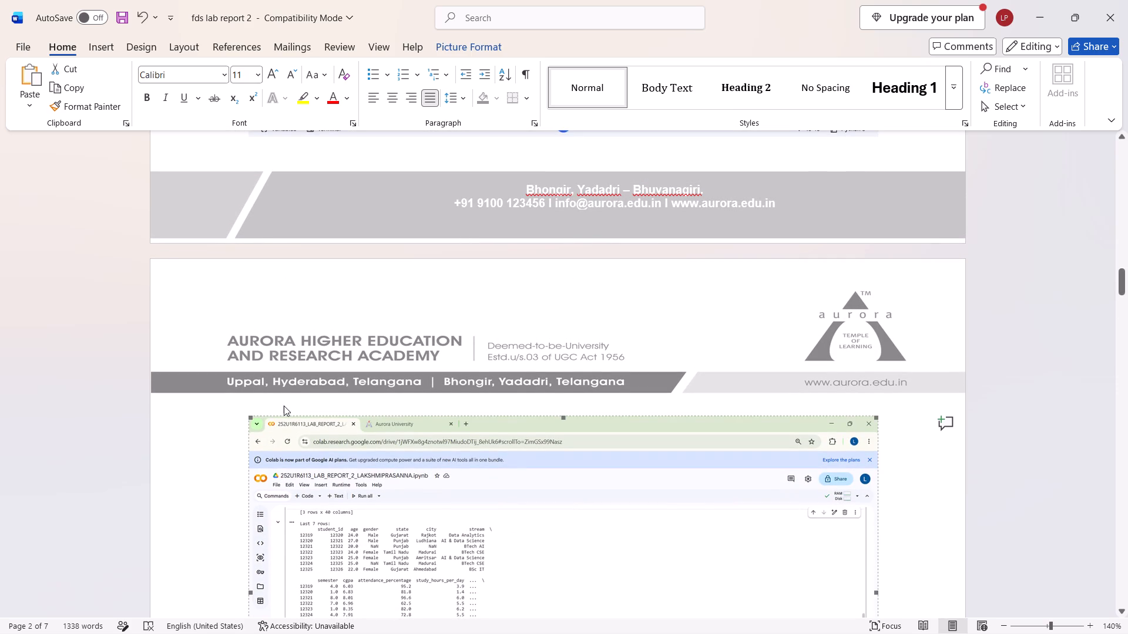
scroll(348, 363, "up", 2)
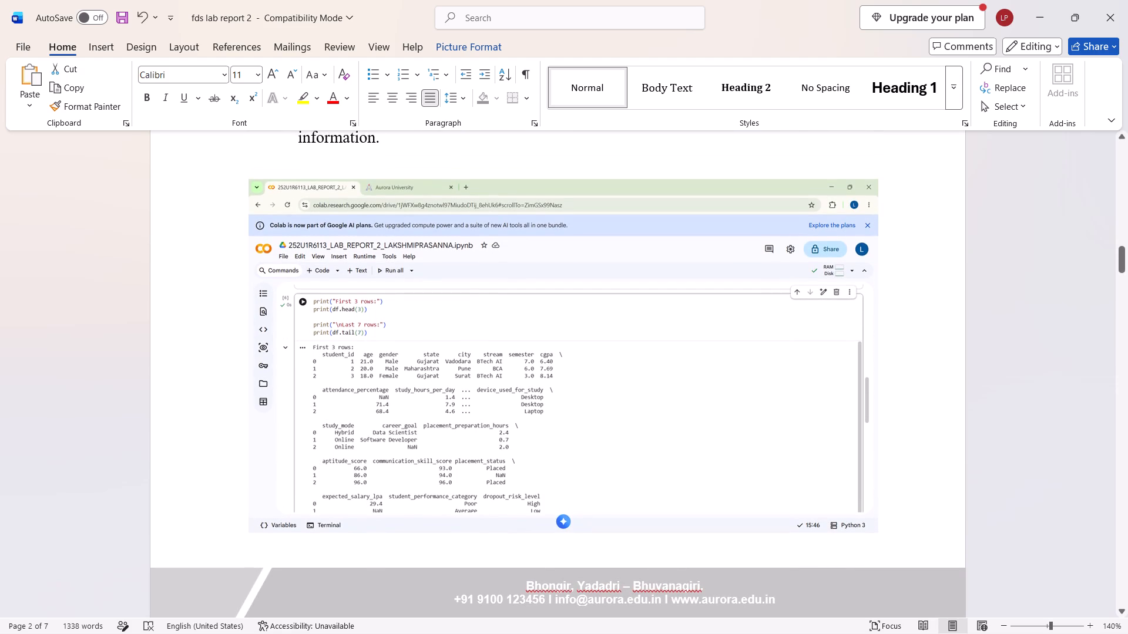
left_click(883, 515)
key("Return")
key("Return")
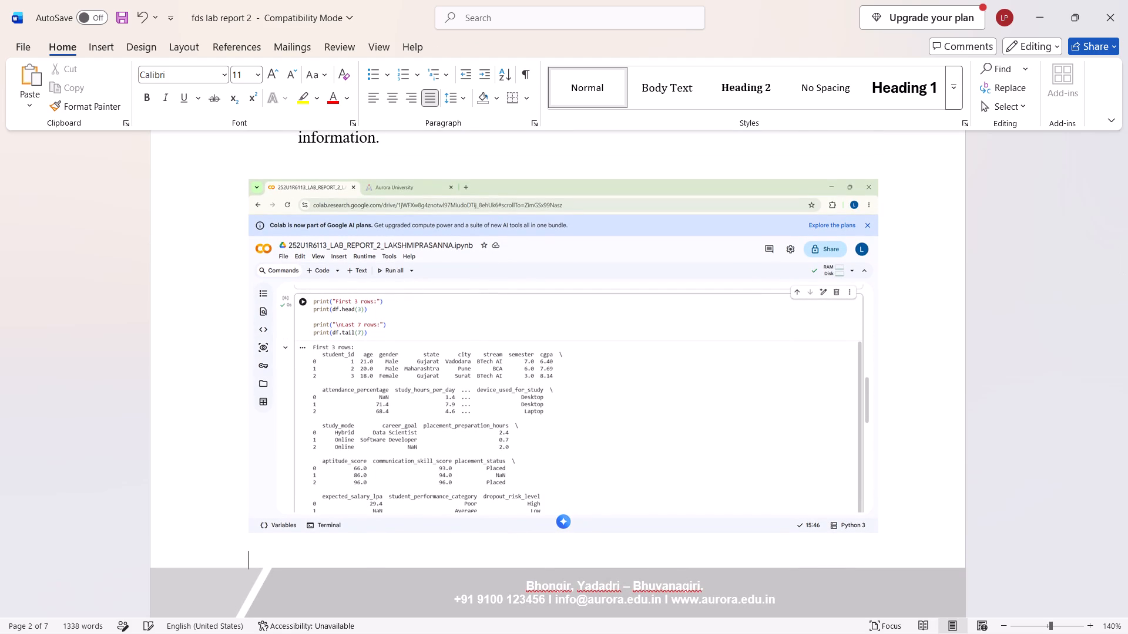
key("Return")
Add the label "Output:" on the line just above the last 7 rows capture.
scroll(883, 515, "down", 1)
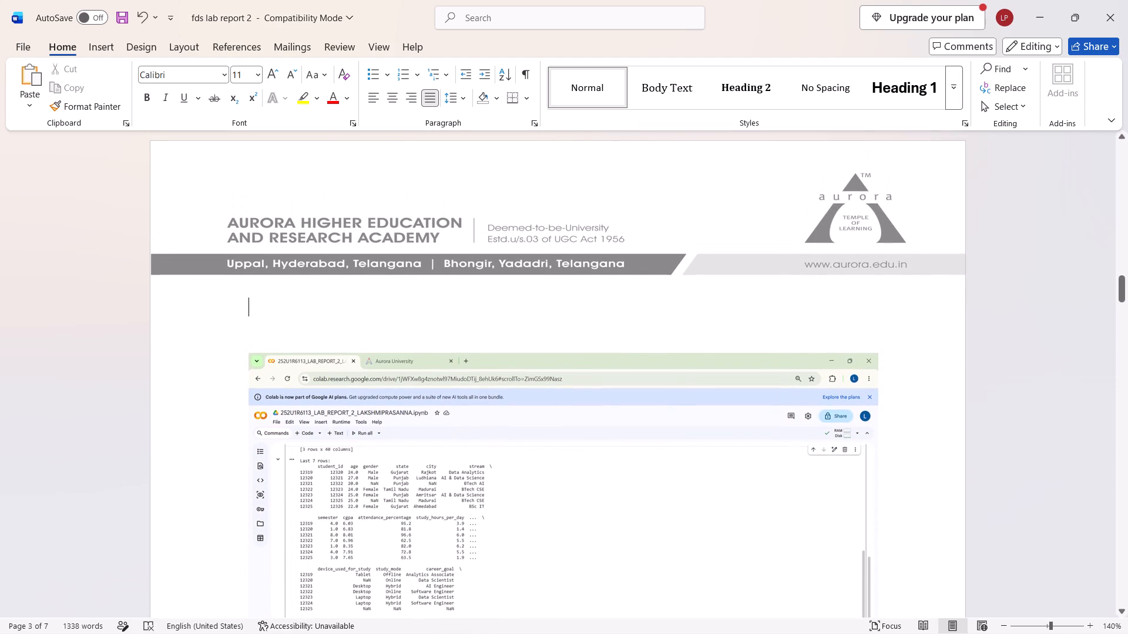
key("Down")
key("o")
type("utpt")
key("BackSpace")
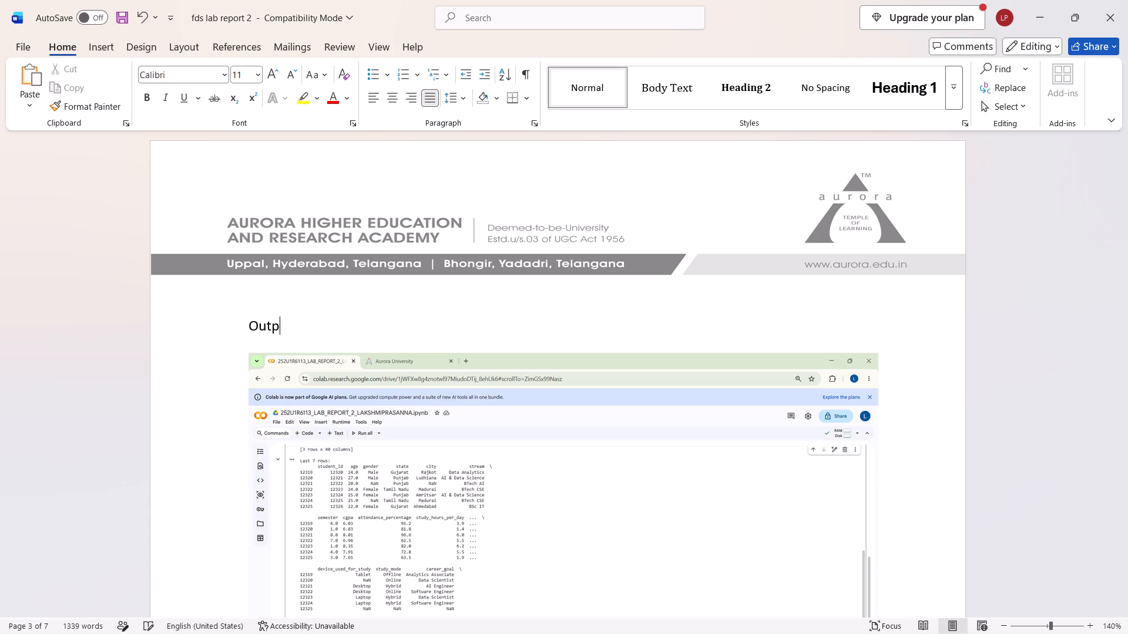
key("u")
key("t")
key("shift+colon")
Format the "Output:" label above the last 7 rows capture in Times New Roman, size 14.
left_click_drag(313, 333, 233, 329)
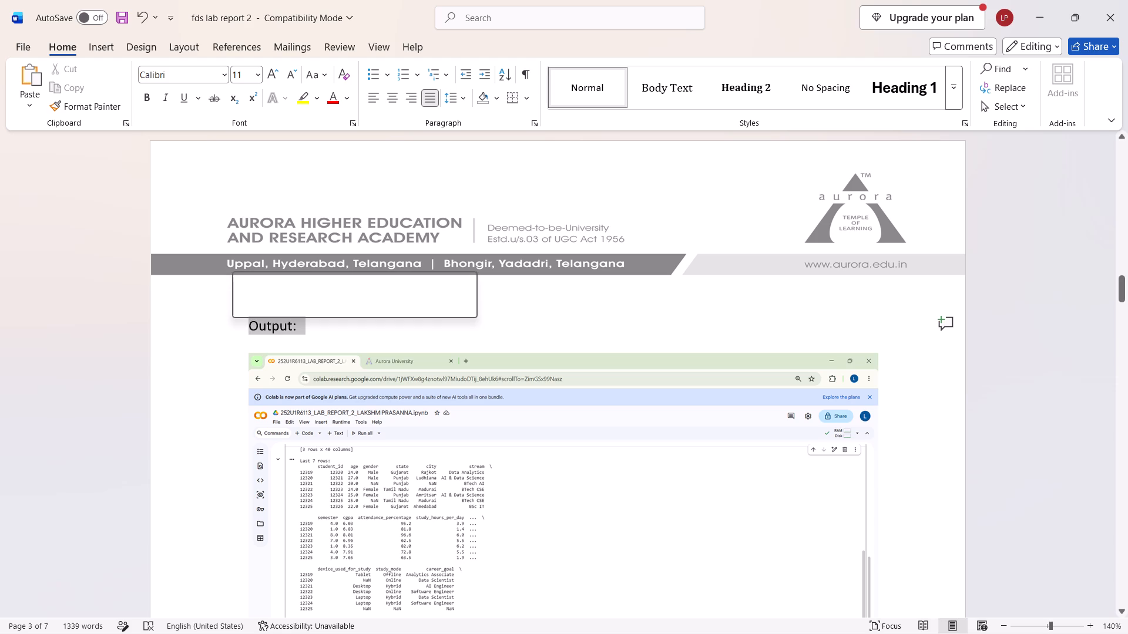
left_click(221, 73)
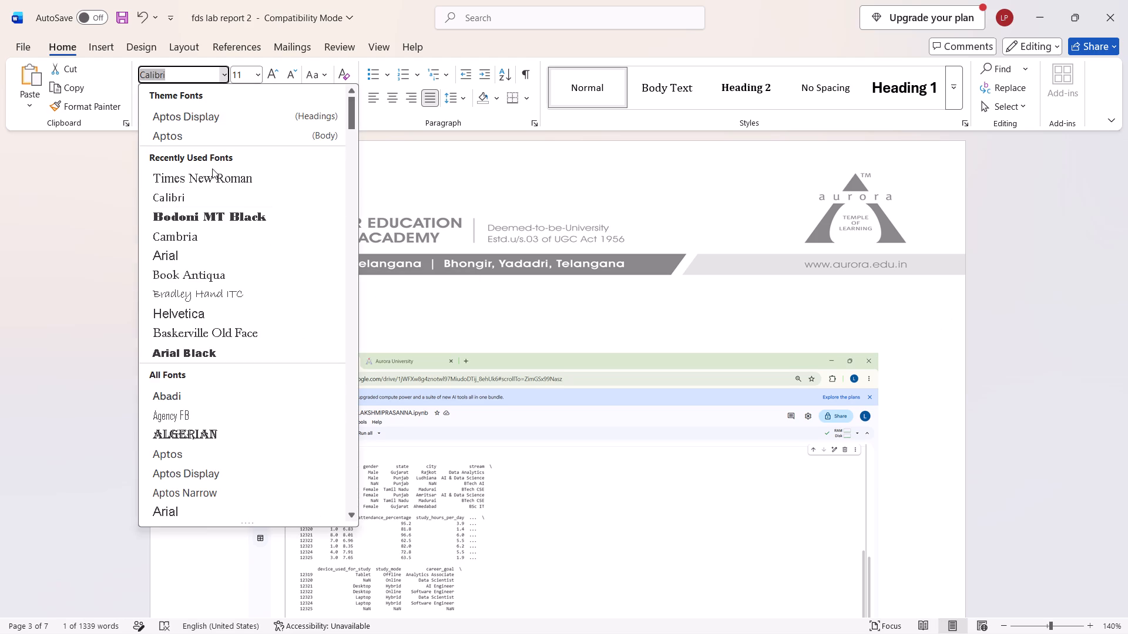
left_click(211, 172)
left_click_drag(257, 73, 239, 178)
left_click(239, 178)
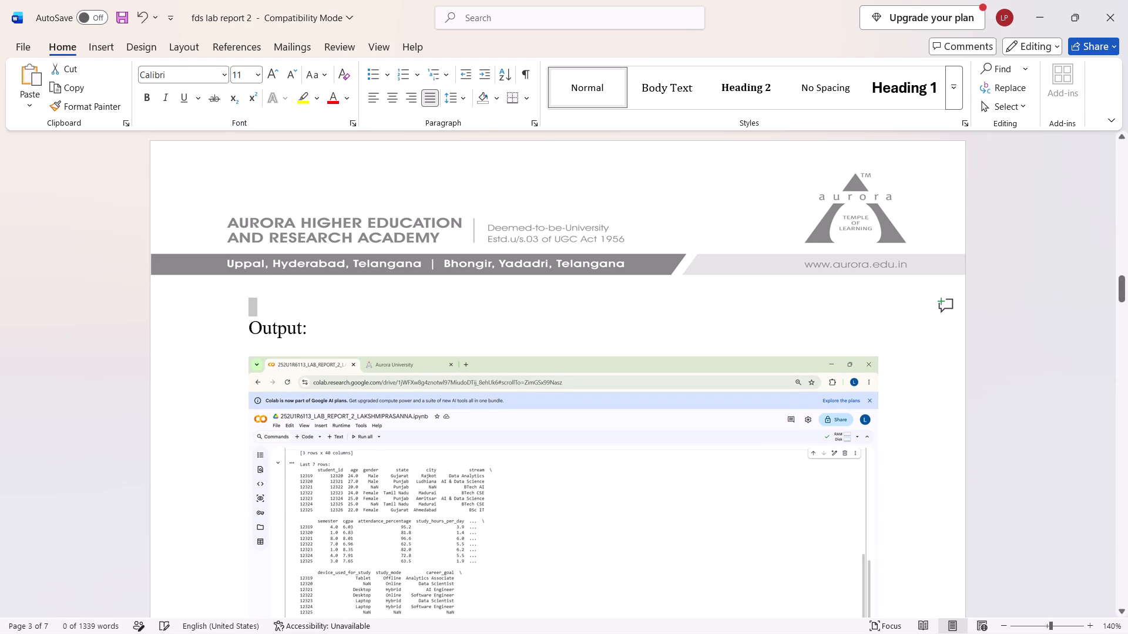
left_click(402, 321)
Review the 3/7-row captures and the explanation sections before and after them in the report.
scroll(402, 321, "down", 4)
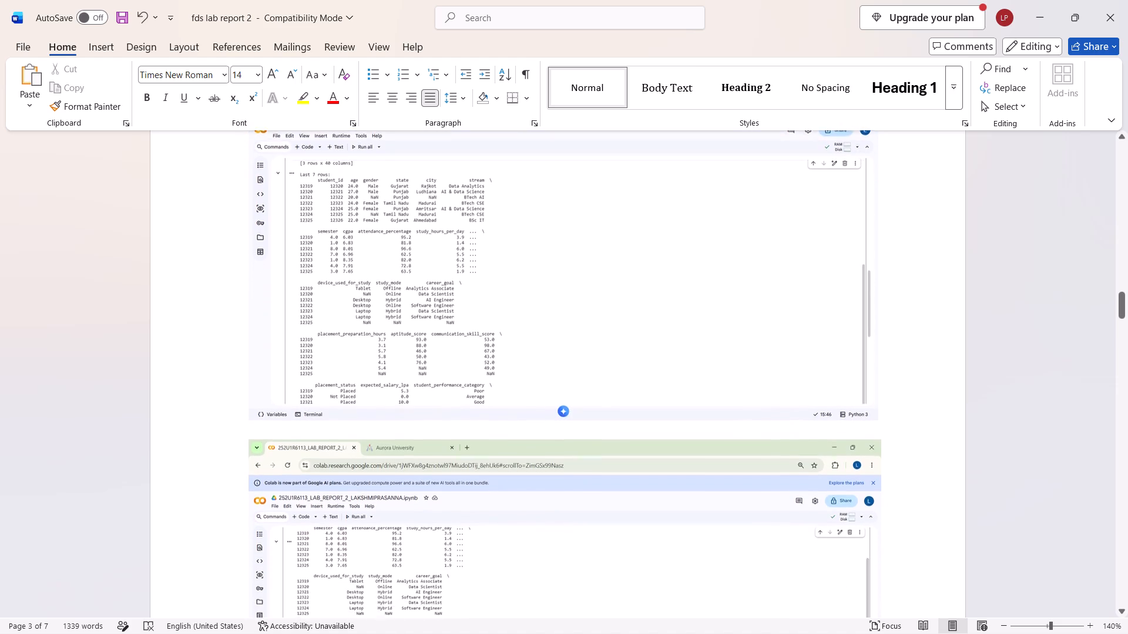
scroll(402, 321, "down", 2)
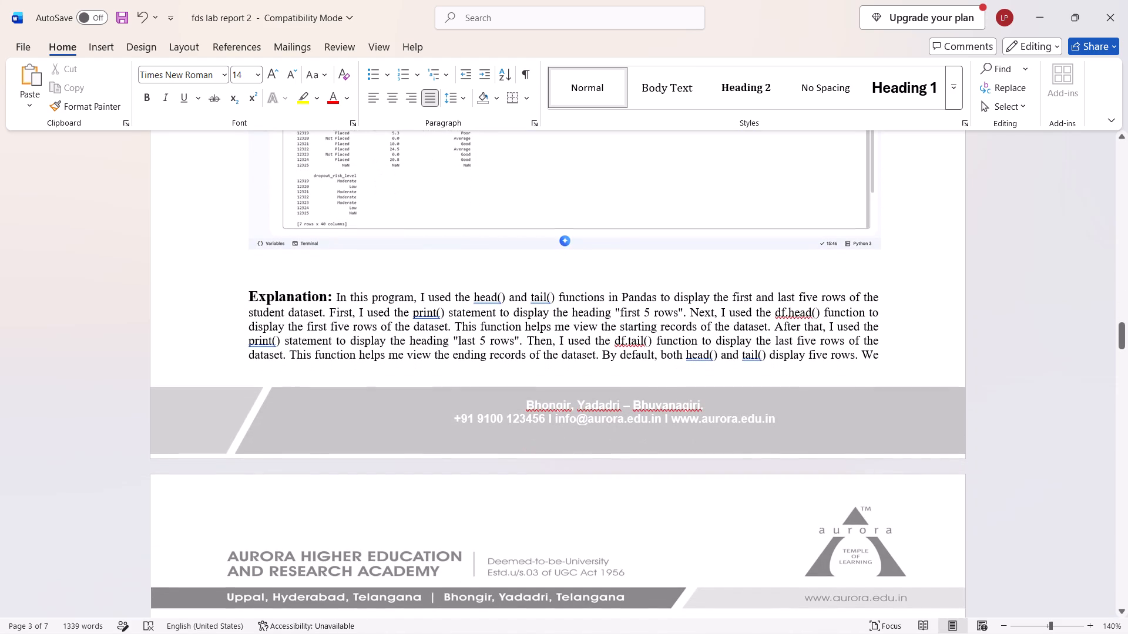
scroll(367, 294, "up", 5)
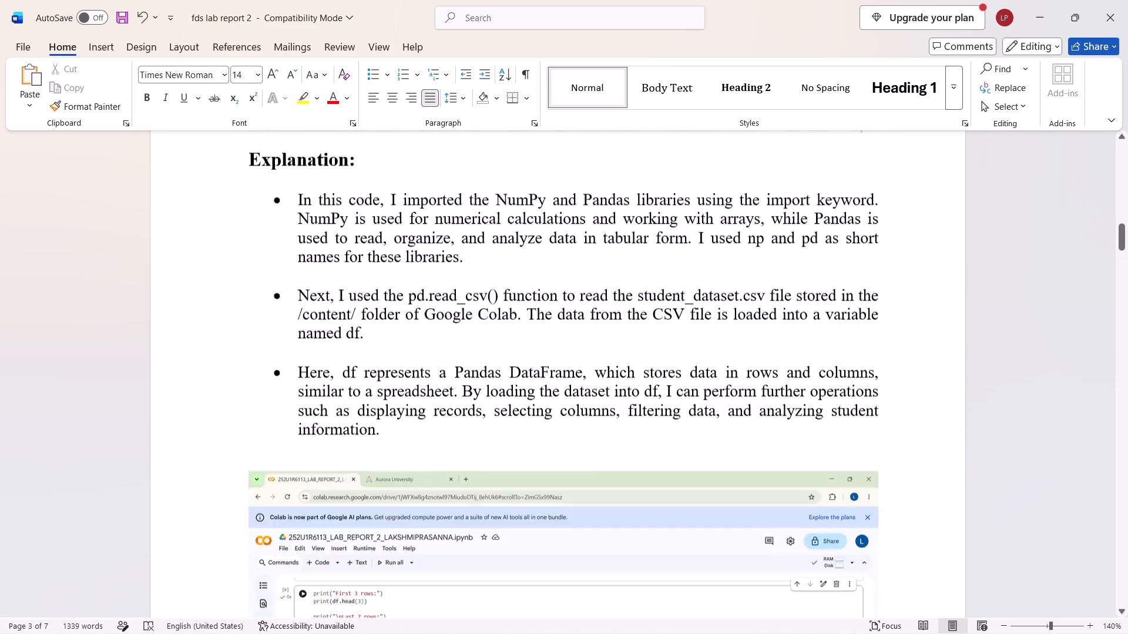
scroll(367, 294, "down", 2)
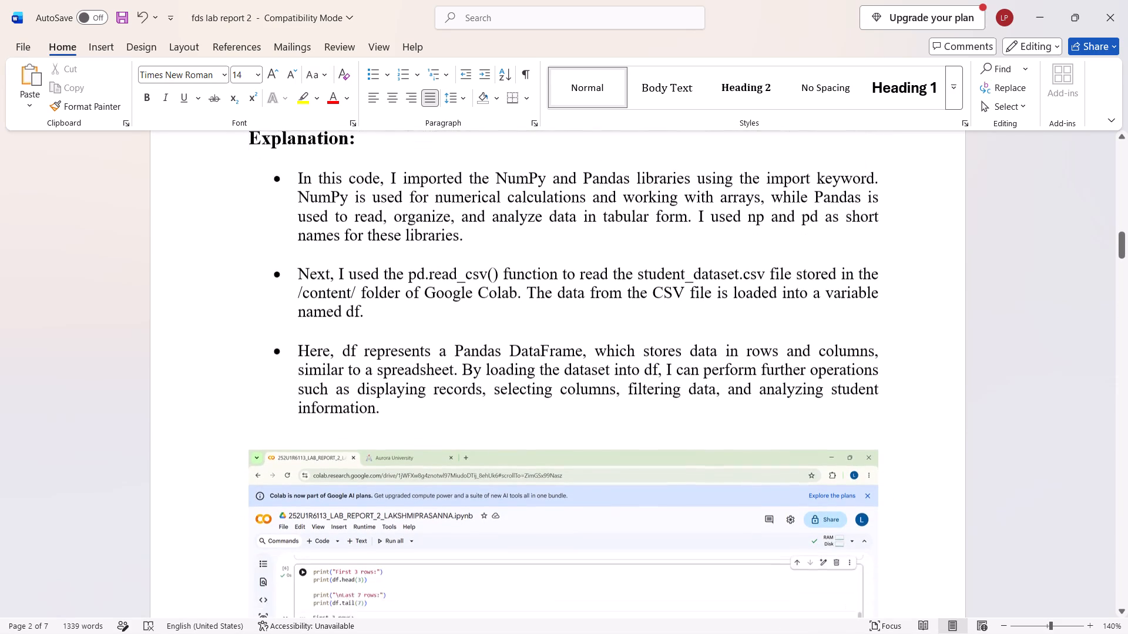
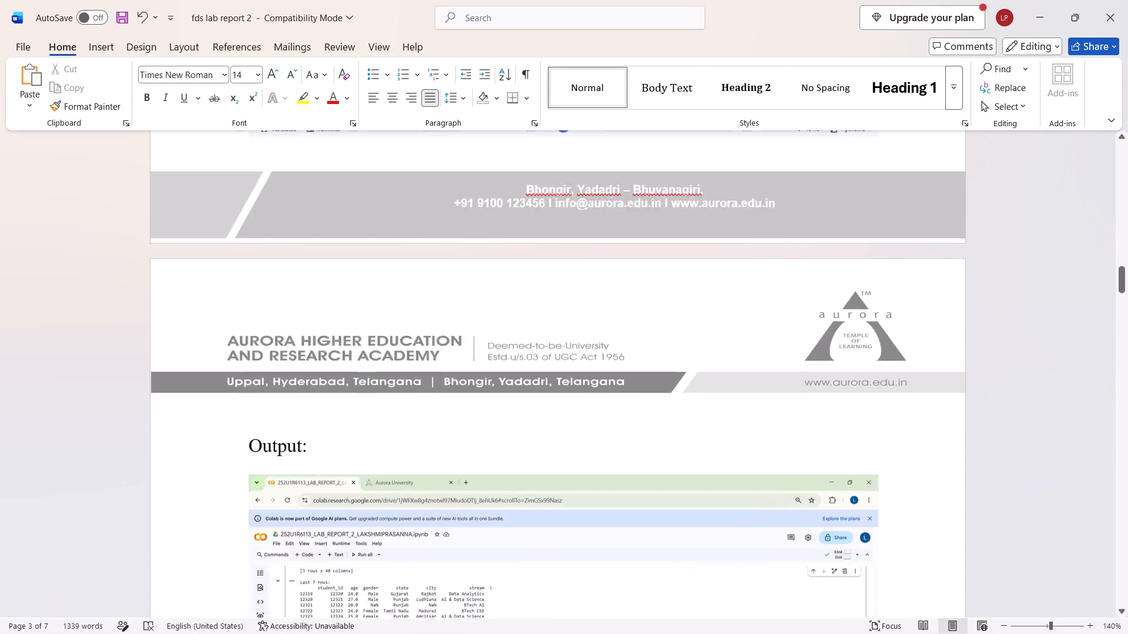
scroll(696, 271, "up", 2)
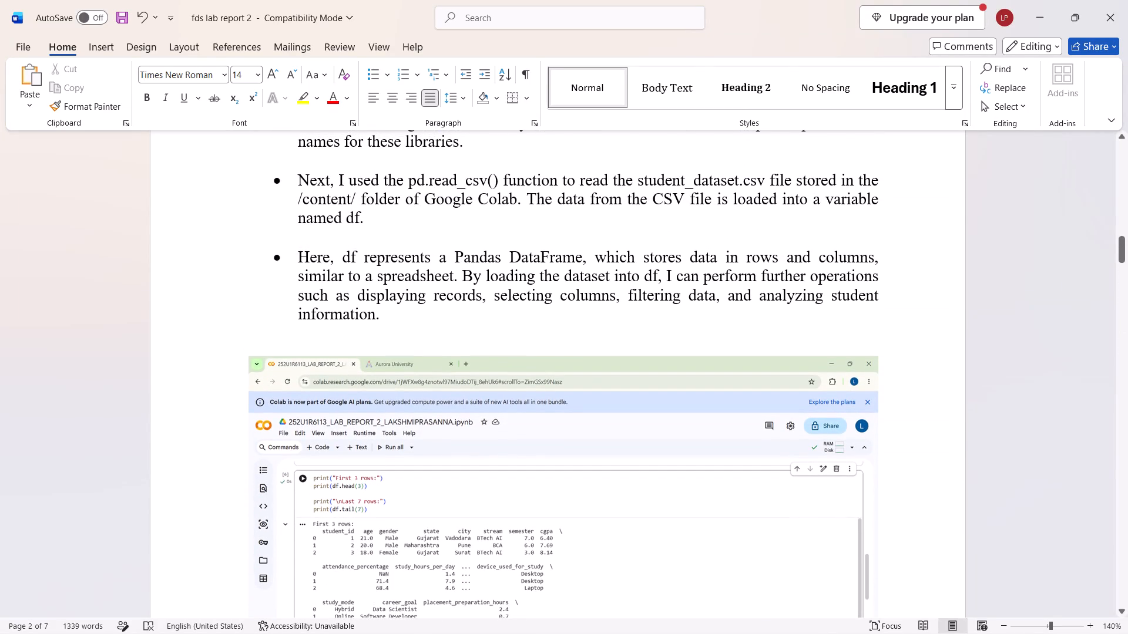
left_click(396, 314)
key("Return")
key("Return")
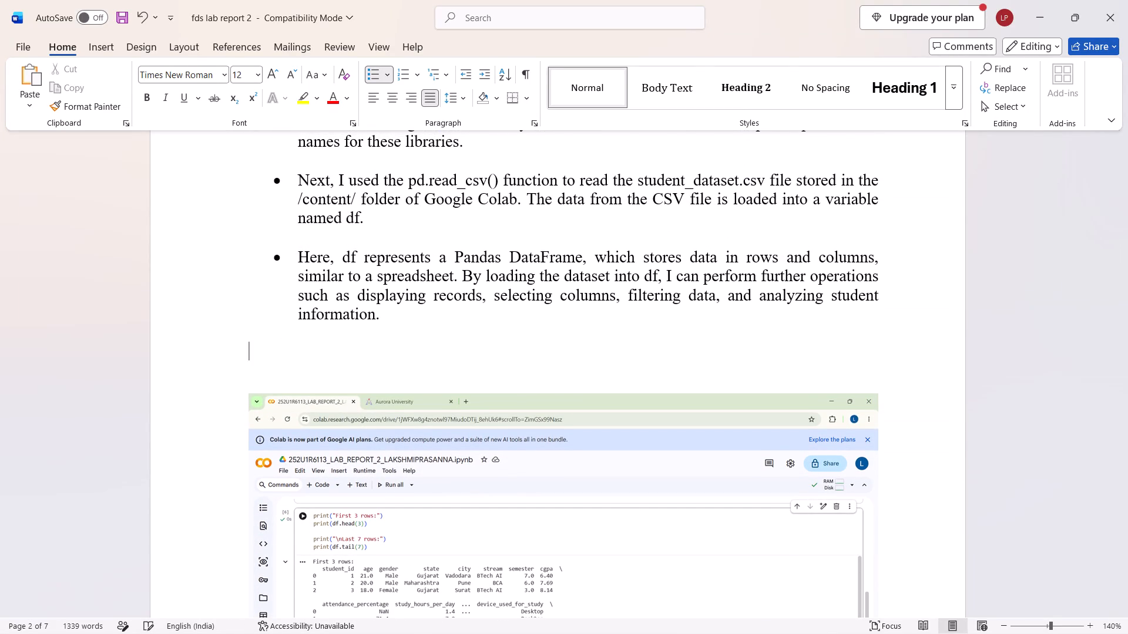
key("ctrl+v")
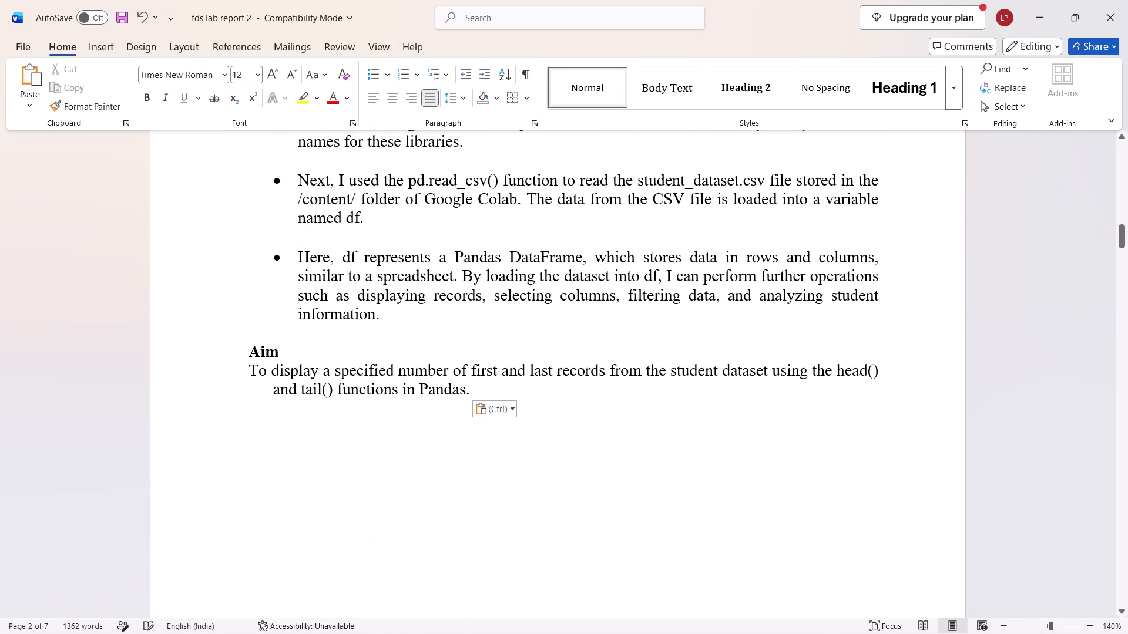
Join the pasted Aim heading and its sentence into one paragraph that begins with "Aim: ".
left_click(293, 348)
left_click(249, 375)
key("BackSpace")
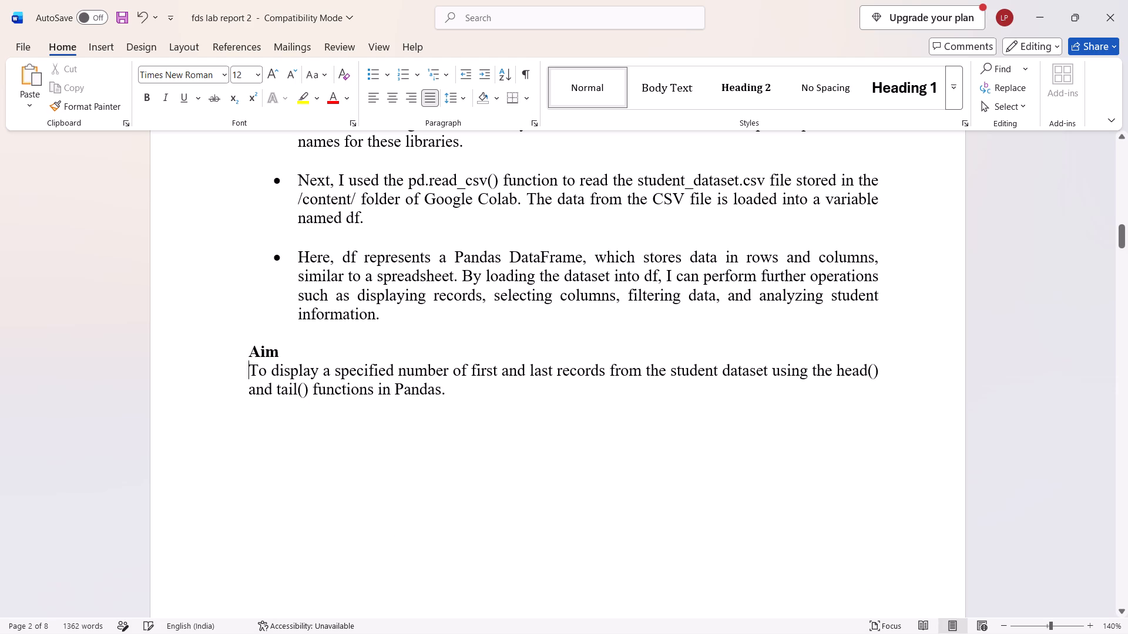
key("BackSpace")
key("shift+colon")
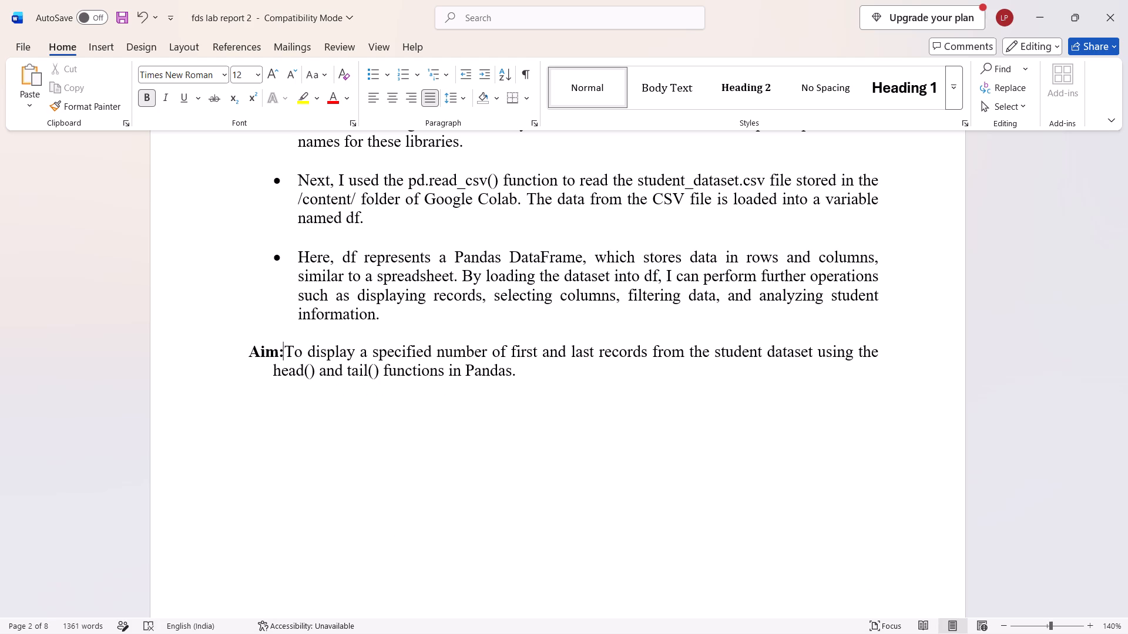
key("space")
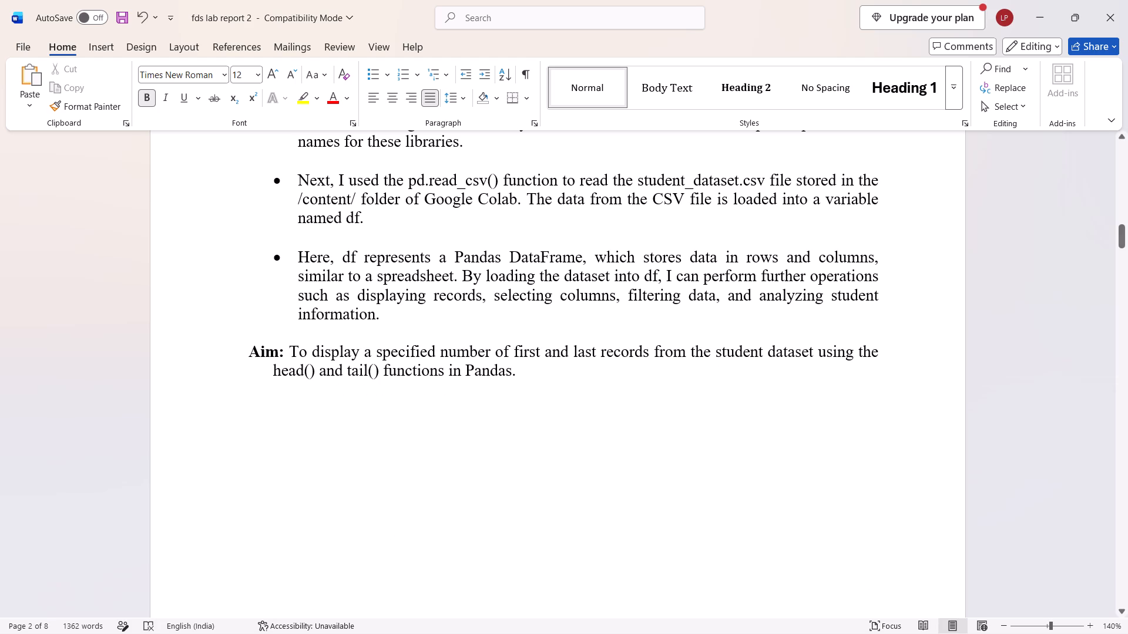
Set the font size of the new "Aim:" label to 14.
left_click_drag(529, 369, 337, 363)
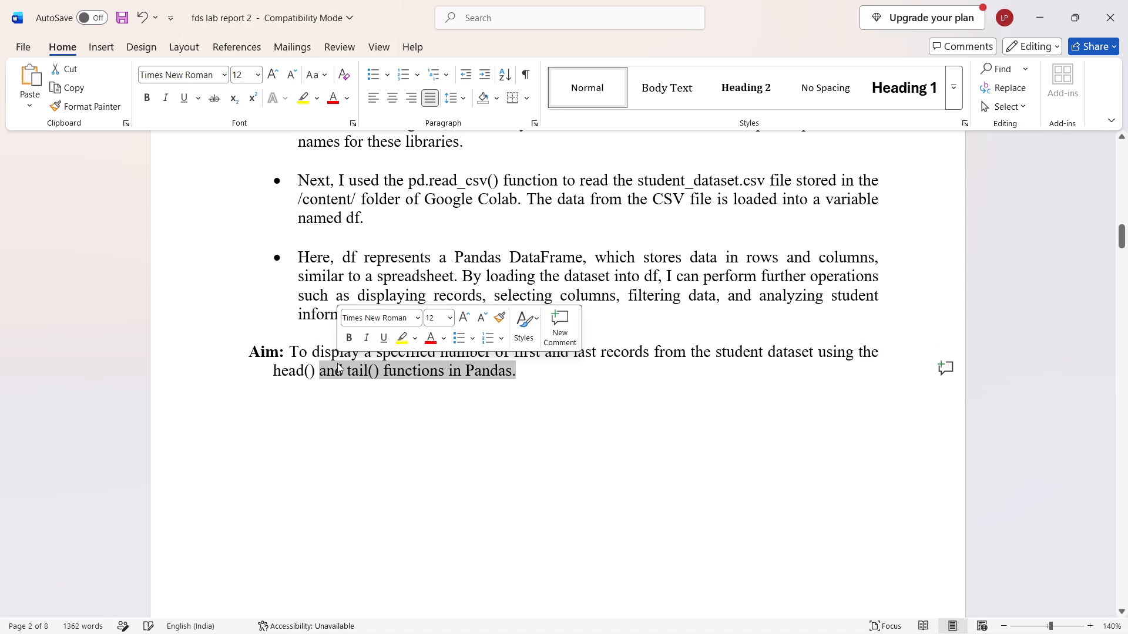
left_click(330, 410)
left_click_drag(285, 350, 241, 349)
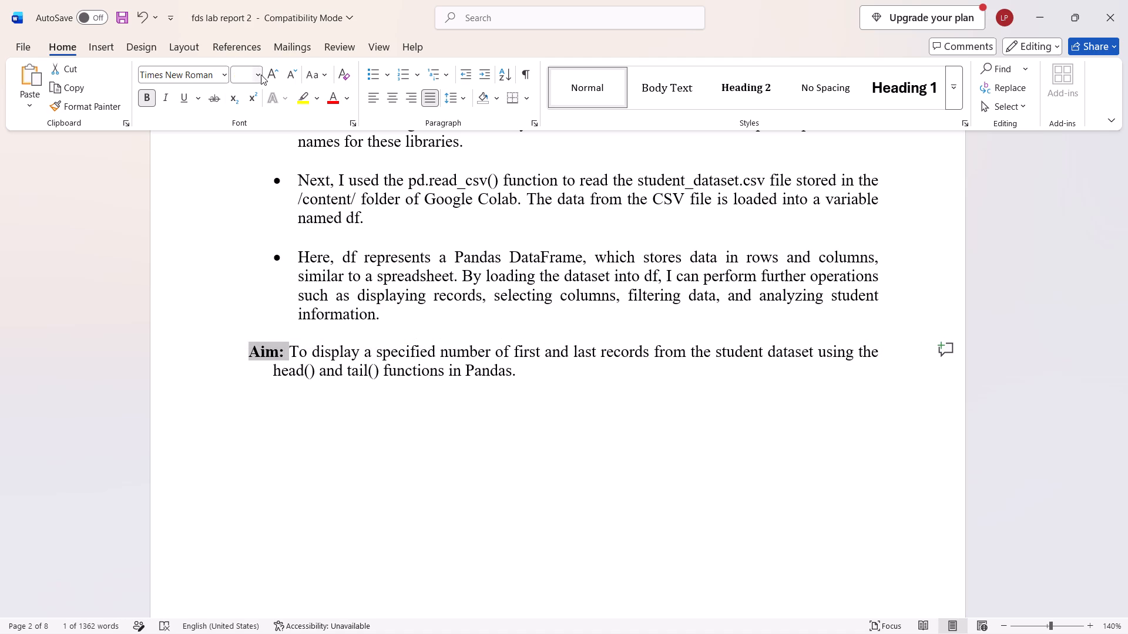
left_click_drag(258, 72, 239, 184)
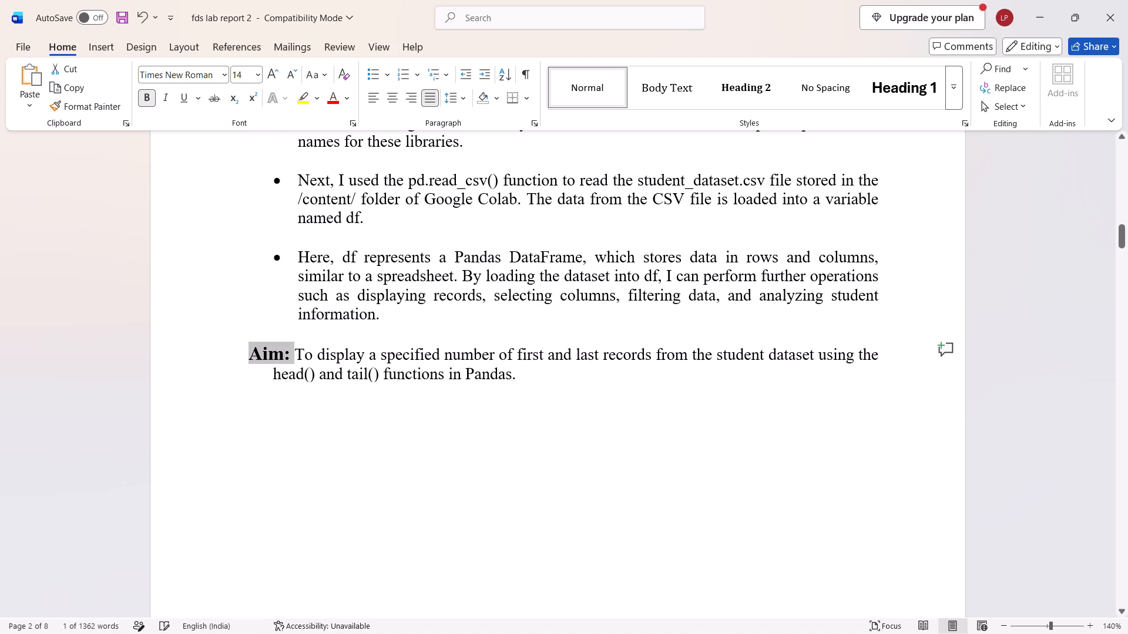
left_click(413, 454)
Review the first section's Aim and Code Execution layout and the captures that follow the new Aim.
scroll(413, 454, "down", 1)
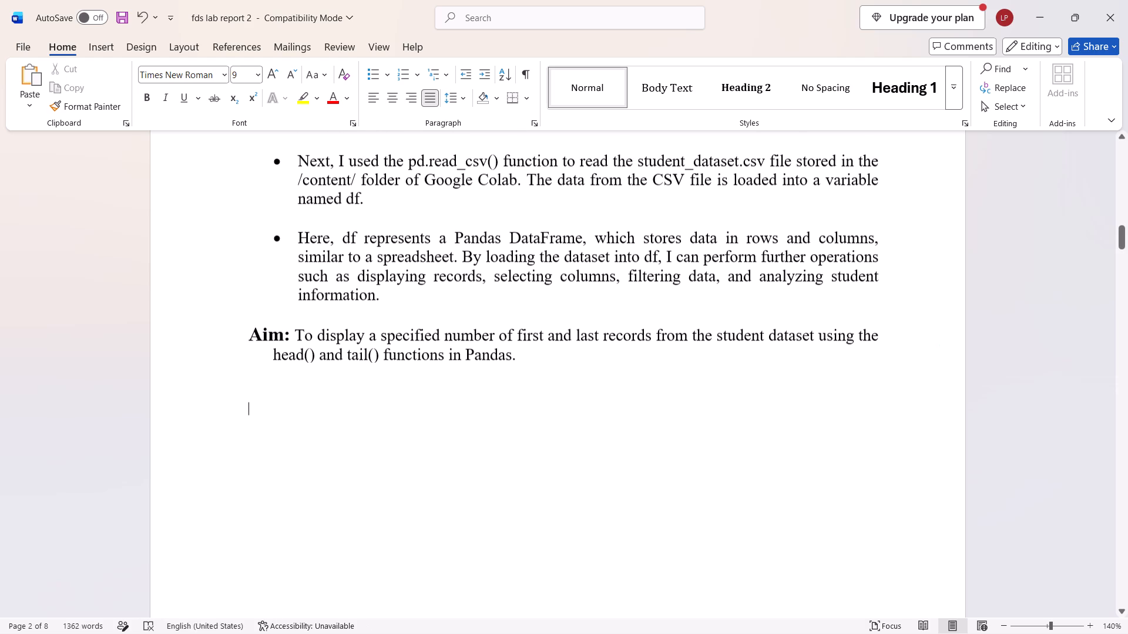
scroll(413, 454, "down", 1)
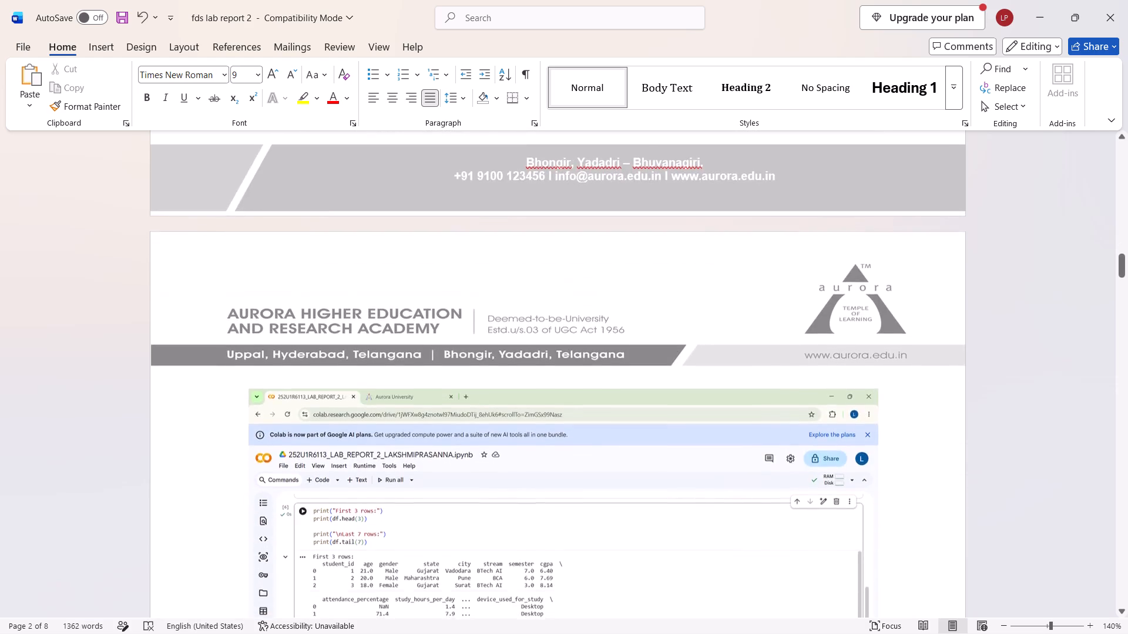
scroll(562, 296, "up", 2)
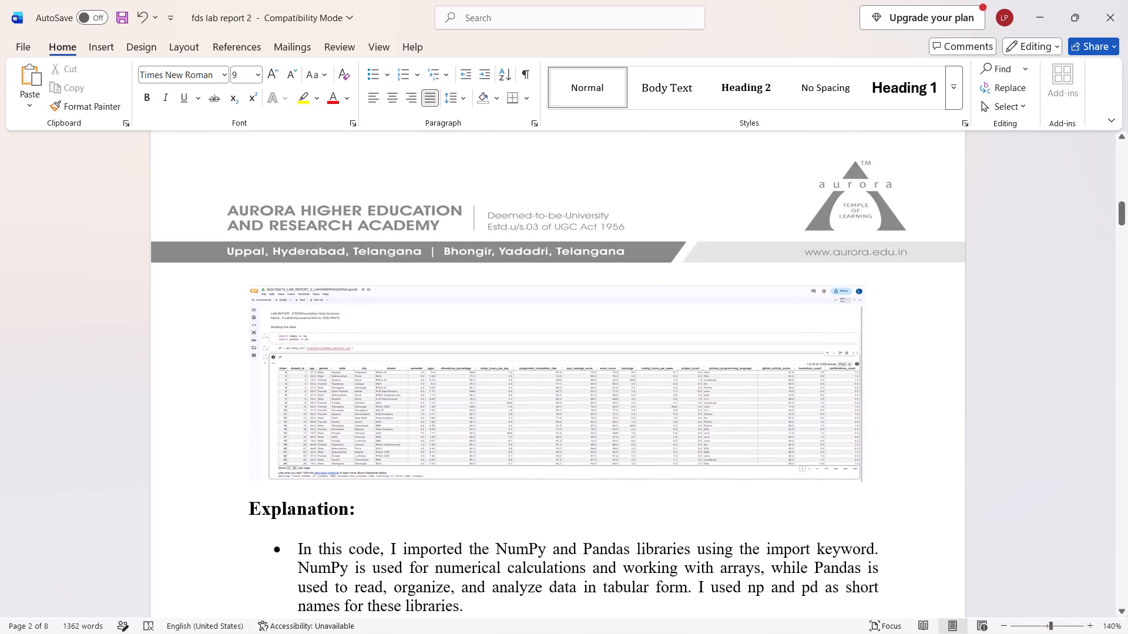
scroll(562, 296, "up", 5)
scroll(562, 296, "down", 2)
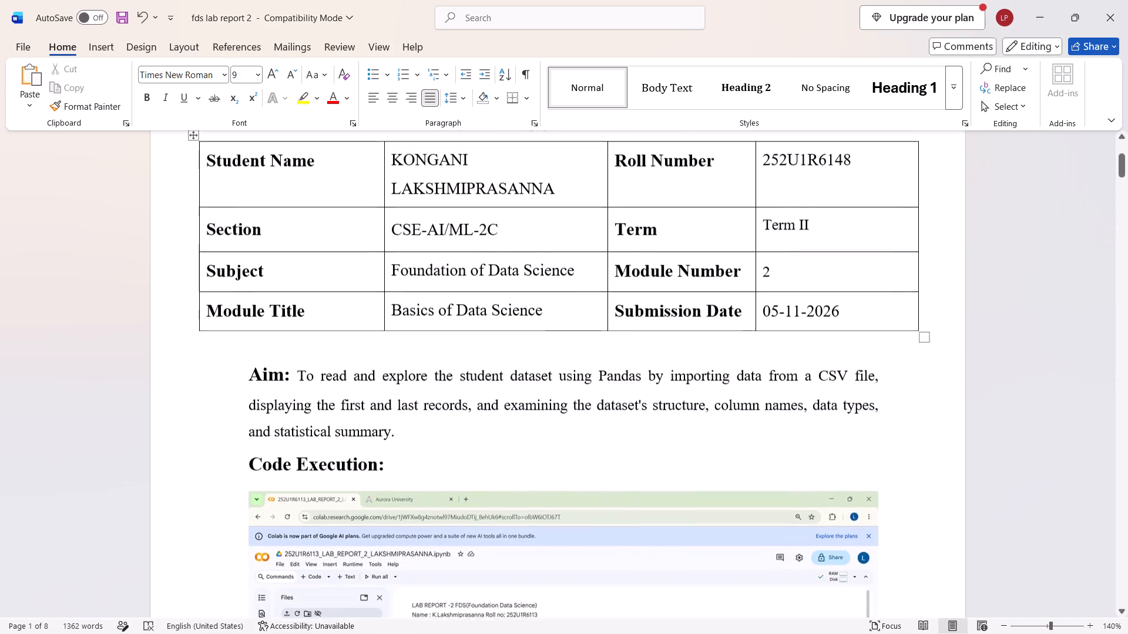
scroll(562, 296, "down", 3)
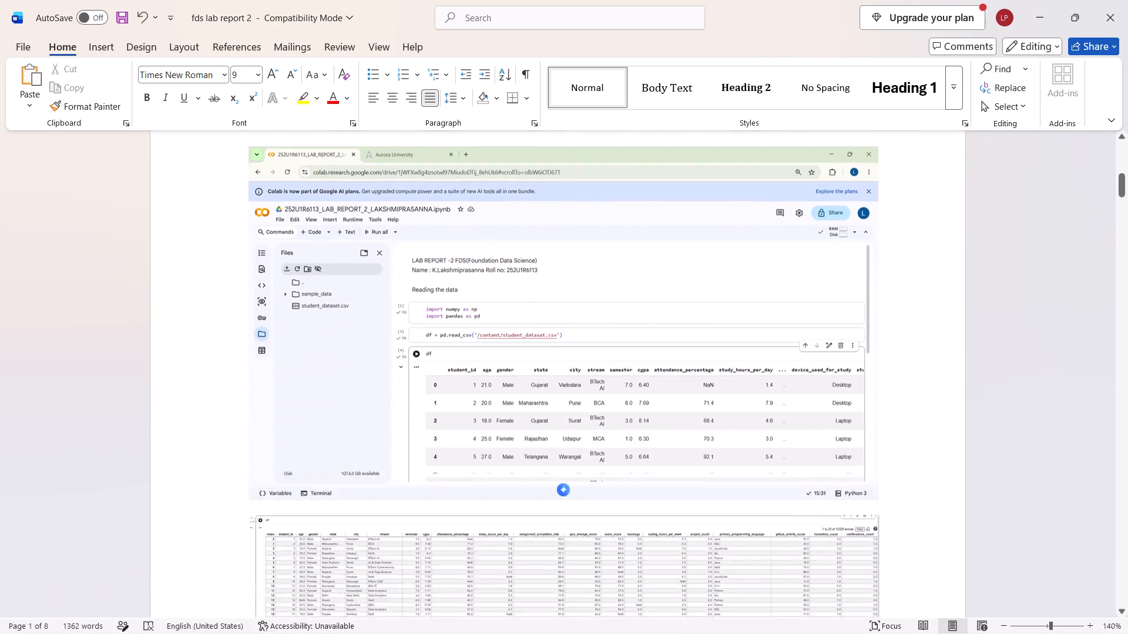
scroll(562, 296, "down", 2)
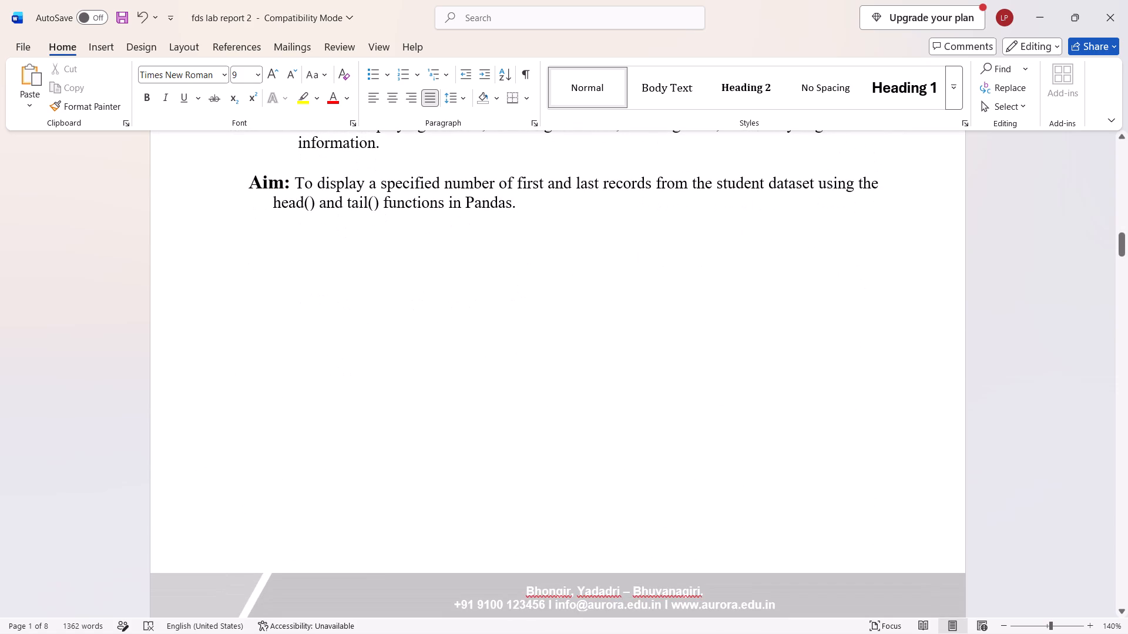
scroll(562, 296, "down", 1)
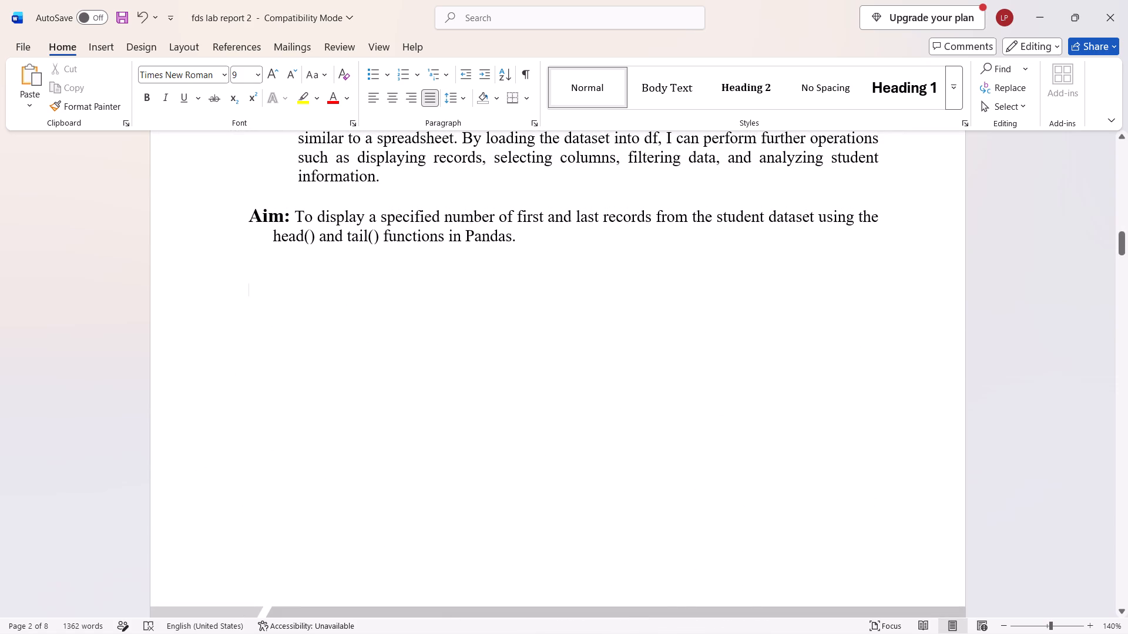
scroll(554, 382, "down", 5)
scroll(554, 382, "up", 3)
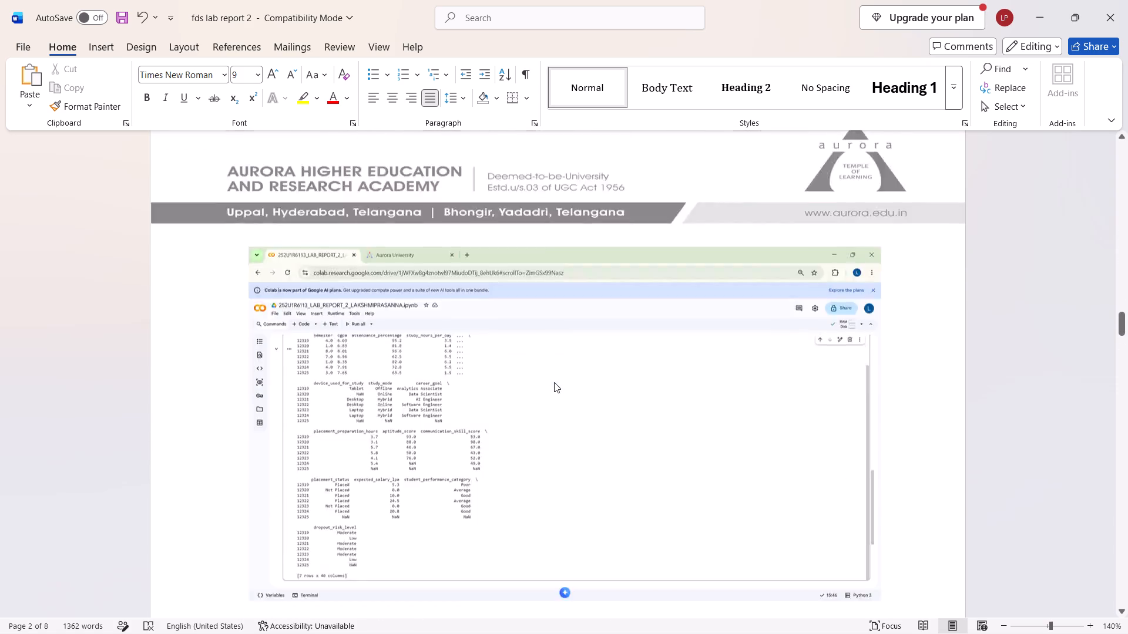
Shrink the "First 3 rows" code capture proportionally so it fits under the new Aim on page 2.
scroll(554, 382, "up", 2)
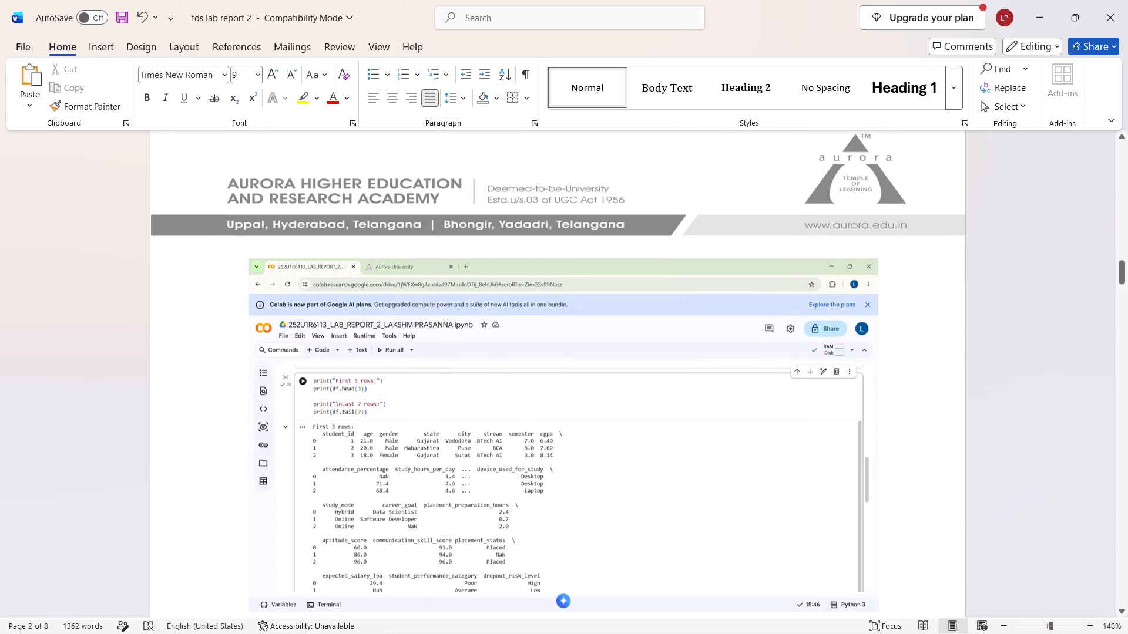
scroll(554, 382, "up", 1)
left_click(554, 382)
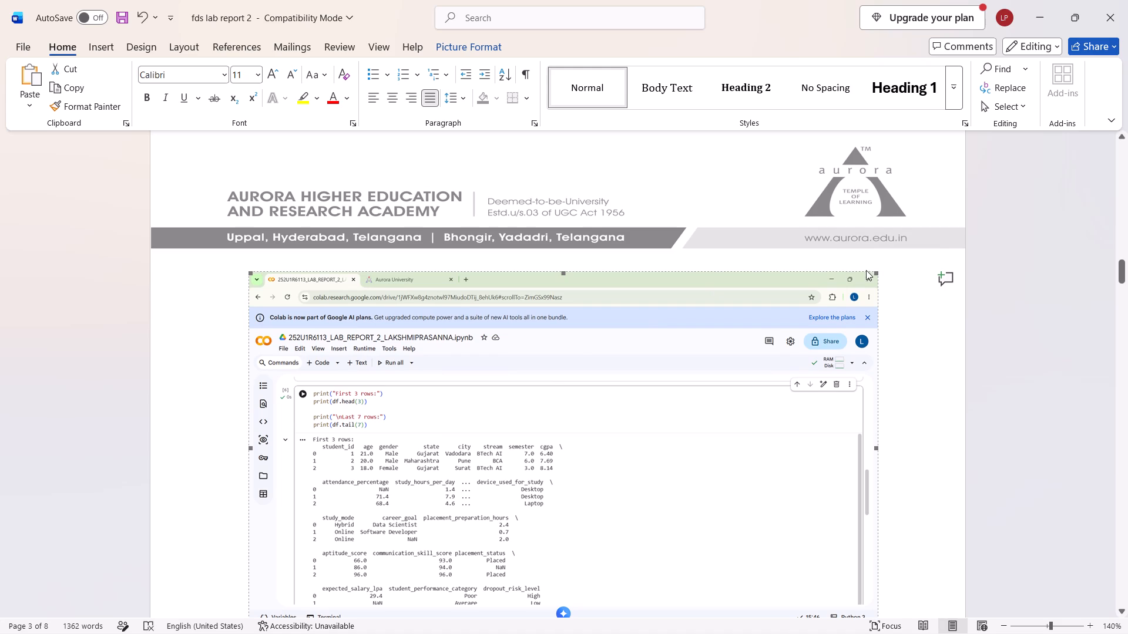
left_click_drag(877, 275, 851, 310)
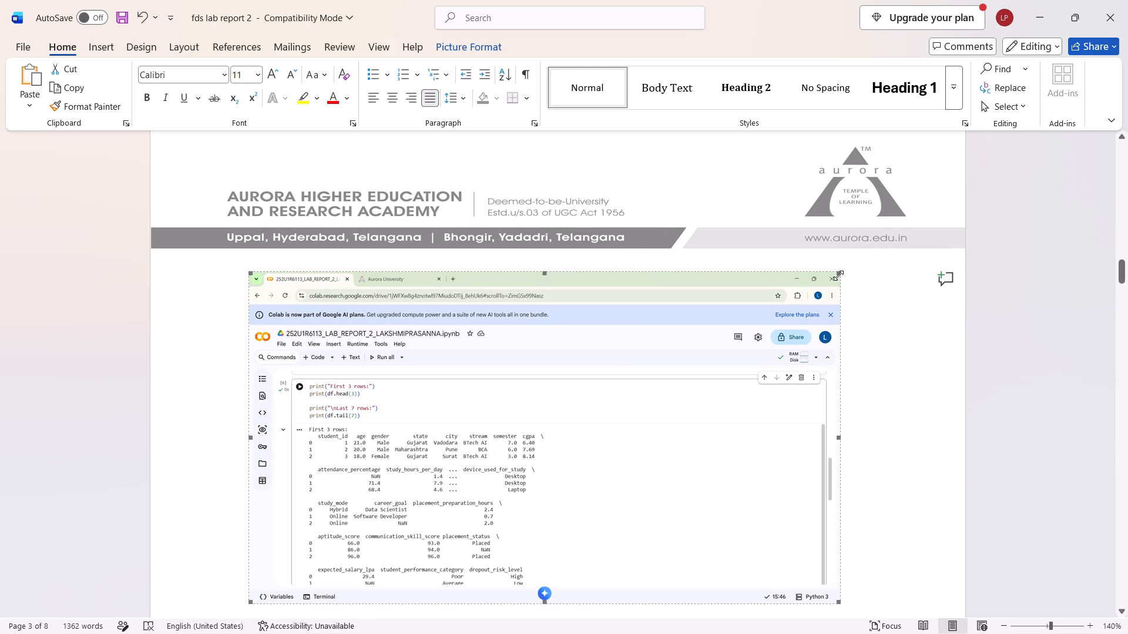
left_click_drag(838, 275, 797, 333)
Delete one blank line between the new Aim paragraph and the code capture.
scroll(791, 366, "up", 2)
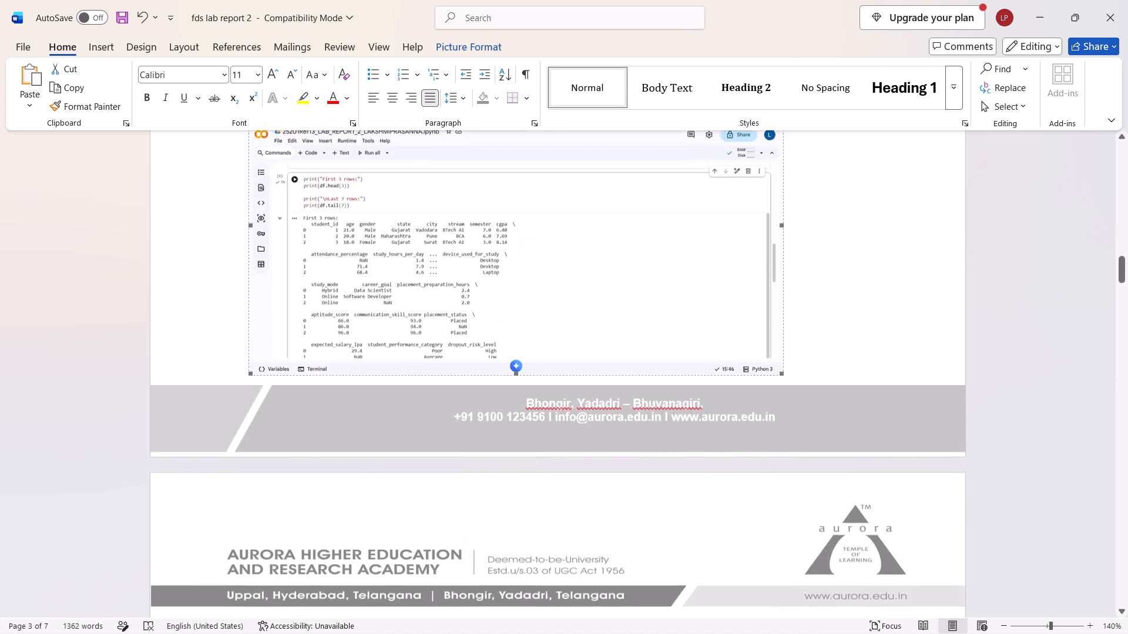
scroll(791, 366, "up", 1)
left_click(617, 276)
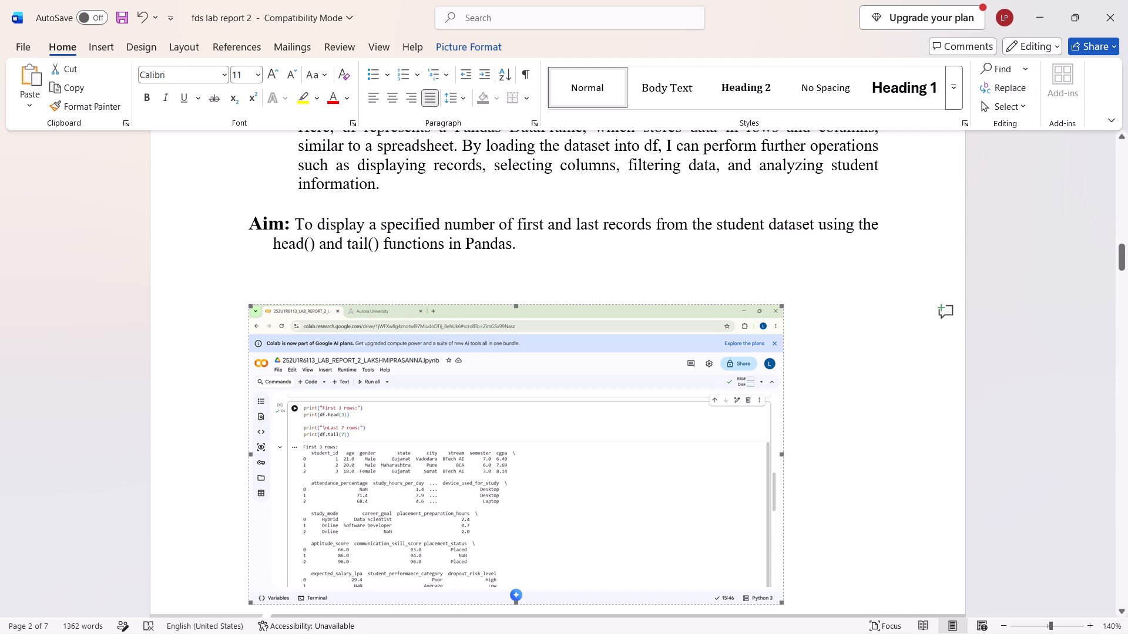
key("BackSpace")
Add the label "Code Execution:" above the 3/7-row code capture, with a blank line separating it from the new Aim.
scroll(617, 276, "up", 3)
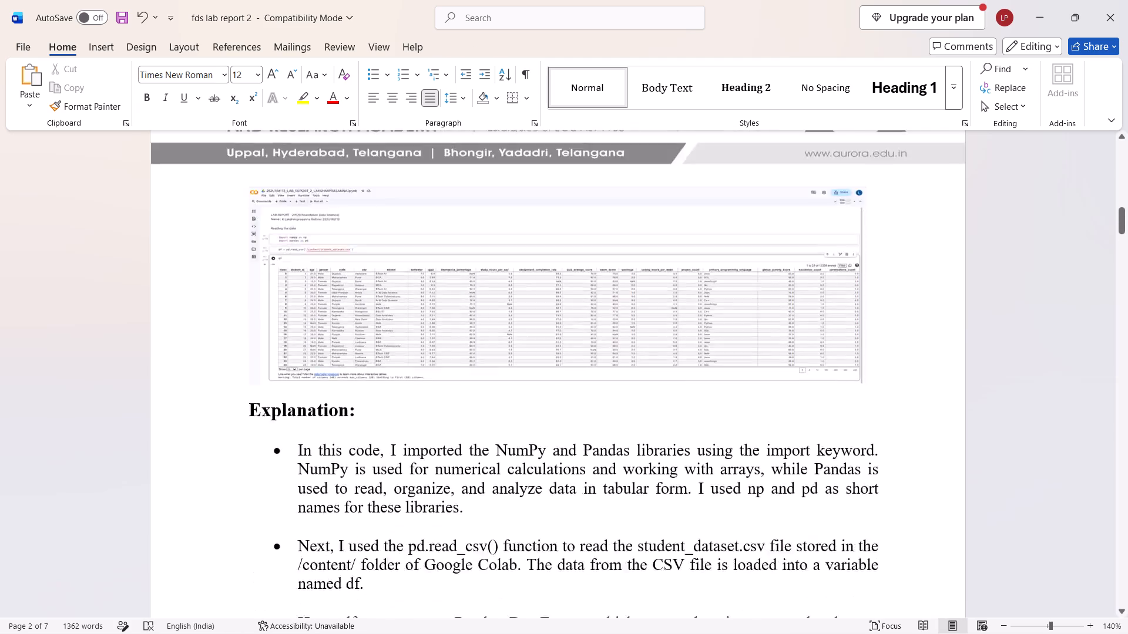
scroll(617, 276, "up", 1)
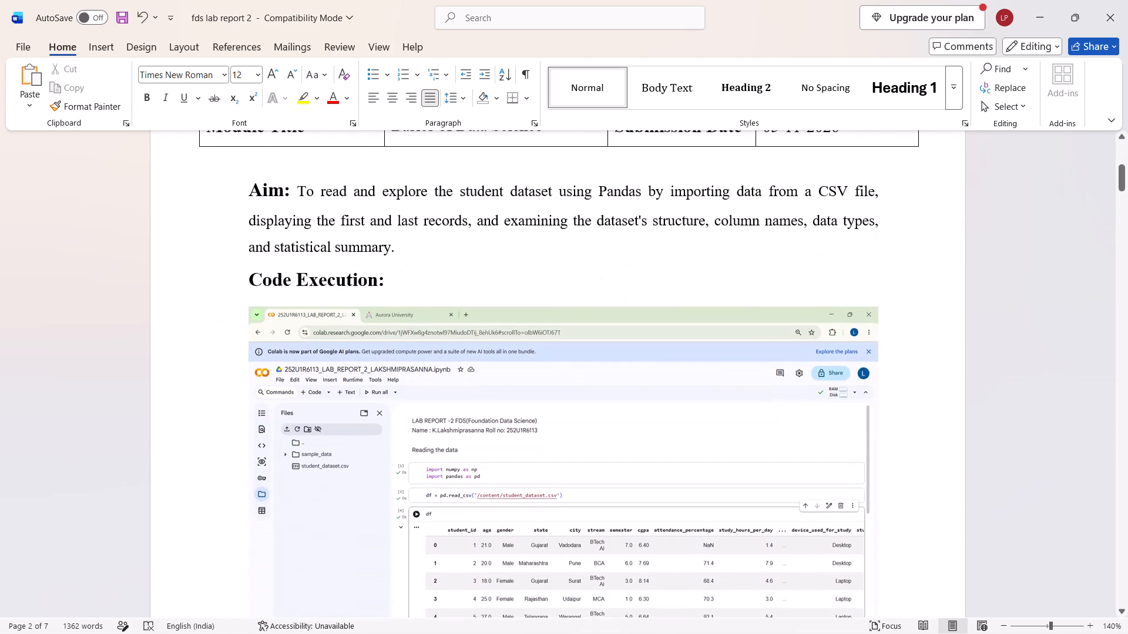
scroll(617, 276, "down", 6)
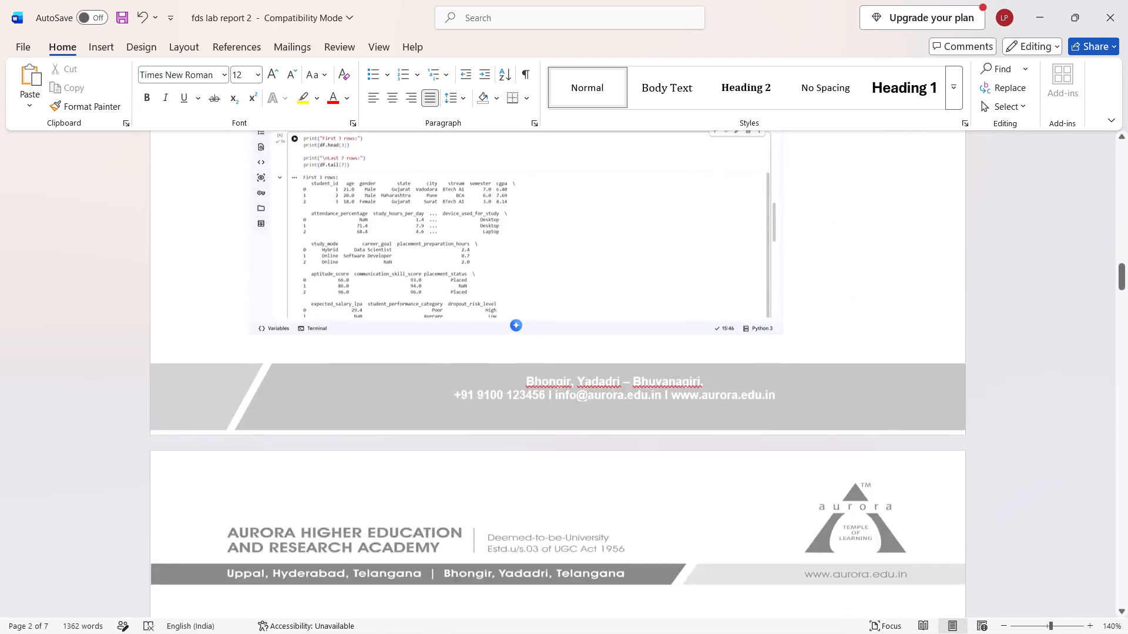
scroll(617, 276, "up", 2)
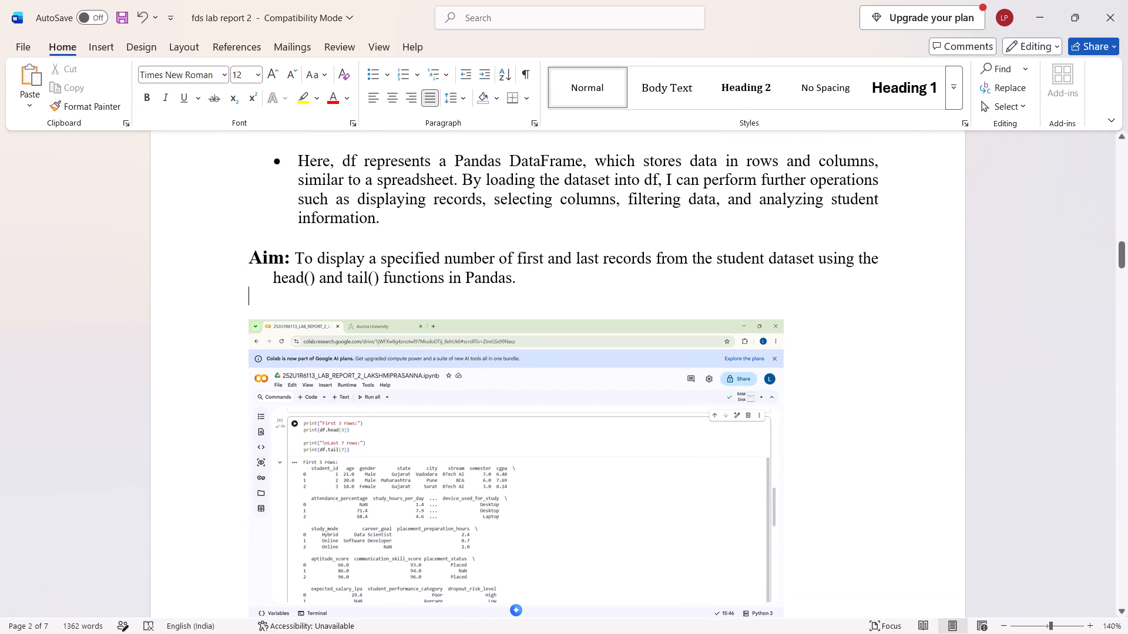
key("c")
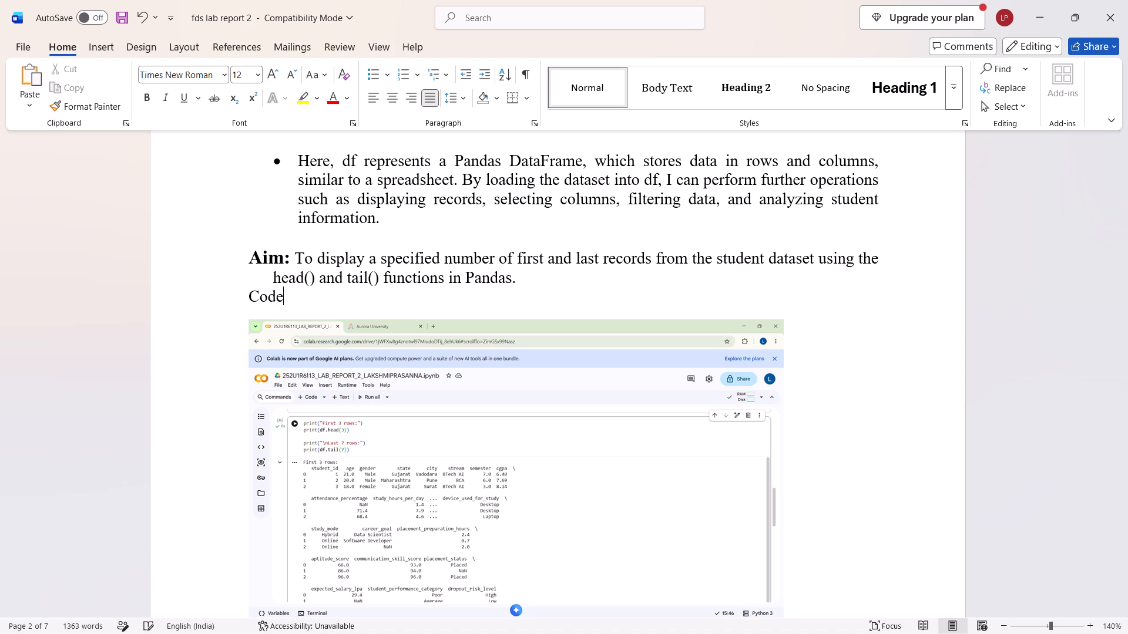
key("e")
type("xecution")
key("shift+colon")
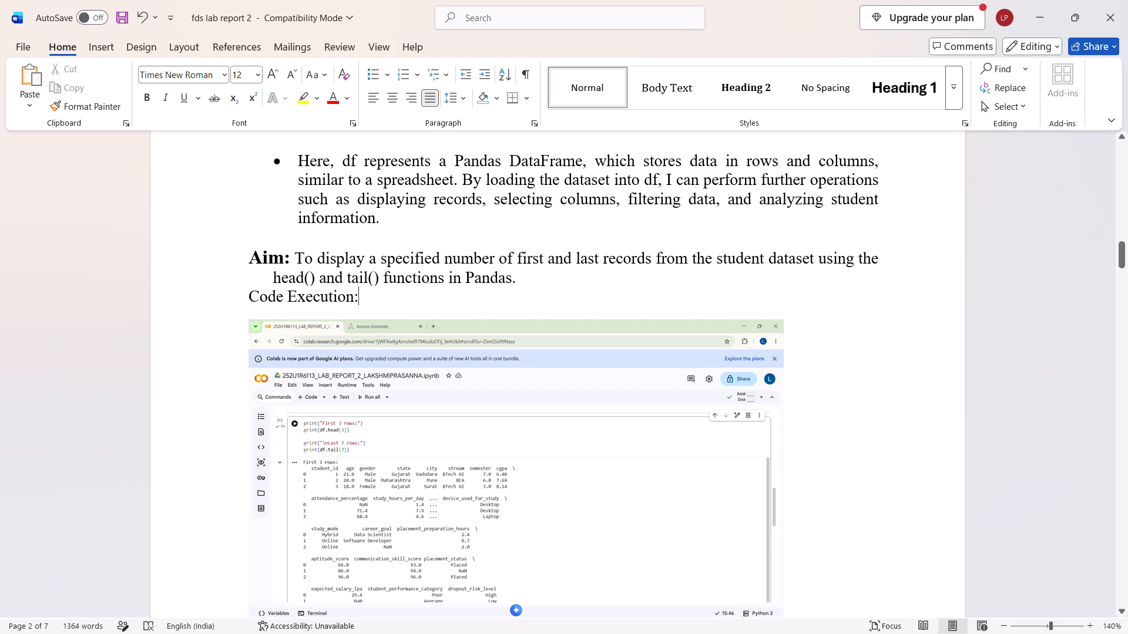
left_click(592, 281)
key("Return")
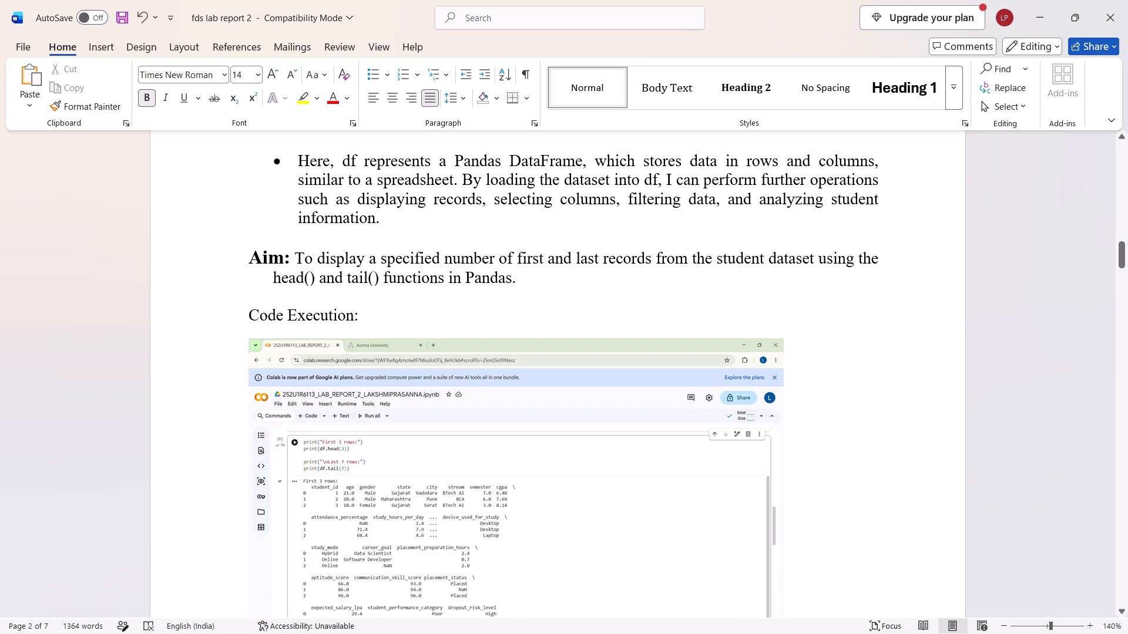
Format the "Code Execution:" label above the 3/7-row code capture as bold, size 14.
left_click_drag(364, 321, 278, 313)
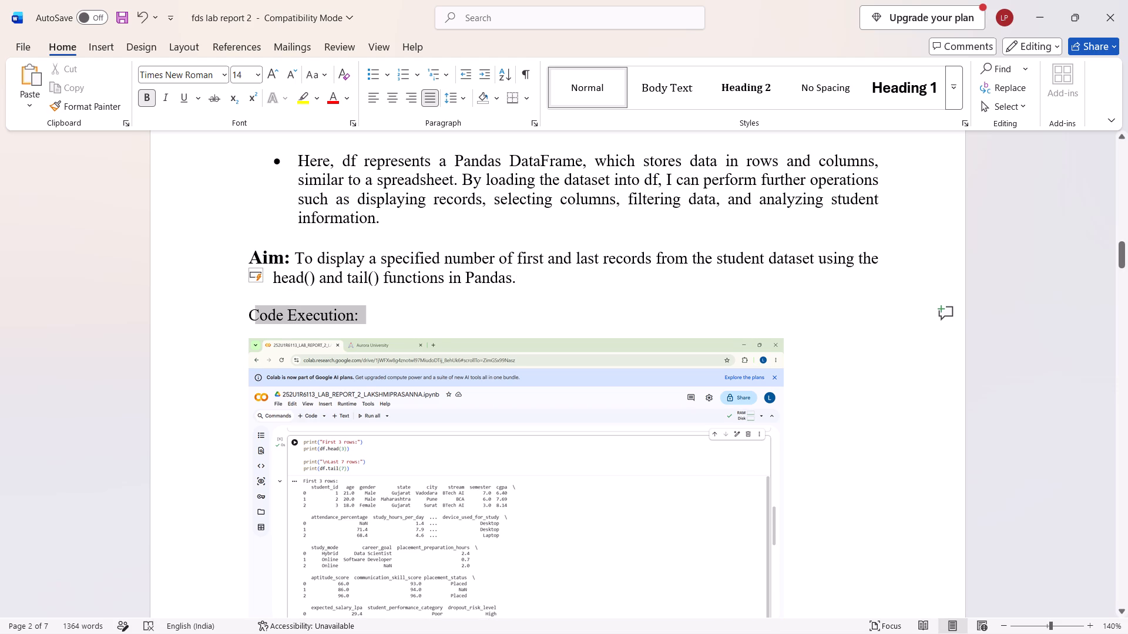
left_click_drag(278, 313, 261, 314)
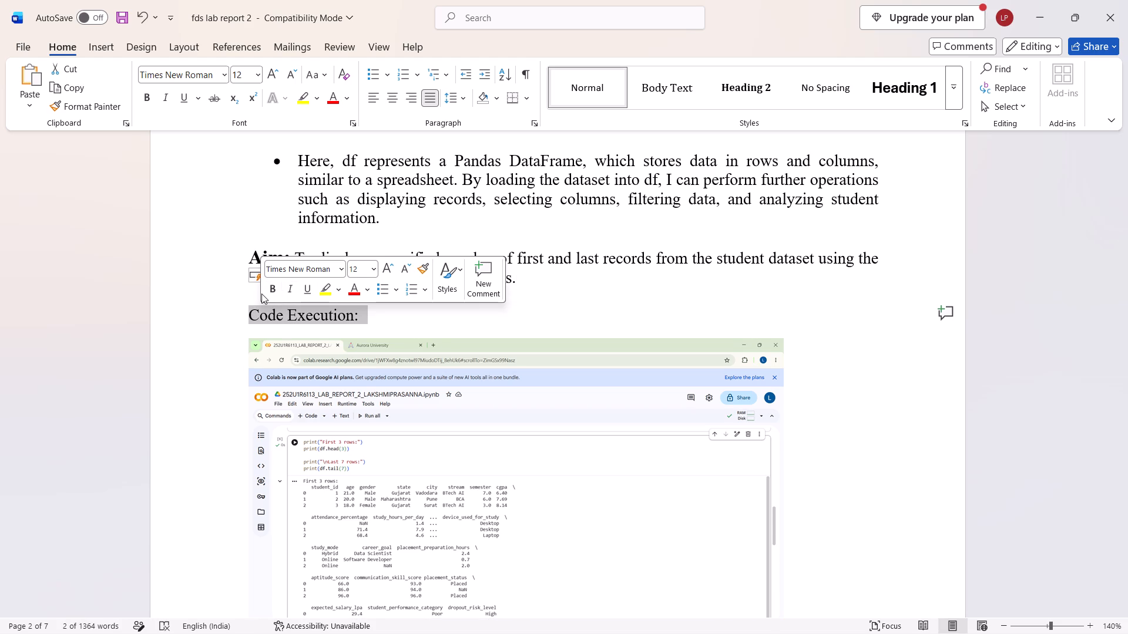
left_click(261, 294)
left_click(269, 292)
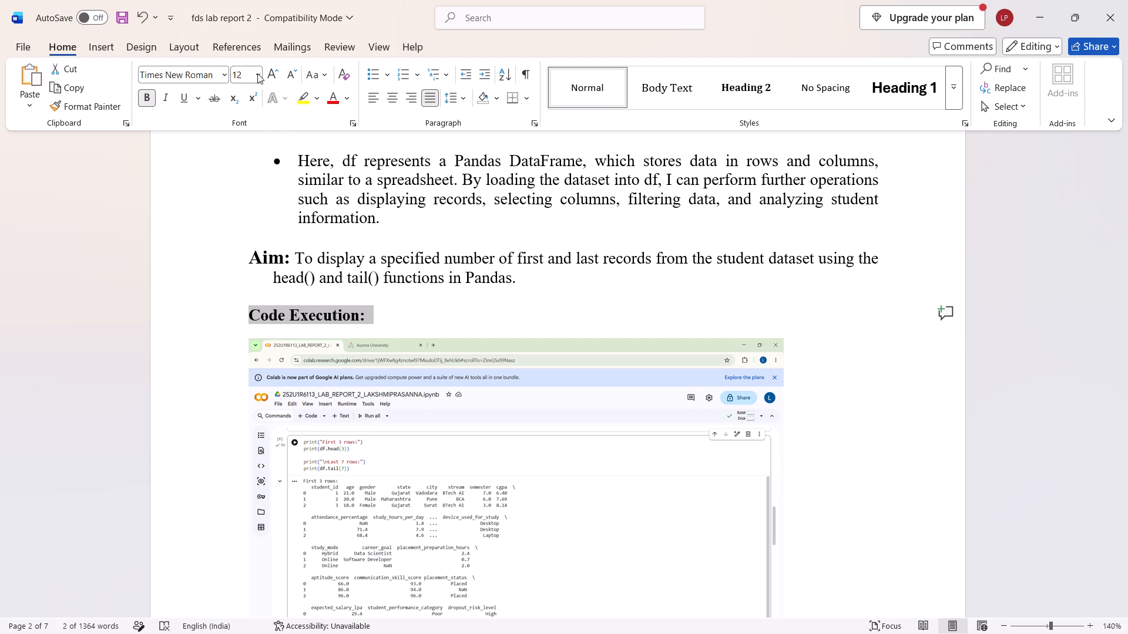
left_click_drag(257, 73, 250, 183)
left_click(250, 183)
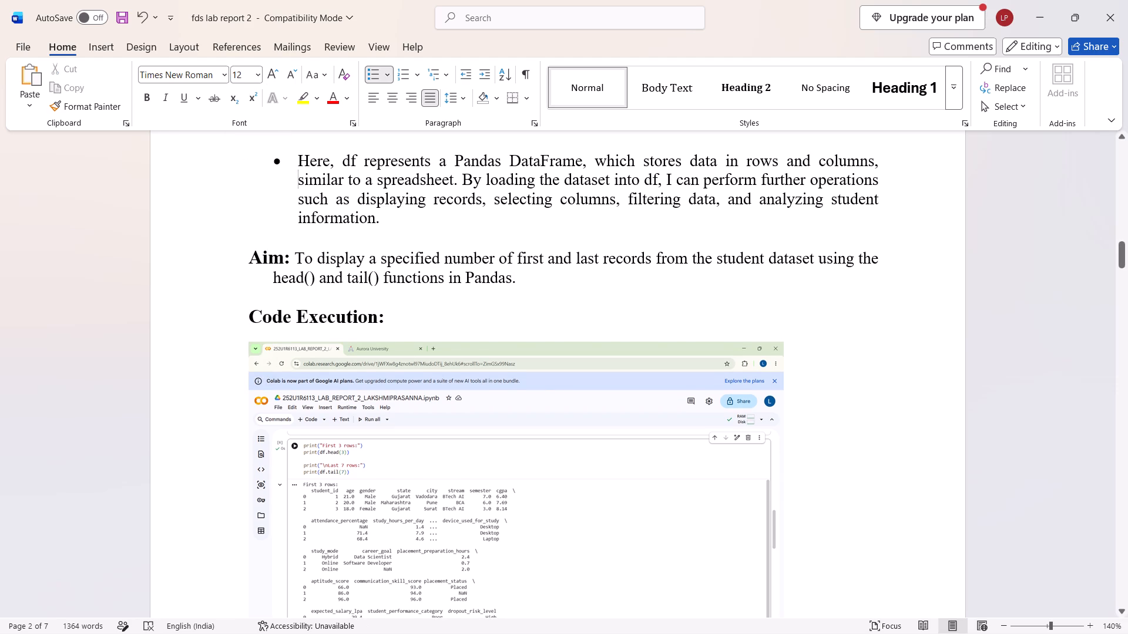
Widen the 3/7-row code capture on page 2, keeping its height, until its edge reaches just past the right text margin.
left_click(539, 378)
scroll(649, 382, "down", 1)
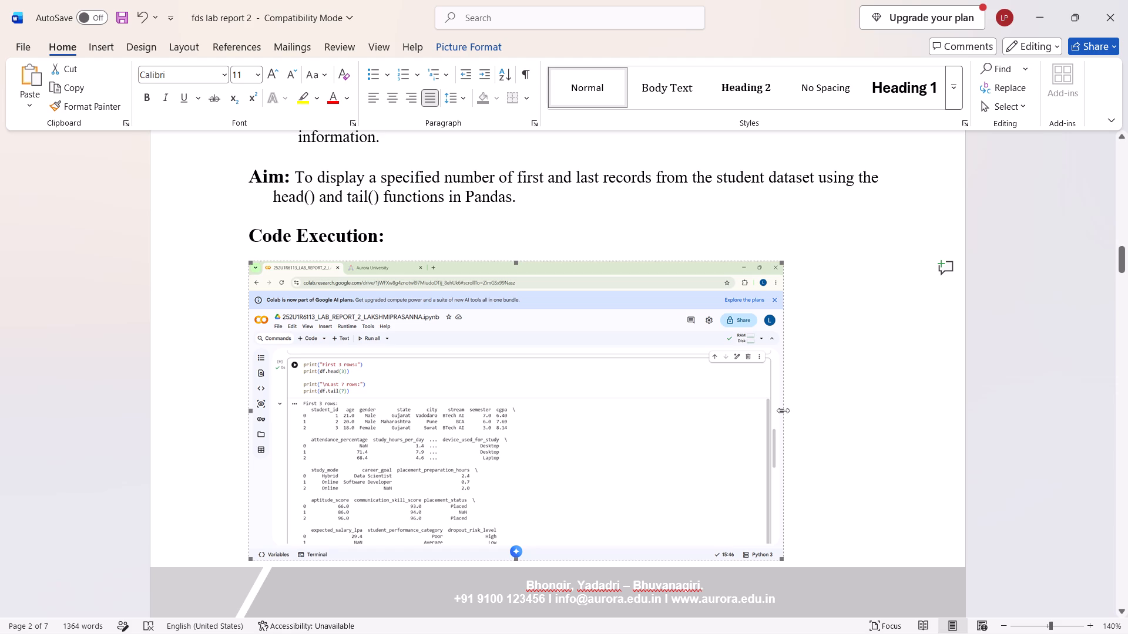
left_click_drag(783, 410, 831, 412)
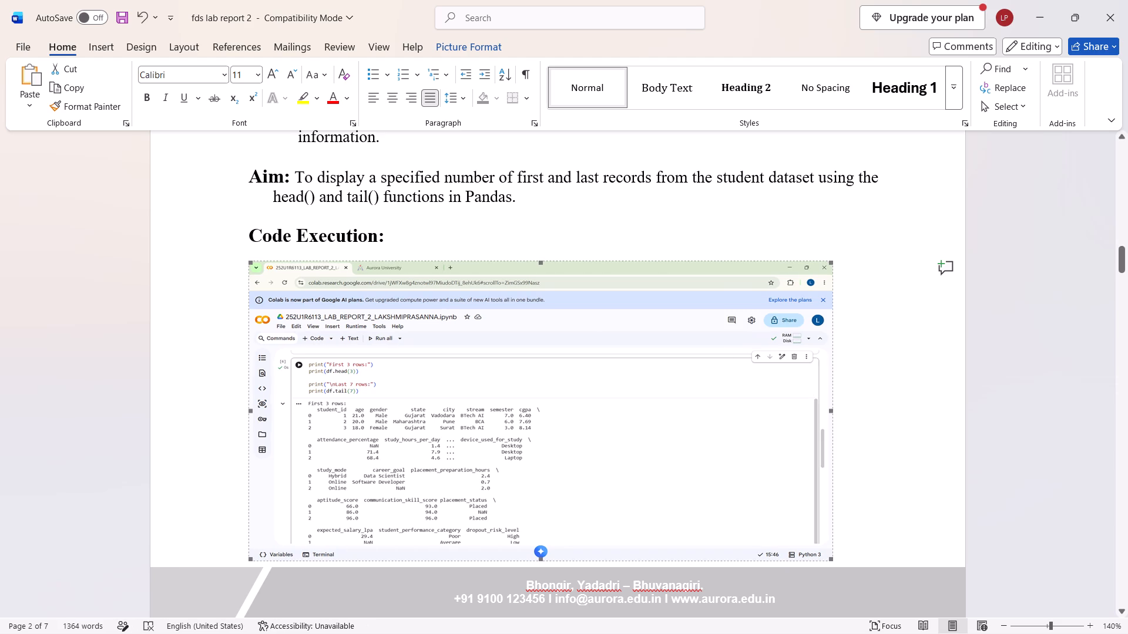
left_click_drag(831, 413, 854, 412)
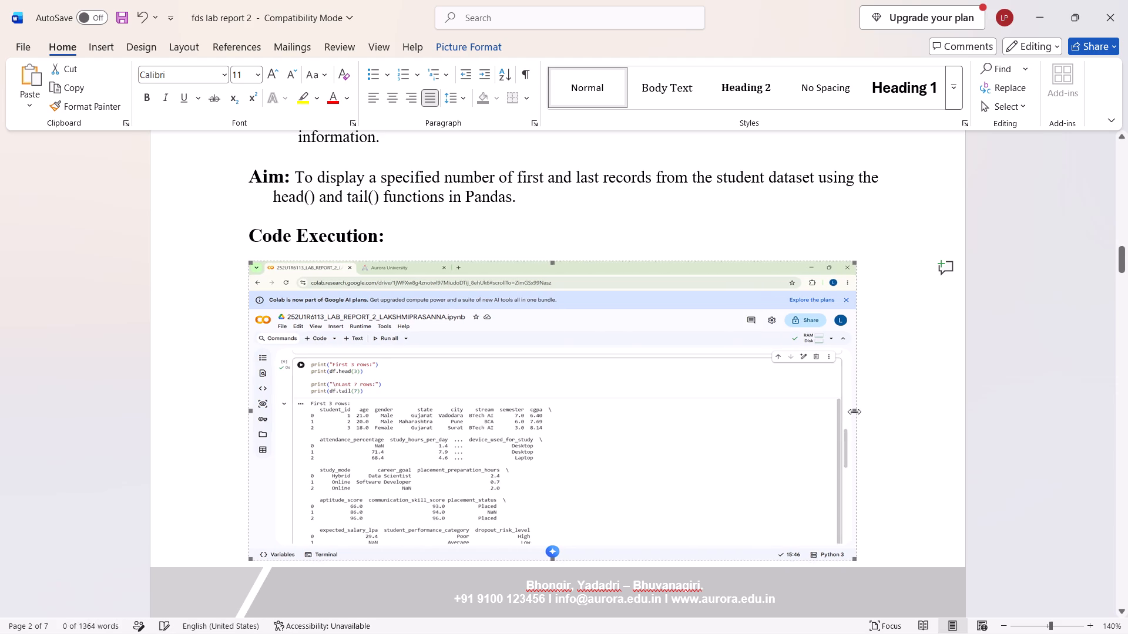
scroll(854, 412, "down", 3)
scroll(854, 412, "up", 1)
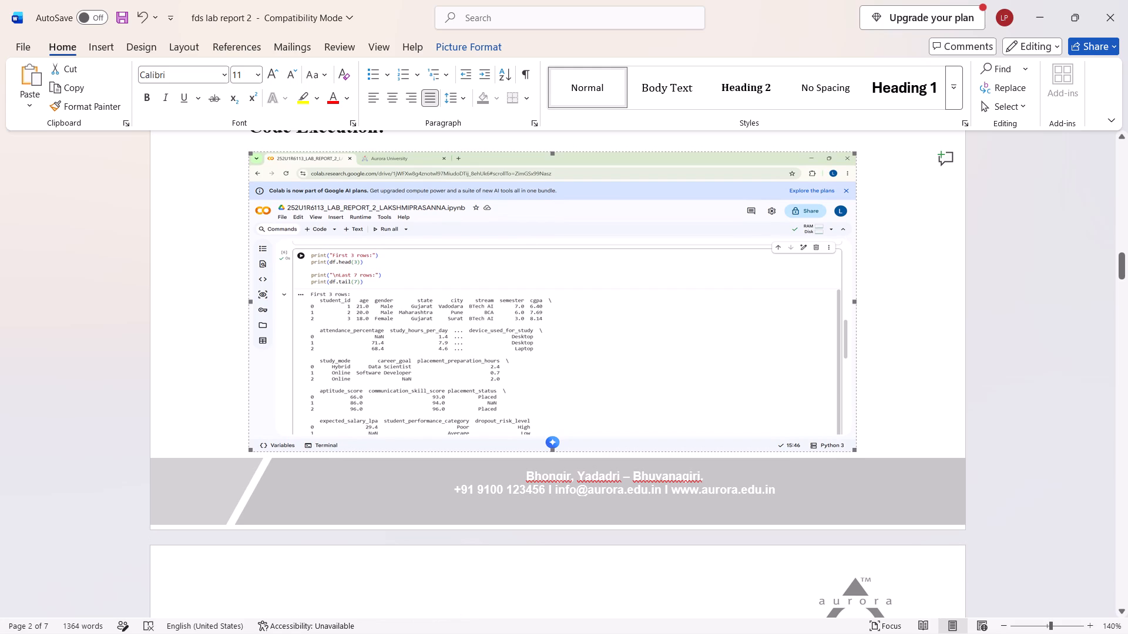
left_click_drag(853, 302, 871, 300)
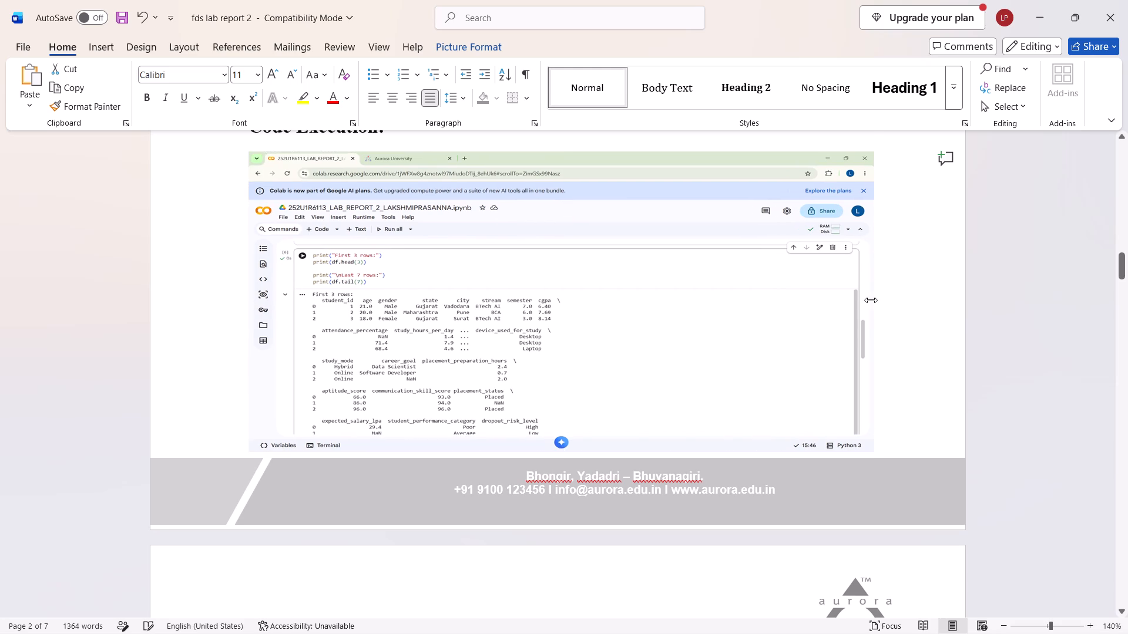
scroll(871, 300, "up", 1)
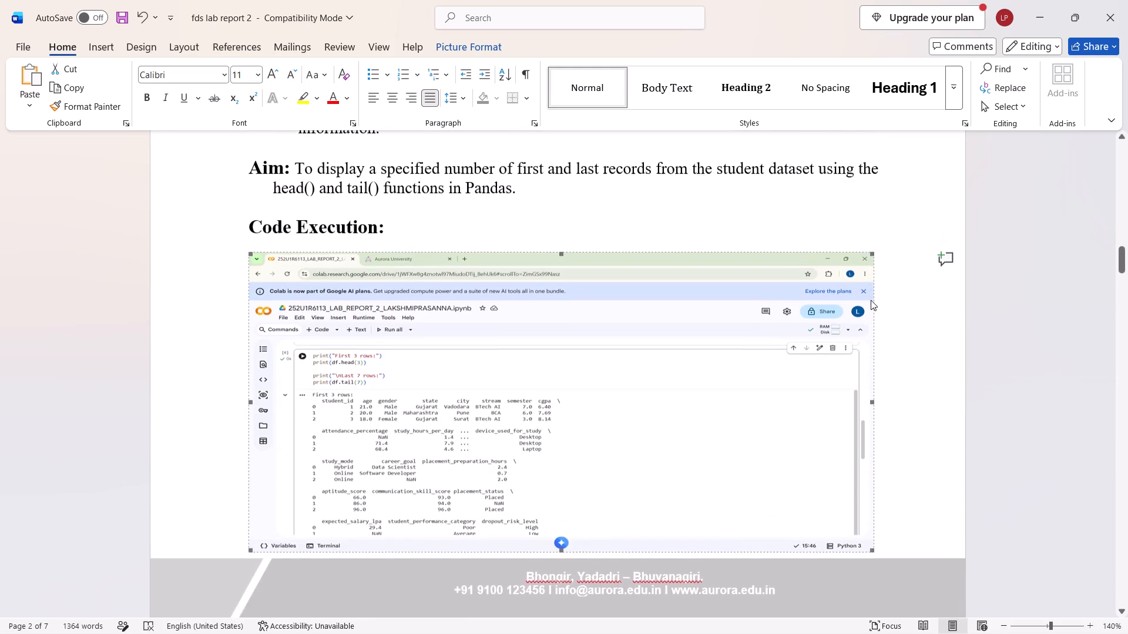
scroll(871, 300, "up", 1)
scroll(871, 296, "down", 1)
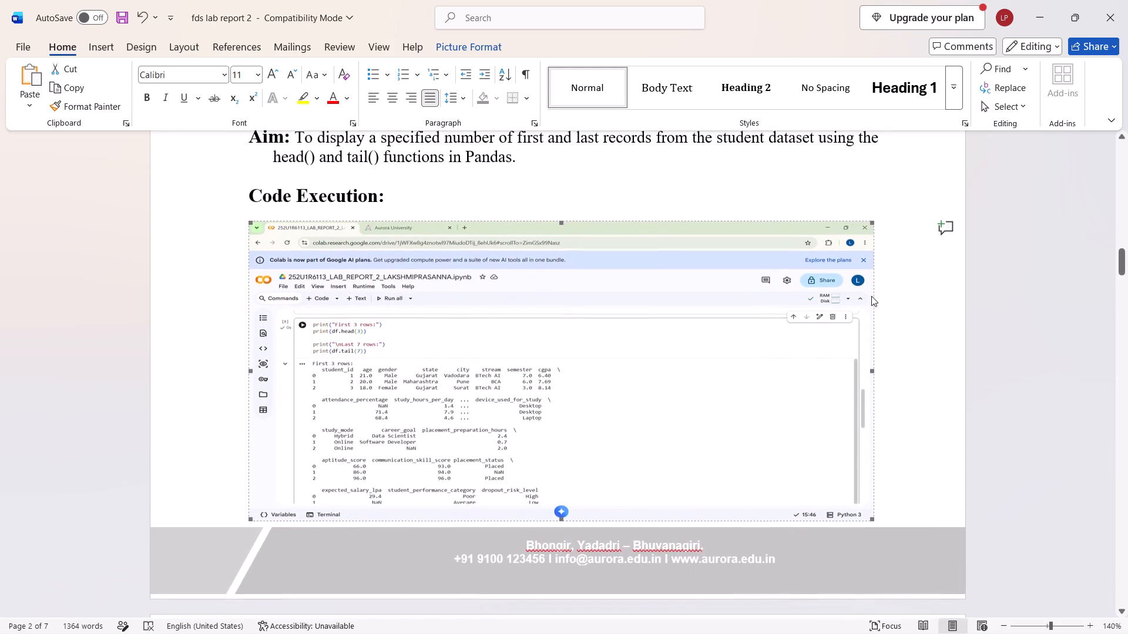
scroll(871, 296, "down", 4)
scroll(871, 296, "up", 1)
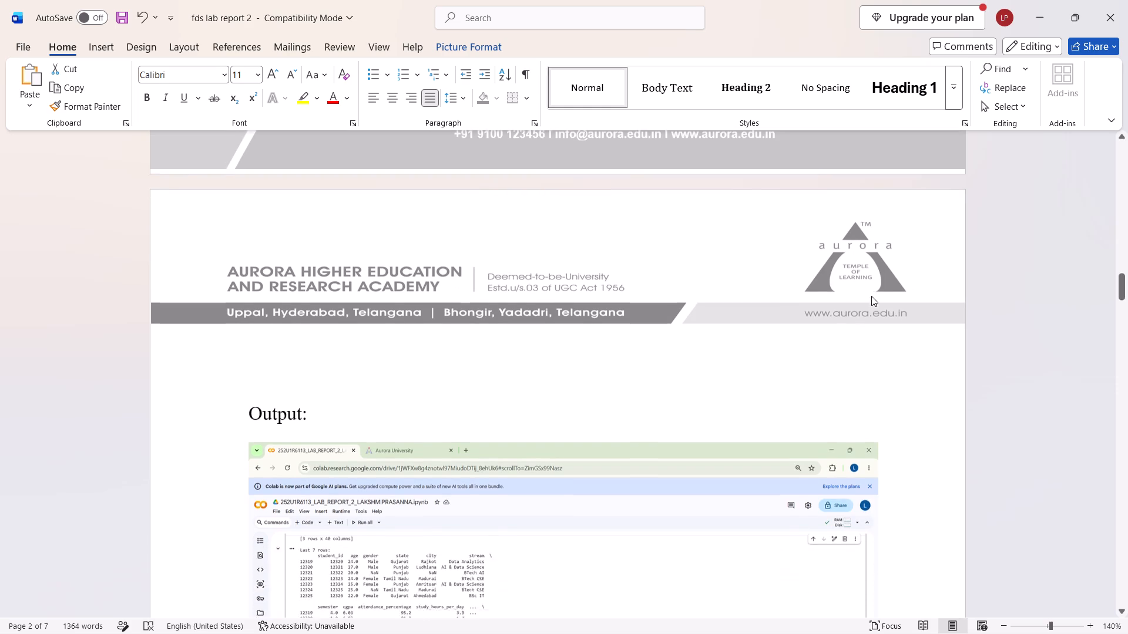
scroll(871, 296, "up", 2)
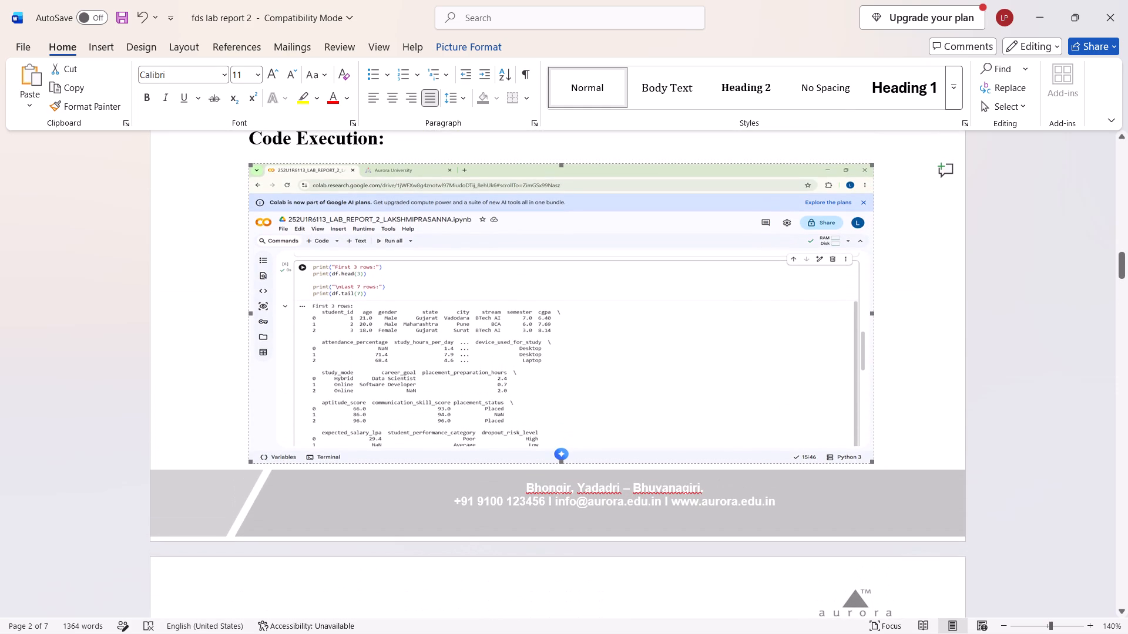
left_click_drag(872, 313, 898, 312)
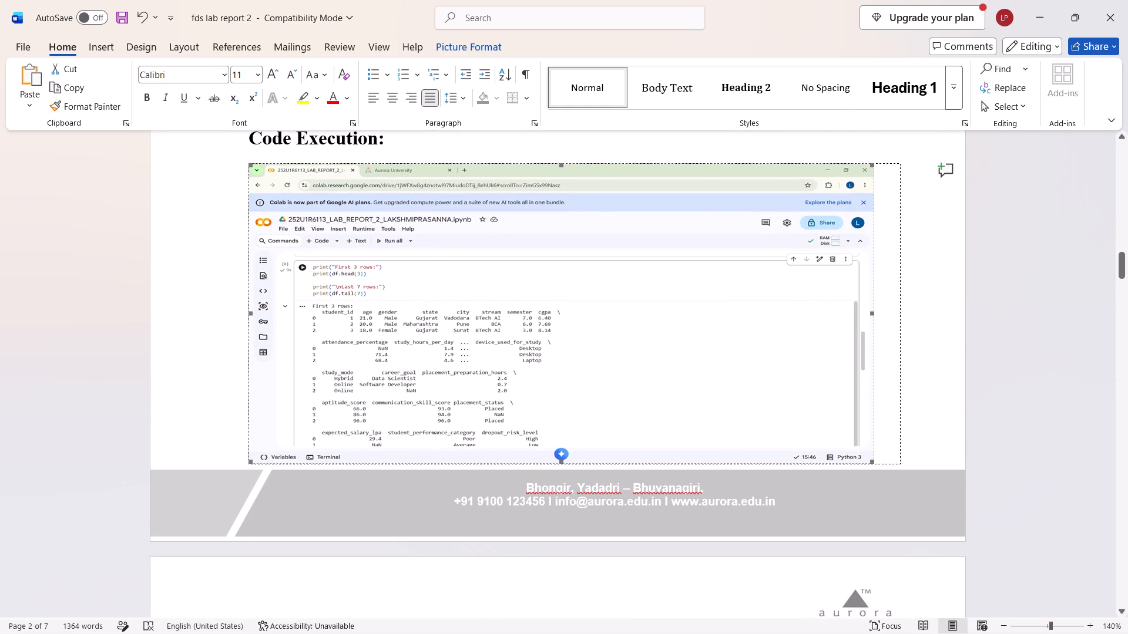
left_click_drag(898, 312, 887, 315)
Delete the extra blank lines above the "Output:" label at the start of page 3.
scroll(887, 315, "down", 2)
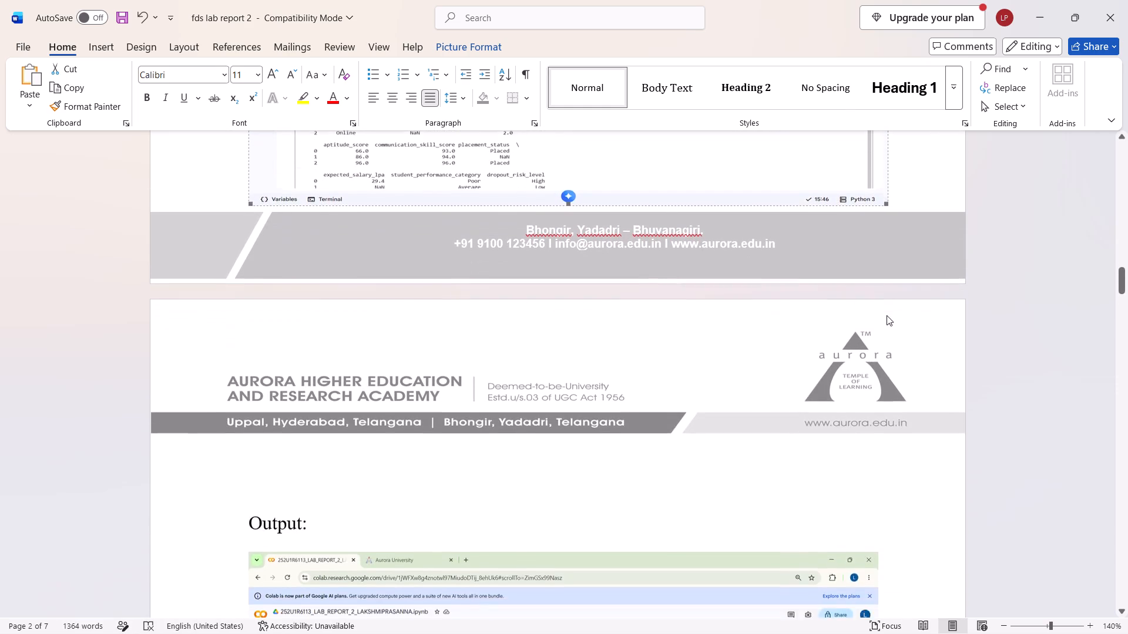
scroll(887, 315, "down", 2)
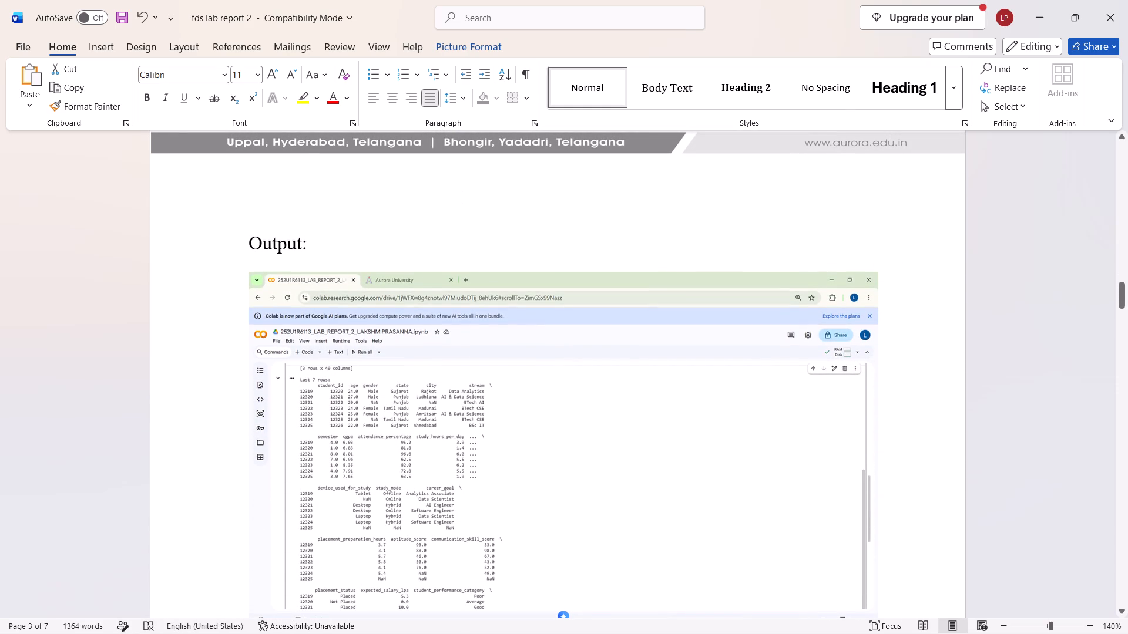
left_click(306, 204)
key("BackSpace")
key("BackSpace")
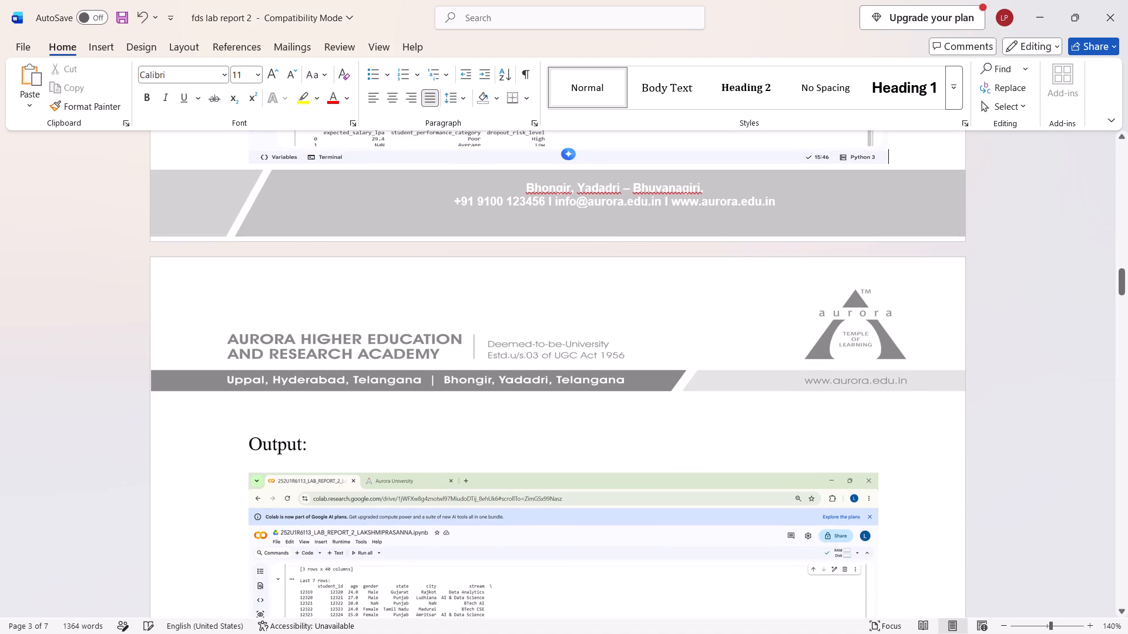
Delete the whole Explanation paragraph about the first and last five rows that follows the last-7-rows output captures.
scroll(306, 204, "down", 6)
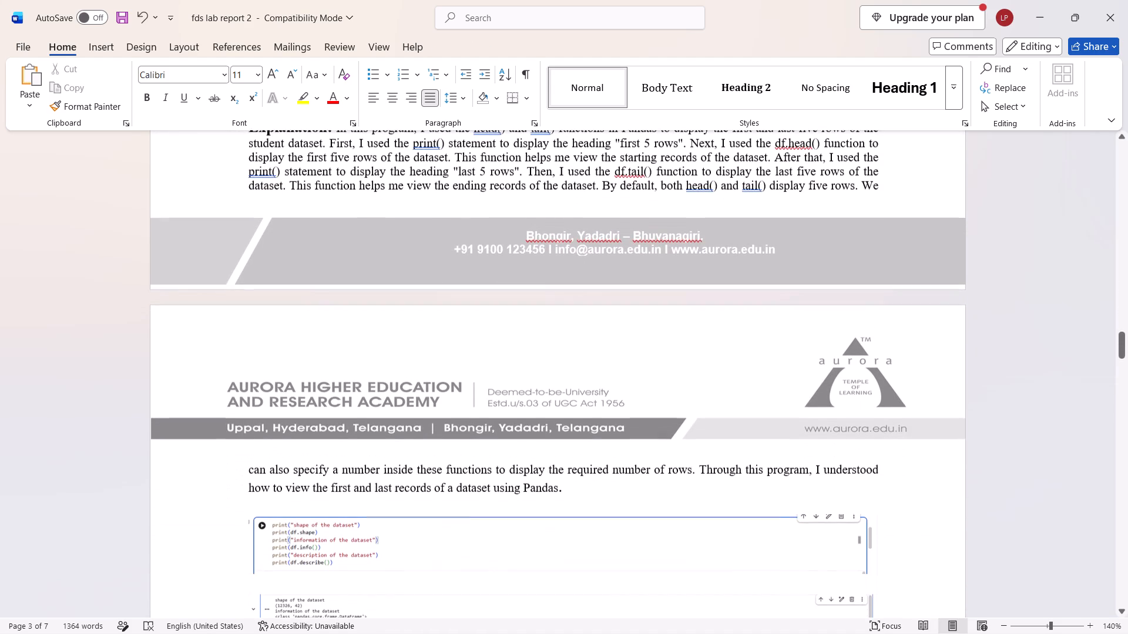
scroll(306, 204, "down", 1)
left_click_drag(583, 484, 389, 449)
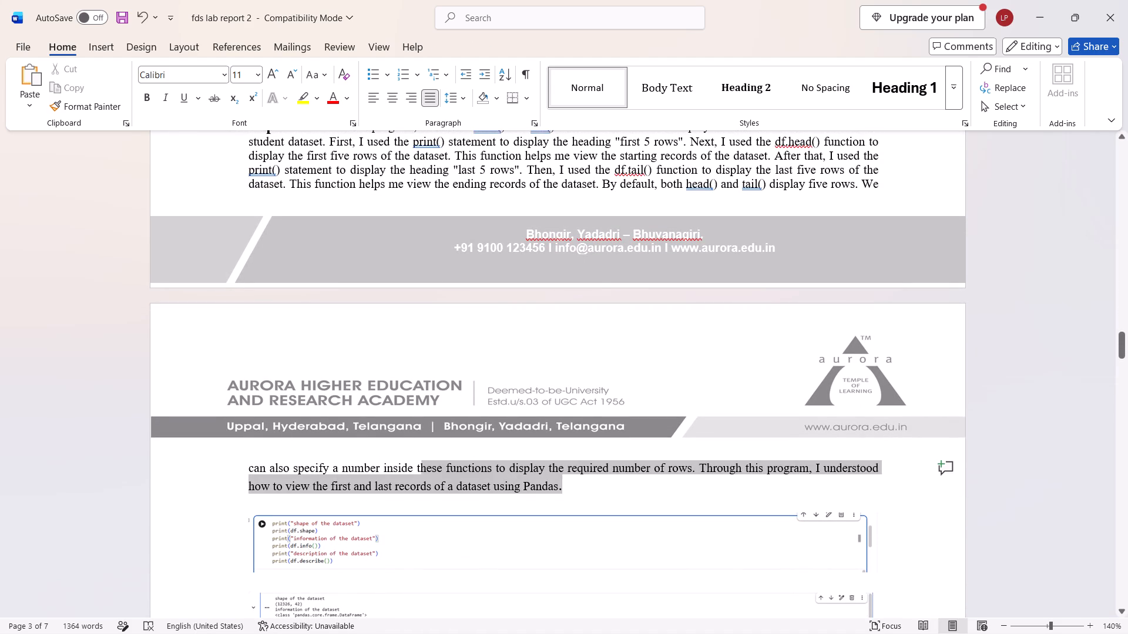
left_click_drag(389, 449, 283, 565)
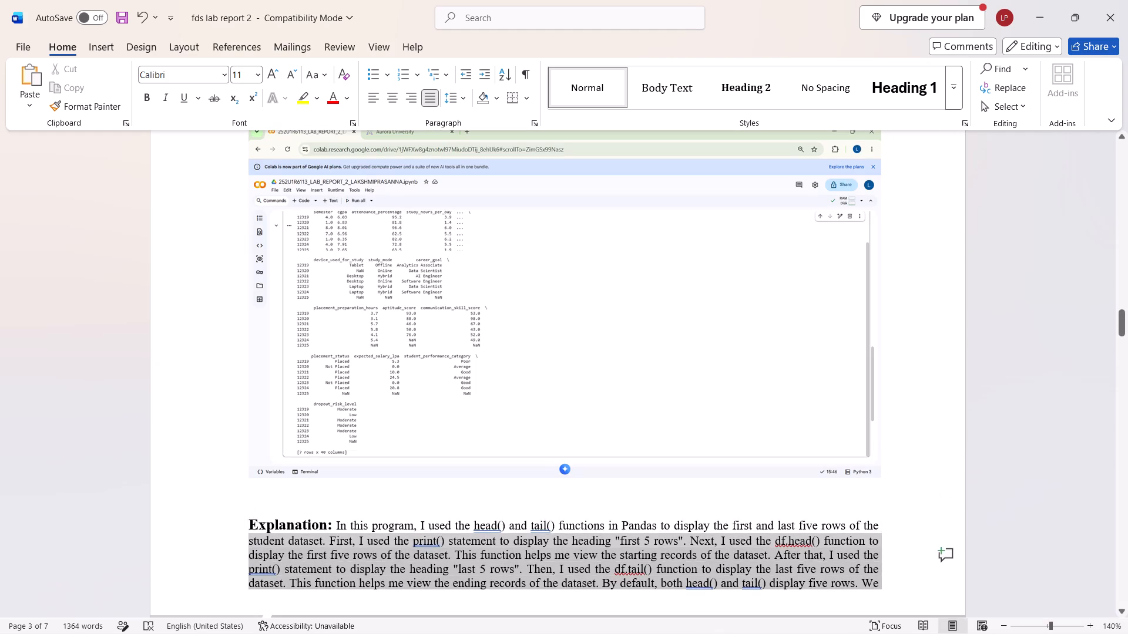
left_click_drag(283, 565, 253, 528)
key("BackSpace")
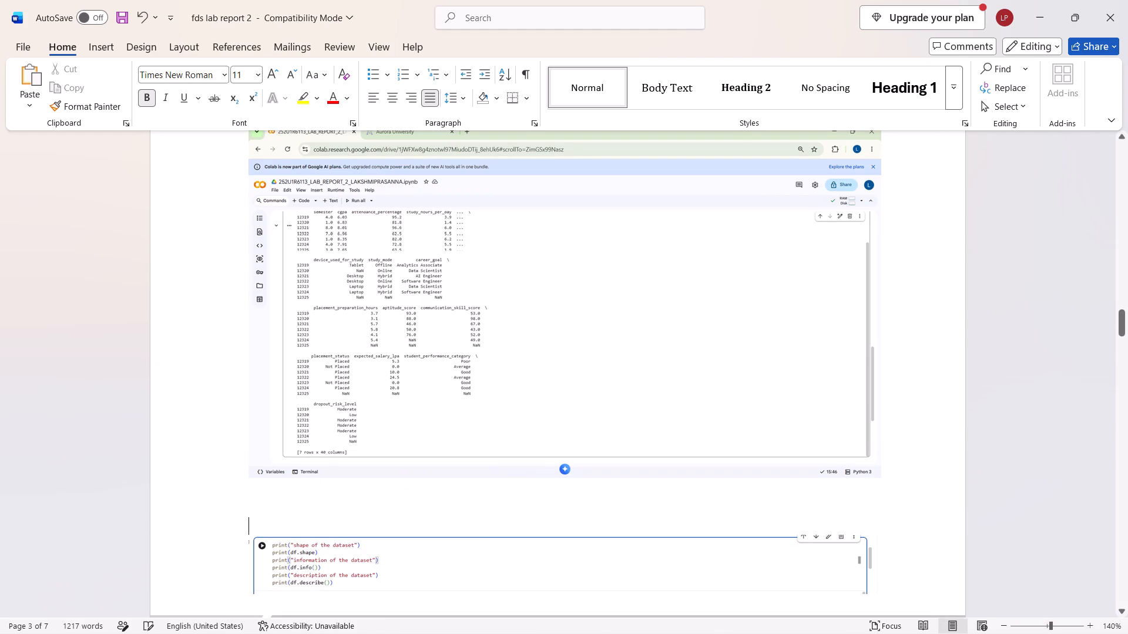
Insert eight line breaks after the last-7-rows output capture, moving the insertion point to the start of page 4.
left_click(691, 384)
scroll(691, 384, "down", 1)
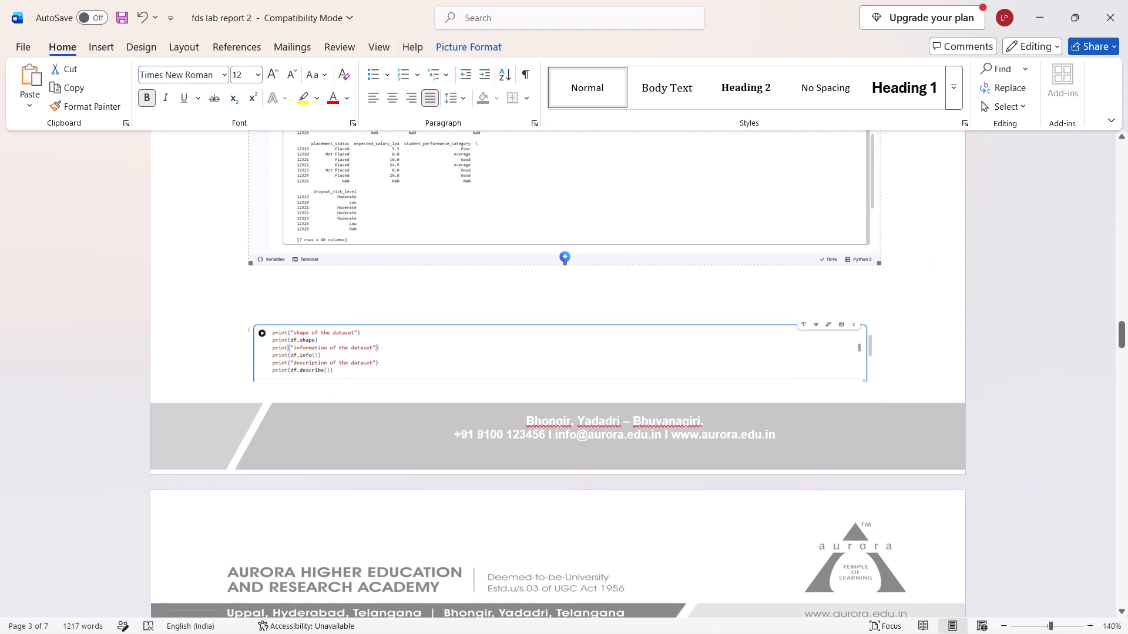
left_click(895, 255)
key("Return")
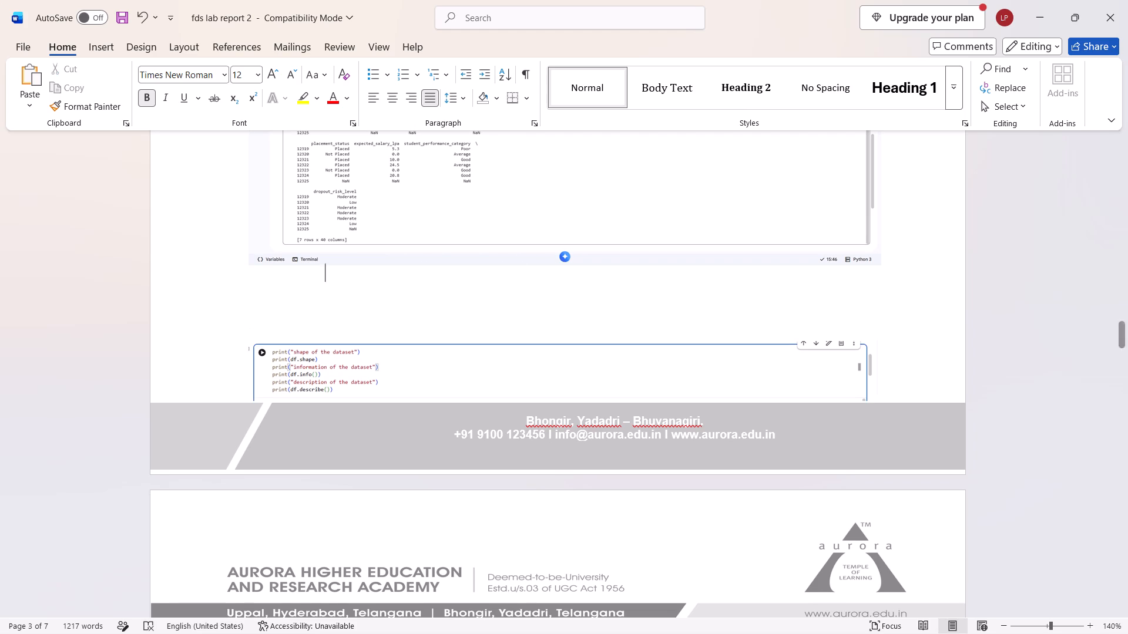
key("Return")
key("Return")
key("Return")
key("Return")
key("Return")
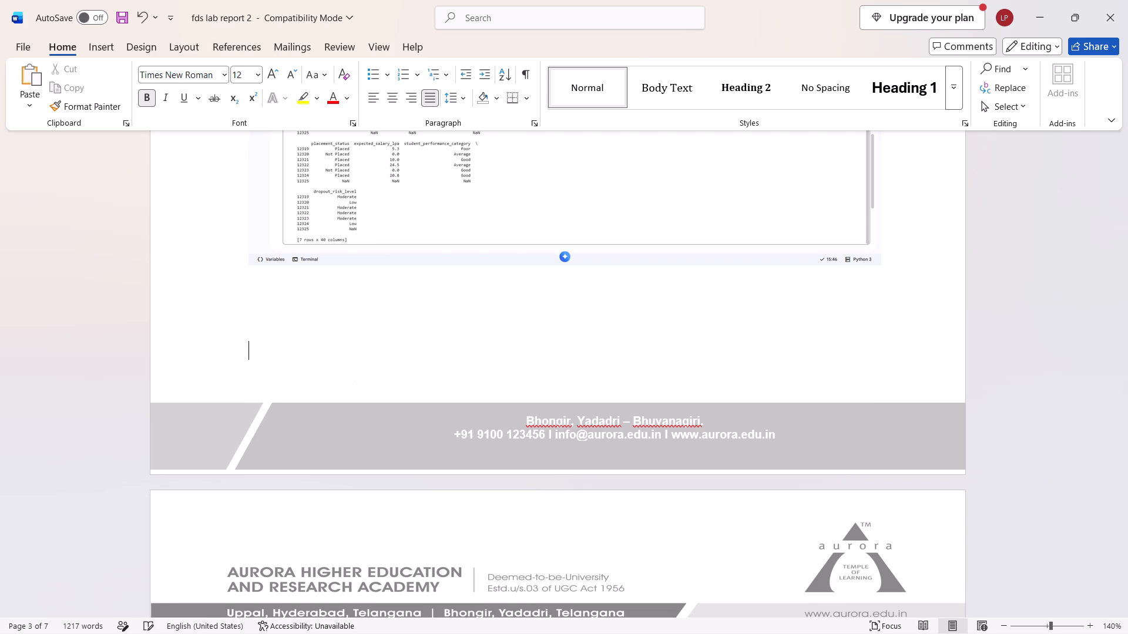
key("Return")
key("Return")
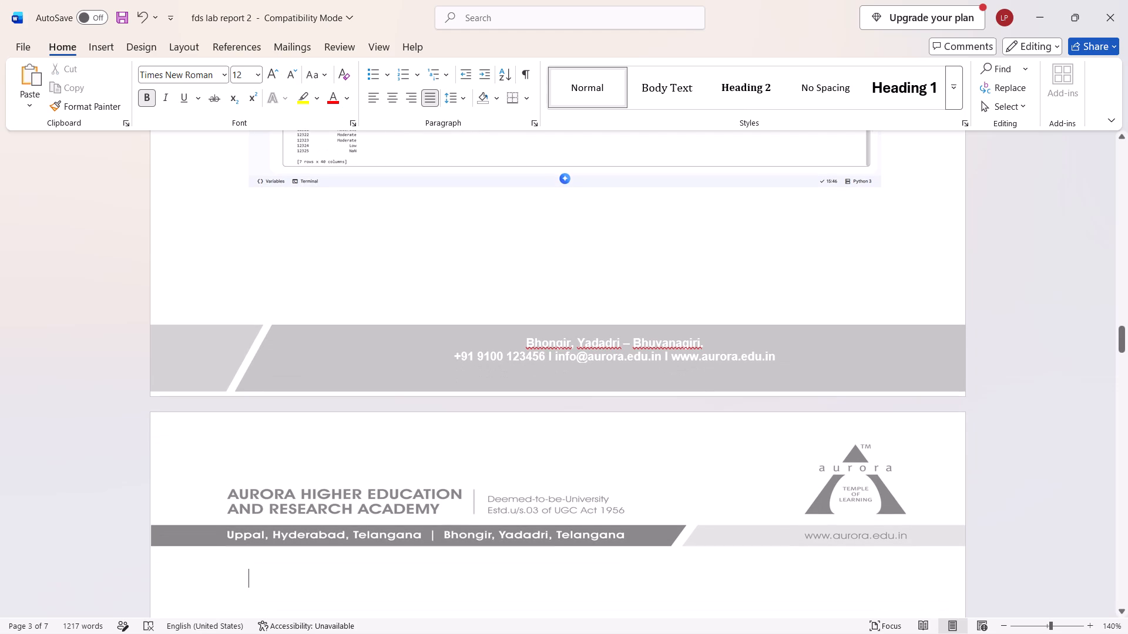
Add the bold label "Explanation:" at the start of page 4 and begin a new line below it.
key("c")
key("BackSpace")
type("xplanation")
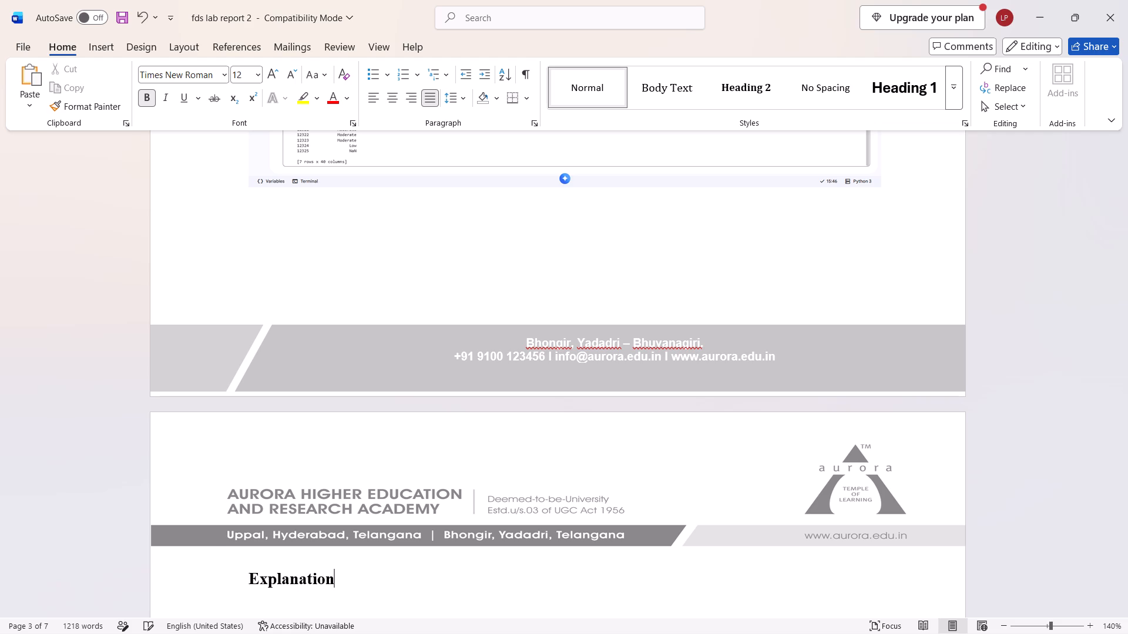
key("shift+colon")
key("Return")
Set the "Explanation:" label on page 4 to font size 14 and place the insertion point on the line below.
scroll(895, 255, "down", 1)
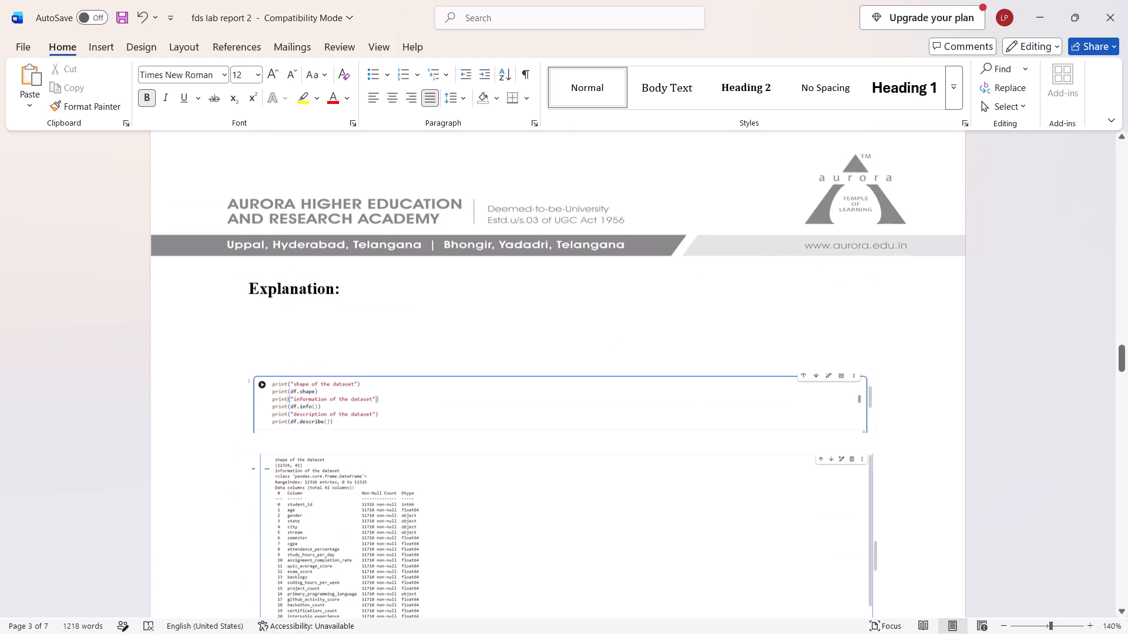
scroll(895, 255, "down", 1)
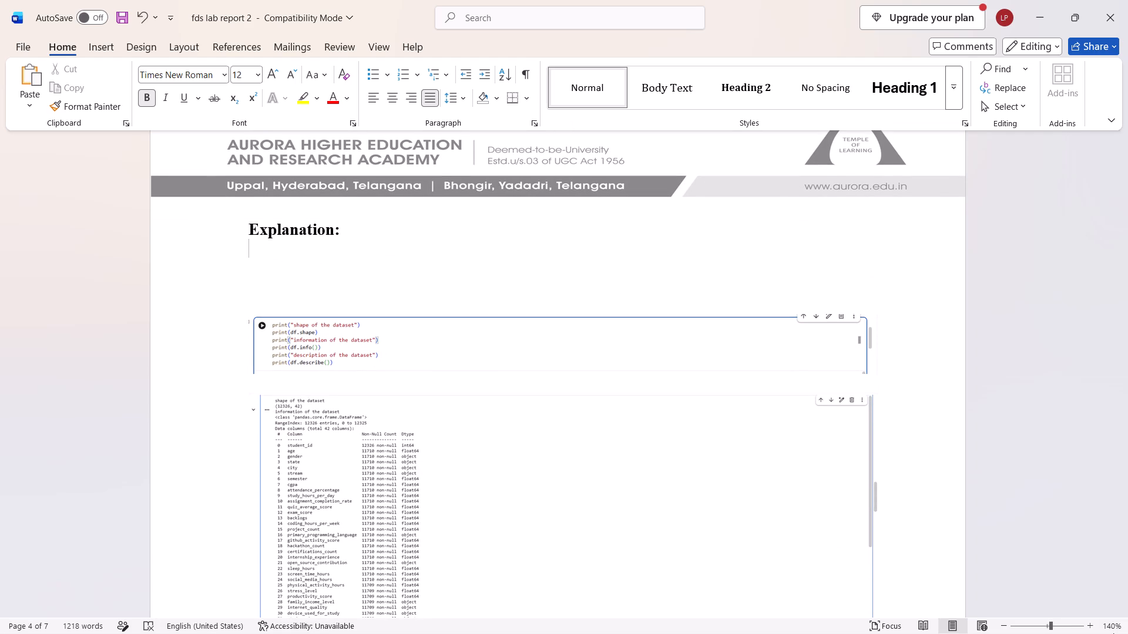
left_click_drag(362, 237, 267, 230)
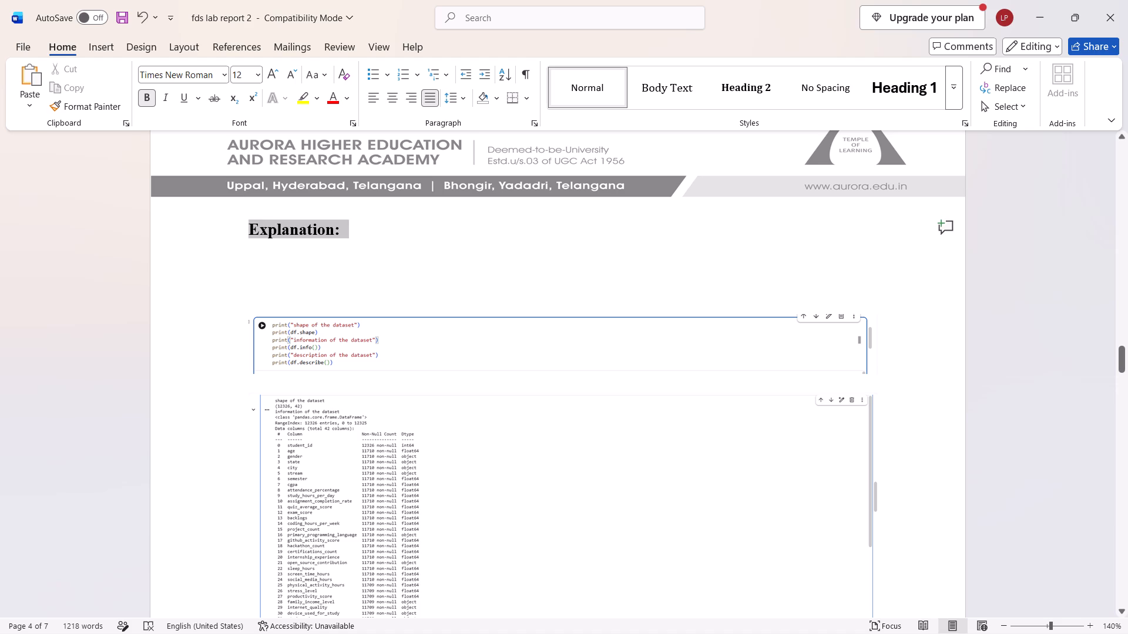
left_click_drag(267, 230, 241, 228)
left_click(254, 66)
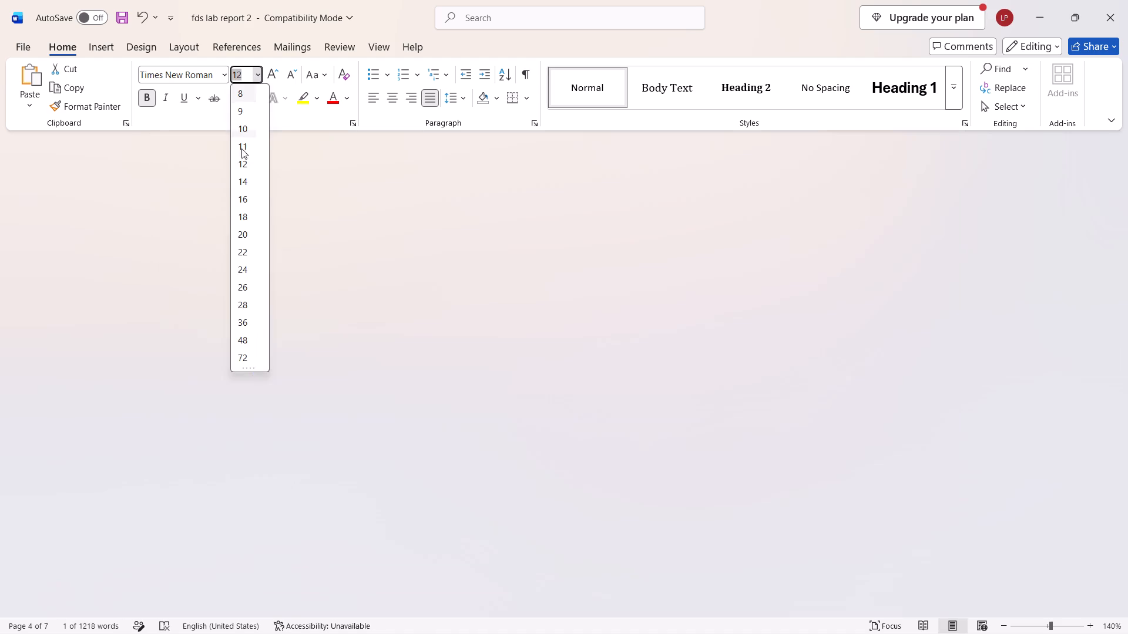
left_click(237, 182)
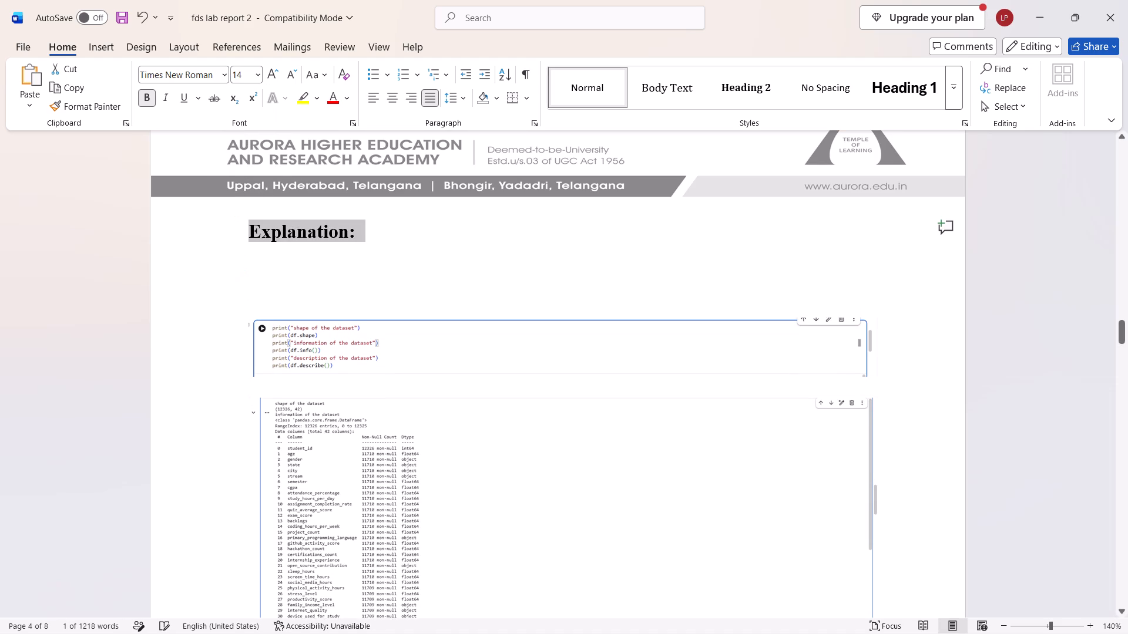
left_click(403, 243)
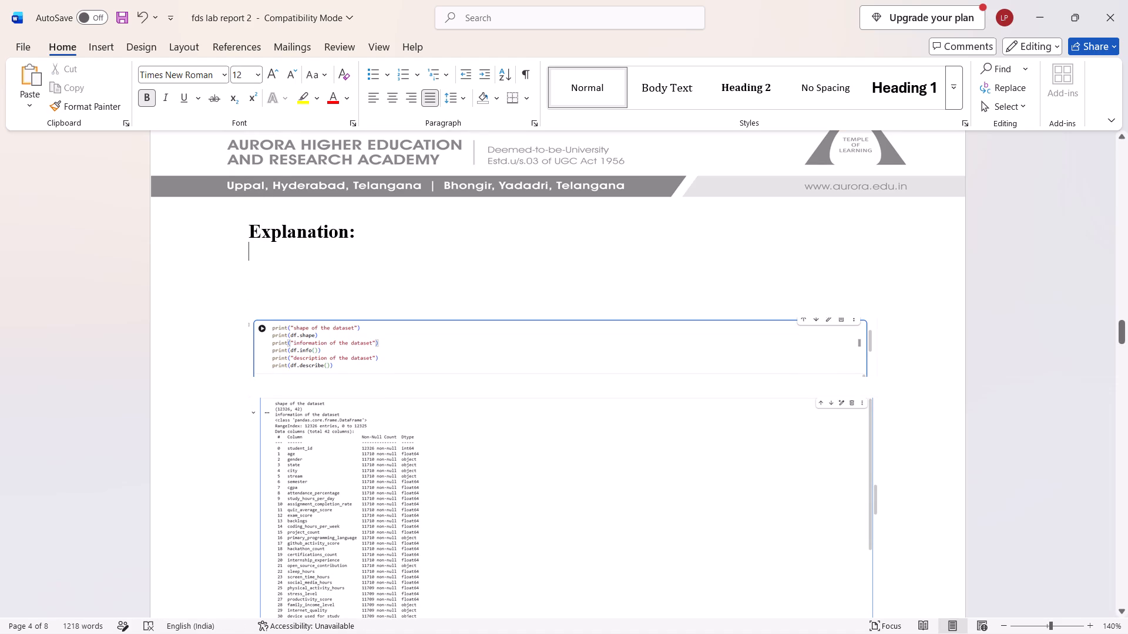
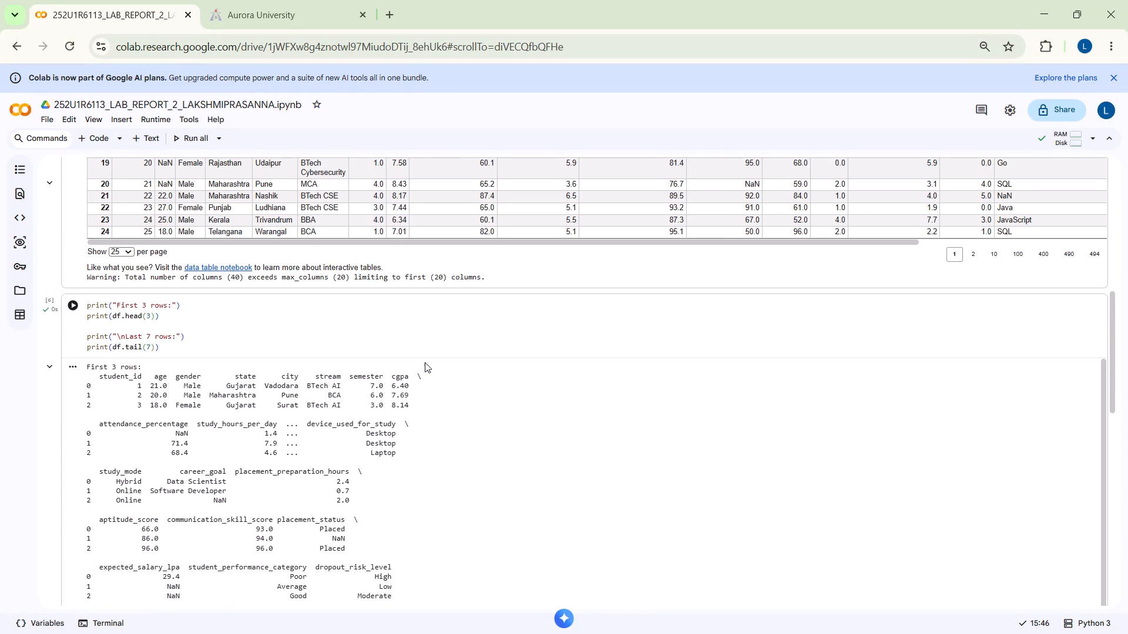
scroll(425, 362, "right", 1)
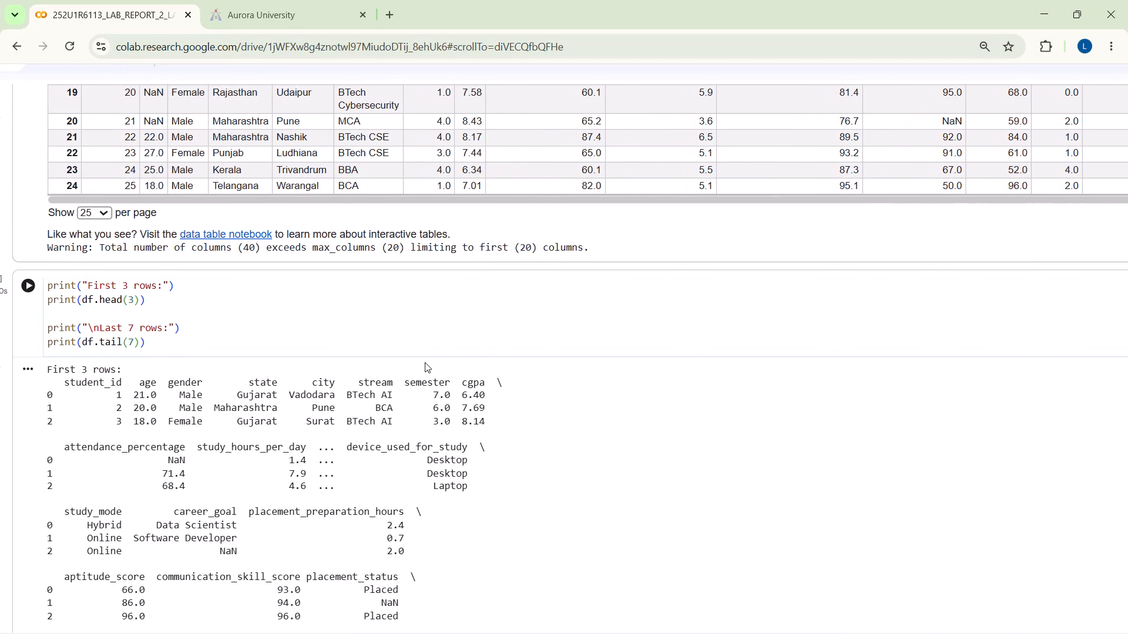
scroll(425, 362, "right", 2)
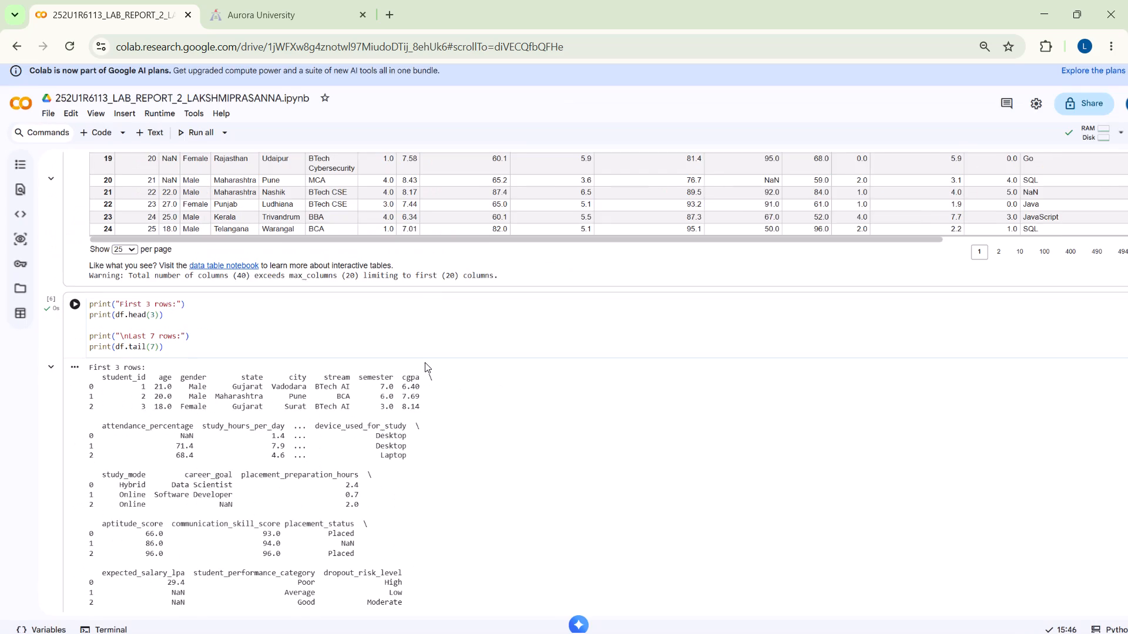
scroll(425, 362, "up", 1)
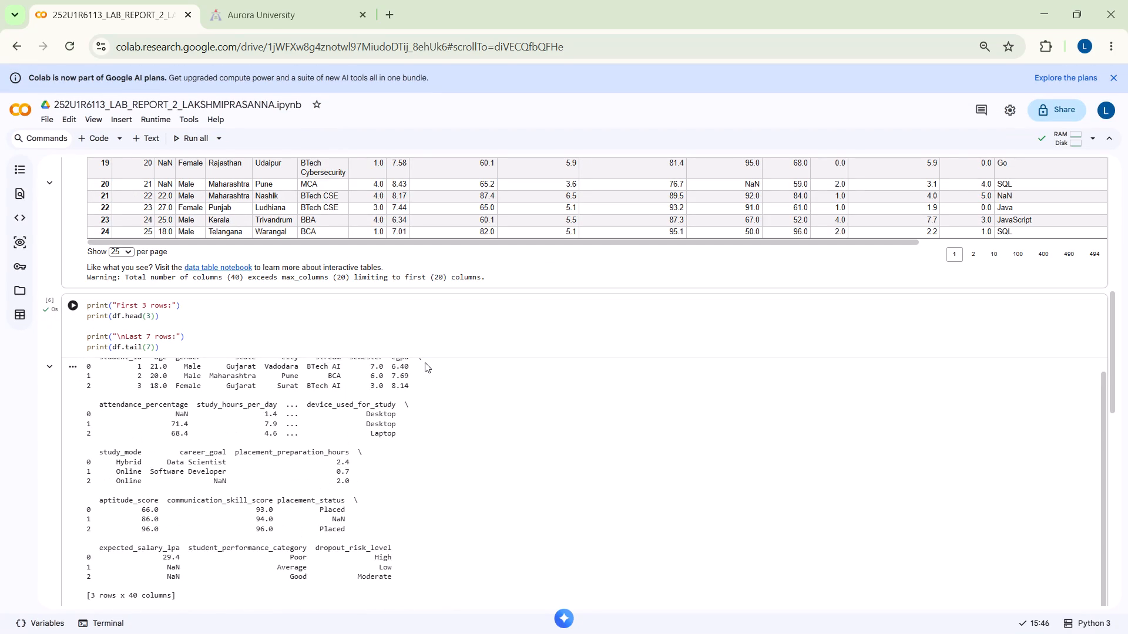
scroll(493, 219, "down", 7)
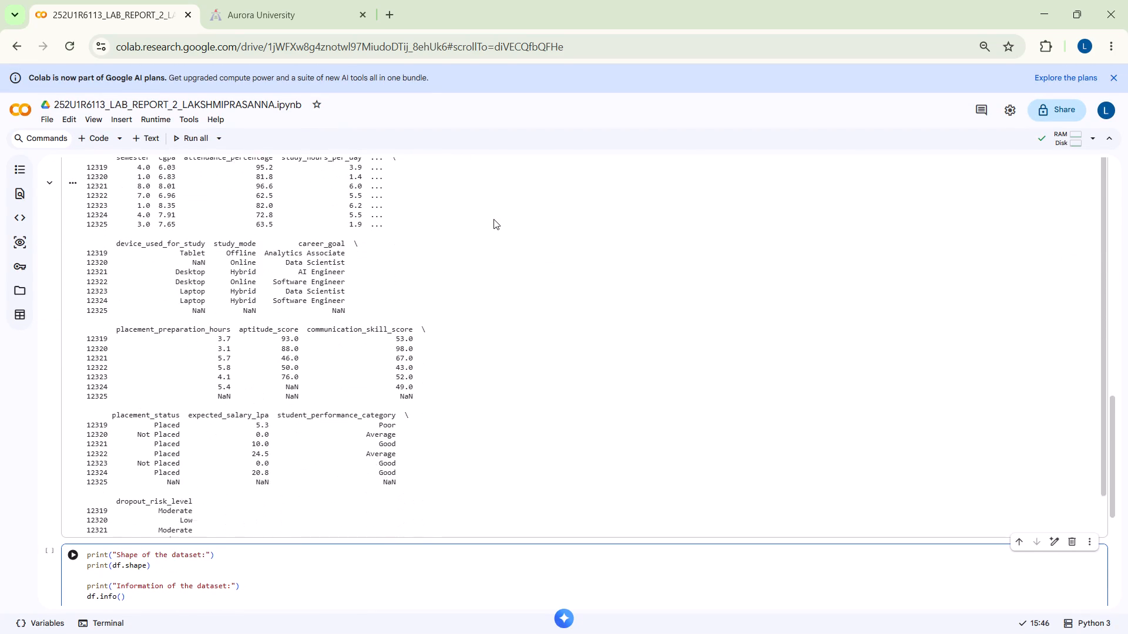
Run the new code cell that prints the dataset's shape, information, description and column names.
scroll(493, 219, "down", 4)
scroll(172, 484, "down", 4)
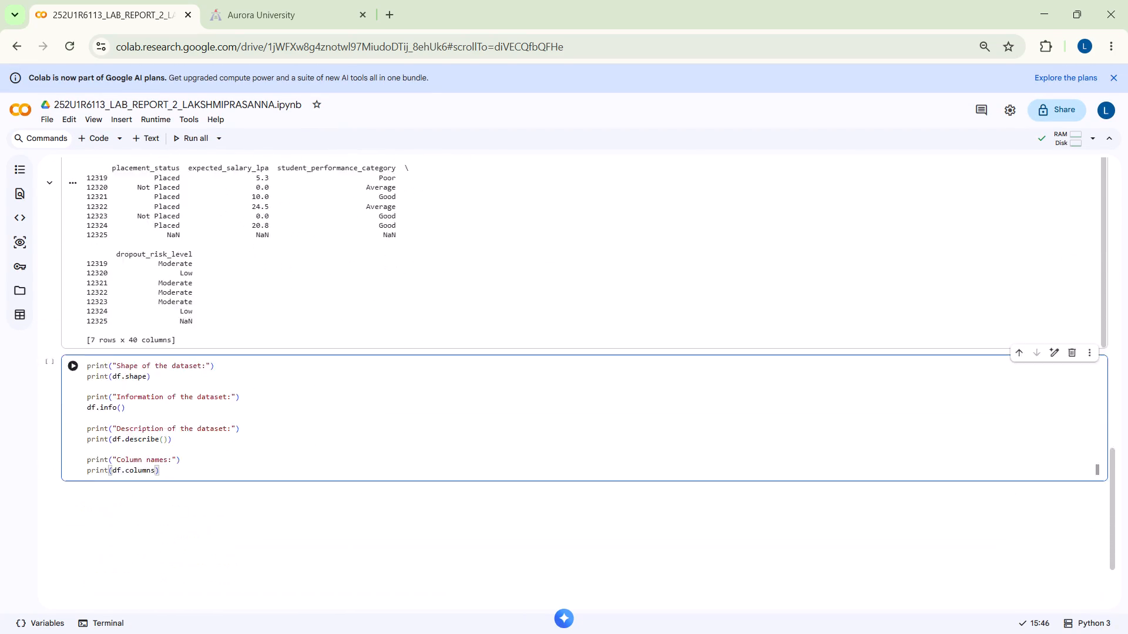
scroll(172, 484, "down", 2)
left_click(73, 309)
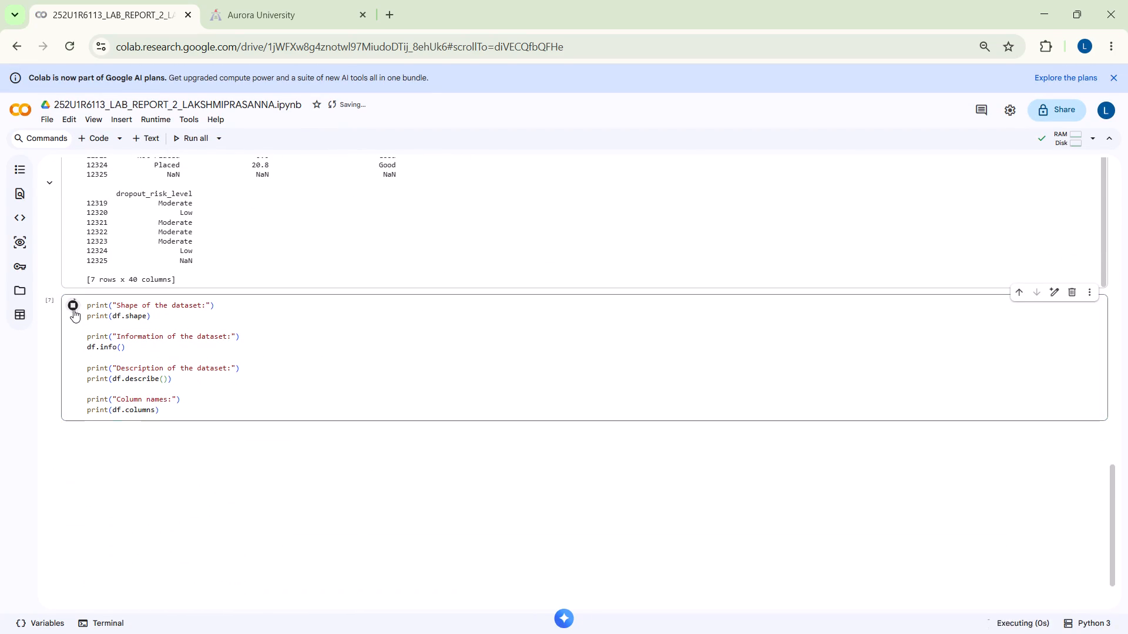
Look through the cell's output, covering the dataset's column names, statistical description, information and shape.
scroll(341, 437, "up", 1)
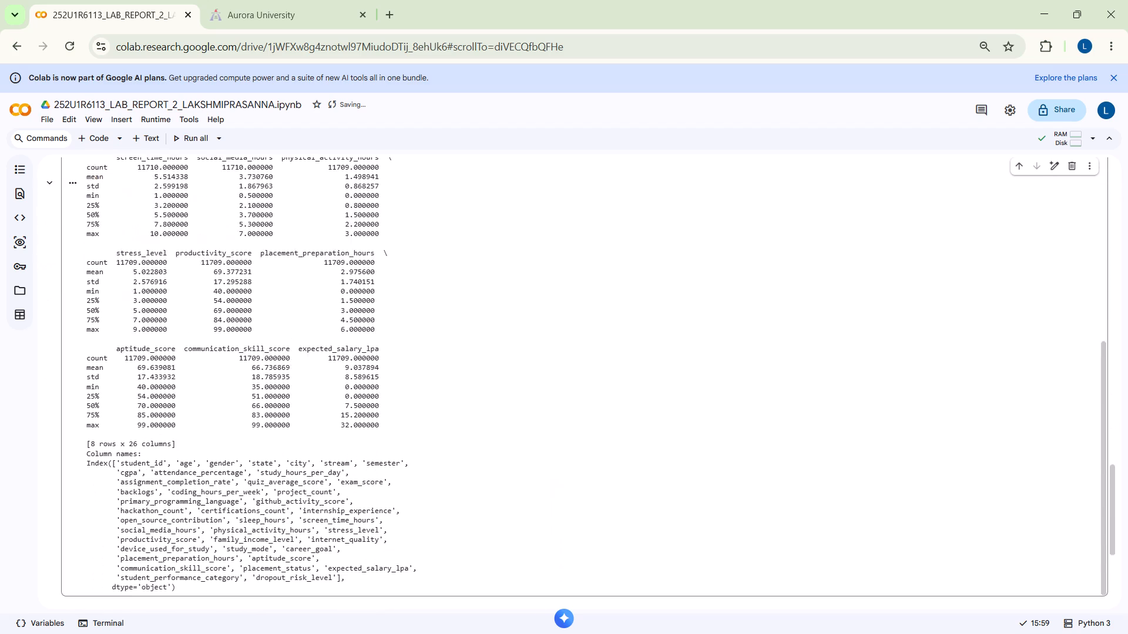
scroll(341, 437, "up", 1)
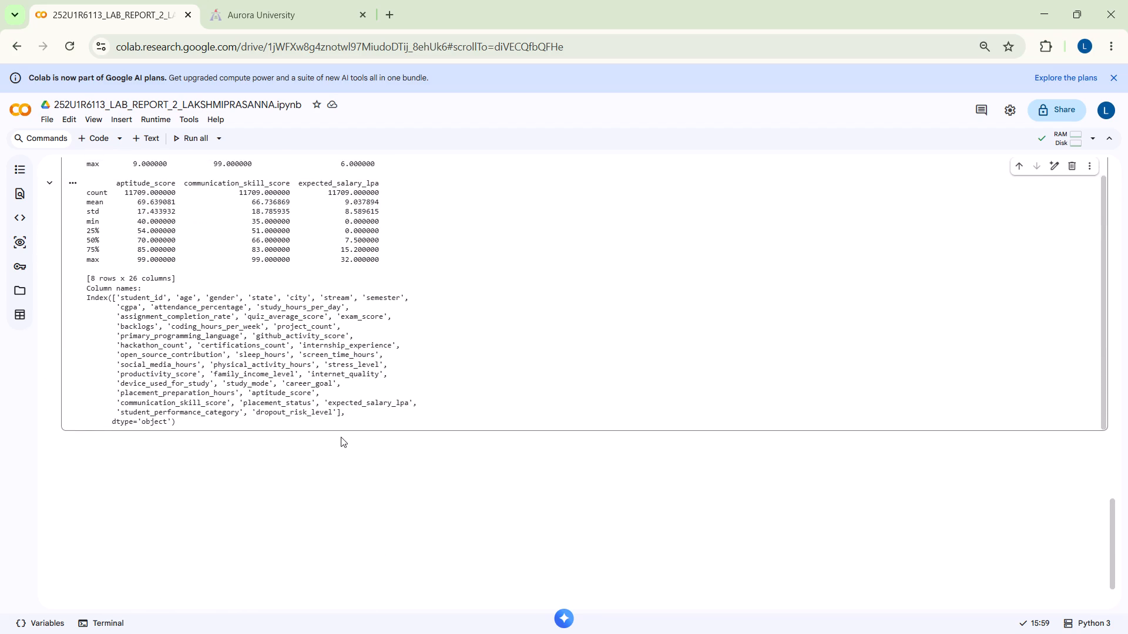
scroll(341, 437, "up", 8)
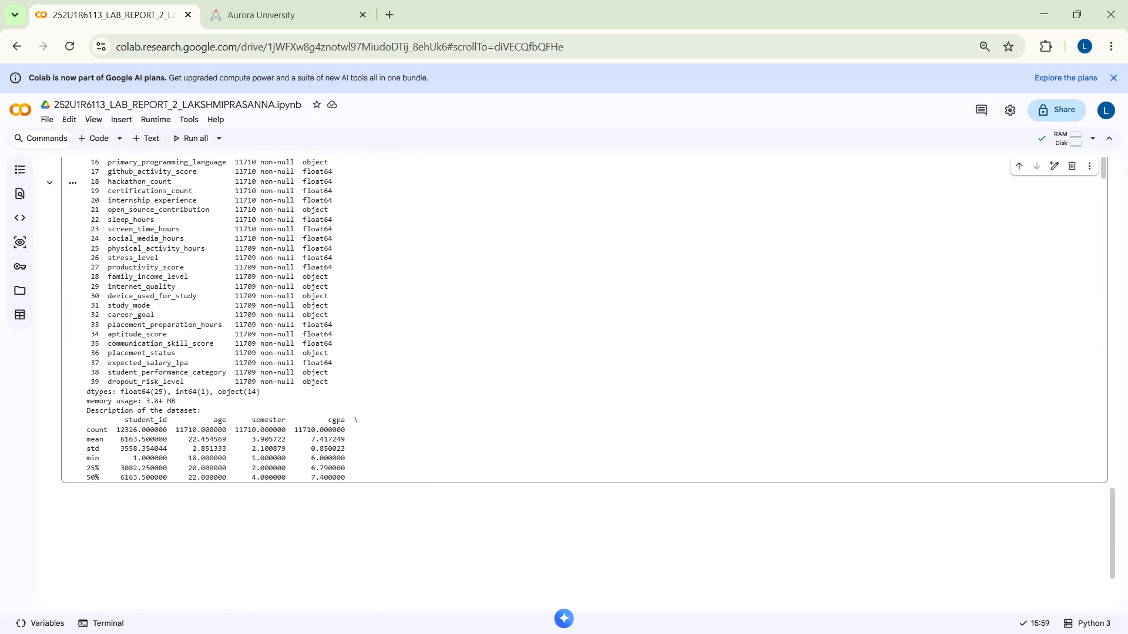
scroll(341, 437, "up", 7)
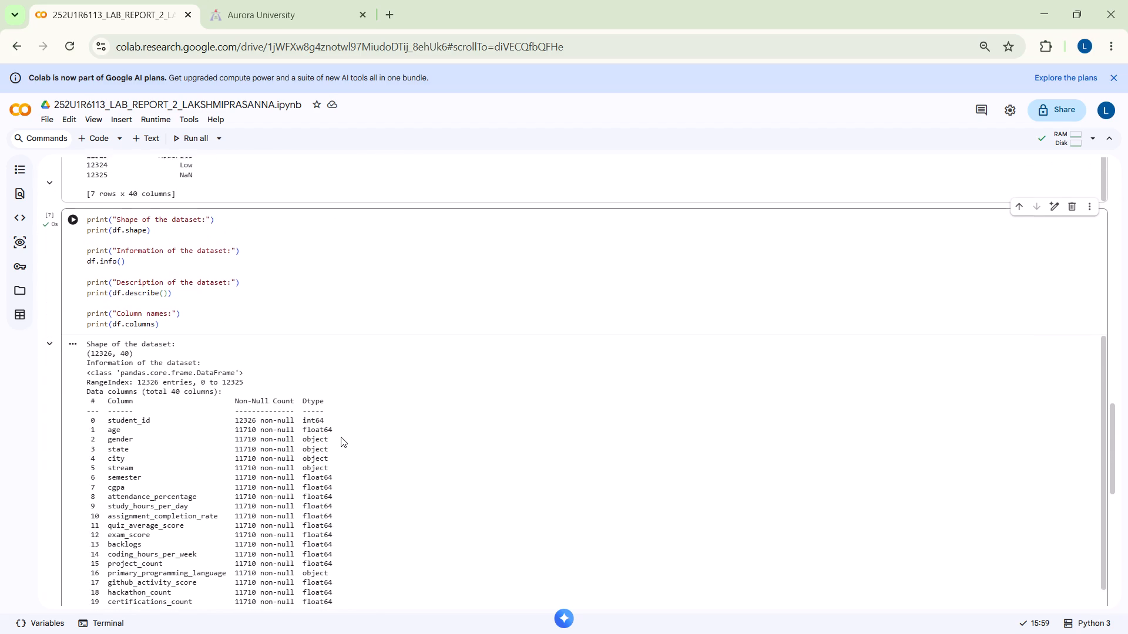
scroll(341, 437, "up", 1)
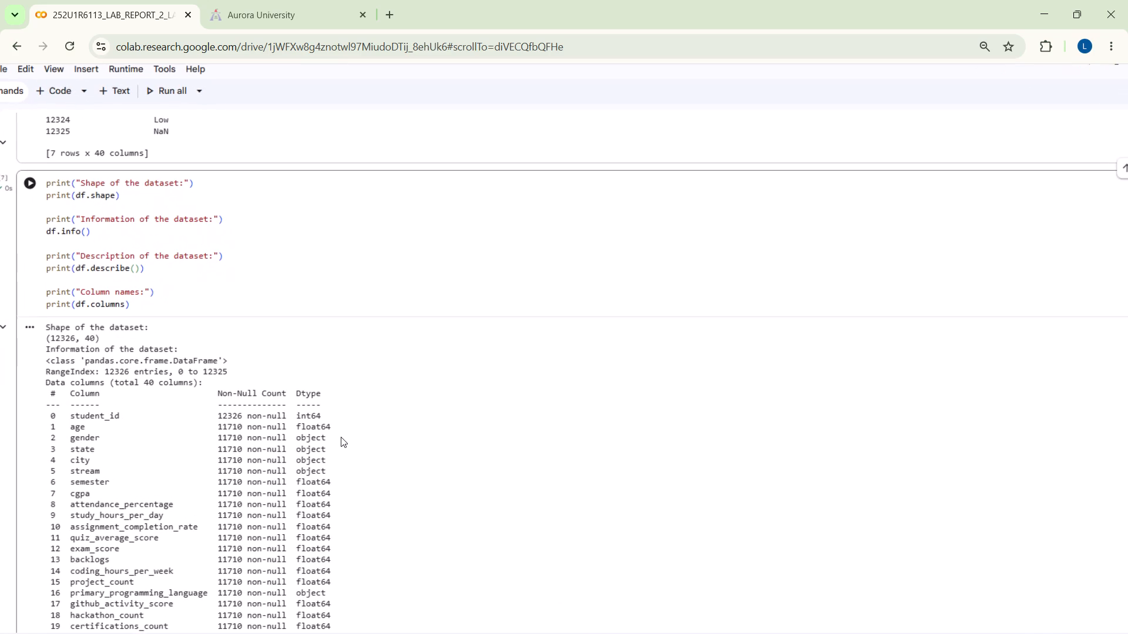
scroll(341, 437, "right", 1)
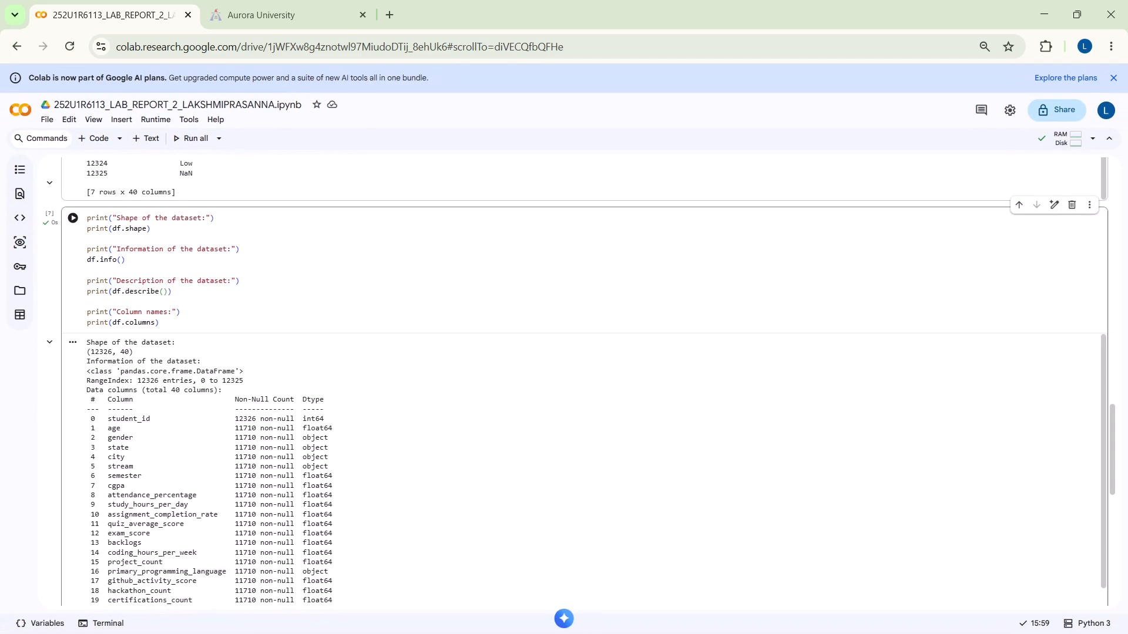
Take a screenshot of the dataset shape, information, description and column names code together with the beginning of its output.
key("shift+super+equal")
key("shift+super+equal")
key("ctrl+shift+equal")
key("ctrl+shift+equal")
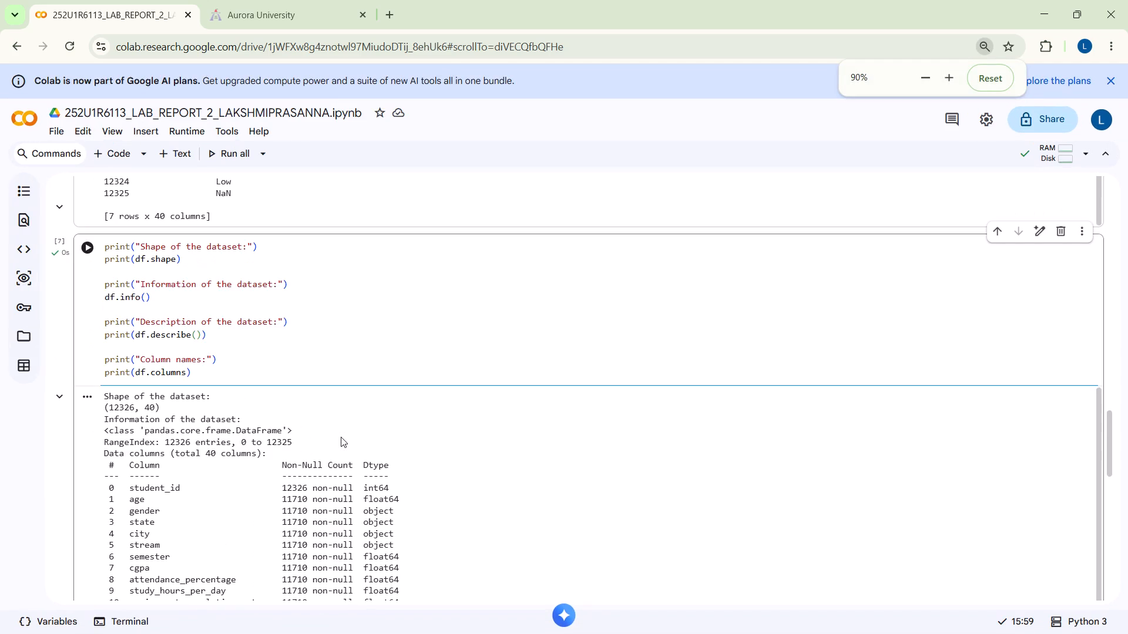
key("ctrl+shift+equal")
scroll(341, 437, "left", 3)
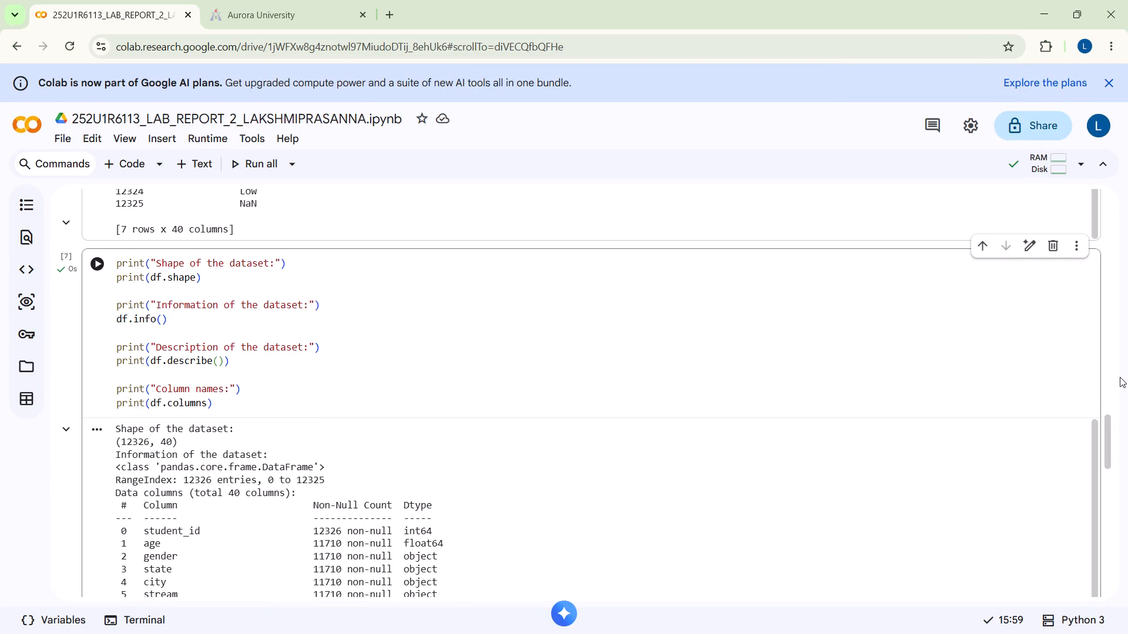
key("shift+super+equal")
key("ctrl+shift+equal")
scroll(1120, 377, "down", 1)
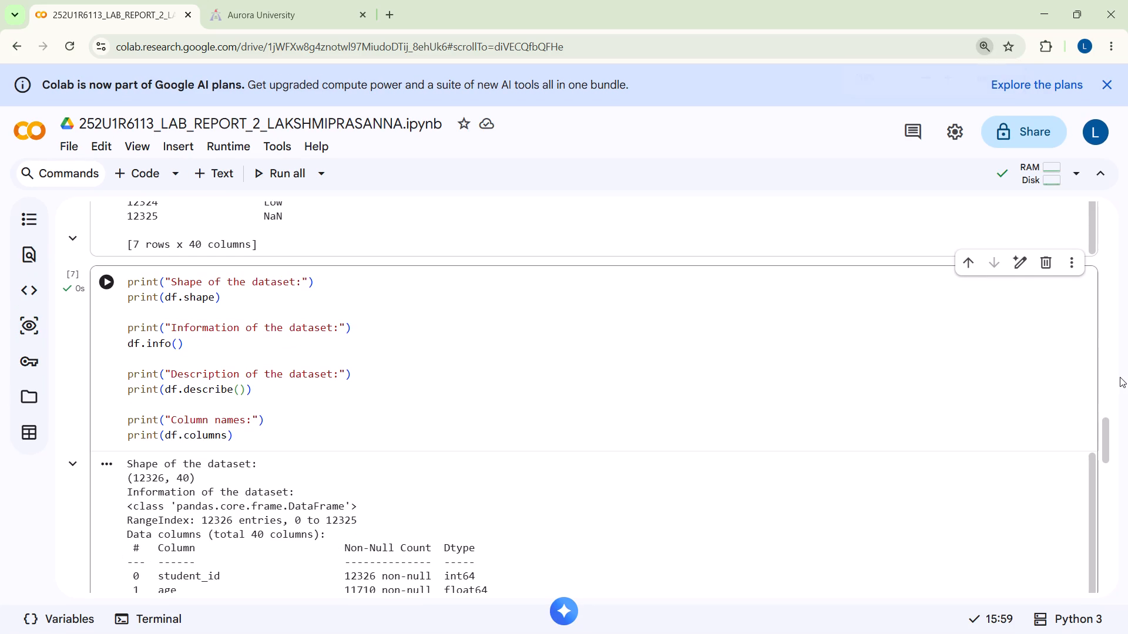
scroll(747, 389, "down", 1)
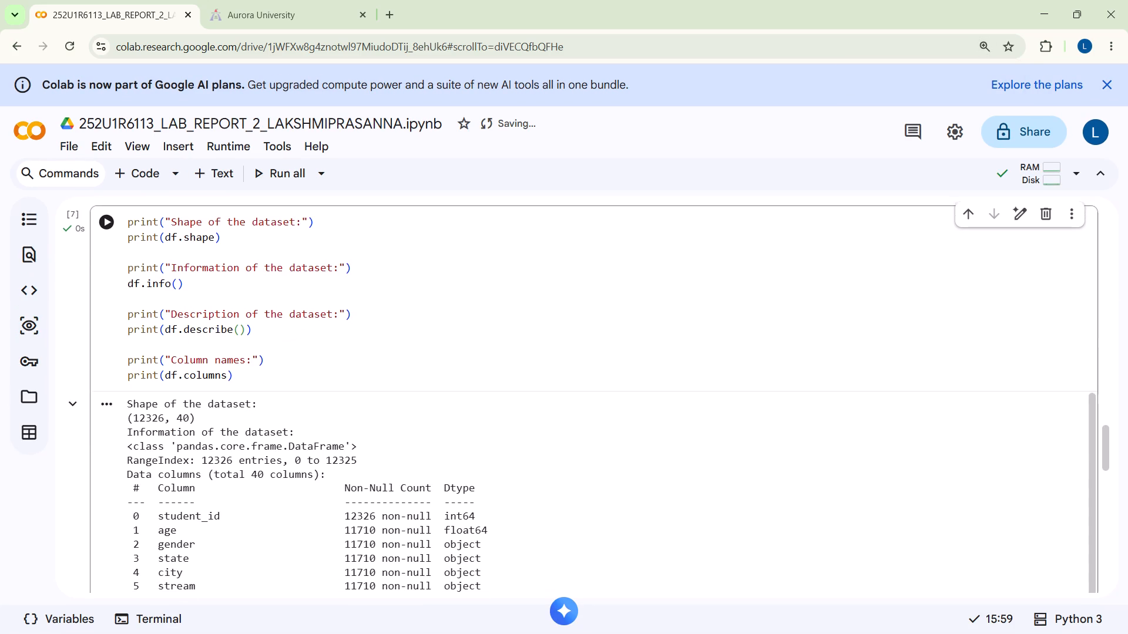
scroll(747, 389, "down", 1)
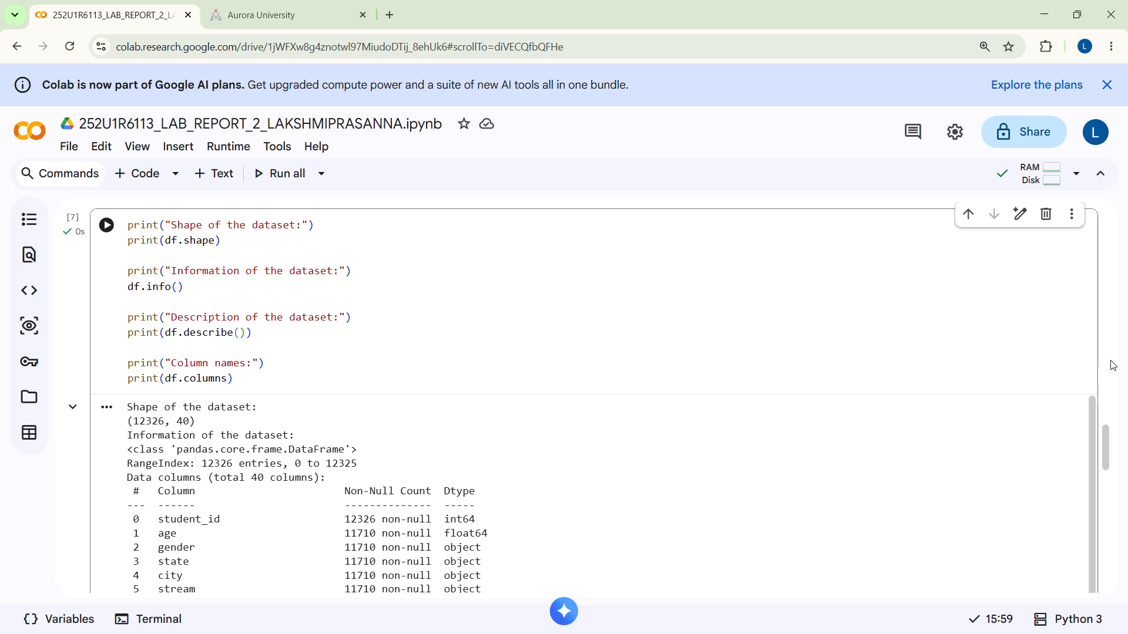
key("super+Print")
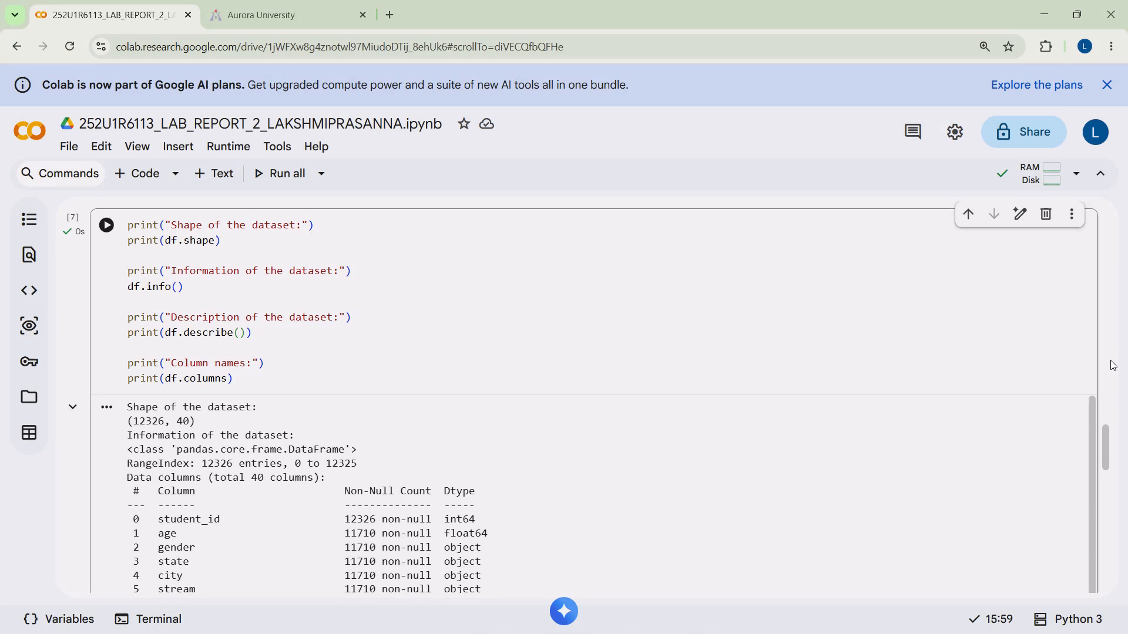
key("ctrl+c")
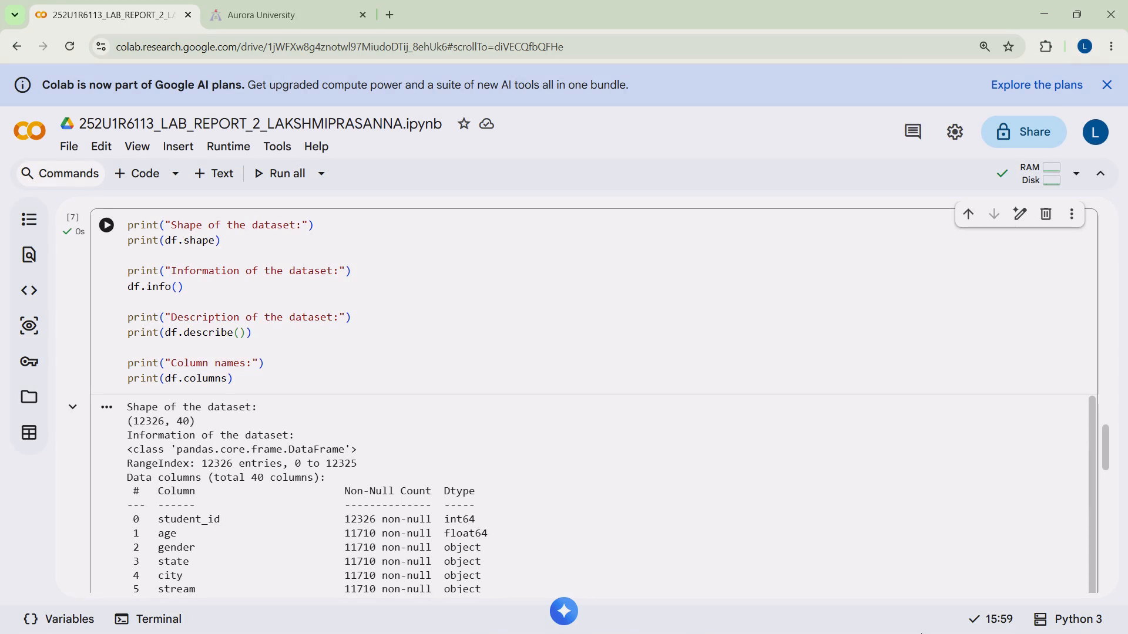
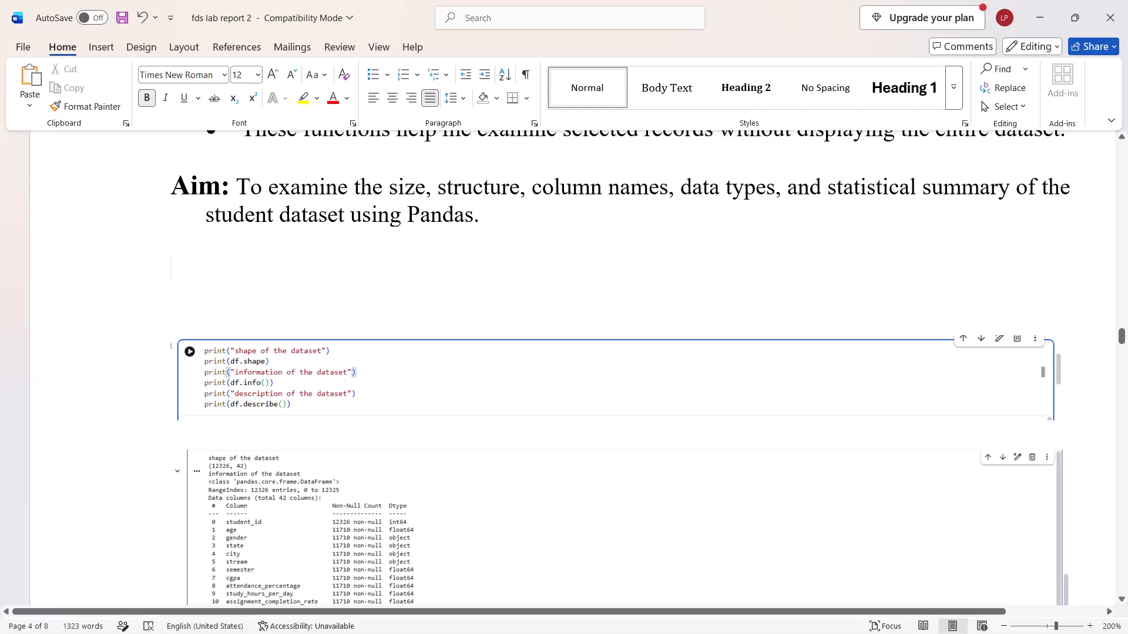
Replace the old code screenshot under the dataset-structure Aim with the copied Colab screenshot of the shape, information, description and column names code.
key("ctrl+v")
scroll(683, 361, "down", 6, "ctrl")
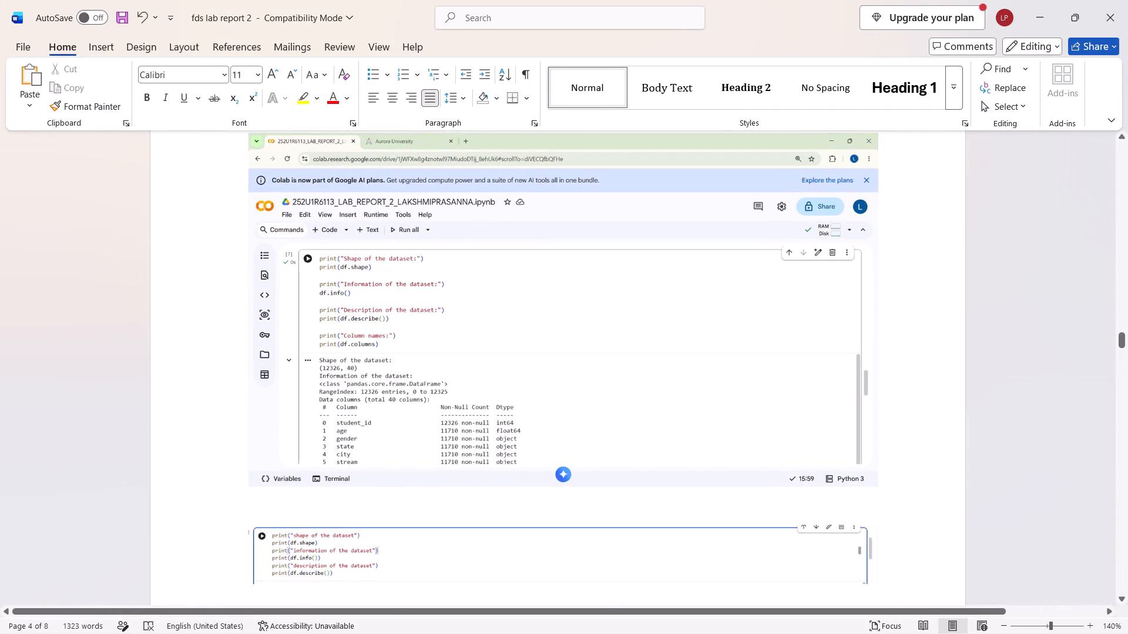
scroll(683, 361, "down", 1)
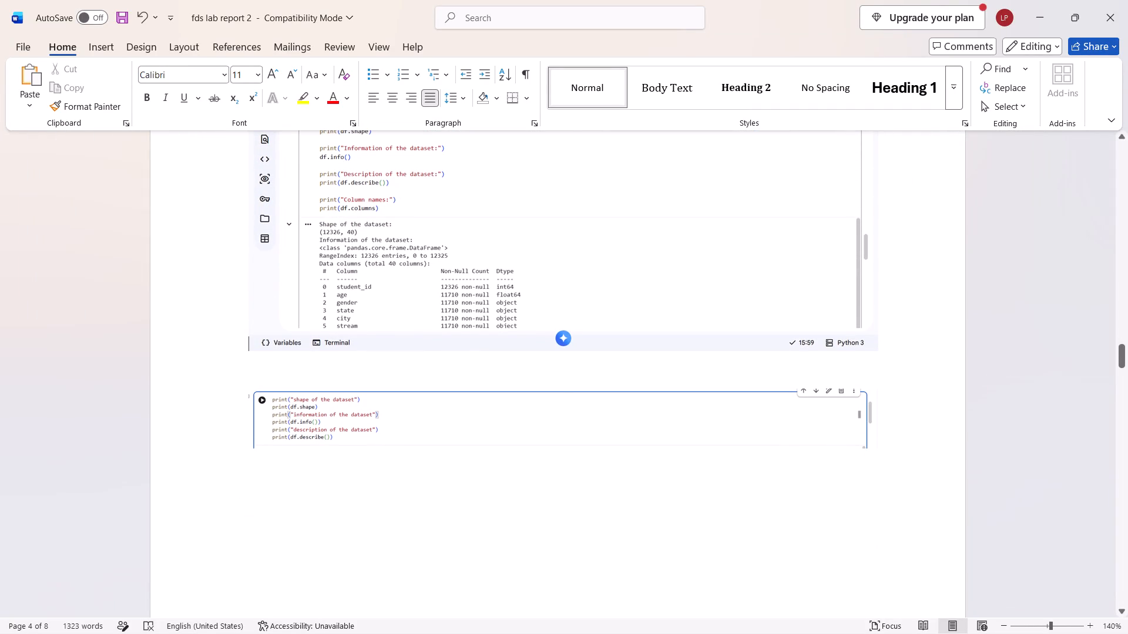
left_click(593, 403)
key("BackSpace")
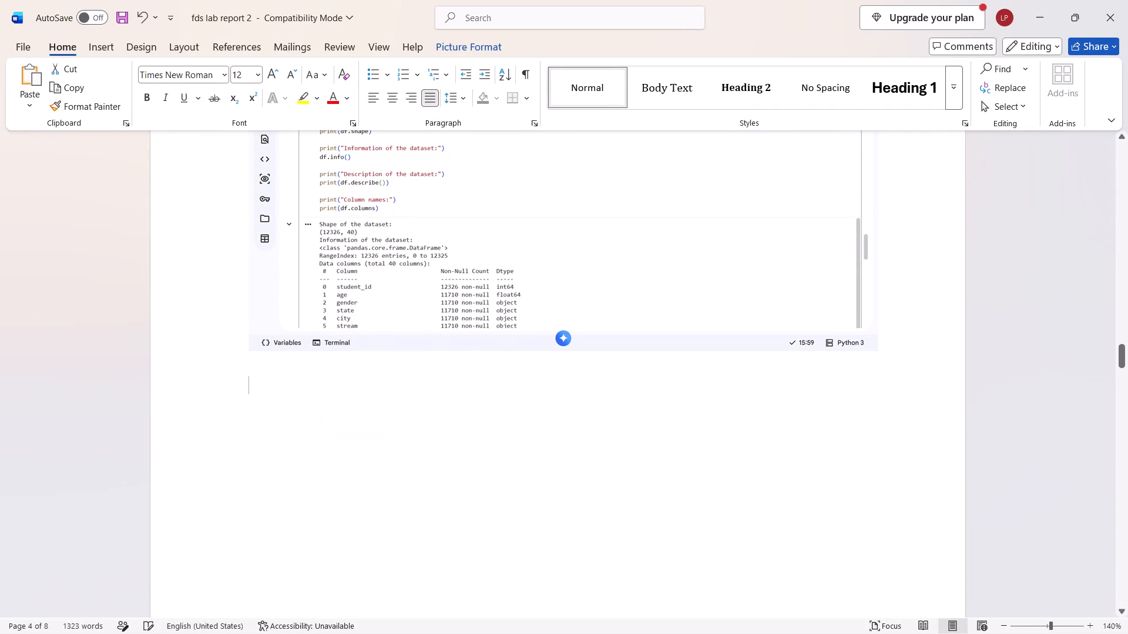
Add the heading "Code Execution:" between the dataset-structure Aim and the new code screenshot, with a blank line above it.
scroll(593, 403, "up", 2)
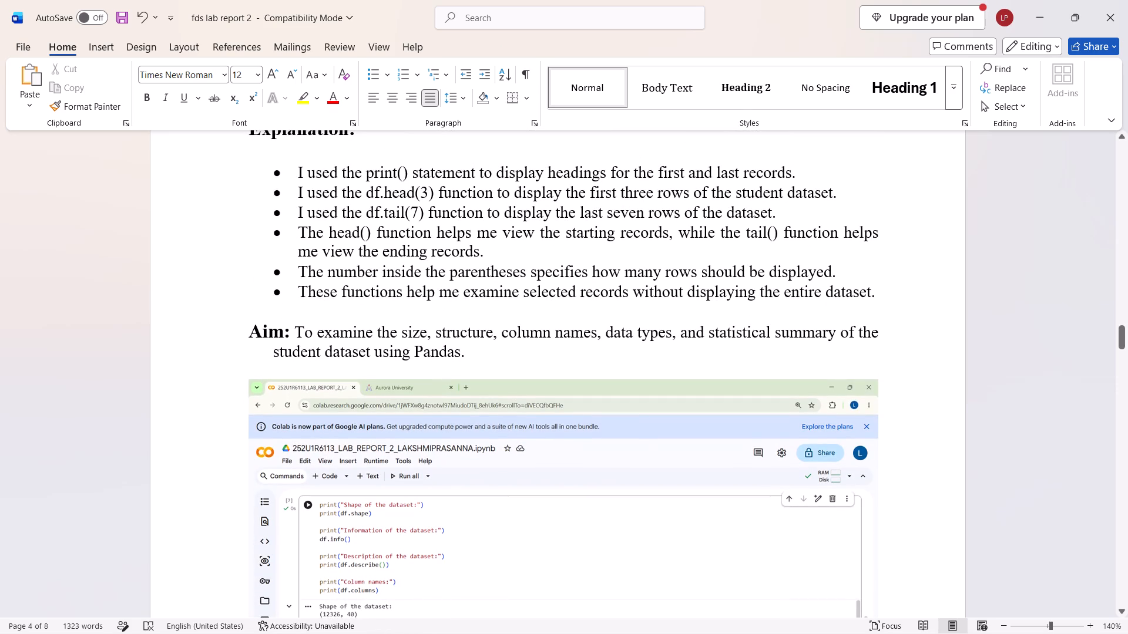
left_click(511, 358)
key("Return")
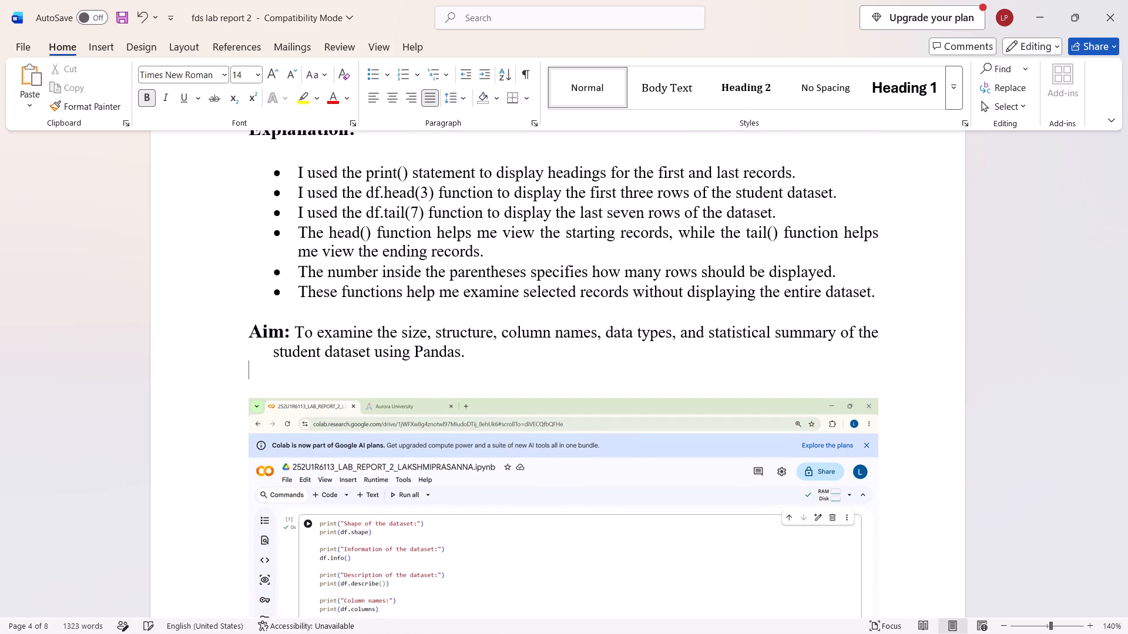
key("Return")
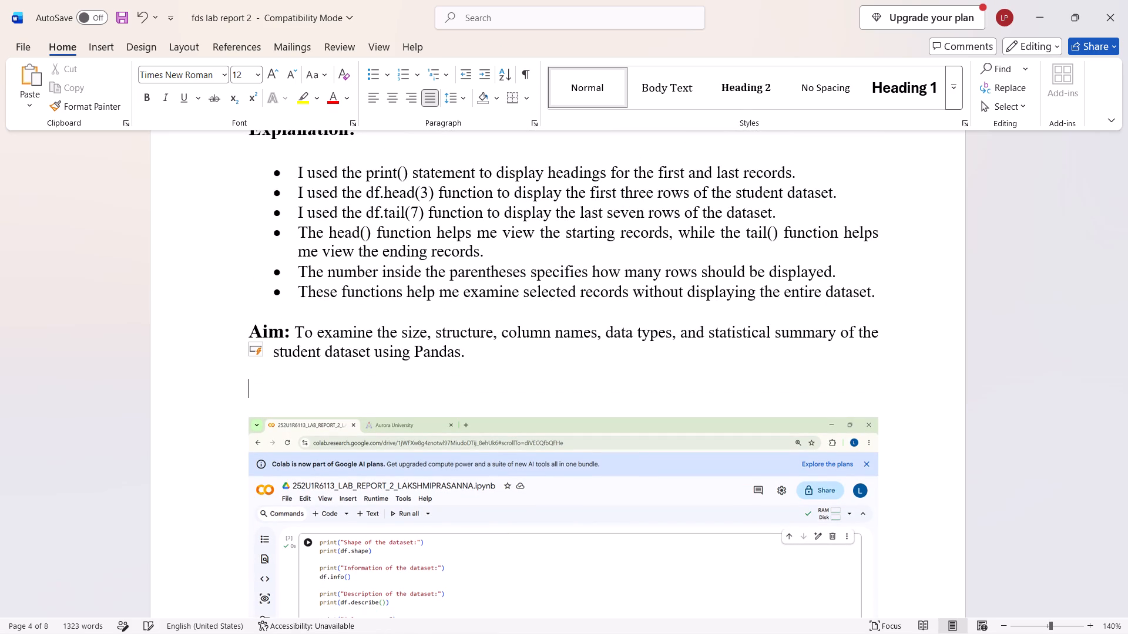
key("c")
key("e")
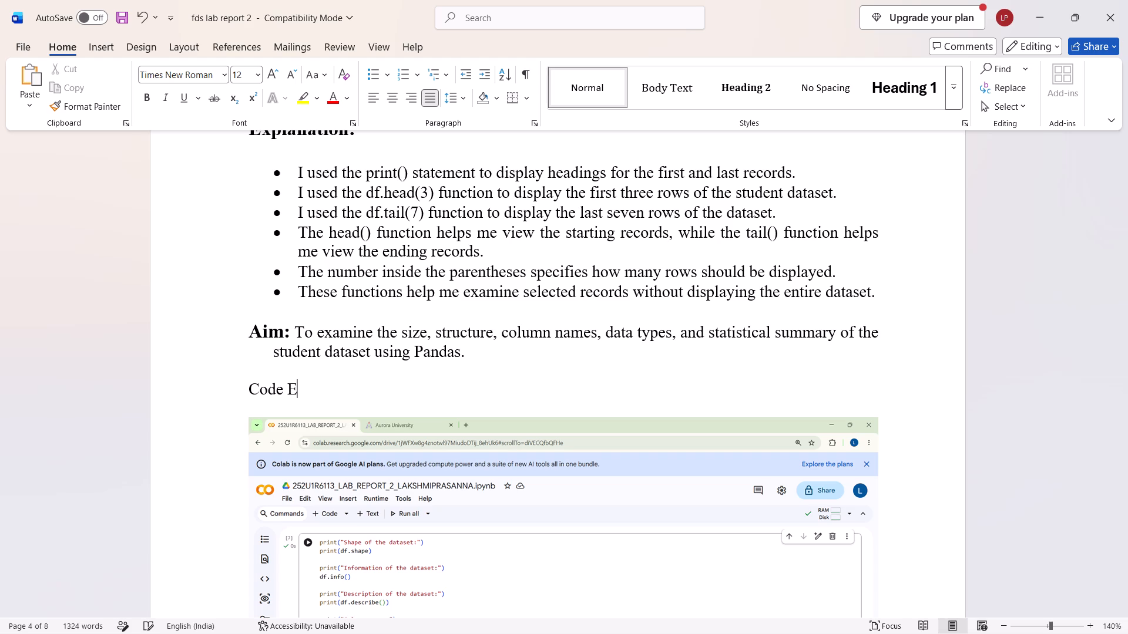
key("x")
type("ecu")
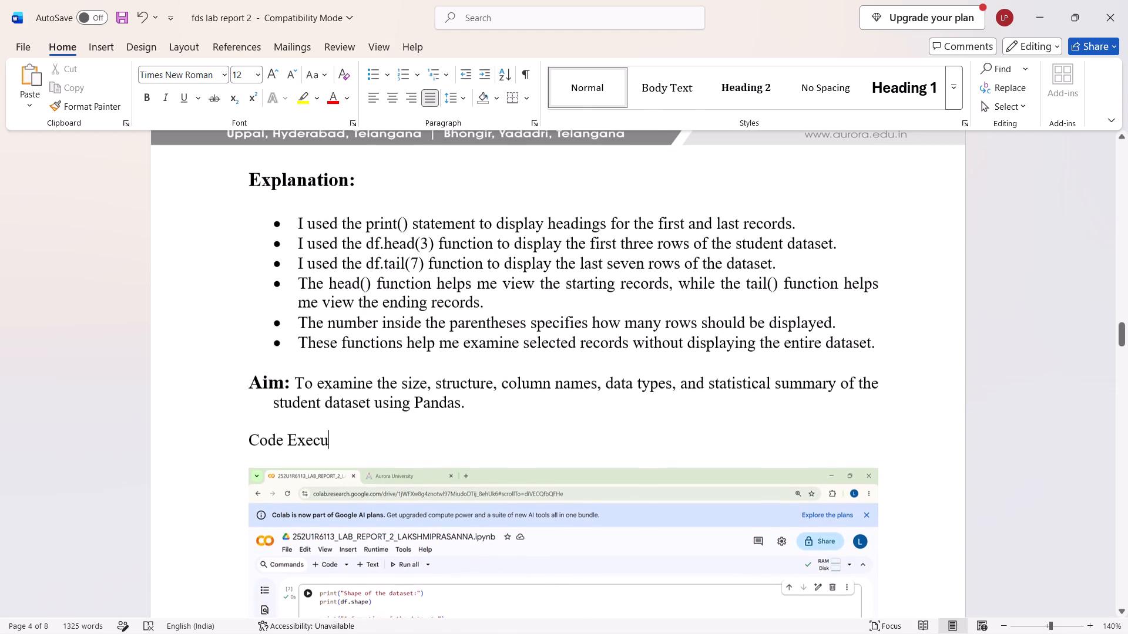
key("r")
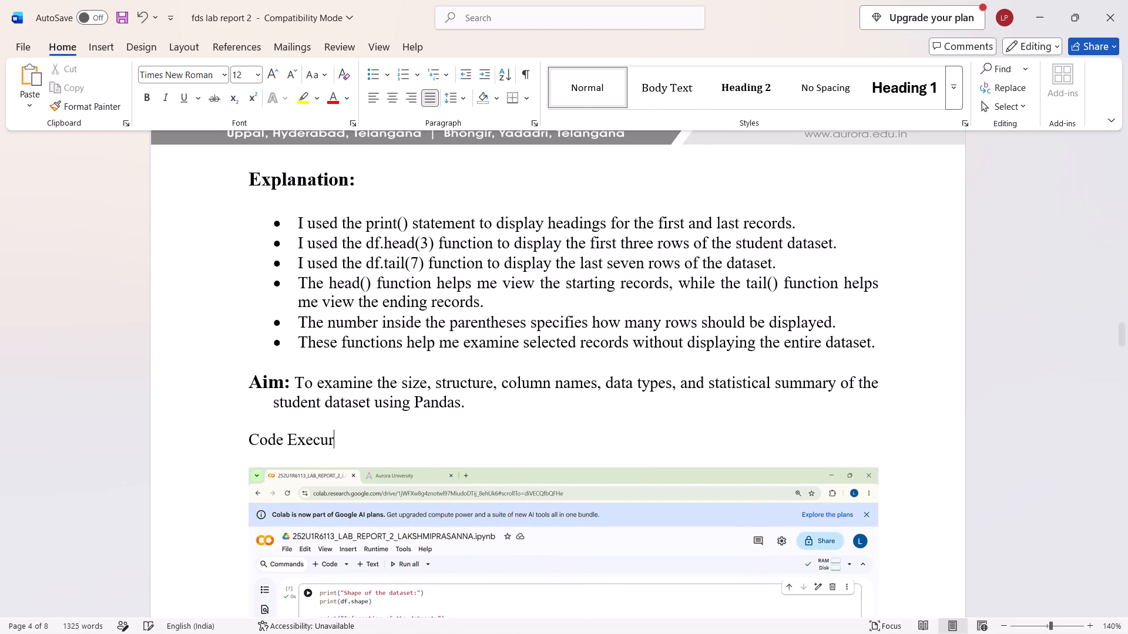
key("BackSpace")
type("tion")
key("space")
key("Left")
key("shift+colon")
Format the "Code Execution:" heading as bold at size 14.
left_click_drag(369, 444, 279, 446)
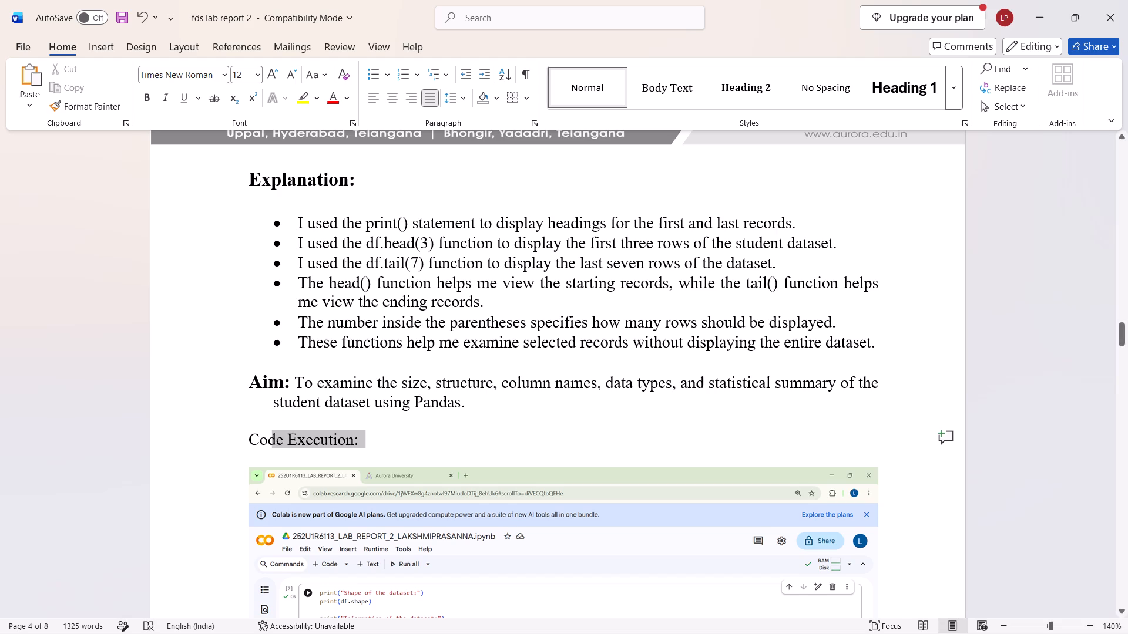
left_click_drag(279, 446, 256, 447)
left_click(265, 427)
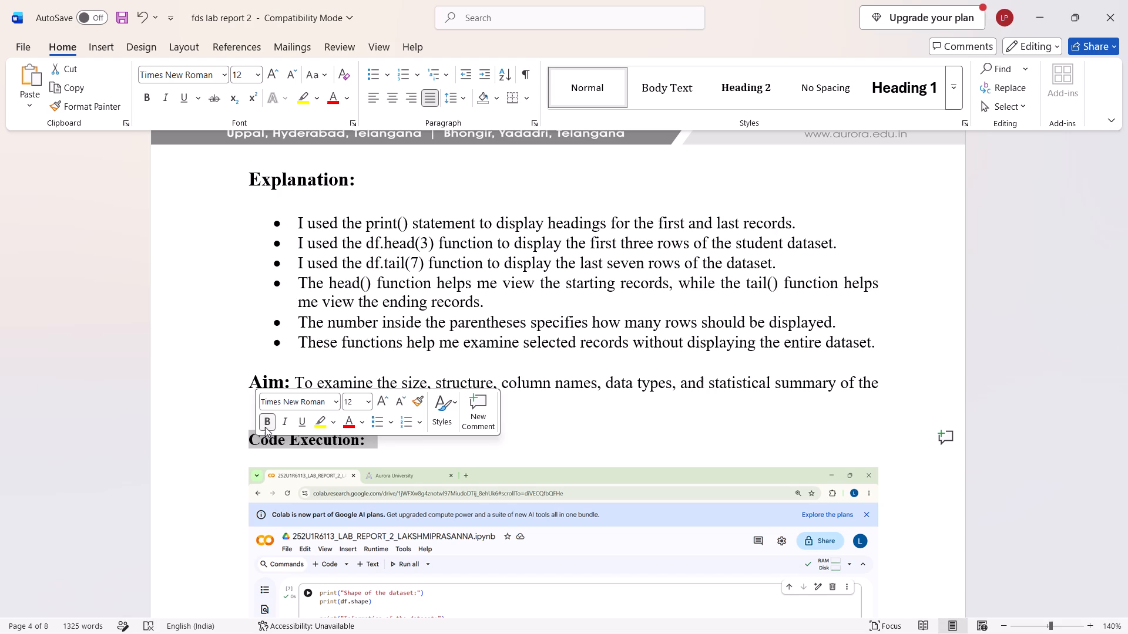
left_click(448, 454)
scroll(448, 454, "down", 1)
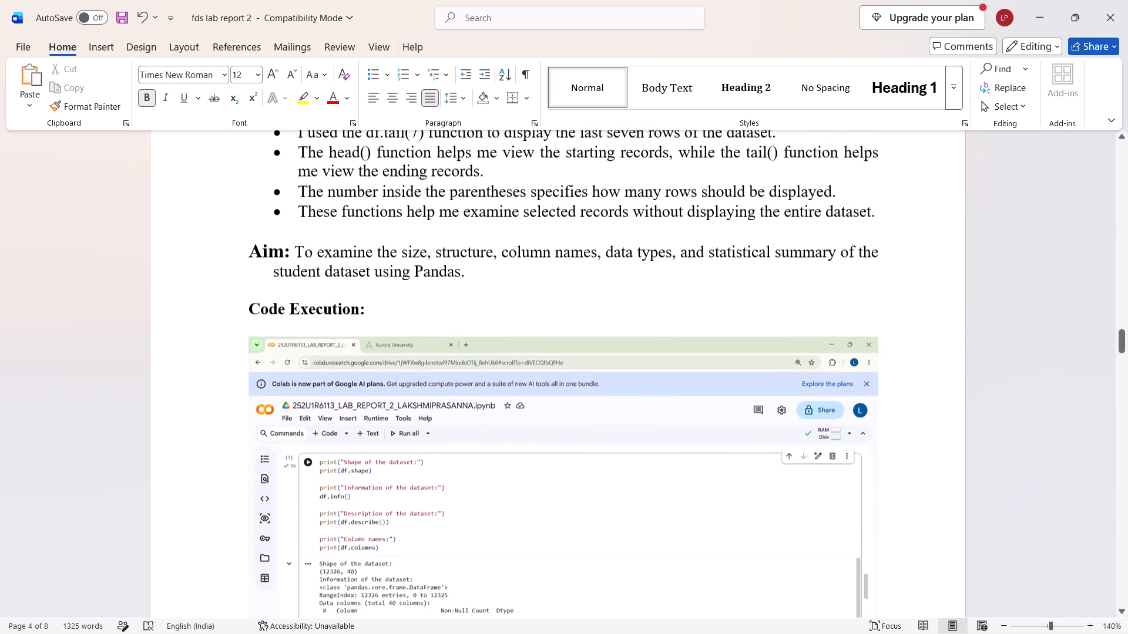
scroll(448, 454, "down", 2)
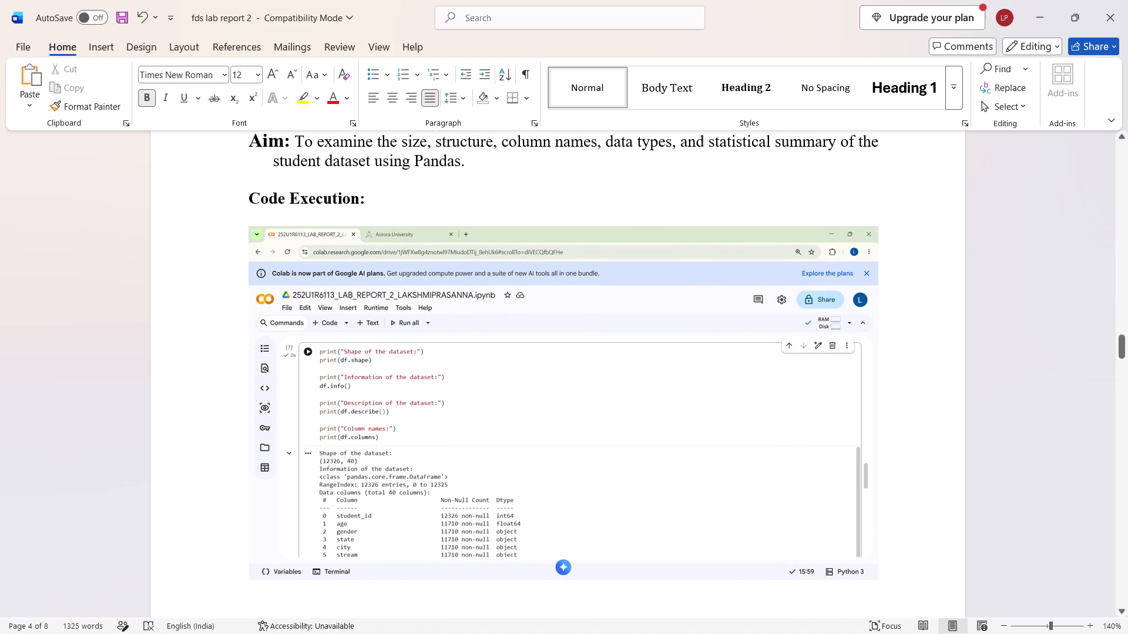
left_click_drag(377, 205, 247, 201)
left_click_drag(257, 72, 245, 159)
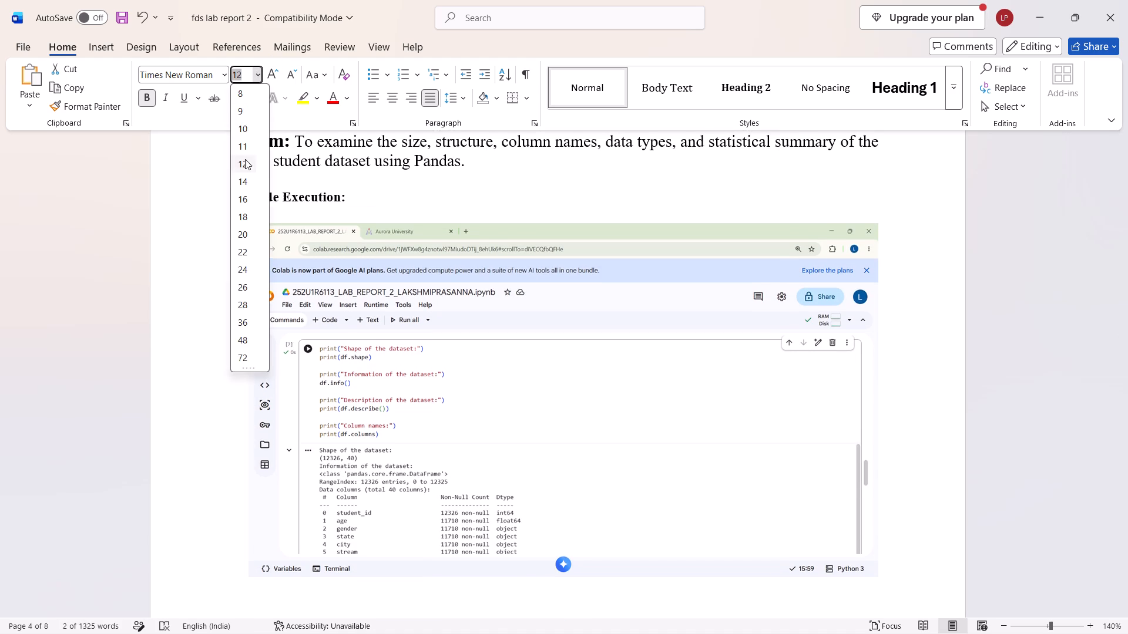
left_click_drag(245, 159, 248, 184)
left_click(248, 184)
left_click(441, 198)
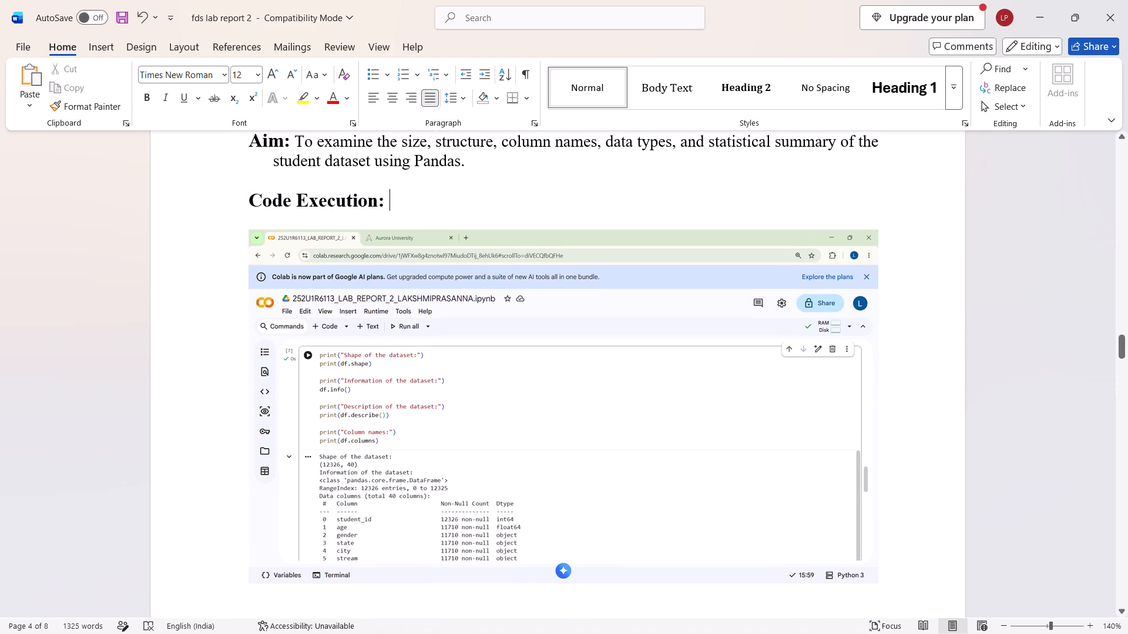
Delete the three old output screenshots located between the new code screenshot and the Explanation section.
scroll(441, 198, "down", 3)
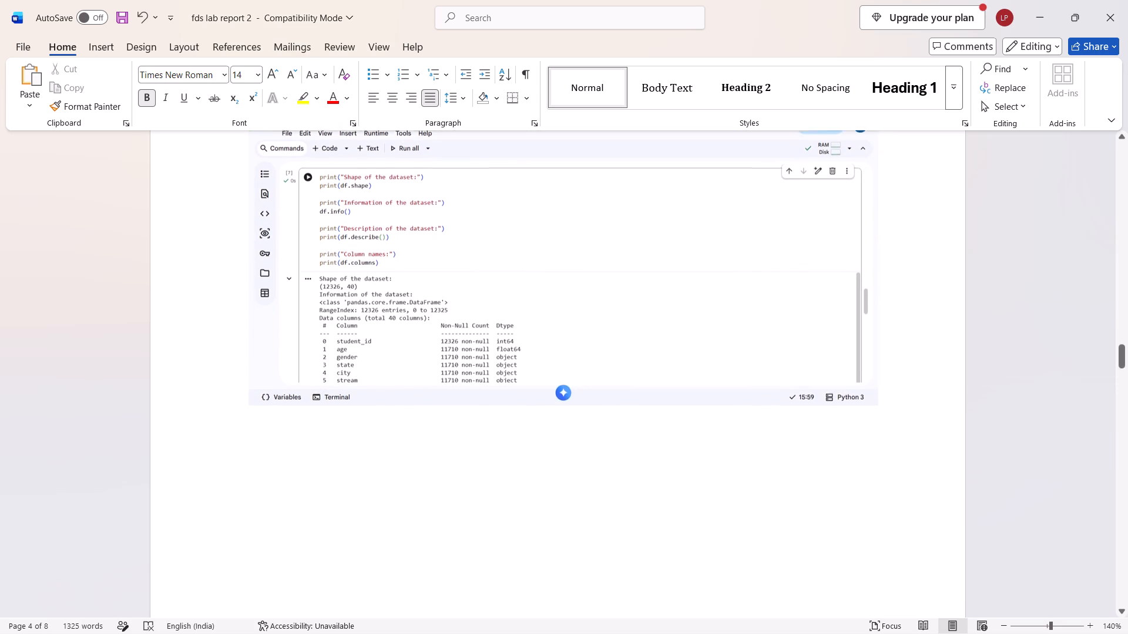
scroll(441, 198, "down", 1)
scroll(374, 363, "down", 2)
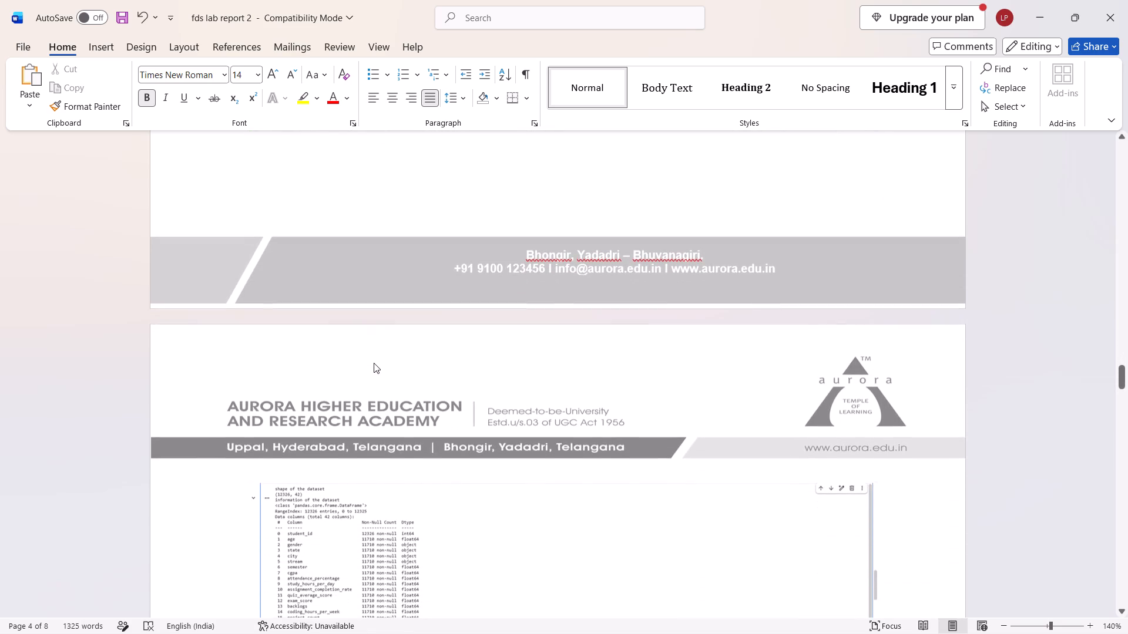
scroll(374, 363, "down", 1)
scroll(325, 494, "down", 3)
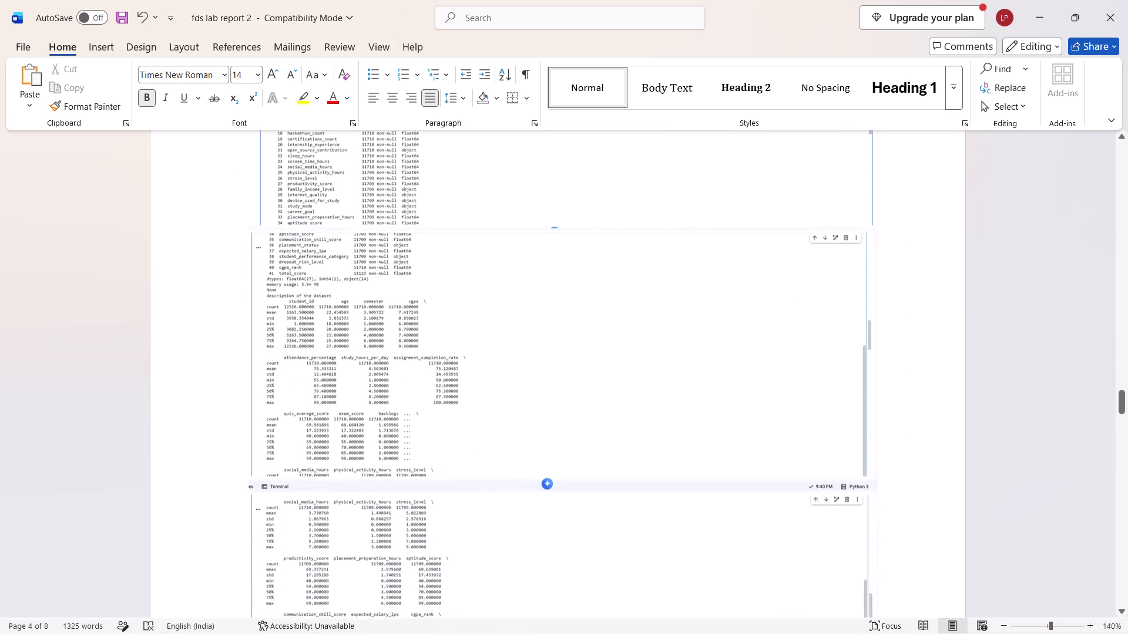
scroll(325, 494, "down", 3)
left_click(379, 433)
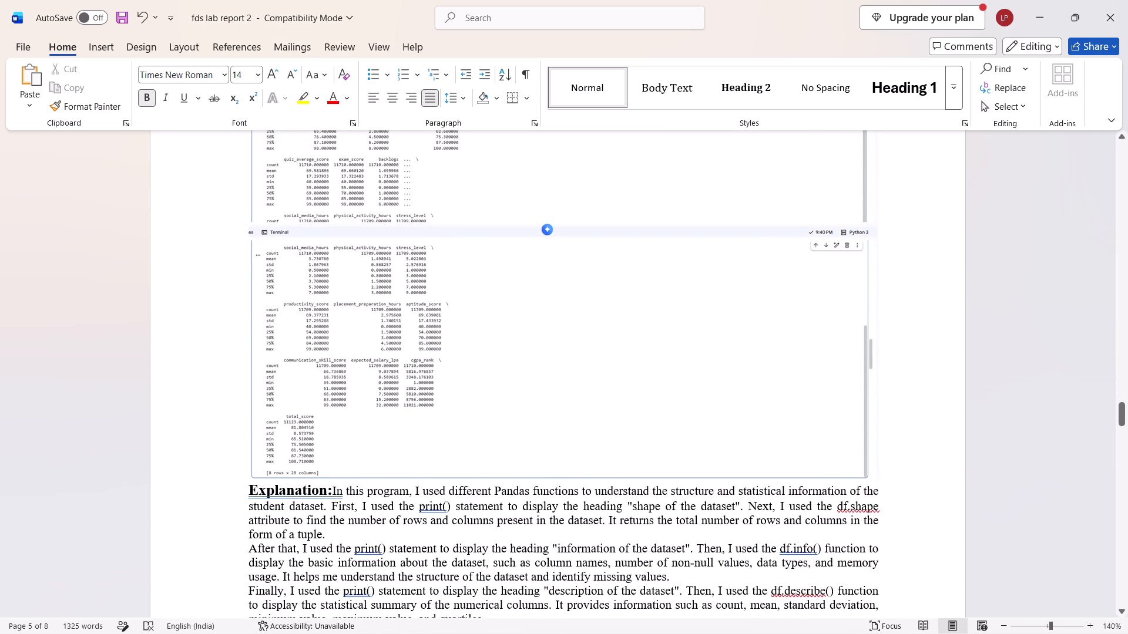
key("BackSpace")
scroll(379, 433, "up", 2)
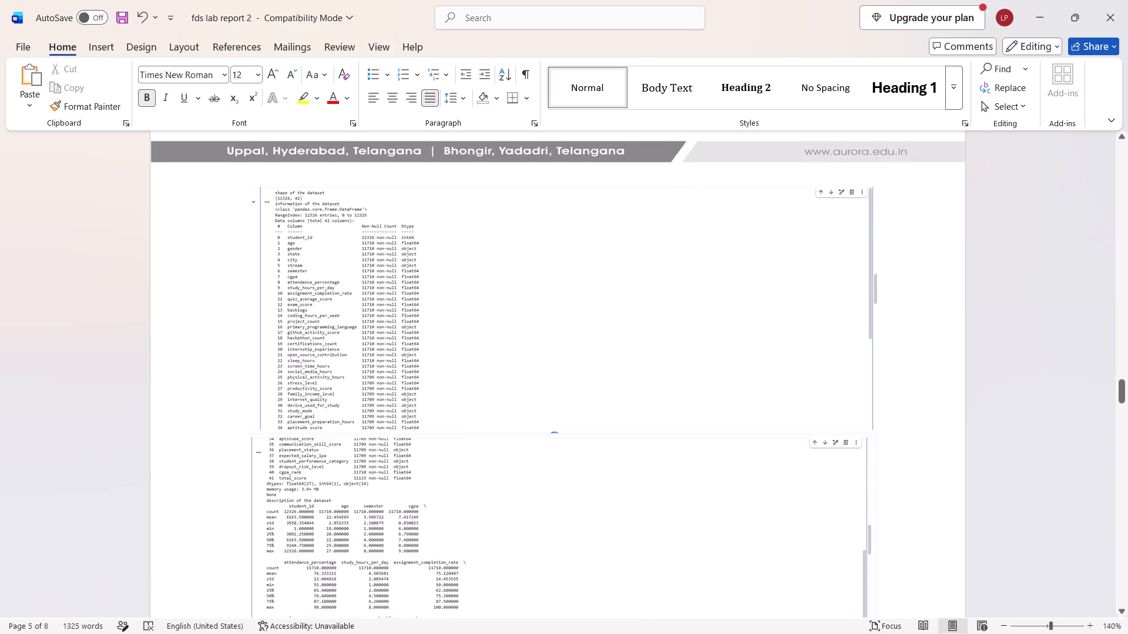
left_click(414, 514)
key("BackSpace")
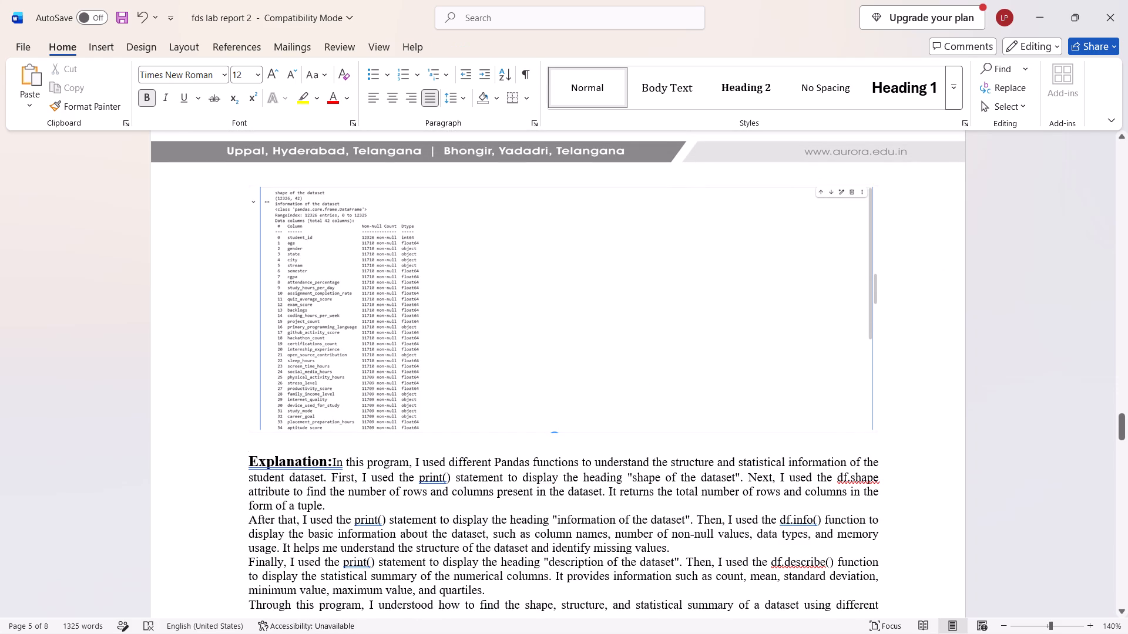
left_click(488, 352)
key("BackSpace")
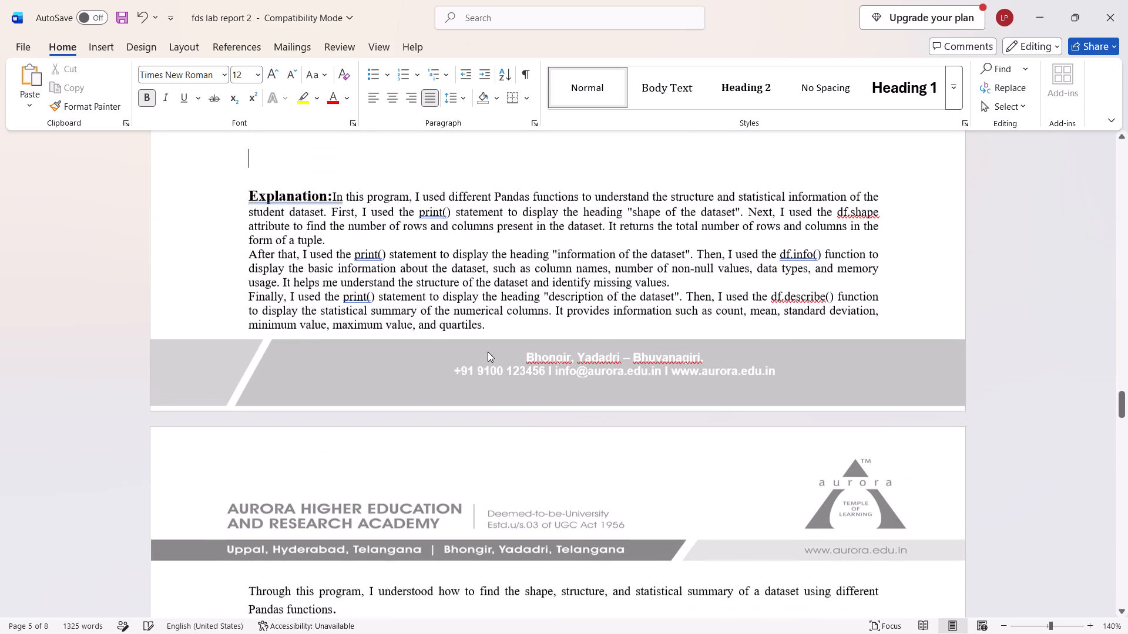
Add the heading "Output:" below the new code screenshot, followed by a new line.
scroll(488, 352, "up", 1)
key("Up")
key("Up")
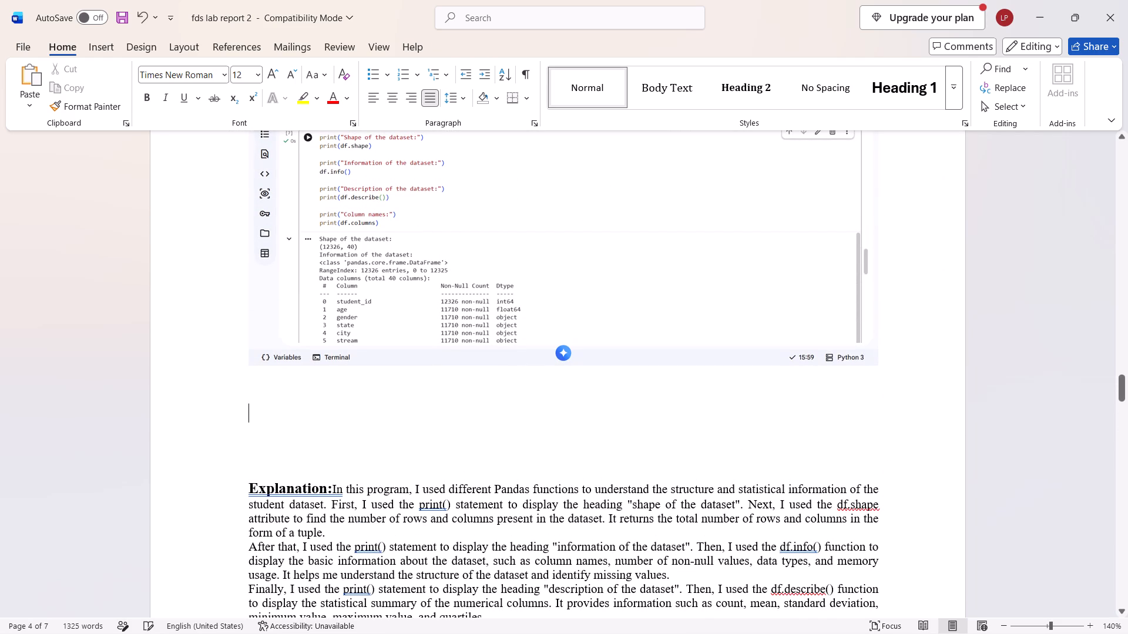
key("Up")
type("OU")
key("BackSpace")
type("ut")
type("pur")
key("BackSpace")
key("t")
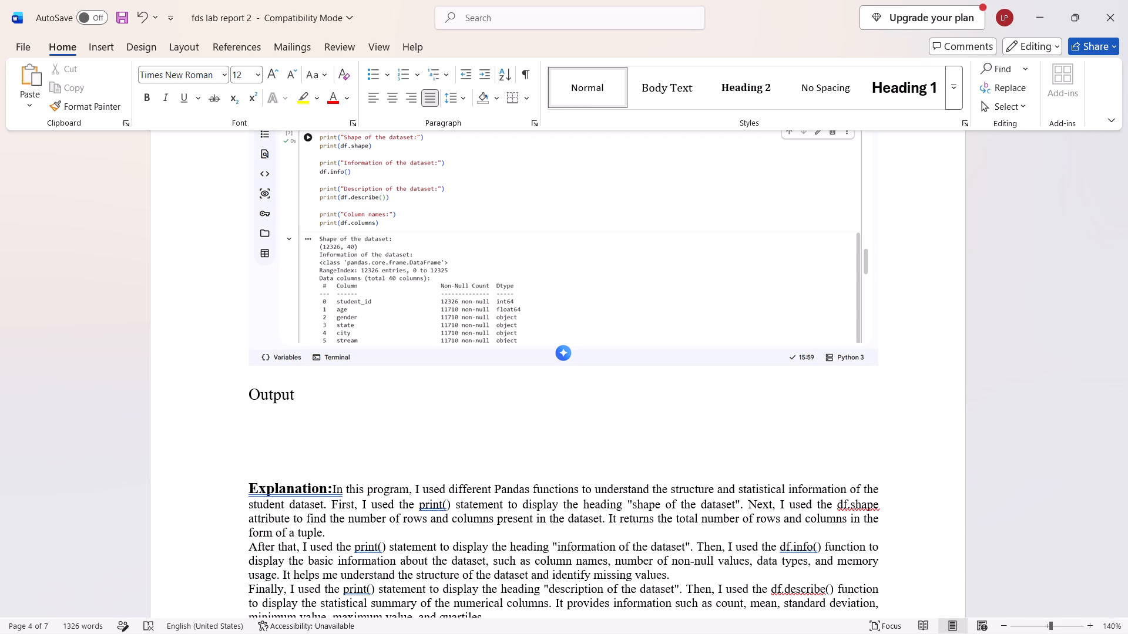
key("shift+colon")
key("Return")
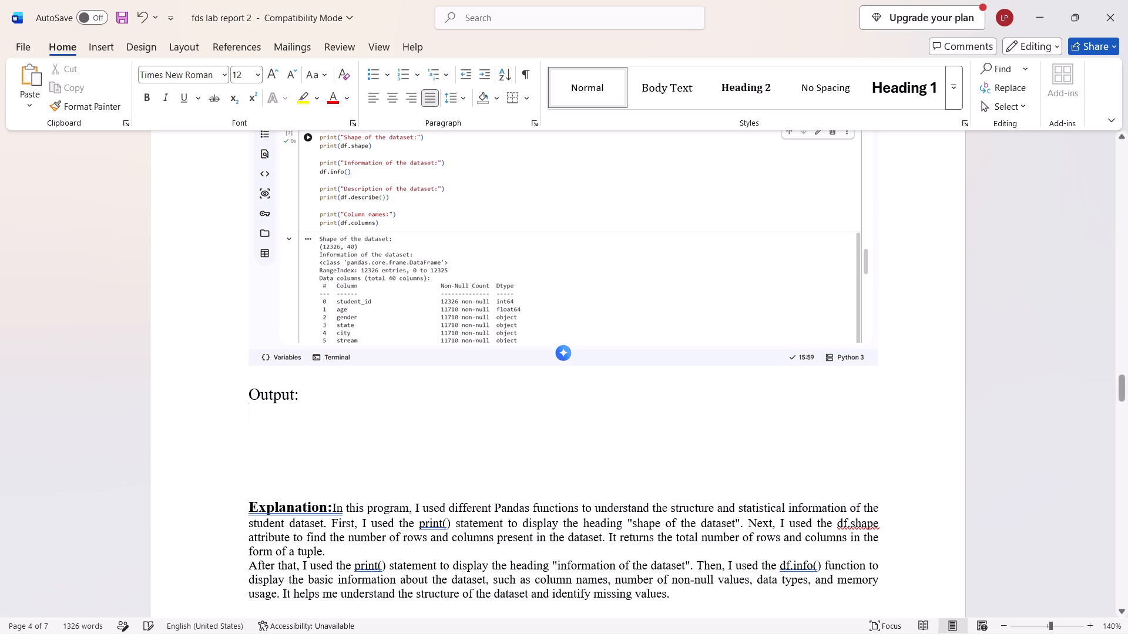
Format the "Output:" heading as bold at size 14 and insert a new line beneath it.
left_click_drag(303, 400, 235, 393)
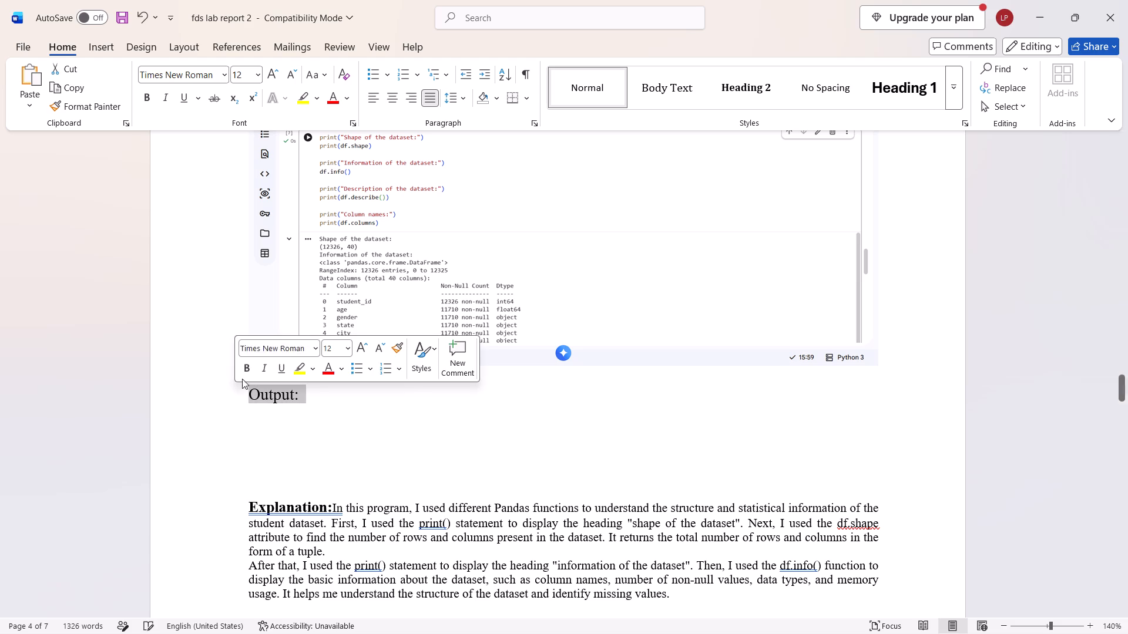
left_click(143, 97)
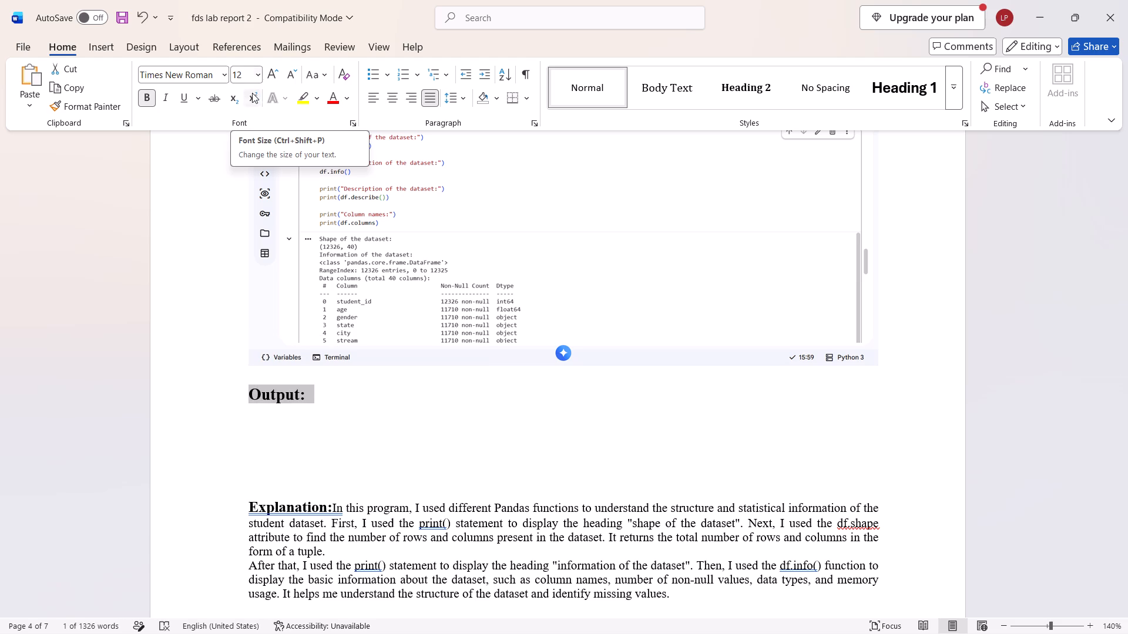
left_click(257, 76)
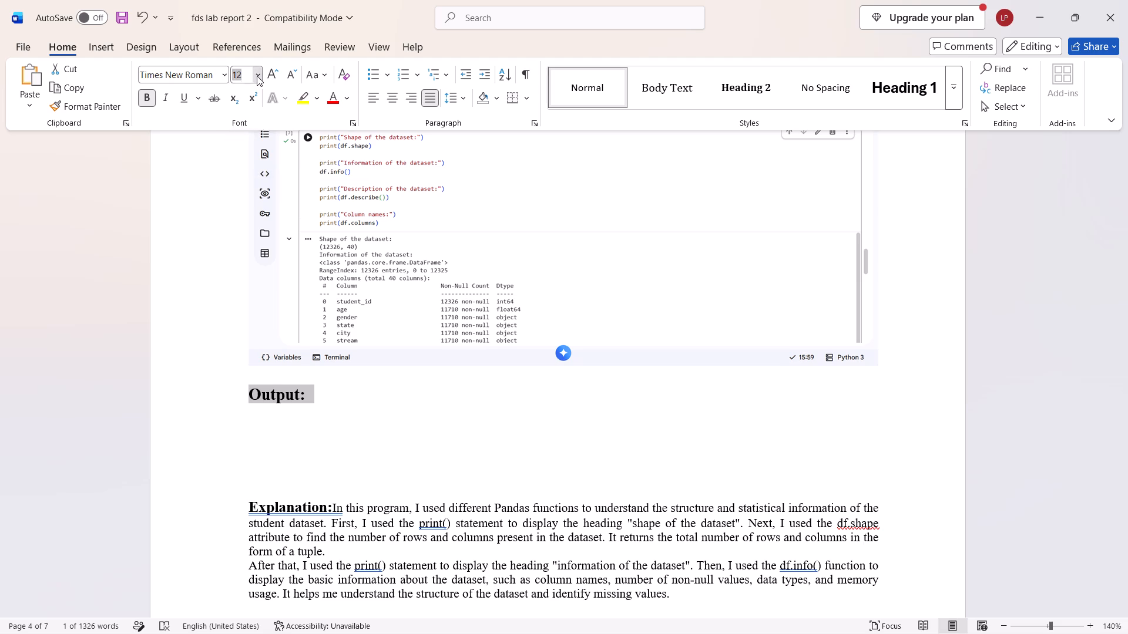
left_click(243, 179)
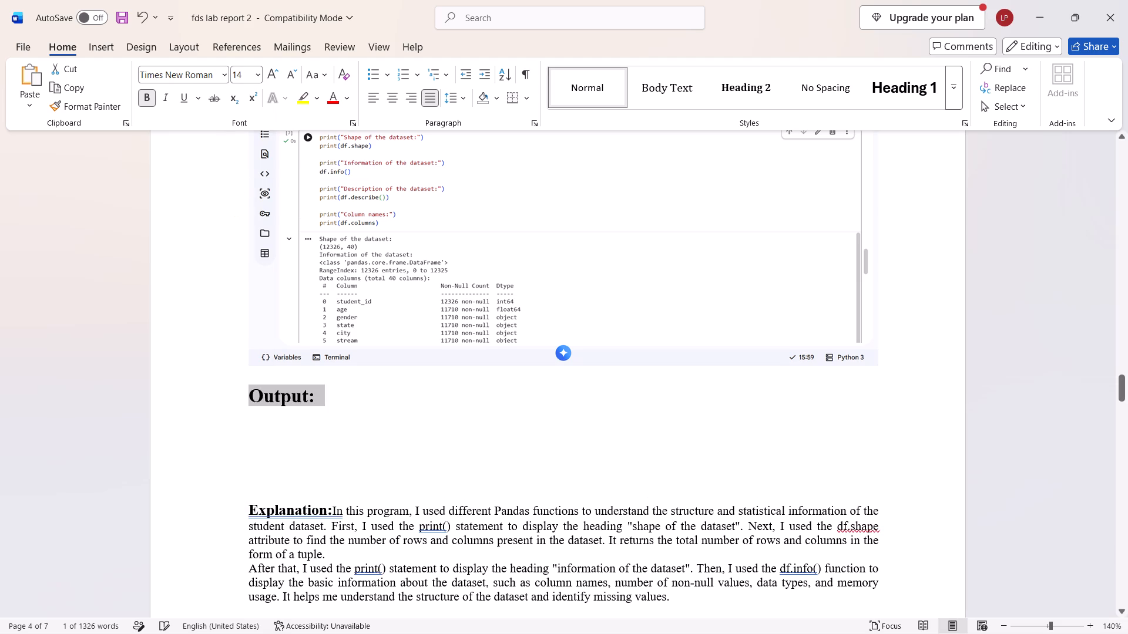
left_click(320, 400)
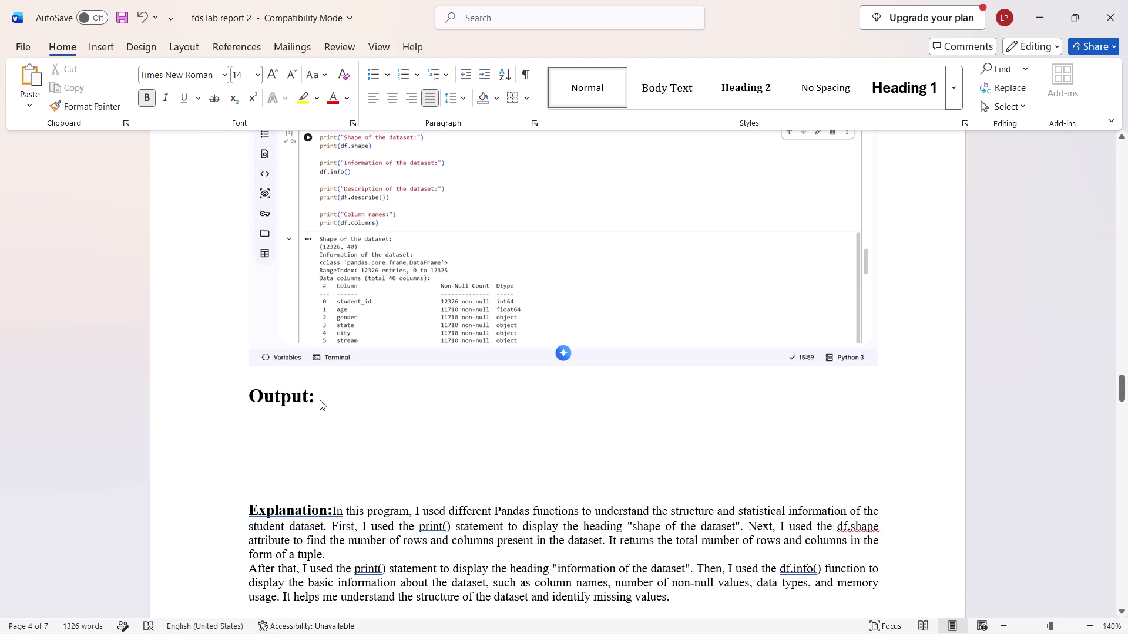
key("Return")
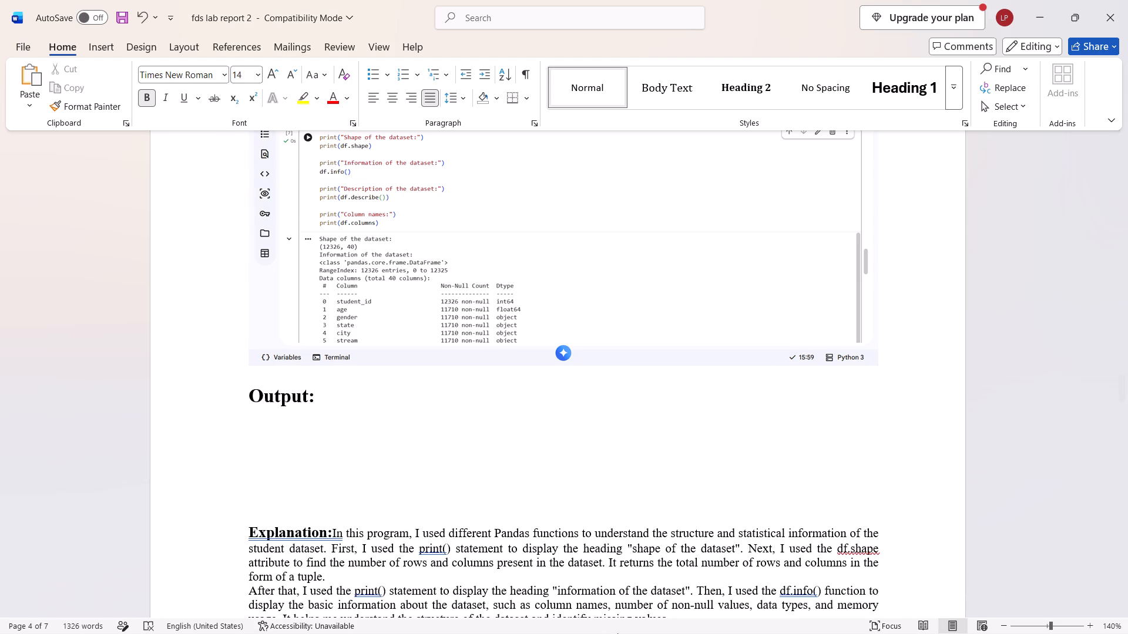
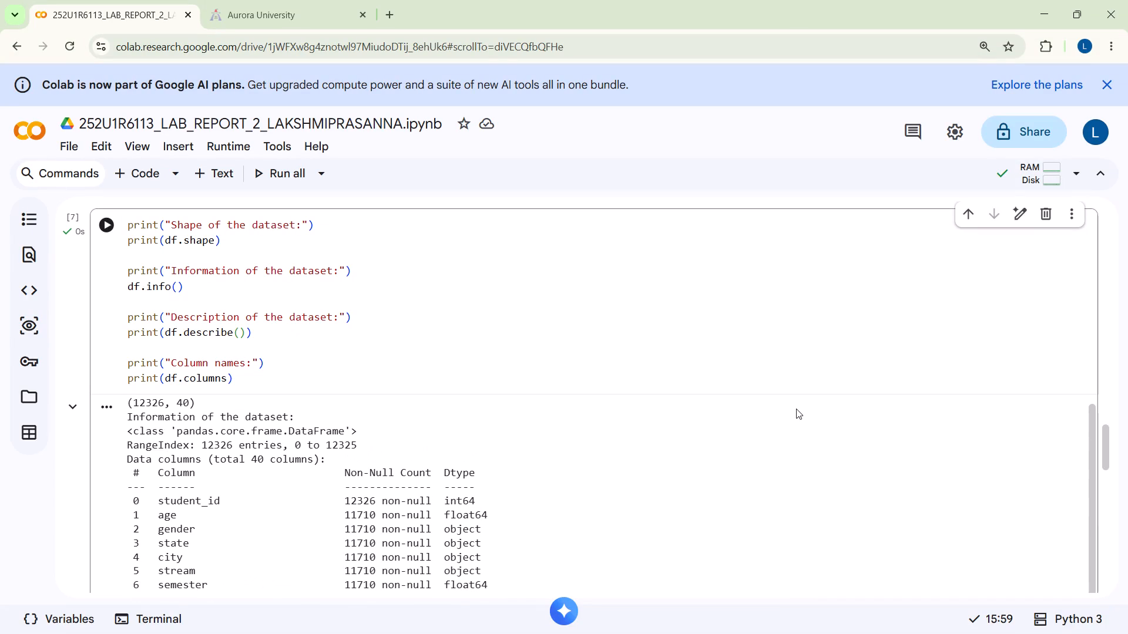
Capture a screenshot of the Colab output with the dataset shape and the complete df.info() column listing, from student_id to dropout_risk_level, in one view.
key("shift+super+minus")
key("shift+super+minus")
key("ctrl+shift+minus")
key("ctrl+shift+minus")
key("ctrl+shift+minus")
key("ctrl+shift+minus")
key("ctrl+shift+minus")
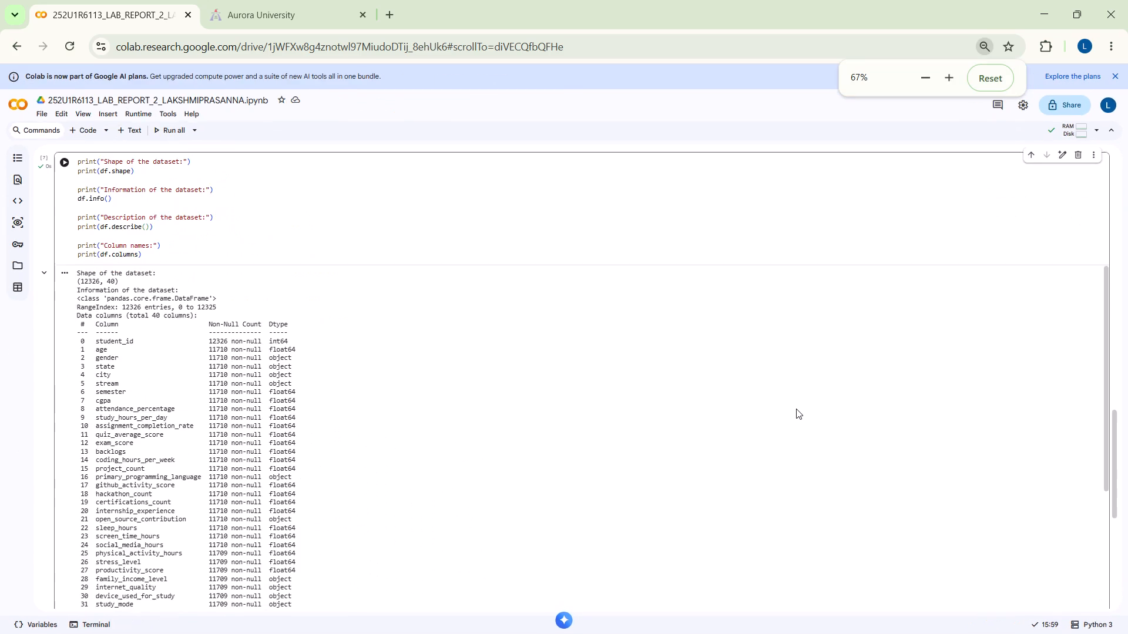
key("ctrl+shift+minus")
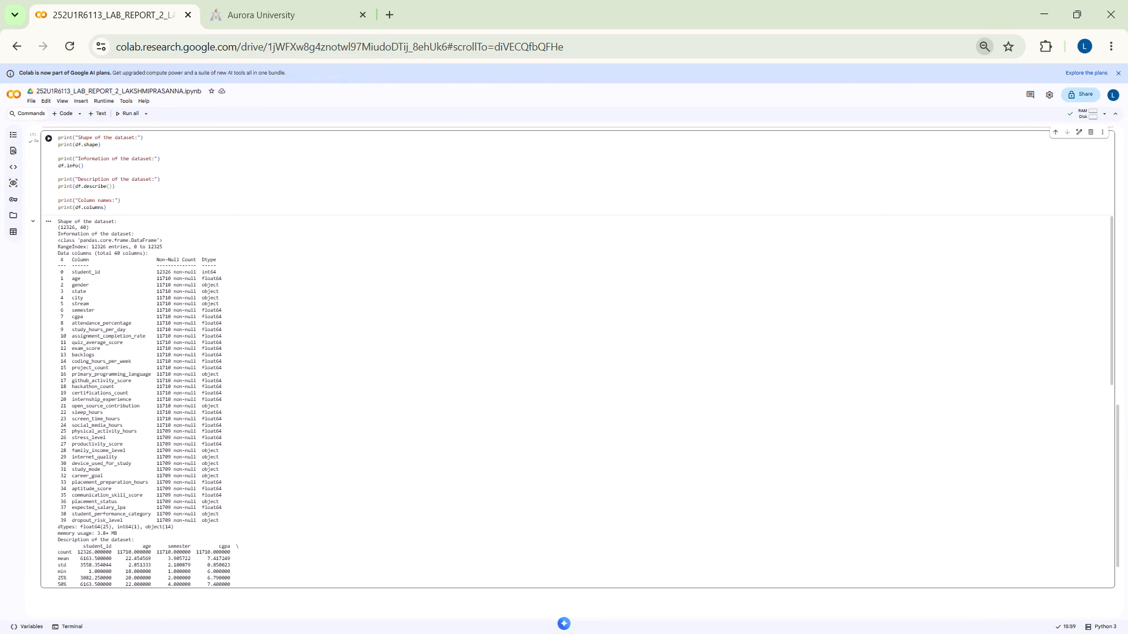
scroll(867, 140, "down", 1)
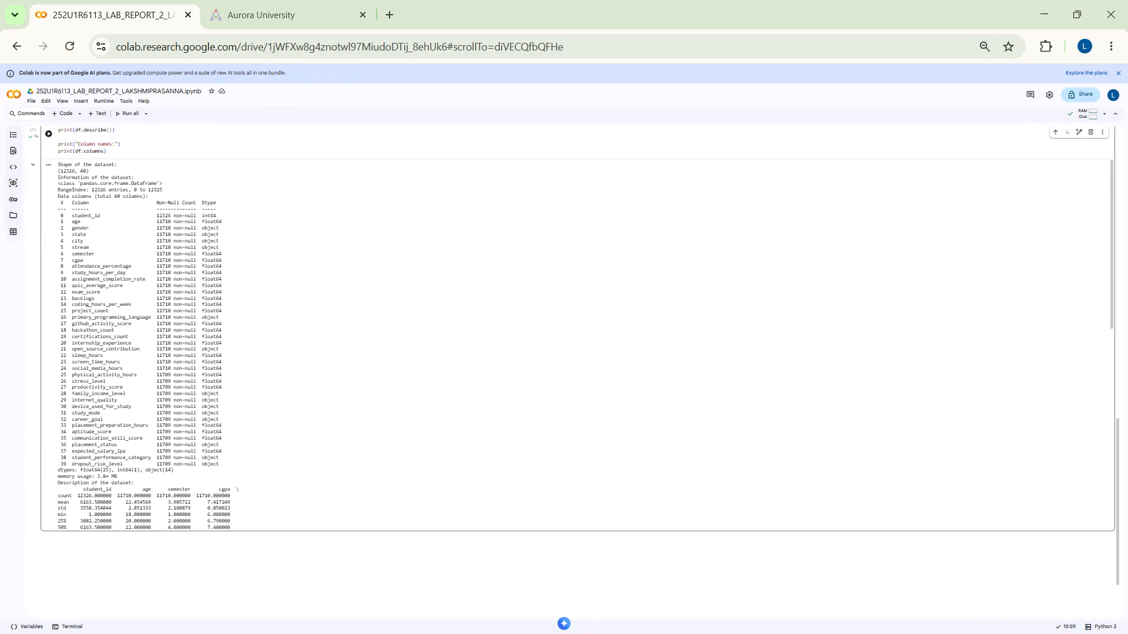
scroll(867, 140, "down", 2)
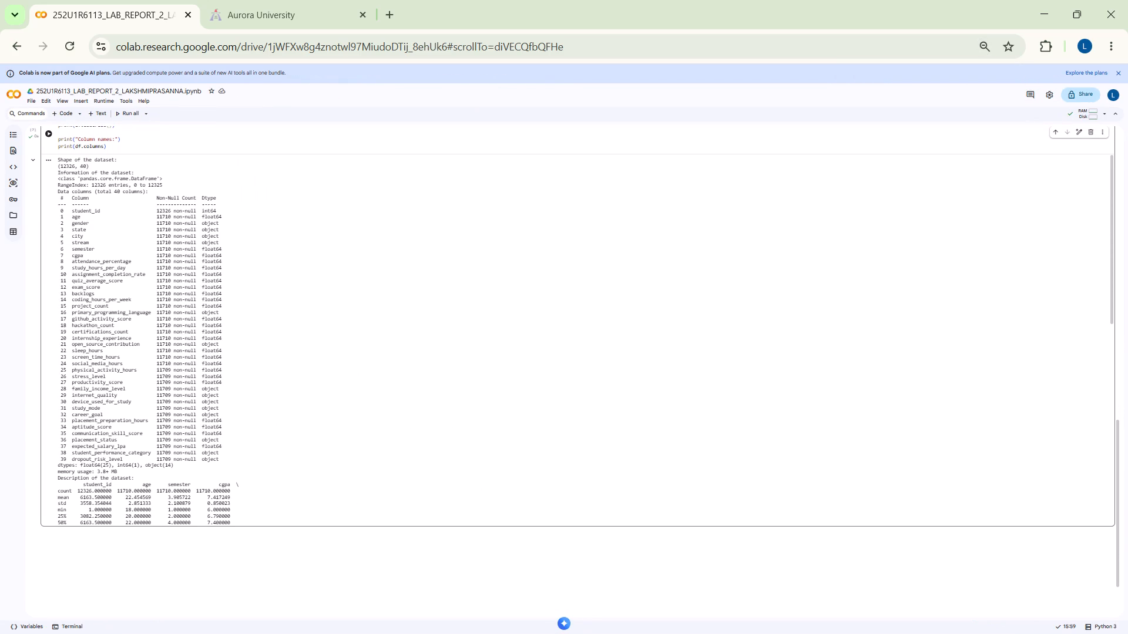
scroll(867, 140, "down", 1)
scroll(764, 266, "right", 1)
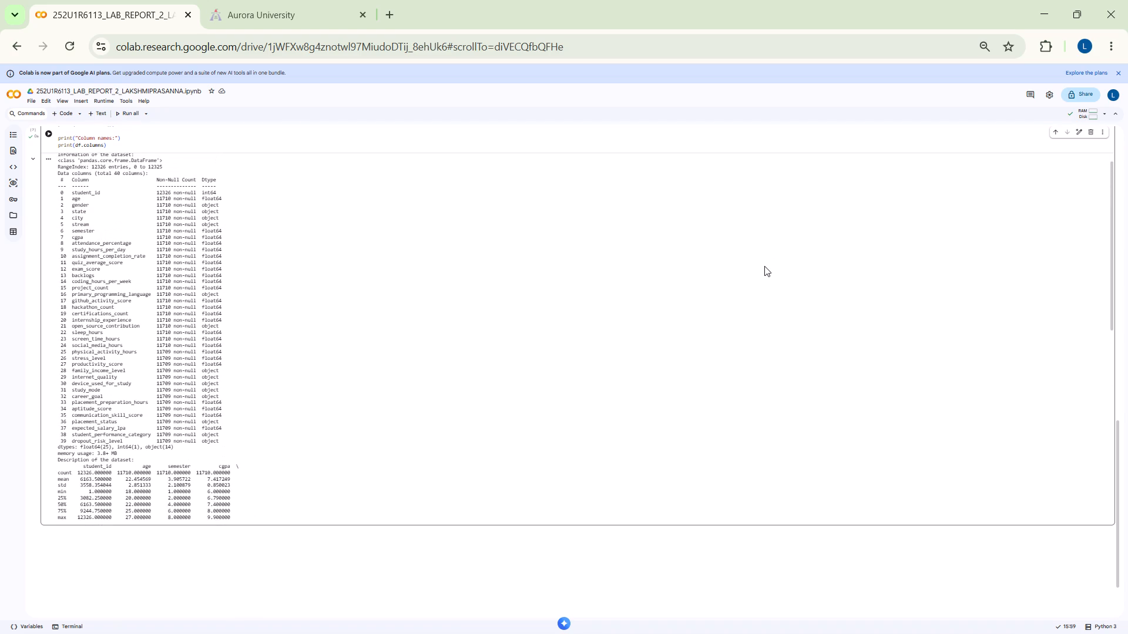
scroll(764, 266, "right", 1)
scroll(764, 266, "up", 3)
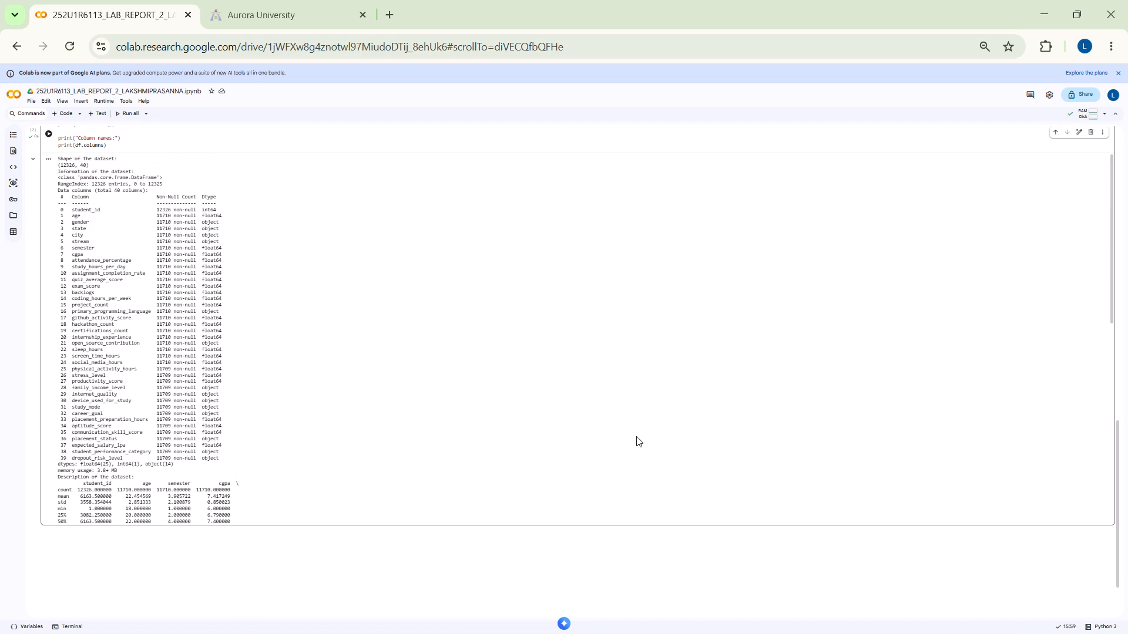
scroll(636, 436, "up", 1)
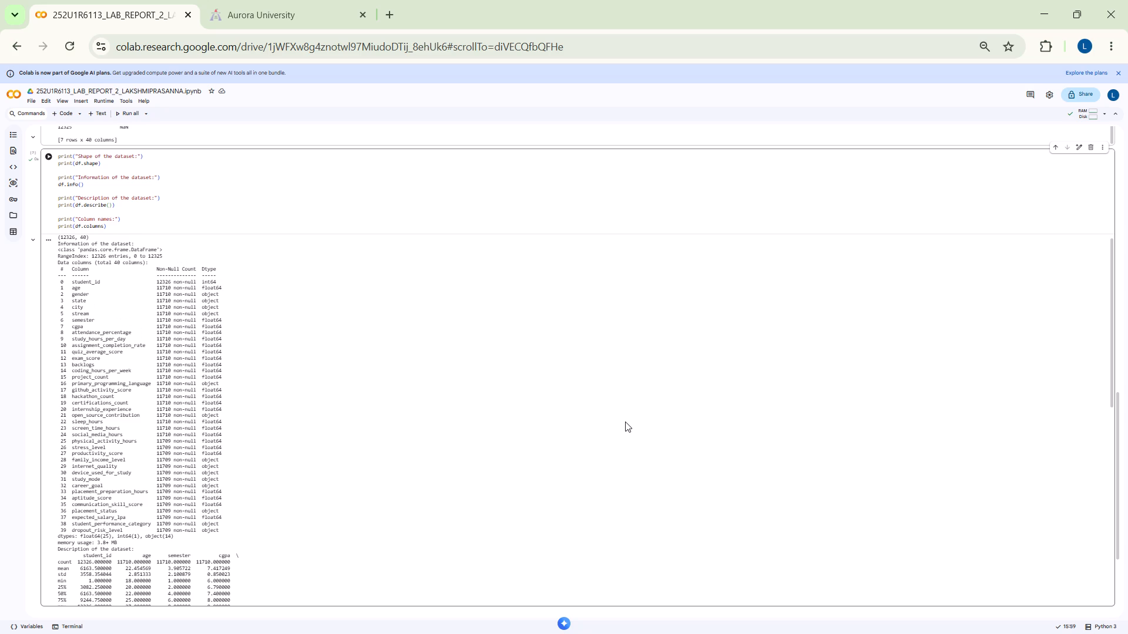
key("ctrl+shift+equal")
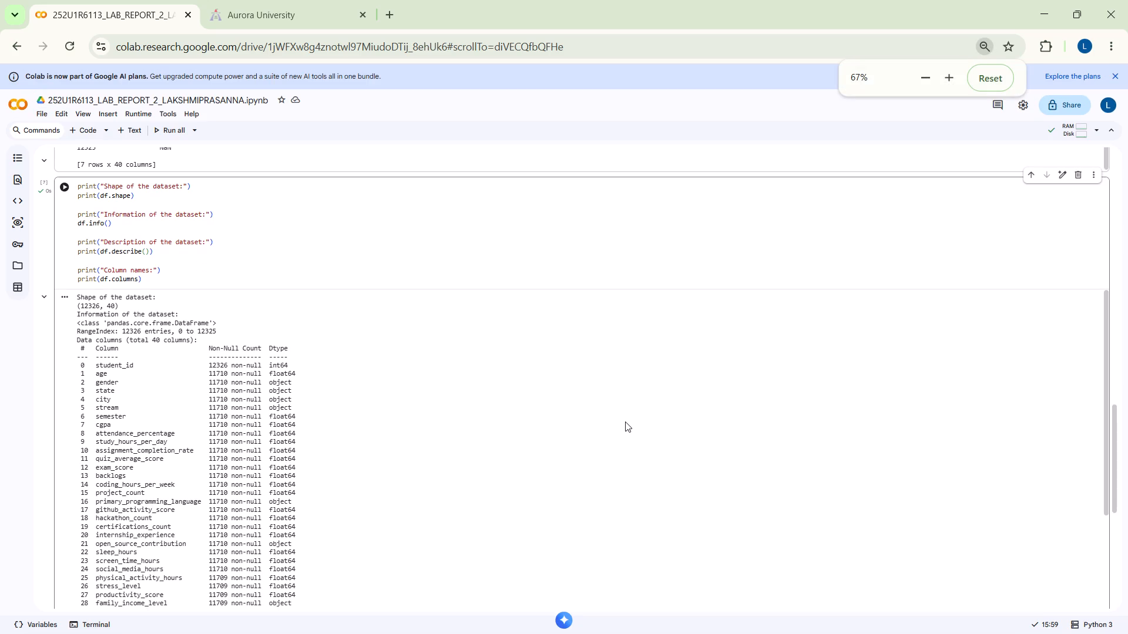
scroll(625, 421, "up", 1)
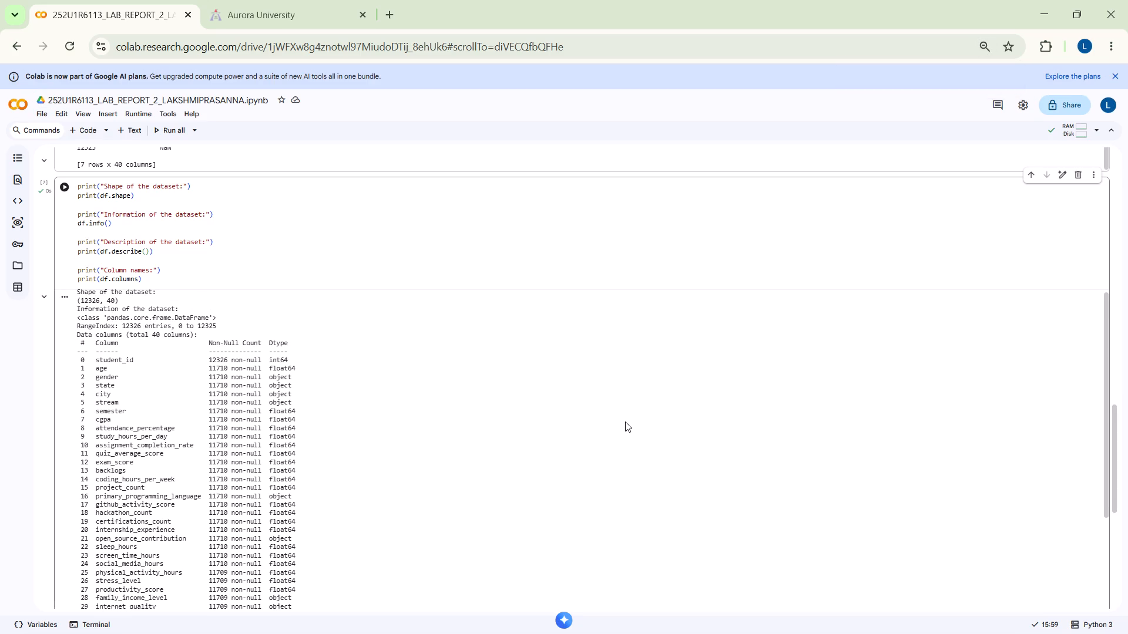
scroll(625, 421, "up", 1)
scroll(691, 237, "right", 1)
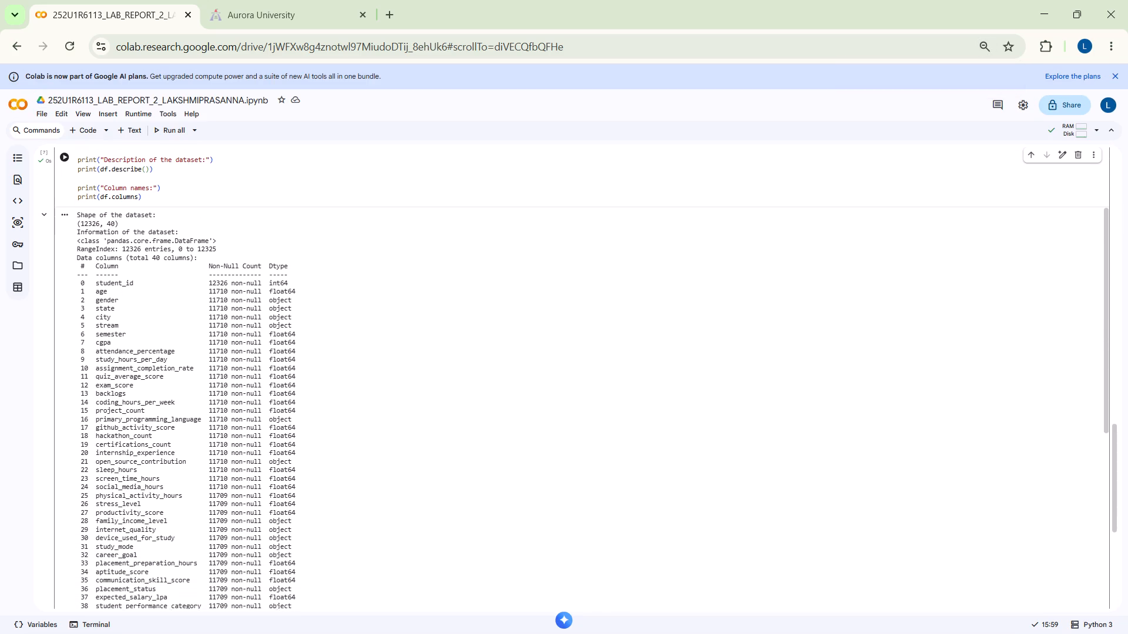
scroll(691, 237, "right", 1)
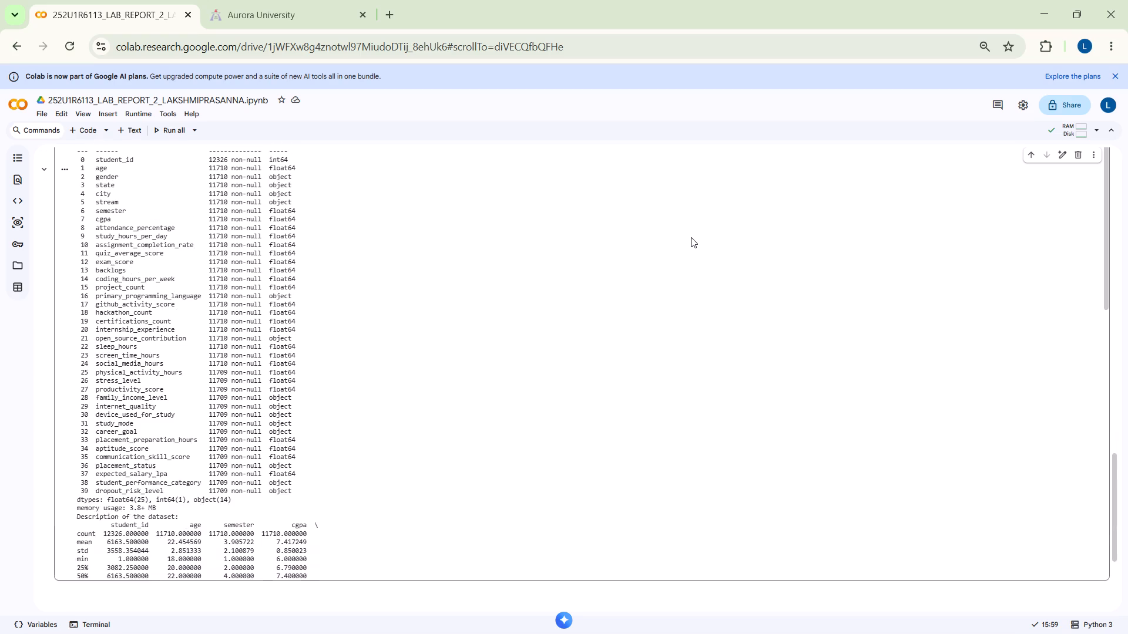
scroll(691, 237, "right", 1)
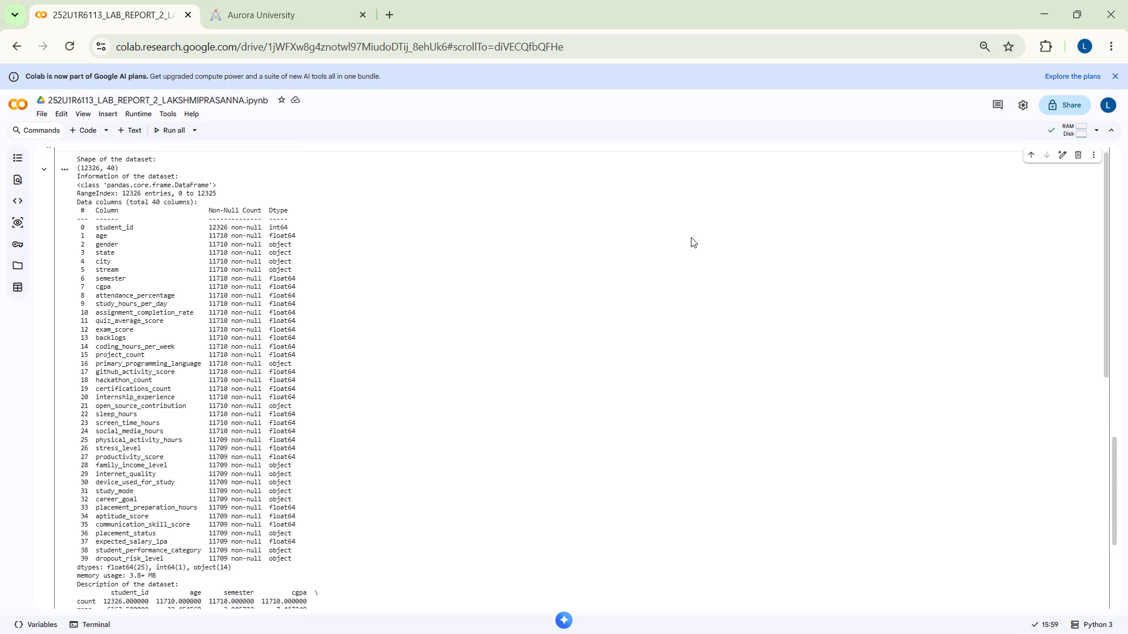
scroll(691, 237, "right", 1)
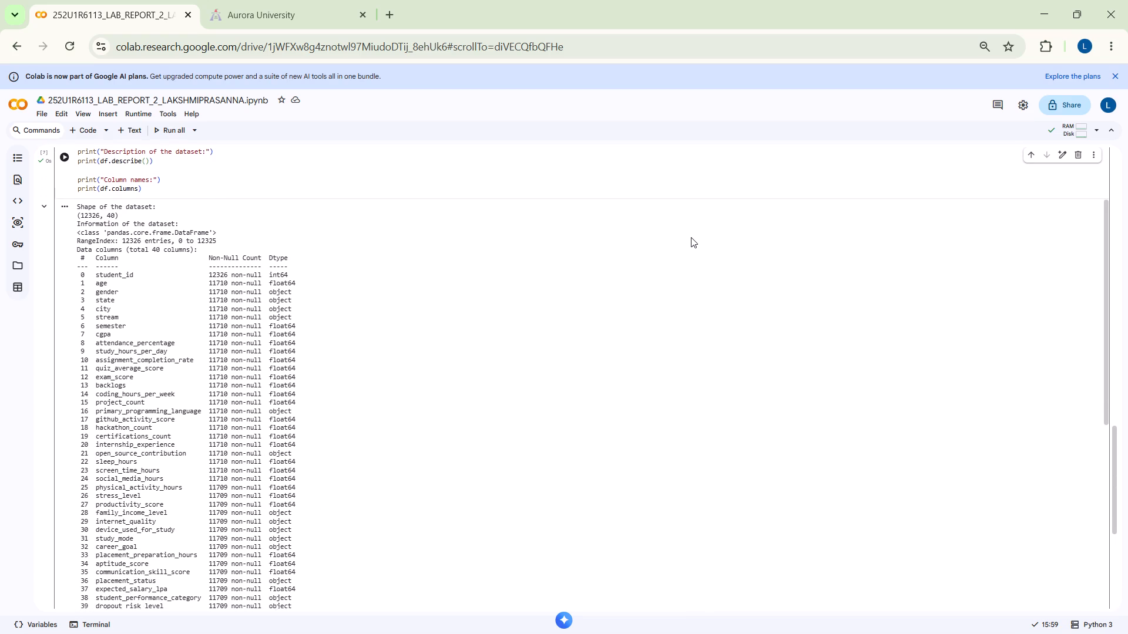
scroll(691, 237, "right", 1)
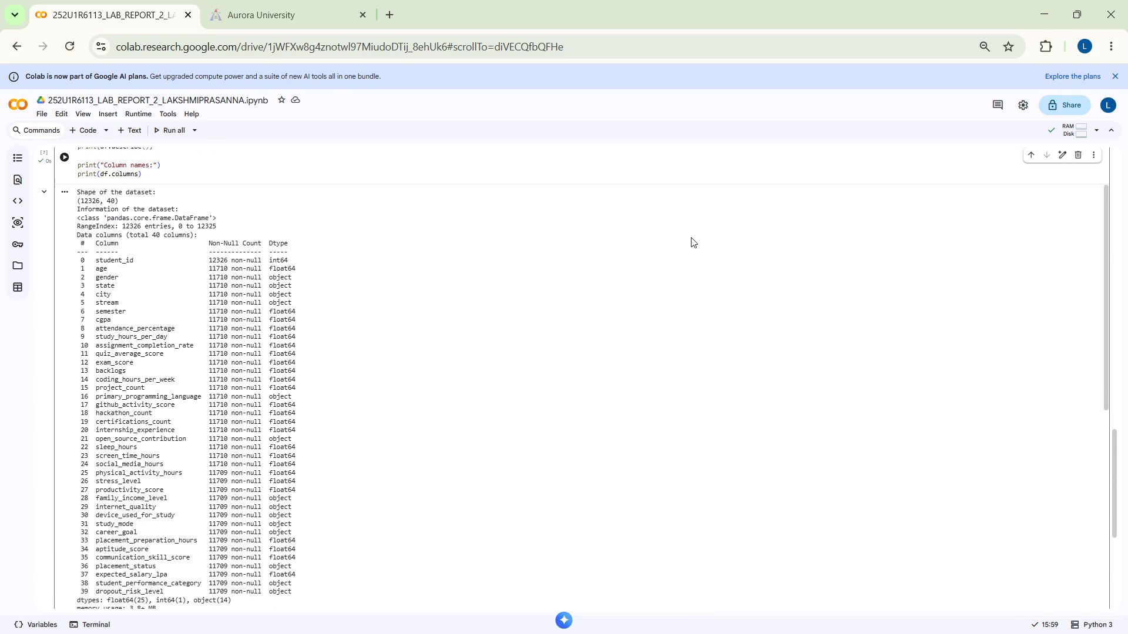
scroll(691, 237, "right", 1)
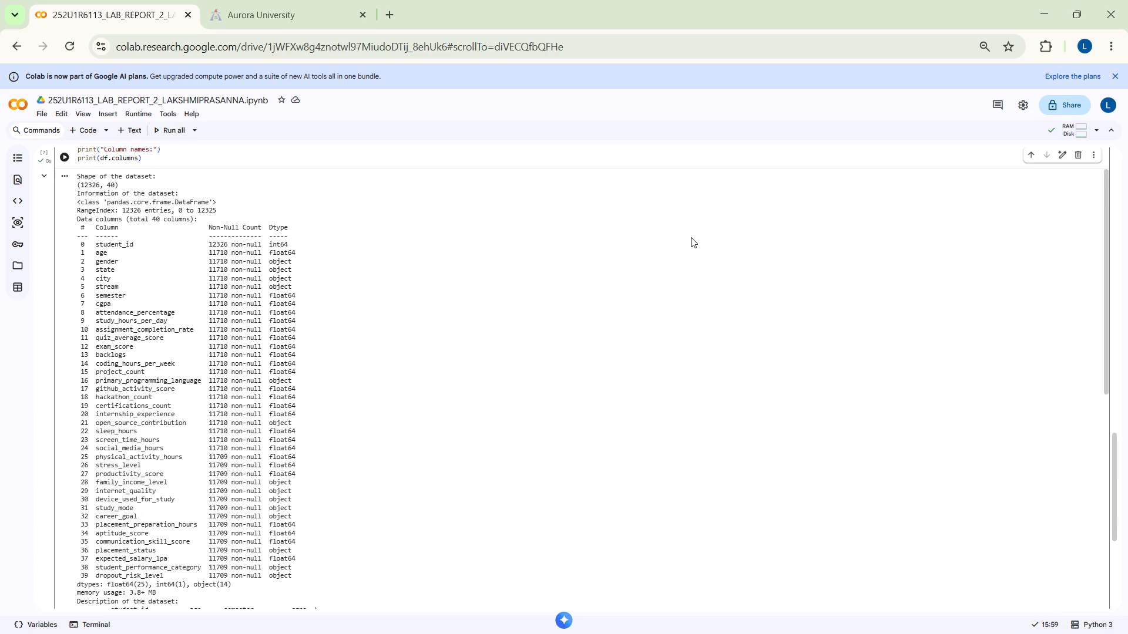
scroll(691, 237, "right", 1)
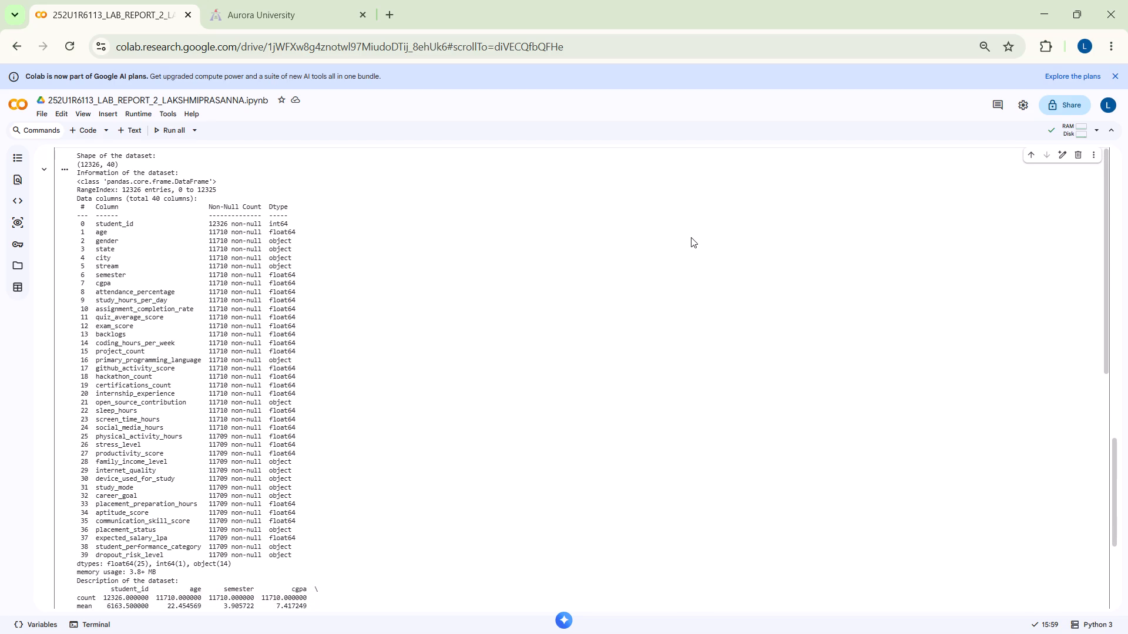
scroll(691, 237, "right", 1)
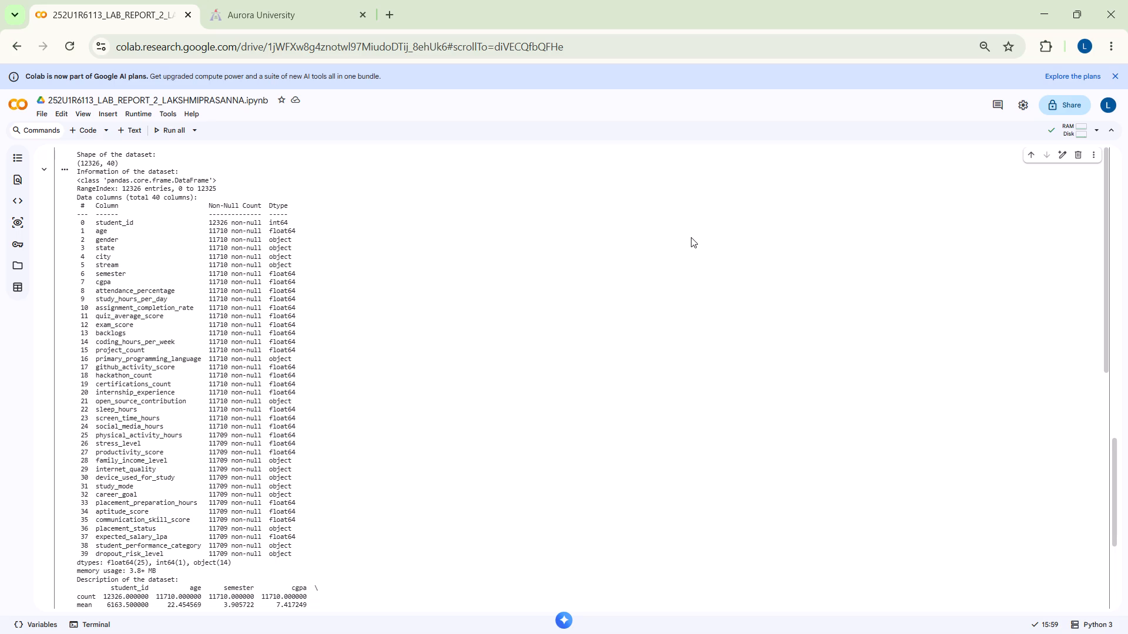
key("super+Print")
key("ctrl+c")
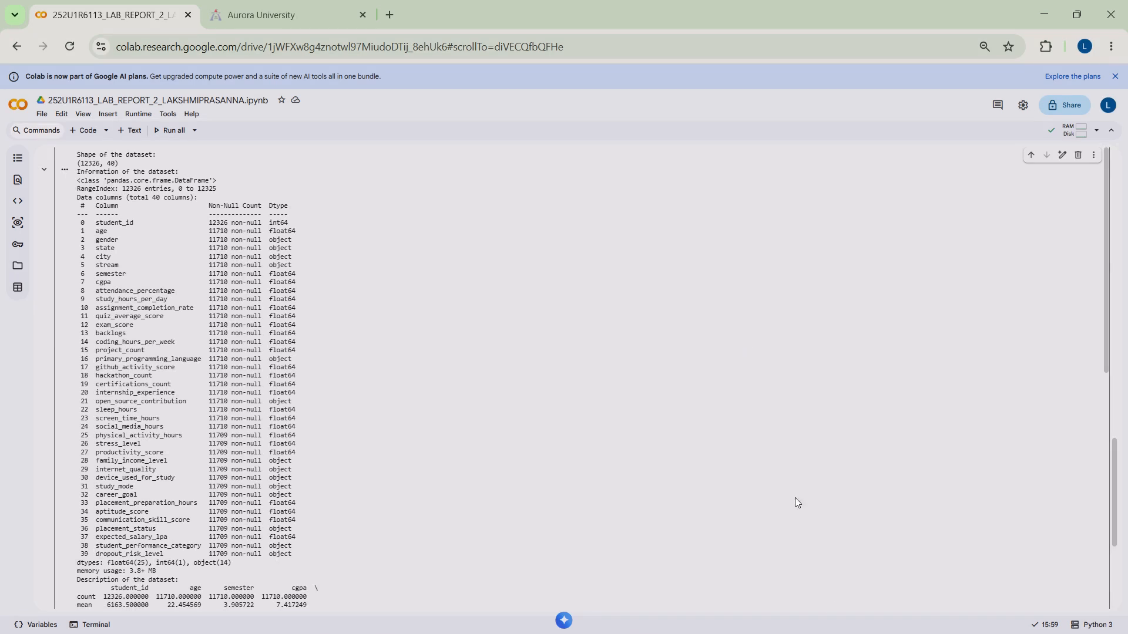
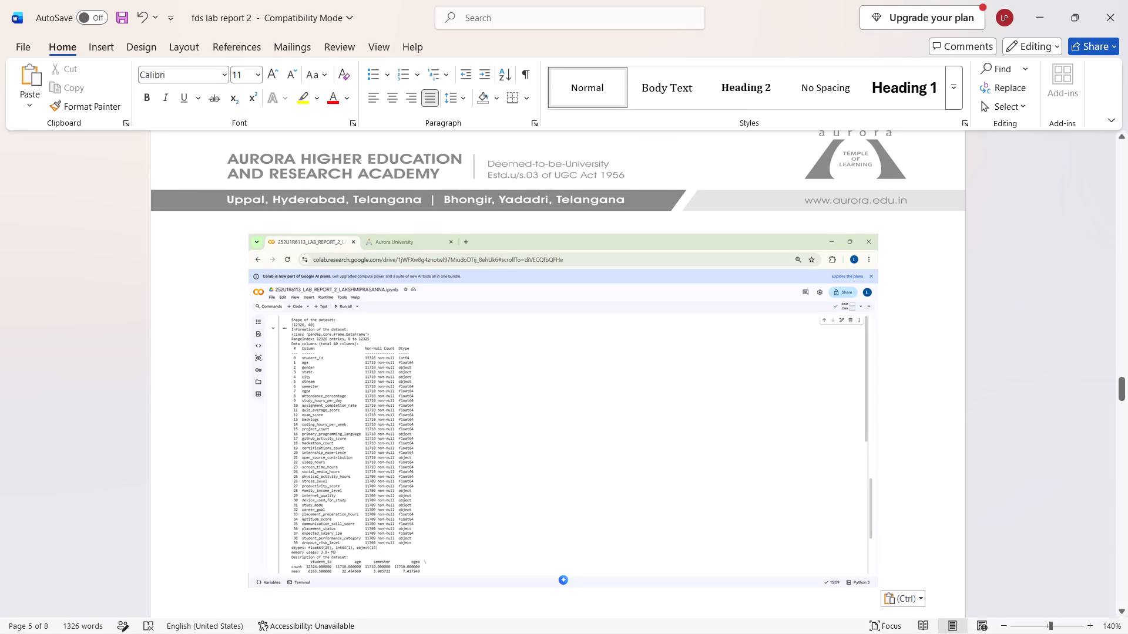
Start a new empty line directly below the pasted screenshot of the Colab dataset information output.
left_click(887, 576)
key("Return")
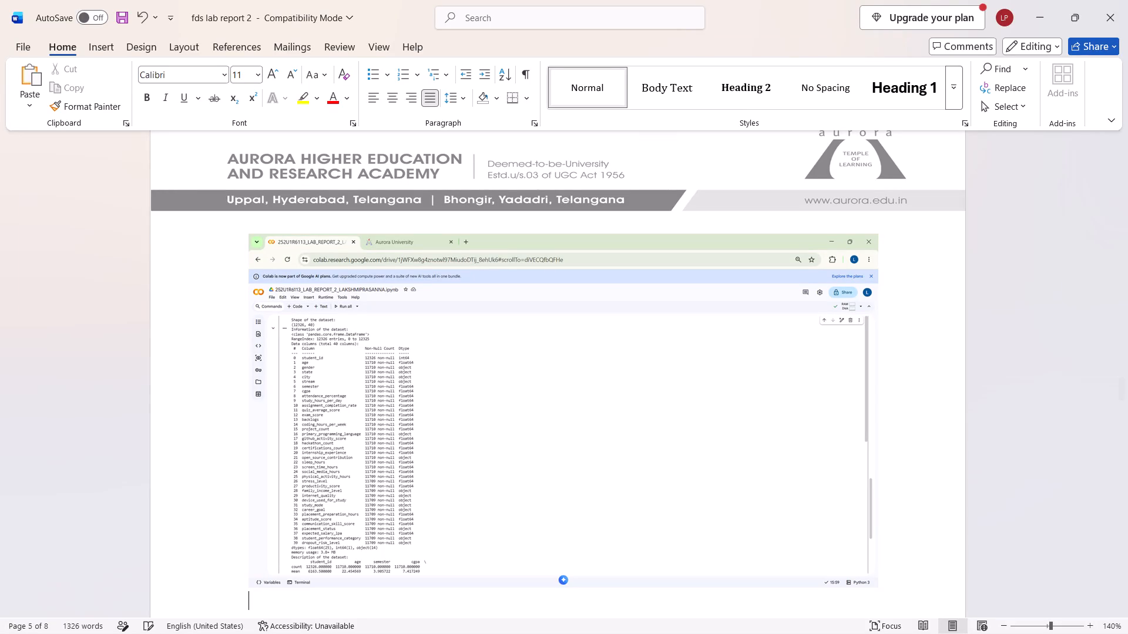
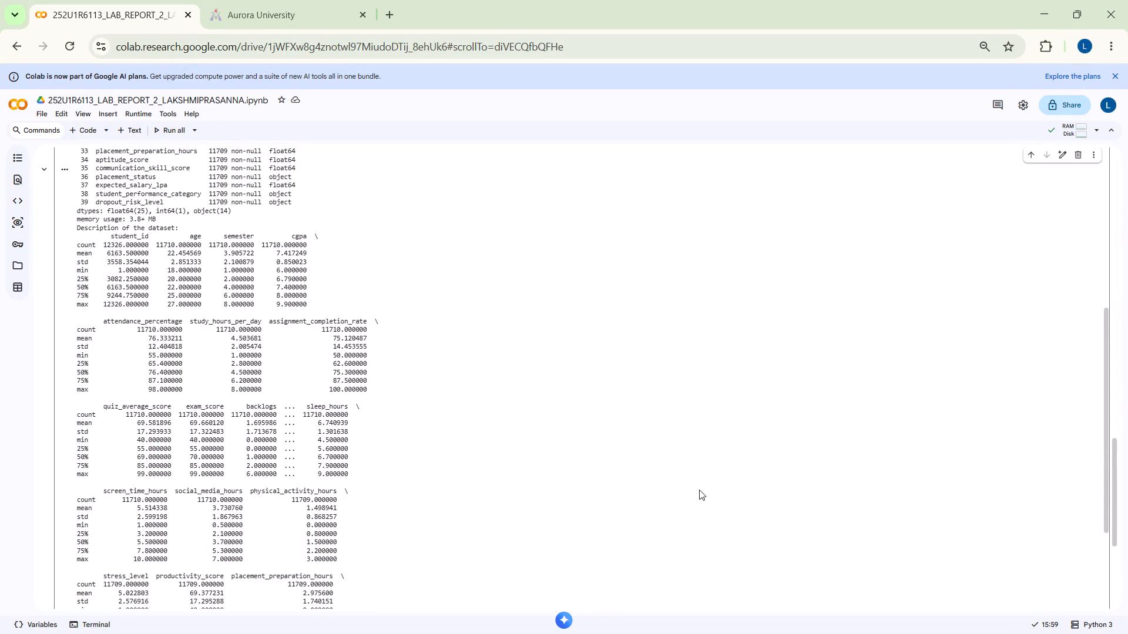
Capture a region screenshot of the Colab output covering the dataset description tables, from placement_preparation_hours down to the stress_level statistics.
key("shift+super+s")
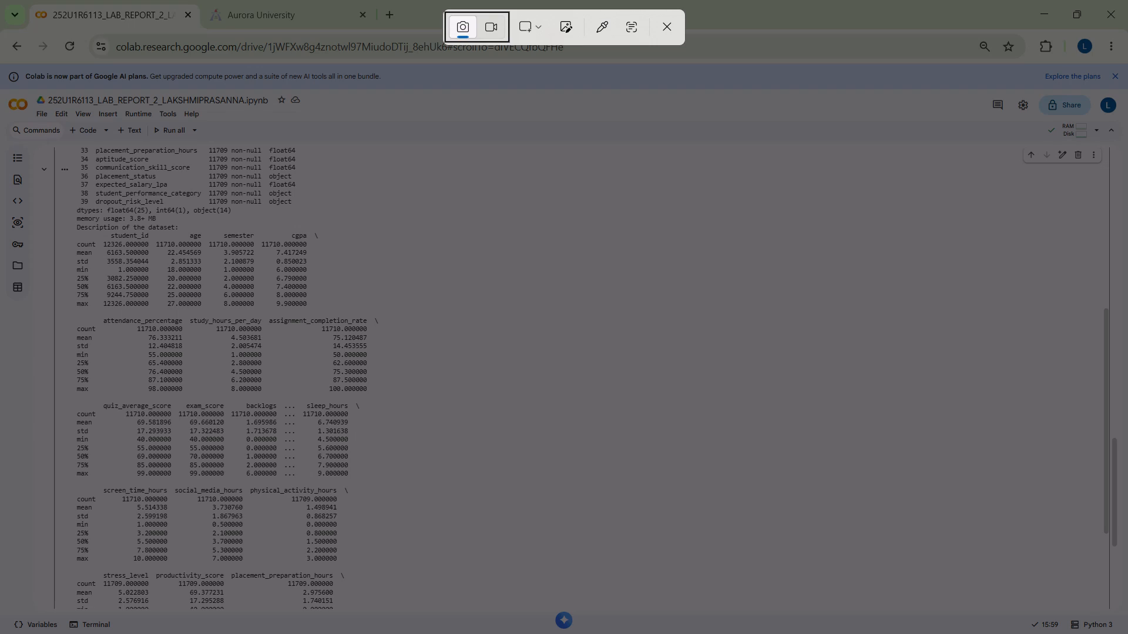
scroll(699, 490, "left", 1)
left_click_drag(2, 134, 686, 288)
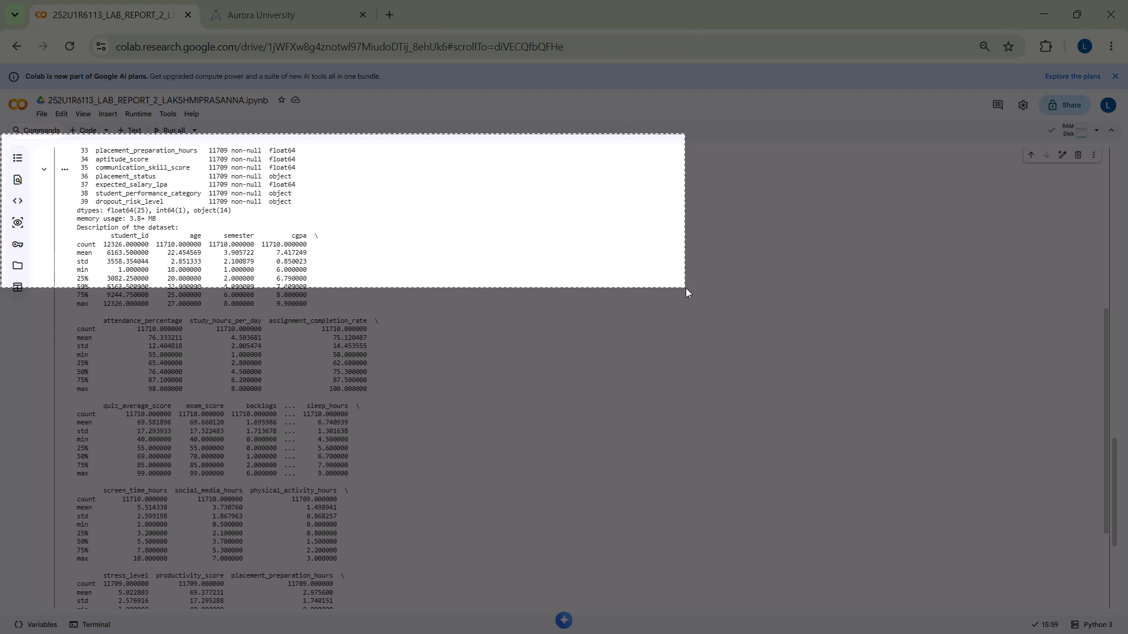
left_click_drag(686, 288, 821, 404)
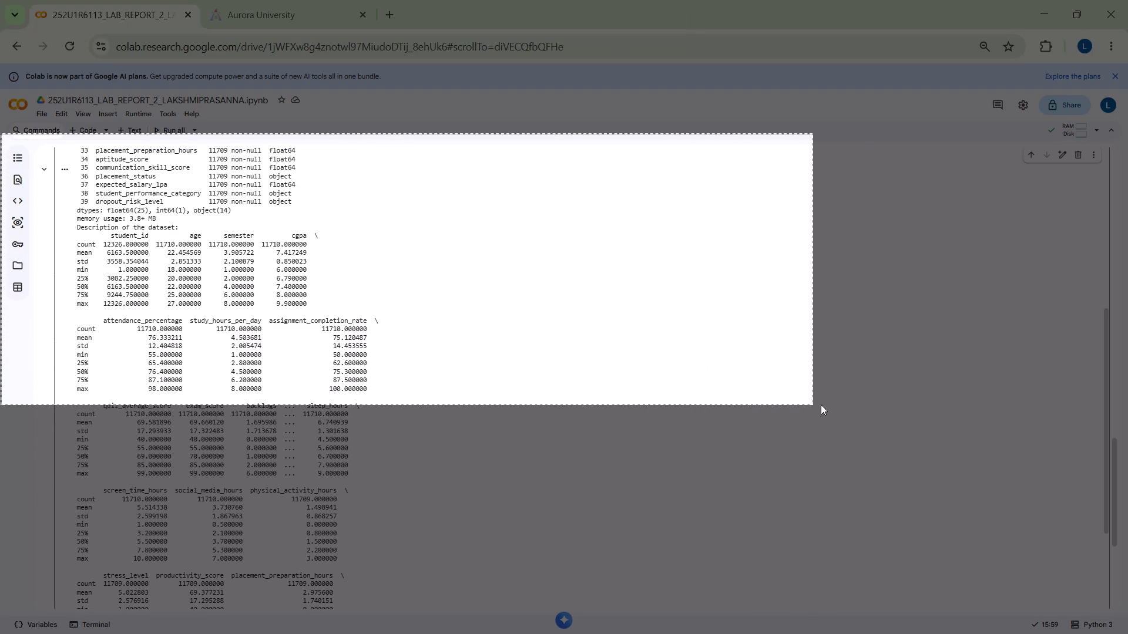
left_click_drag(821, 404, 861, 610)
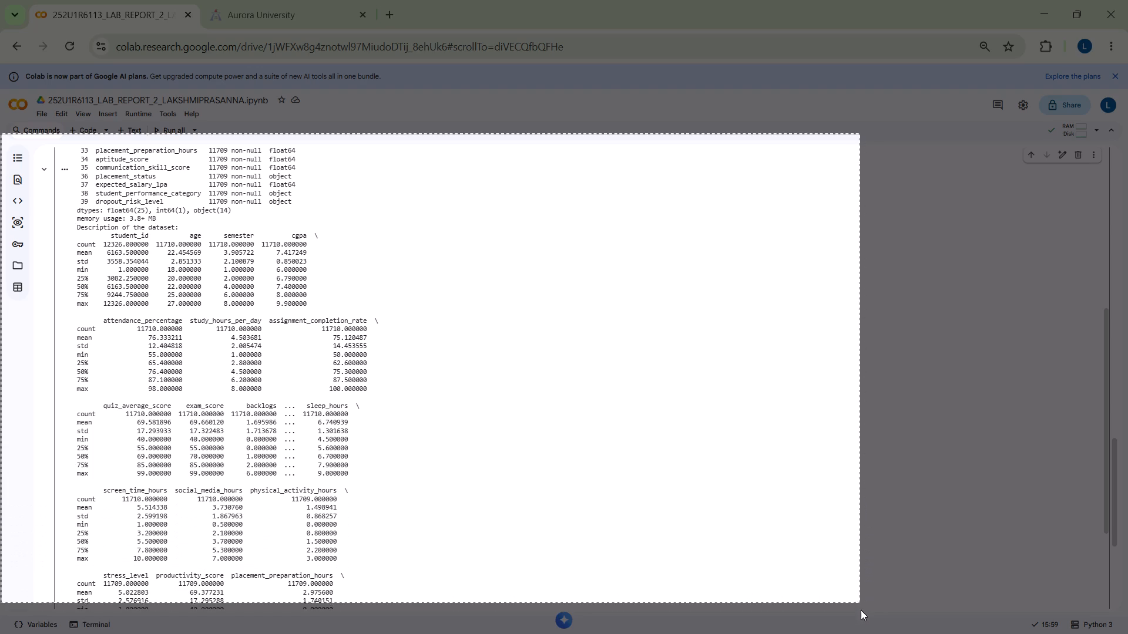
left_click_drag(861, 610, 878, 626)
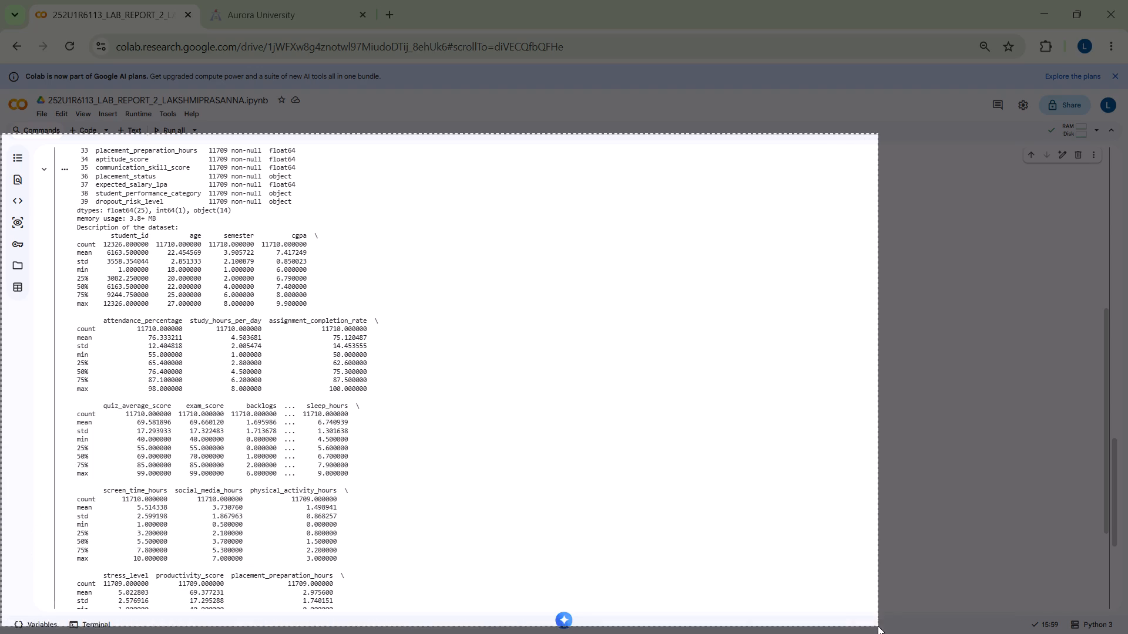
left_click_drag(878, 626, 841, 617)
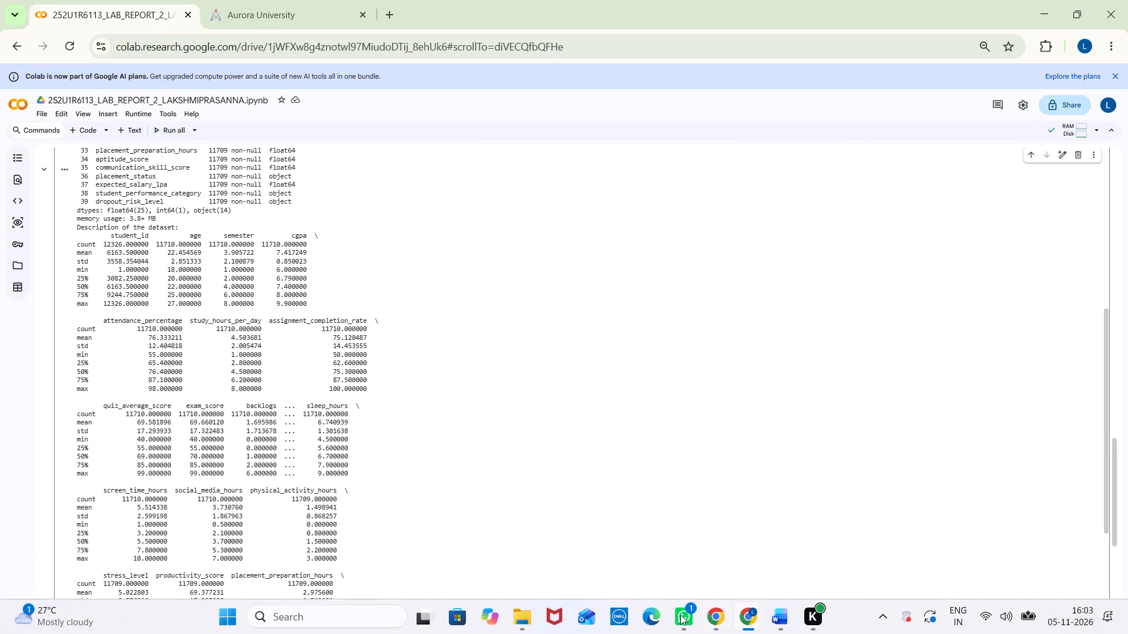
left_click(525, 633)
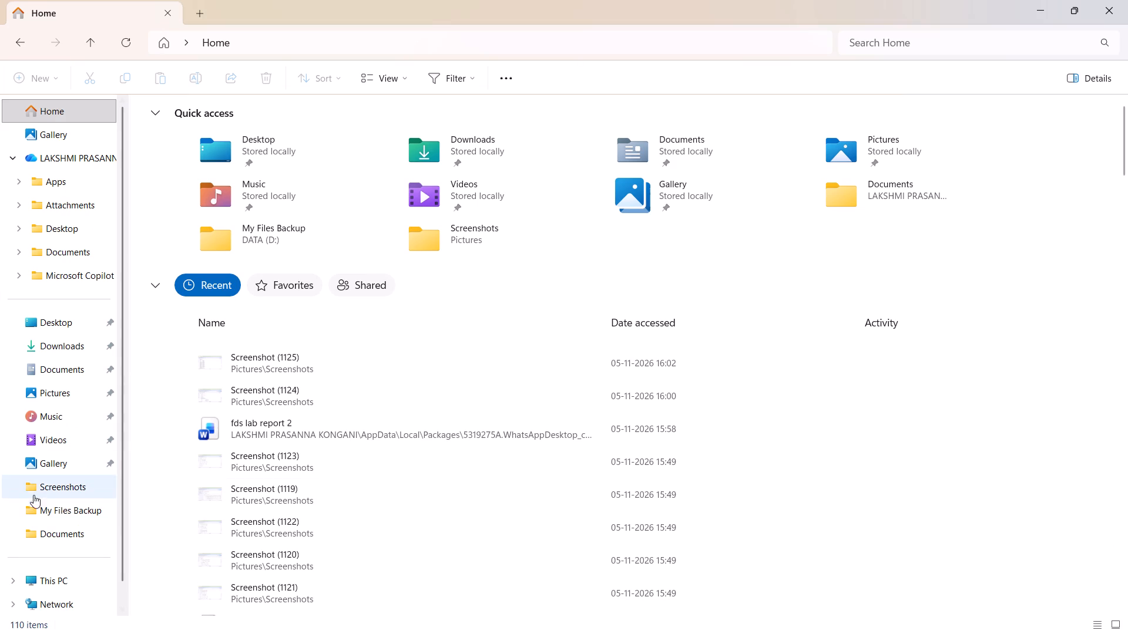
left_click(46, 483)
scroll(691, 453, "down", 11)
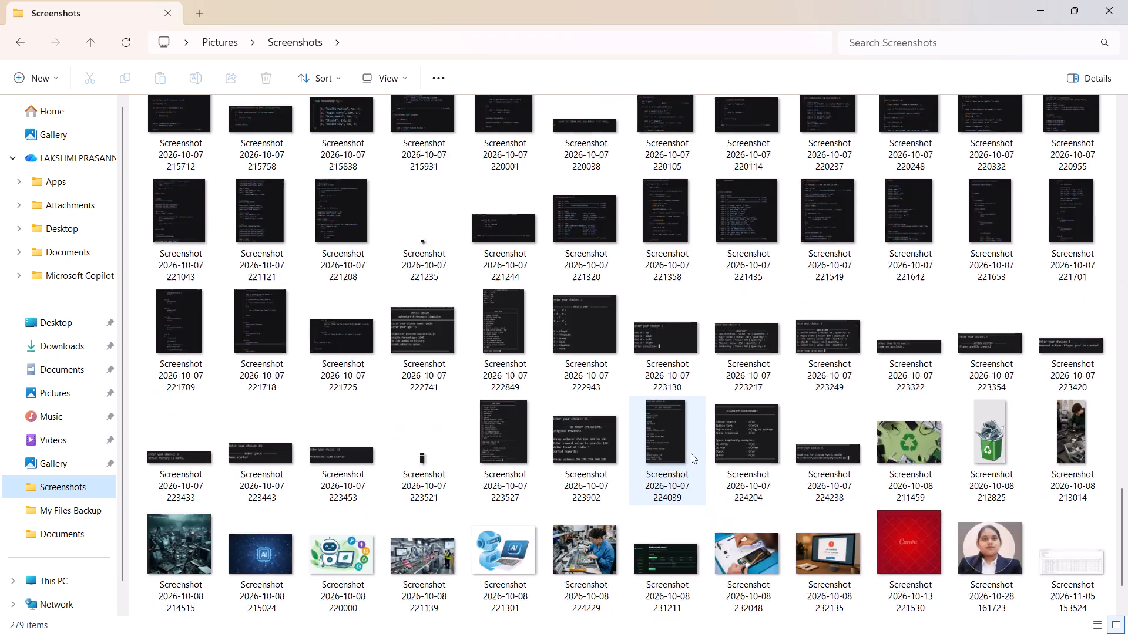
scroll(691, 453, "down", 7)
left_click(251, 574)
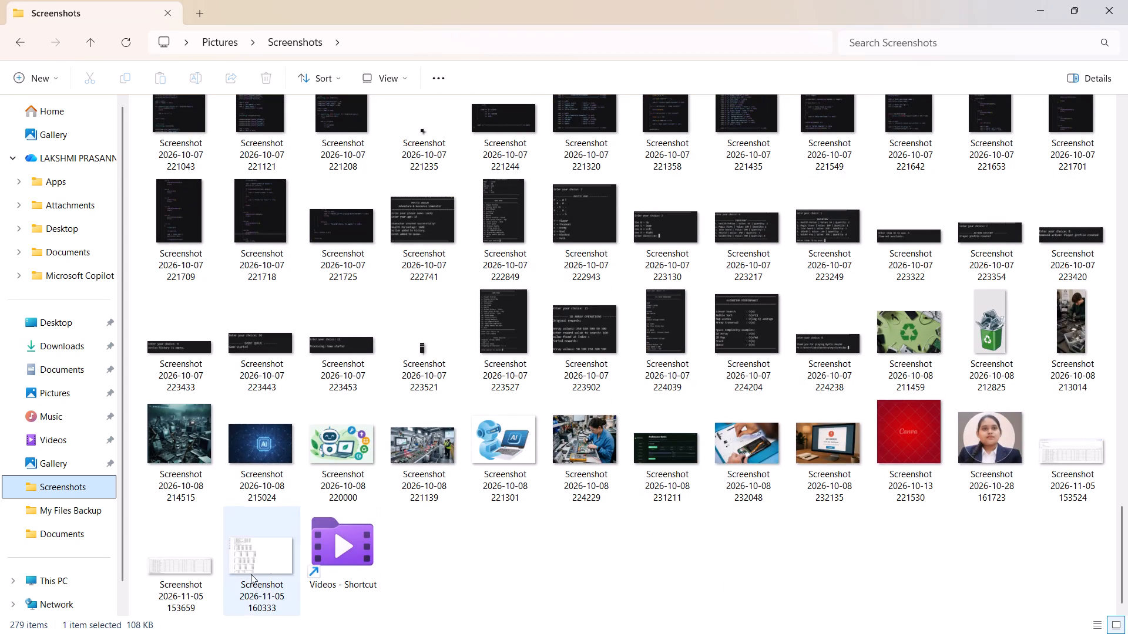
key("ctrl+c")
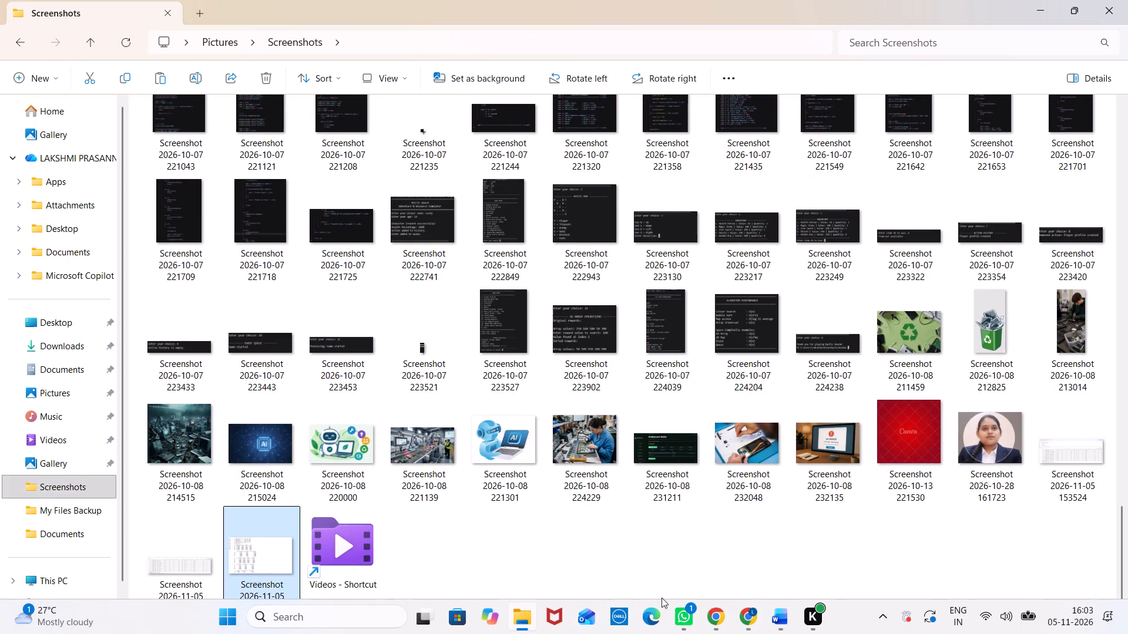
left_click(791, 633)
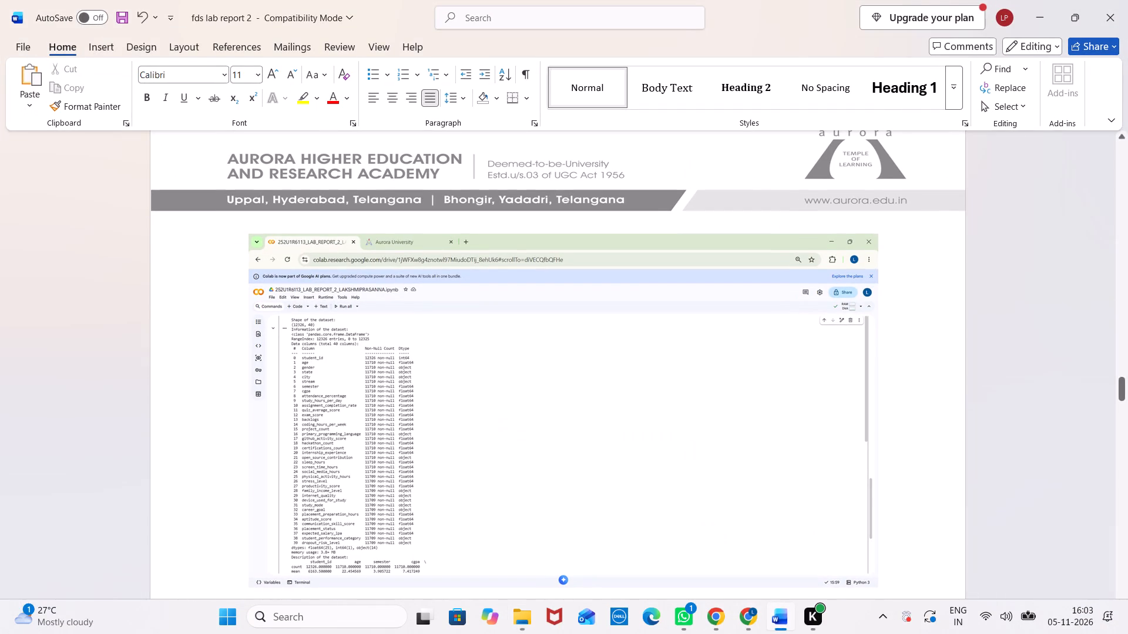
scroll(806, 569, "down", 1)
key("ctrl+v")
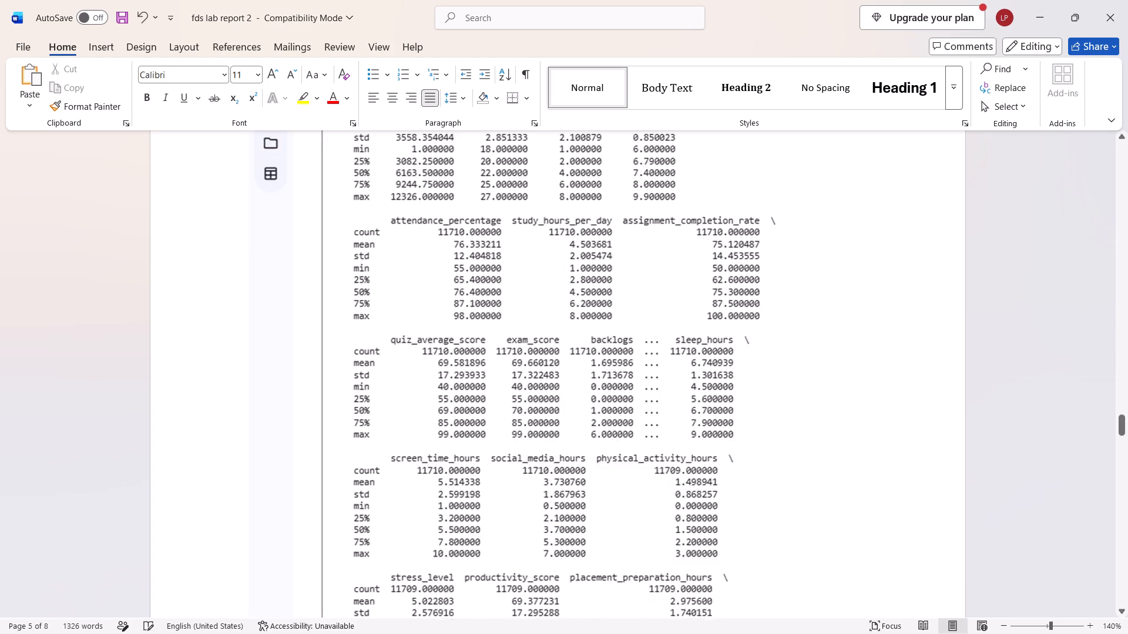
Shrink the pasted dataset description screenshot proportionally until it fits within the page margins, about as wide as the screenshot above it.
scroll(806, 569, "up", 2)
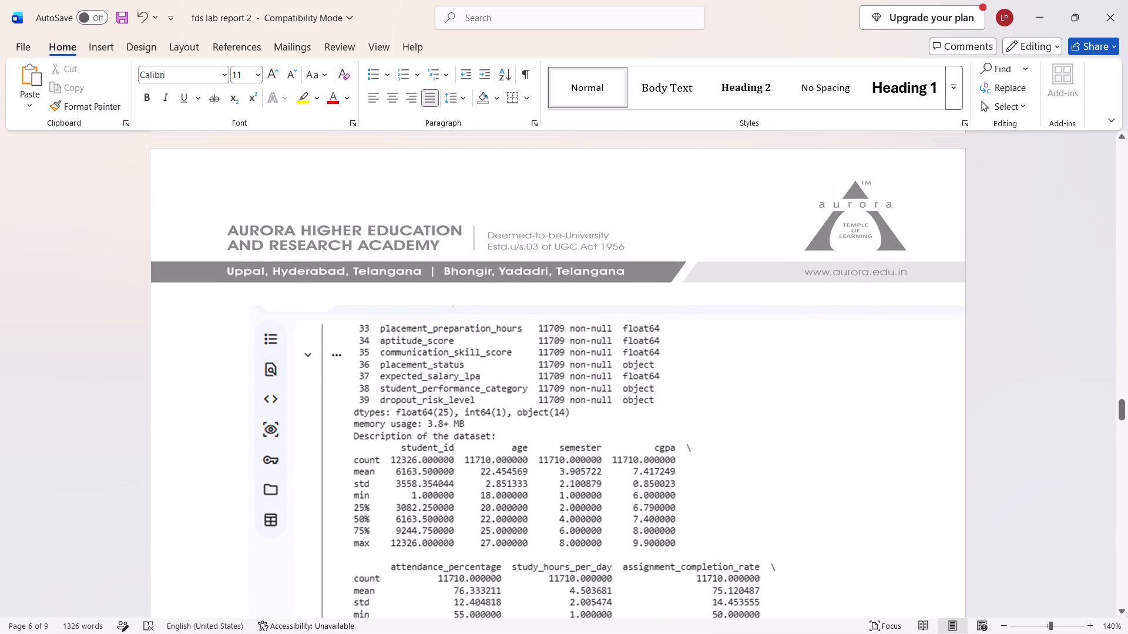
left_click(613, 528)
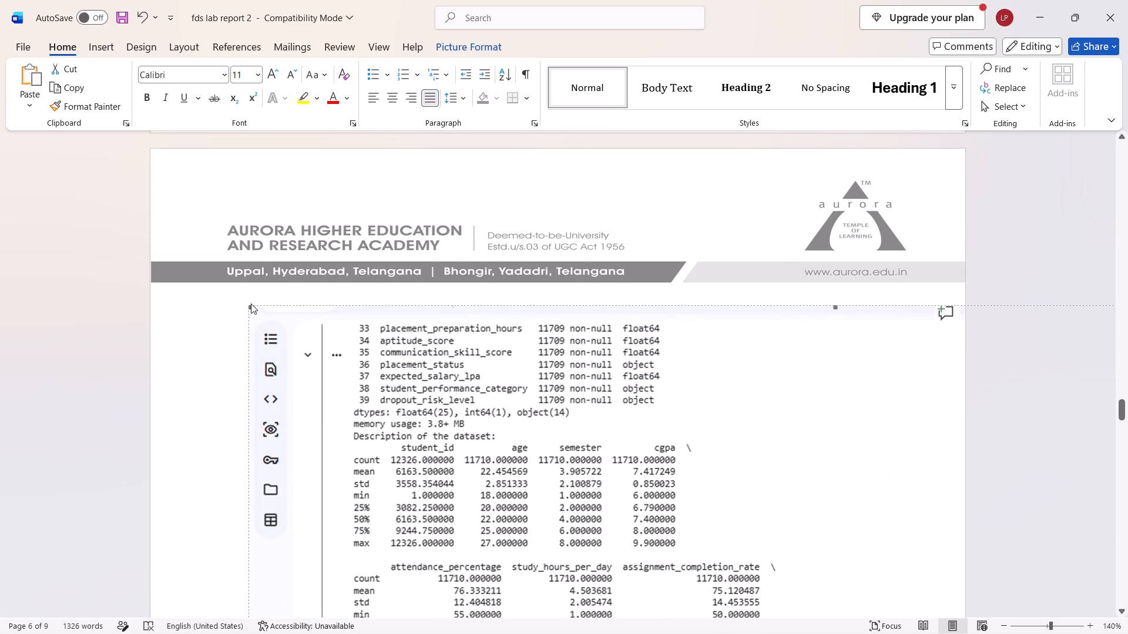
left_click_drag(250, 309, 666, 508)
scroll(268, 345, "up", 5)
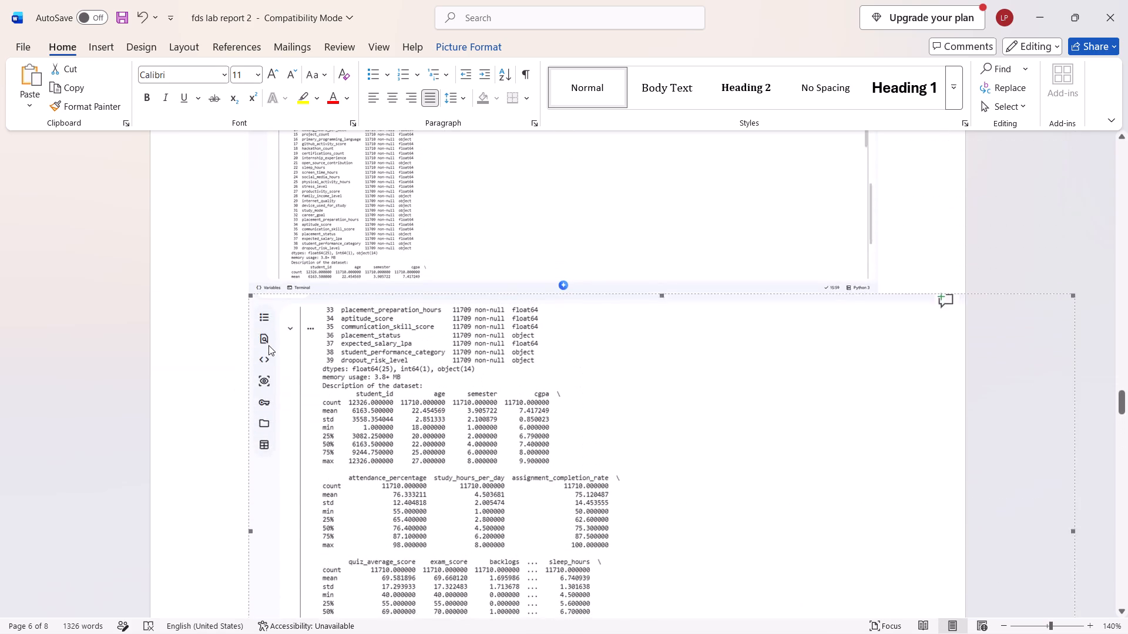
scroll(268, 345, "up", 1)
left_click_drag(251, 339, 375, 397)
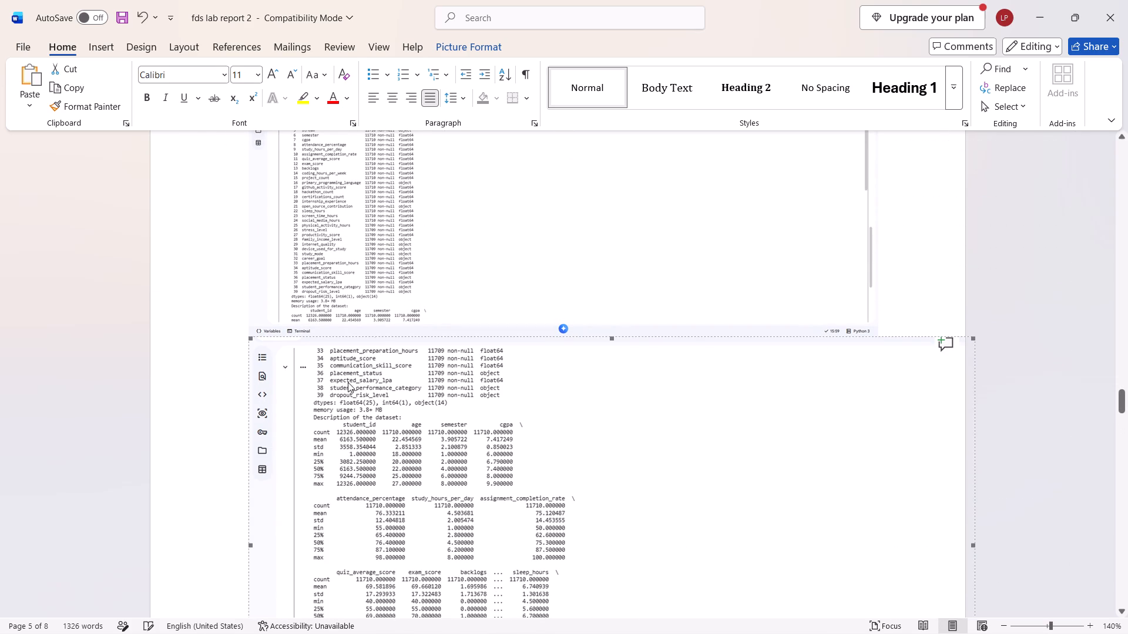
left_click_drag(251, 337, 347, 396)
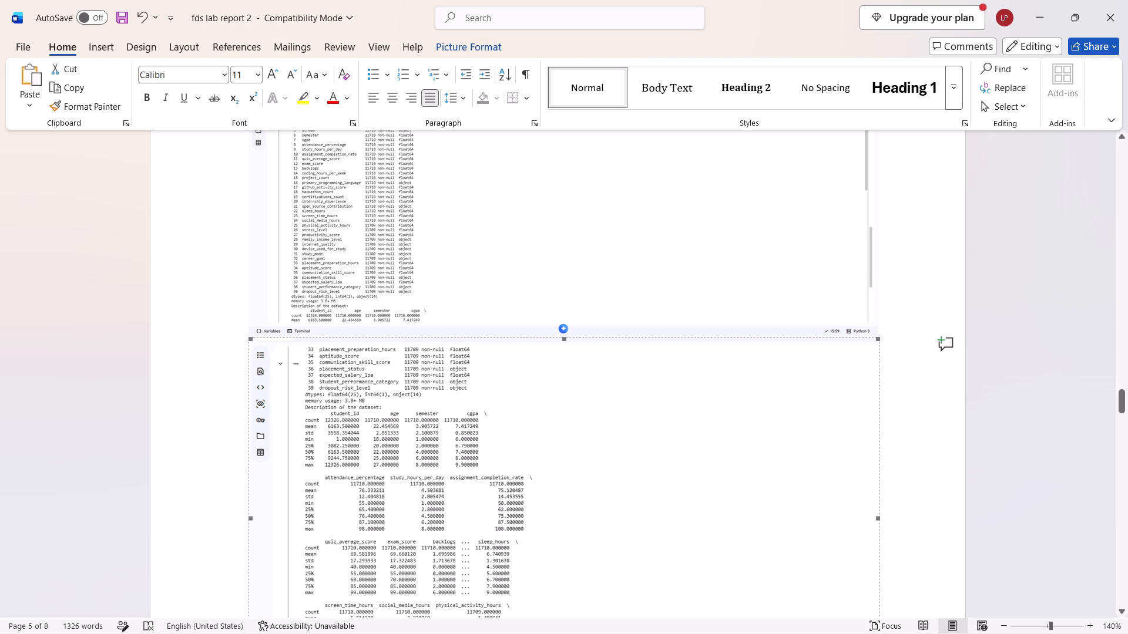
scroll(378, 394, "up", 6)
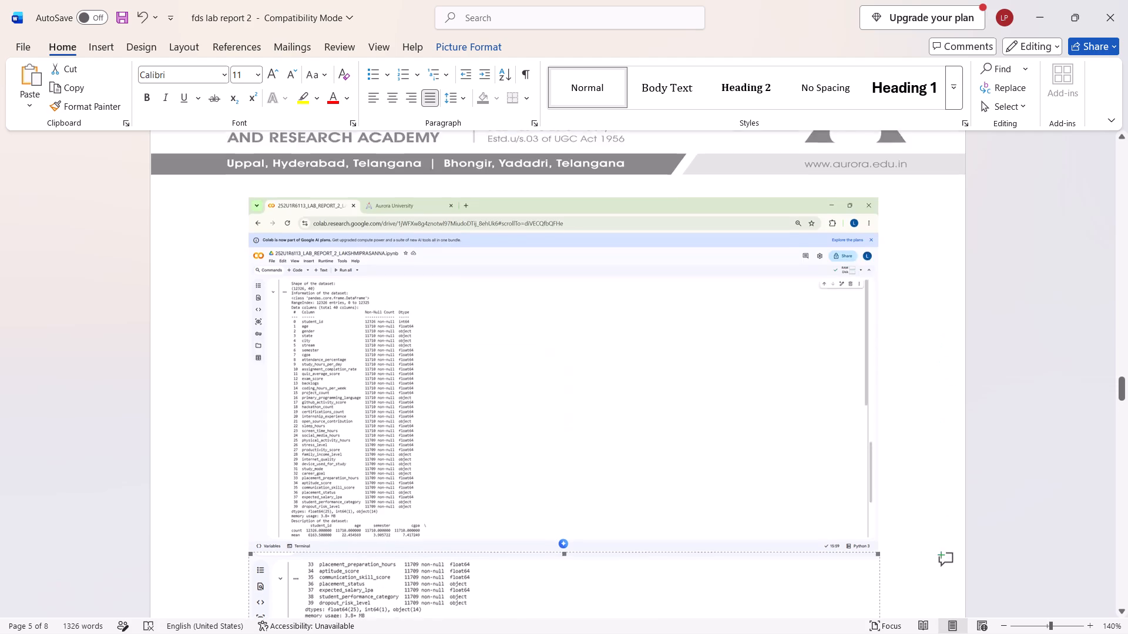
scroll(378, 394, "down", 7)
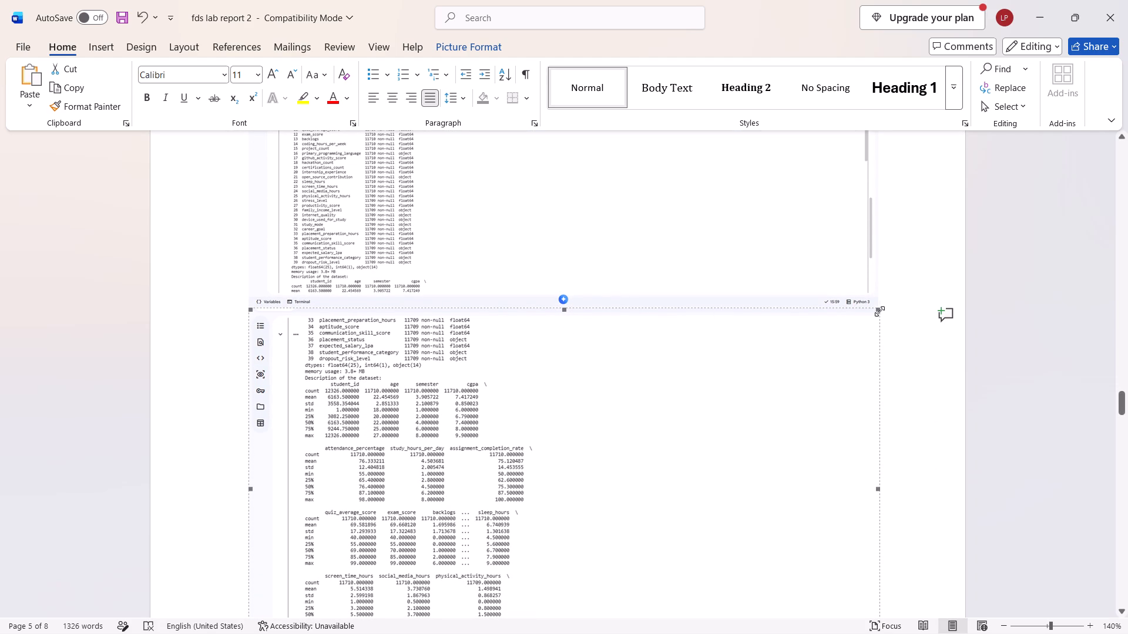
left_click_drag(879, 312, 871, 317)
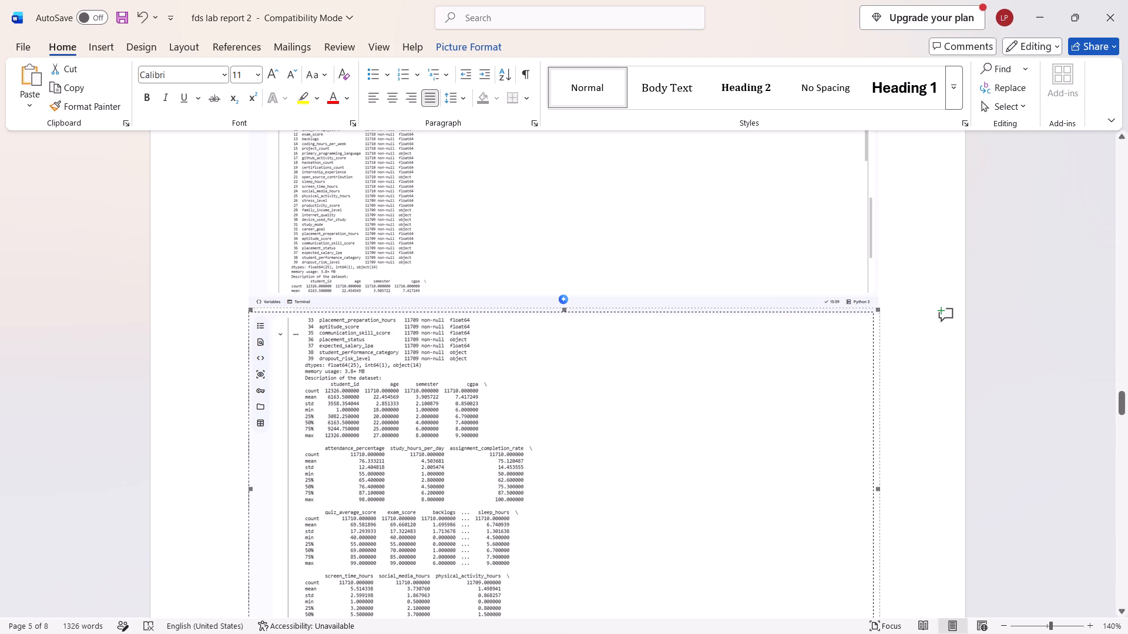
left_click_drag(871, 317, 874, 316)
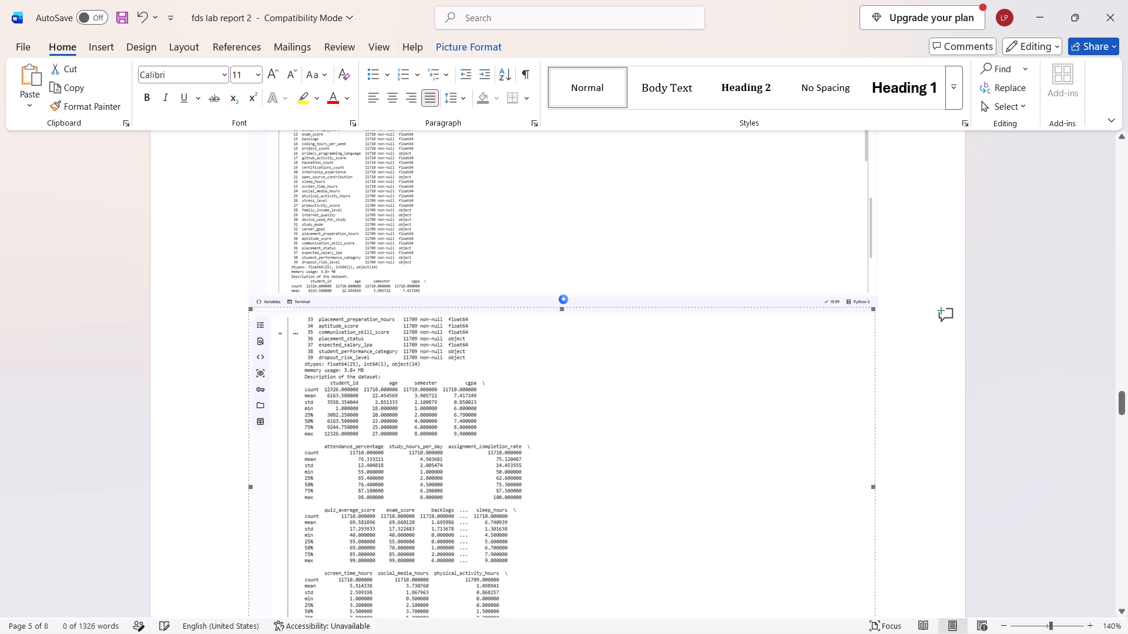
Start a new empty line directly below the resized dataset description screenshot.
left_click(890, 349)
scroll(890, 349, "down", 1)
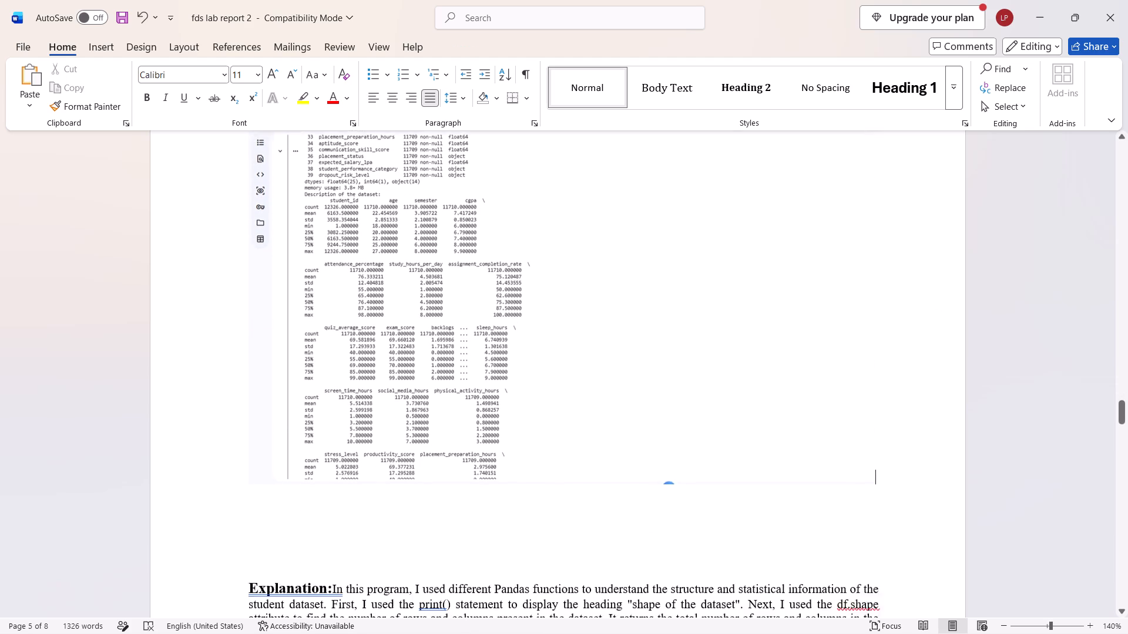
scroll(890, 349, "down", 1)
key("Return")
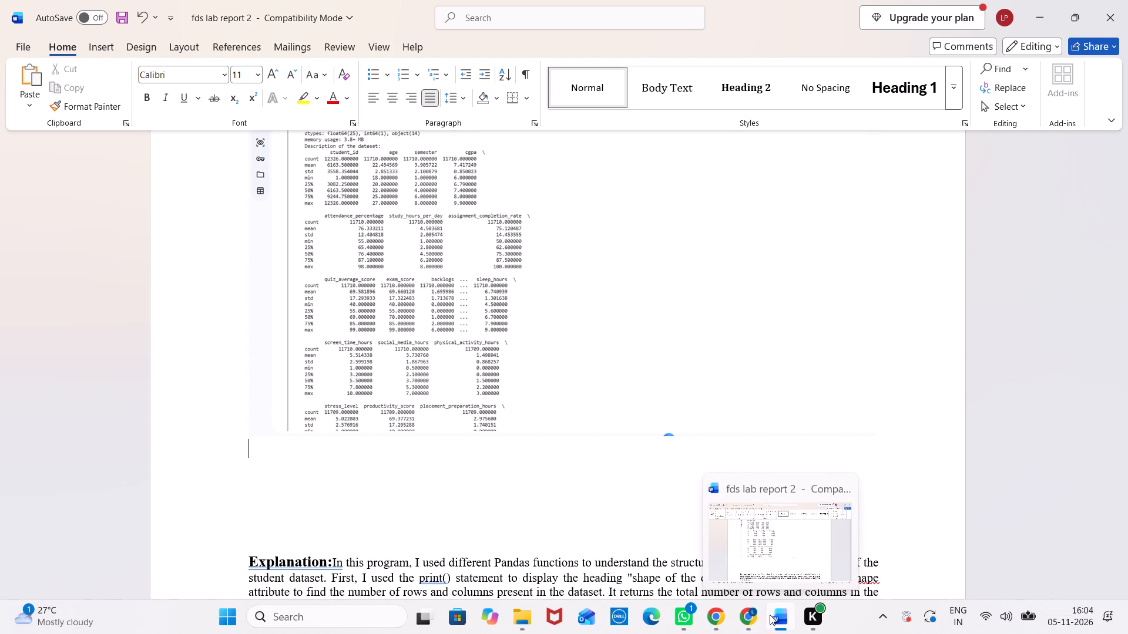
Capture a full-screen screenshot in Colab of the end of the output, showing the last statistics tables and the column names.
left_click(690, 547)
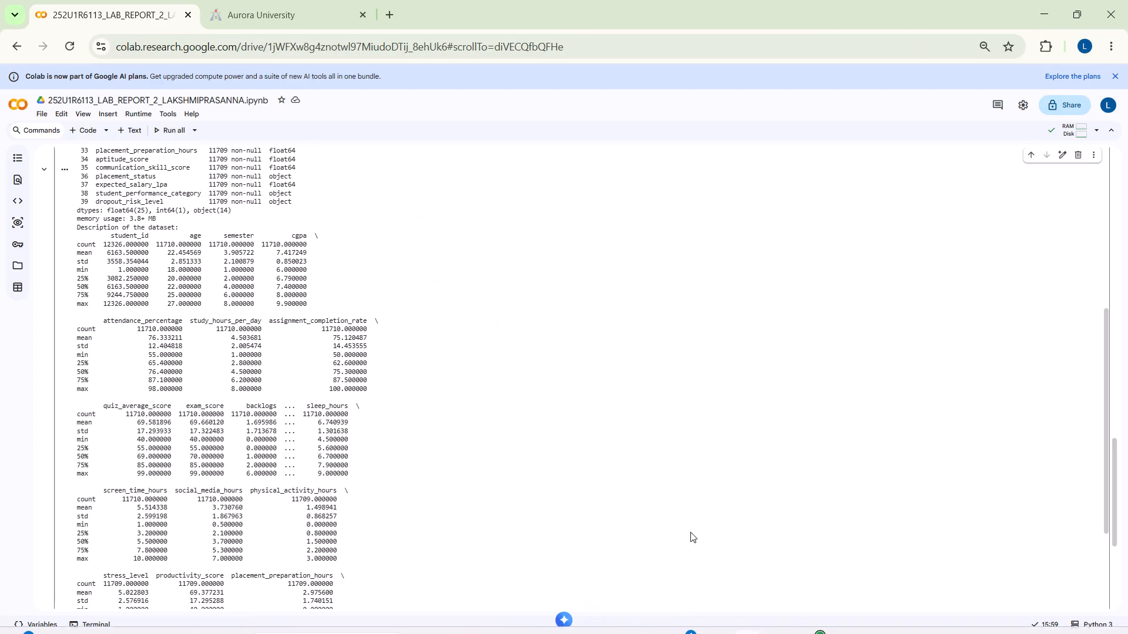
scroll(687, 504, "down", 4)
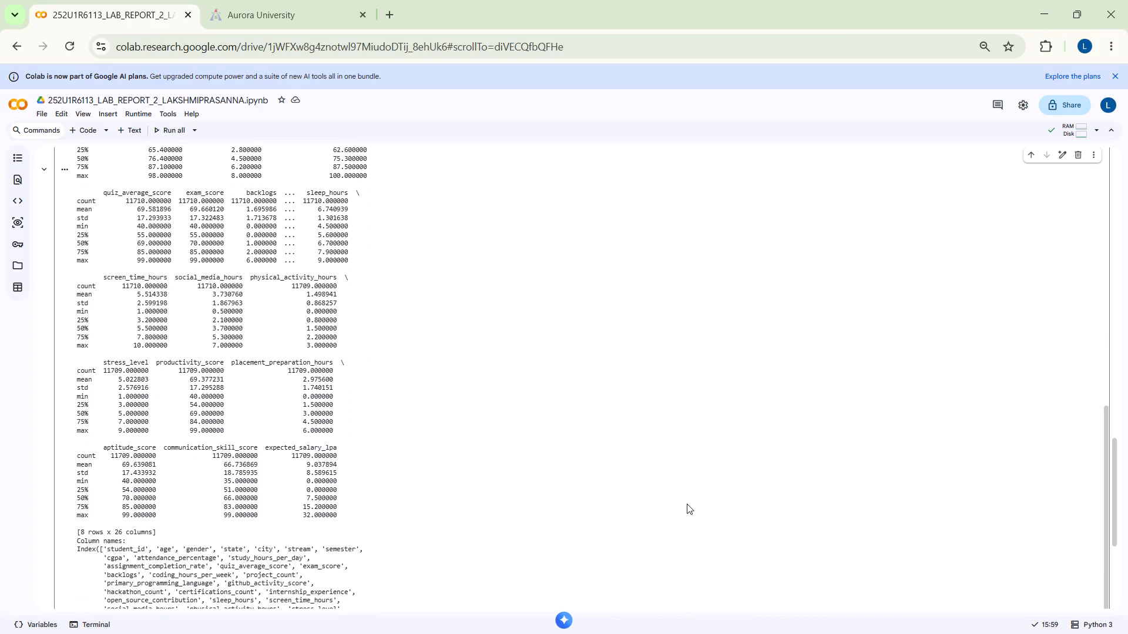
scroll(687, 504, "down", 3)
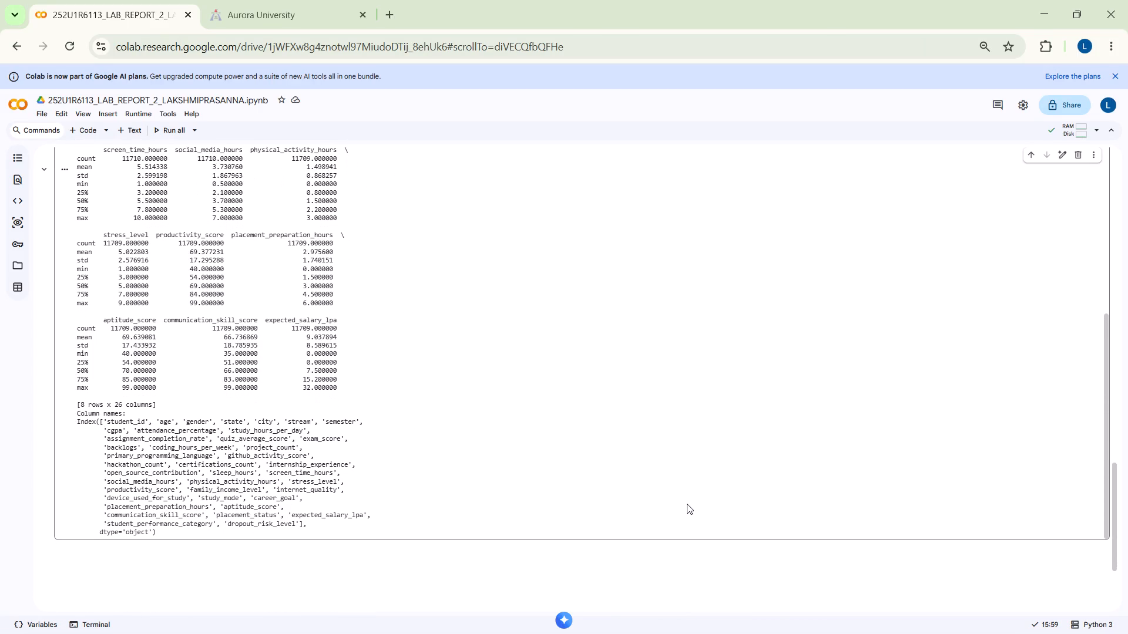
scroll(687, 504, "down", 2)
key("super+Print")
Paste the column names output screenshot into the Word report on the empty line below the dataset description screenshot.
key("ctrl+c")
left_click(783, 618)
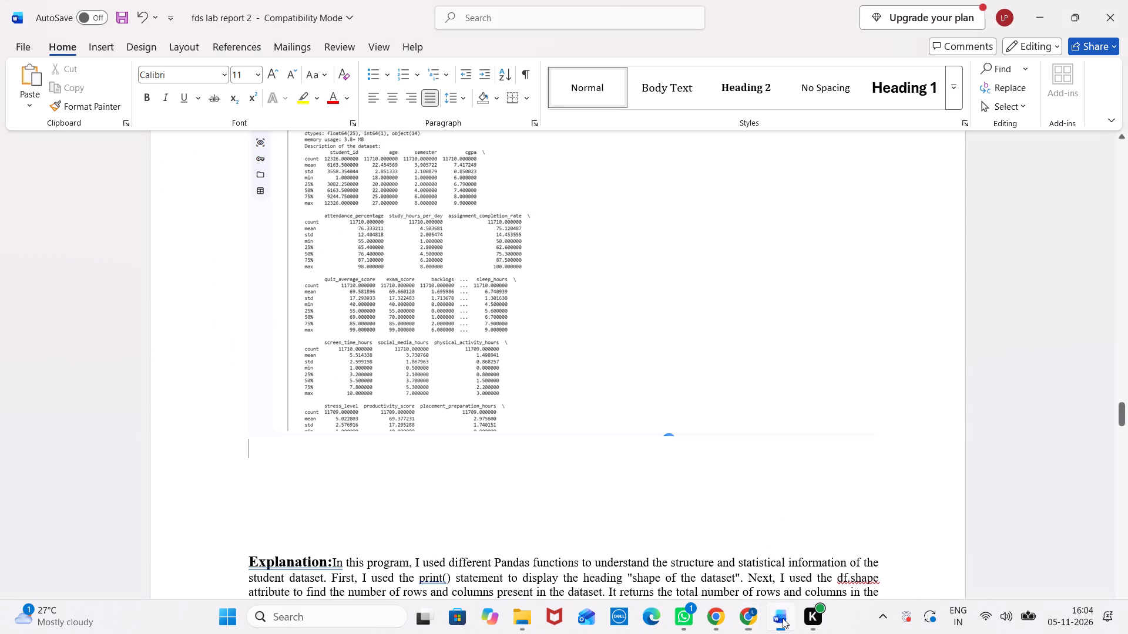
key("ctrl+v")
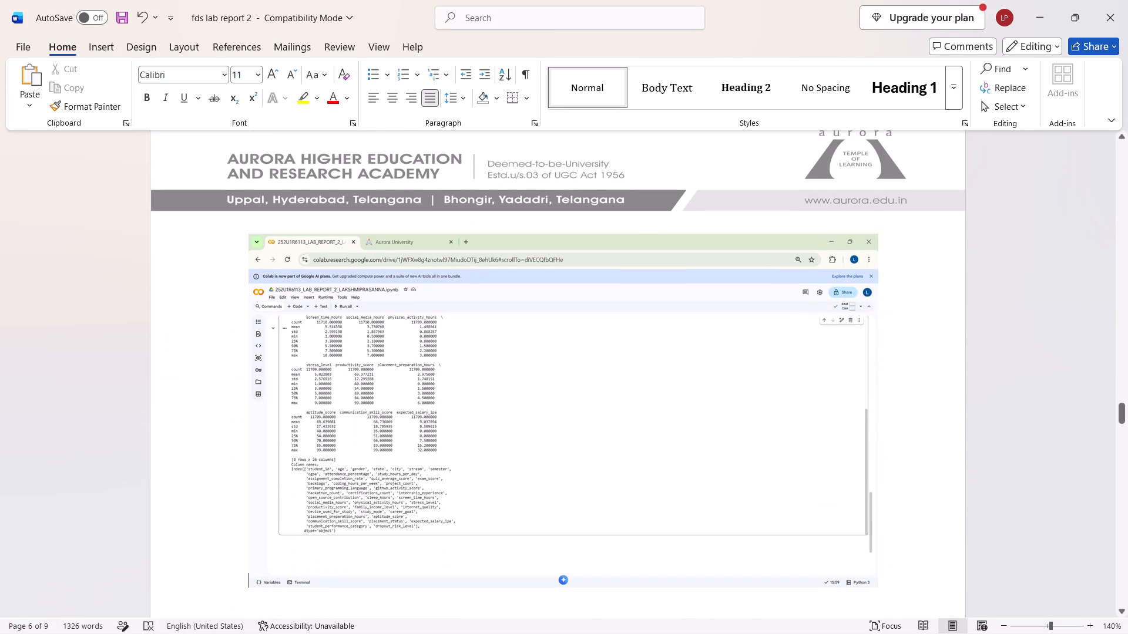
Resize the code screenshot under the Code Execution heading of the dataset structure aim, making it shorter and stretching it slightly past the text width.
scroll(738, 530, "up", 3)
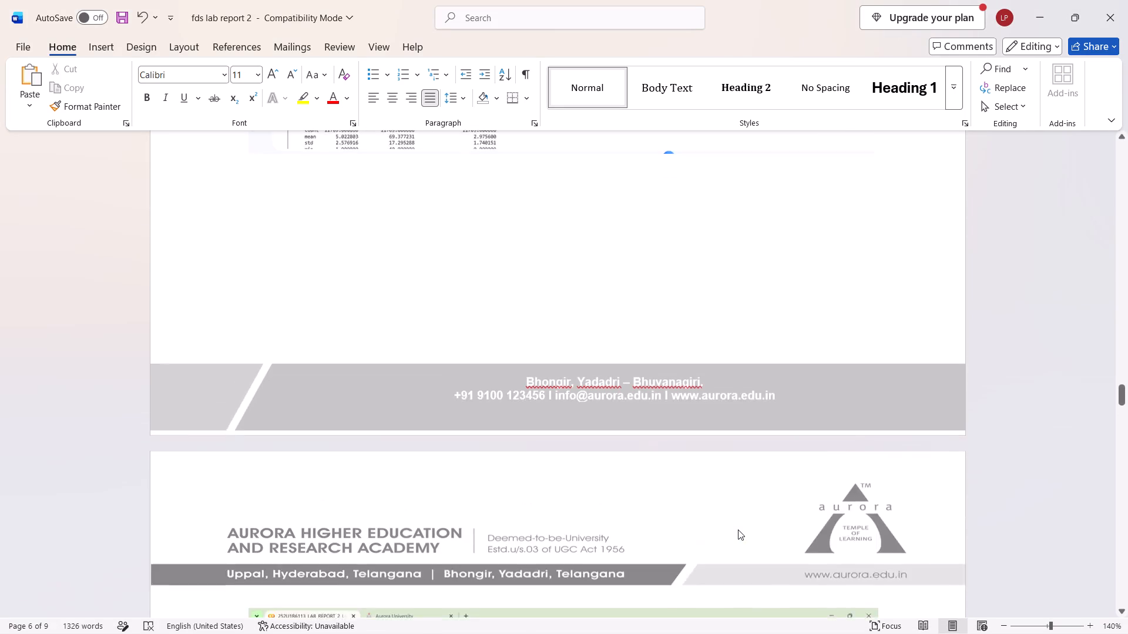
scroll(738, 530, "up", 8)
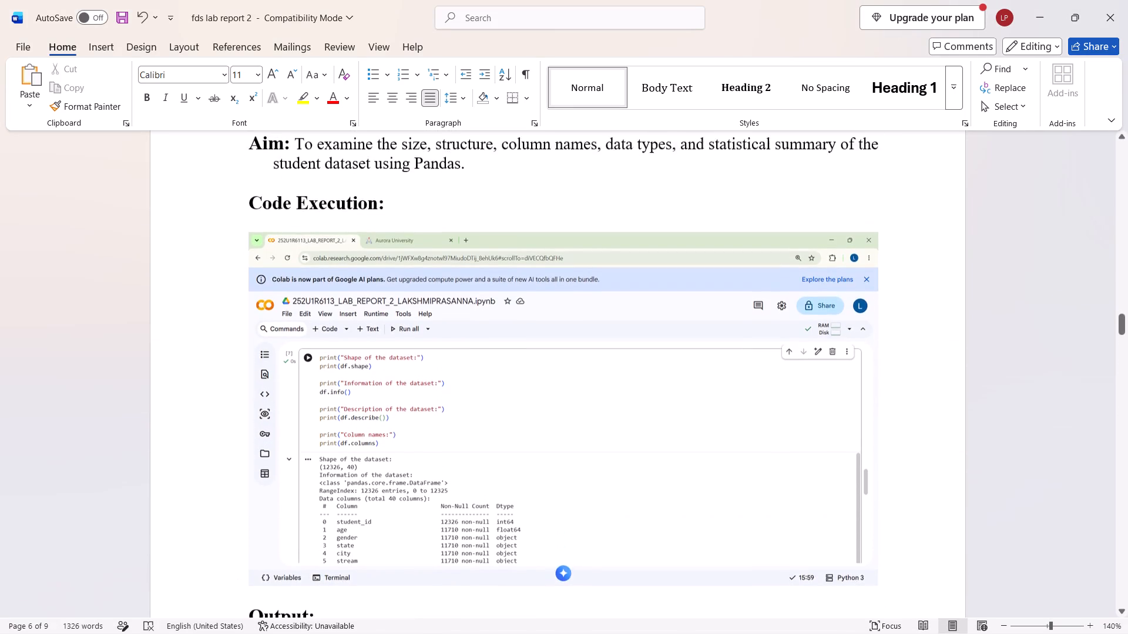
left_click(775, 417)
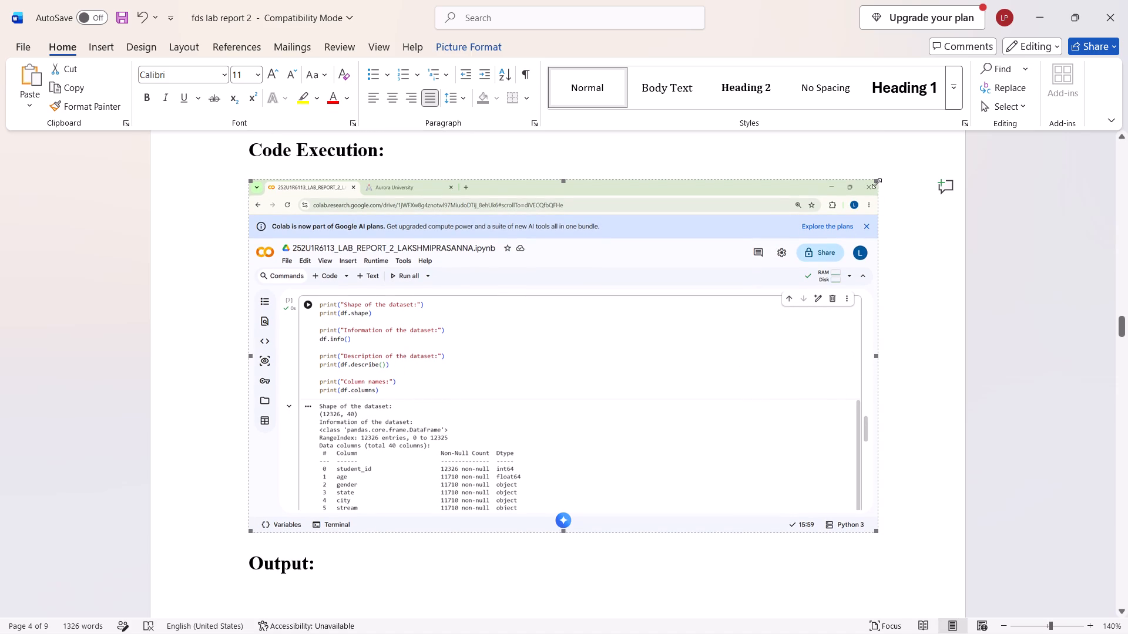
left_click_drag(874, 181, 780, 258)
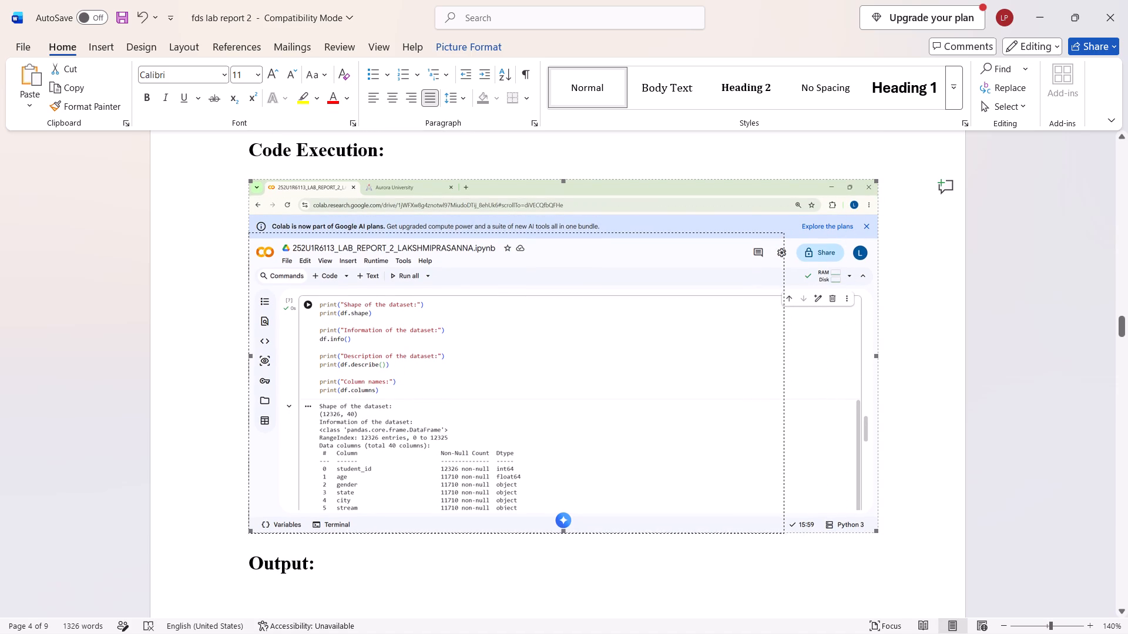
left_click_drag(780, 258, 798, 238)
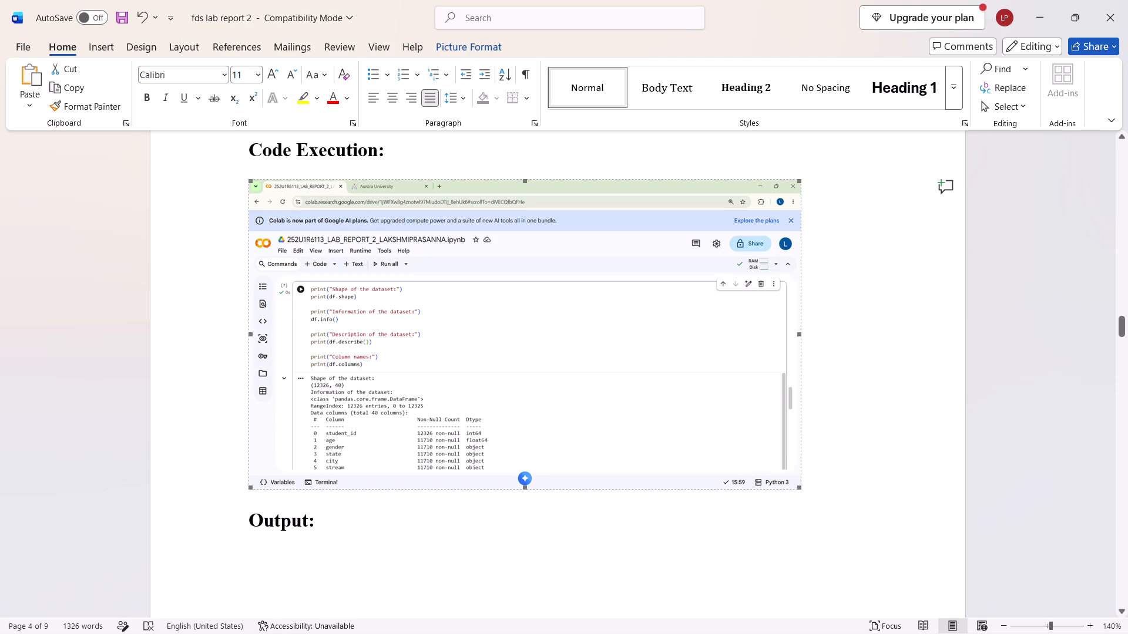
left_click_drag(798, 335, 849, 332)
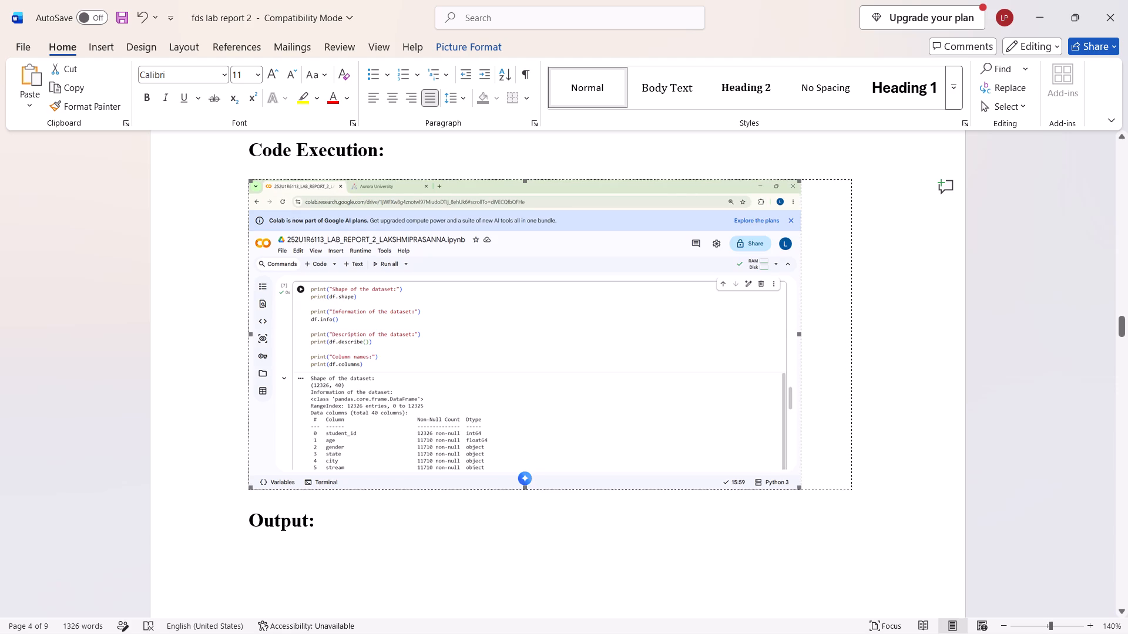
left_click_drag(849, 332, 851, 332)
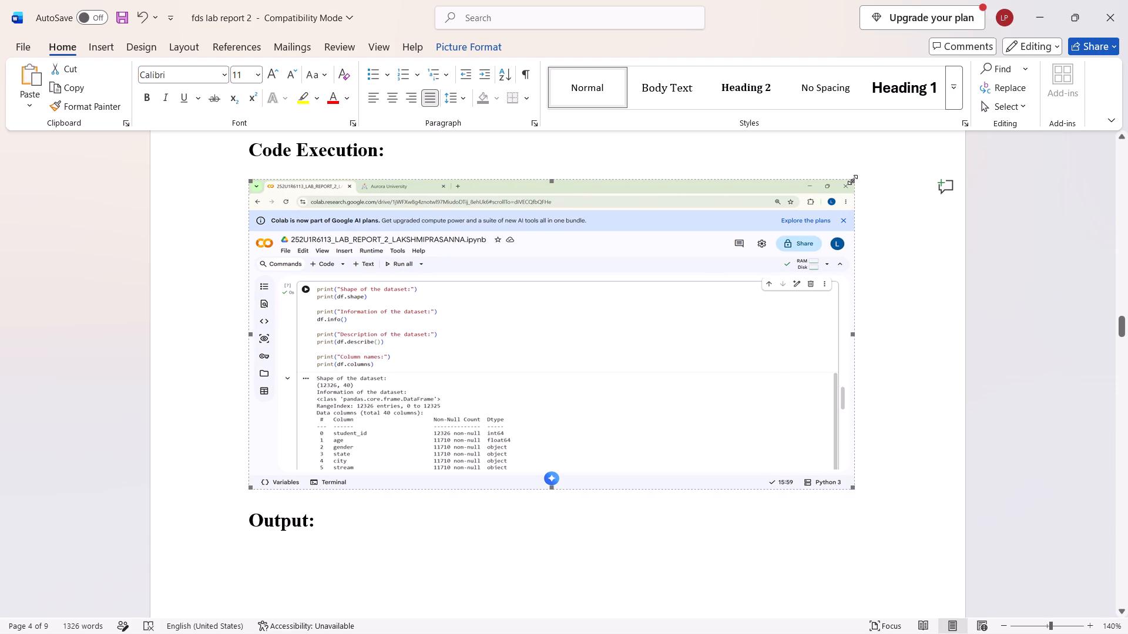
left_click_drag(852, 180, 722, 271)
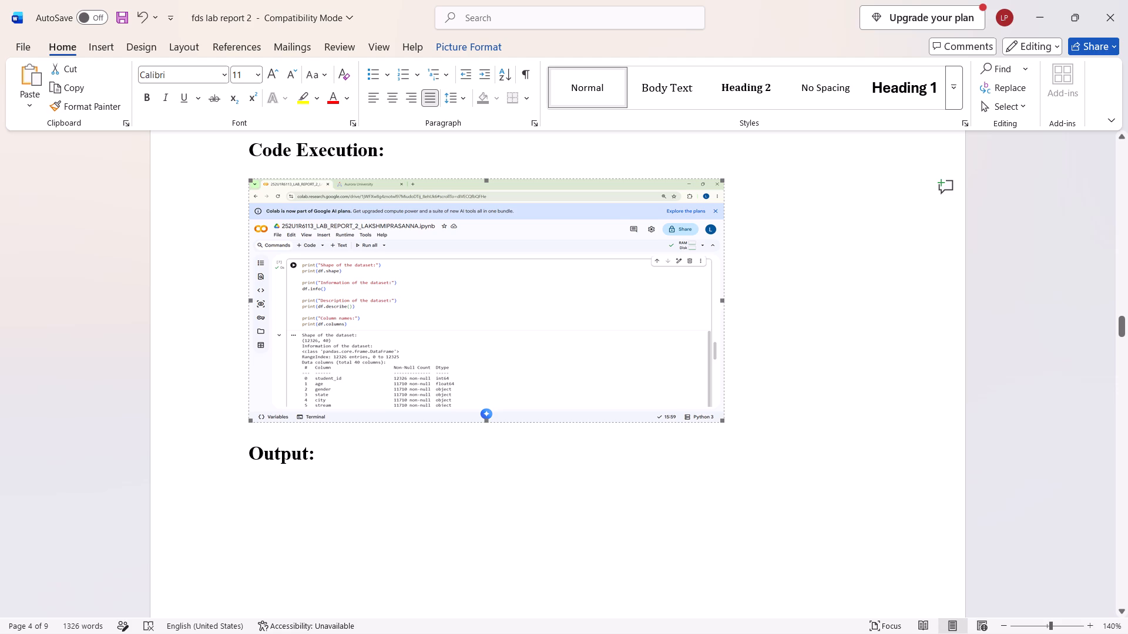
left_click_drag(723, 301, 808, 302)
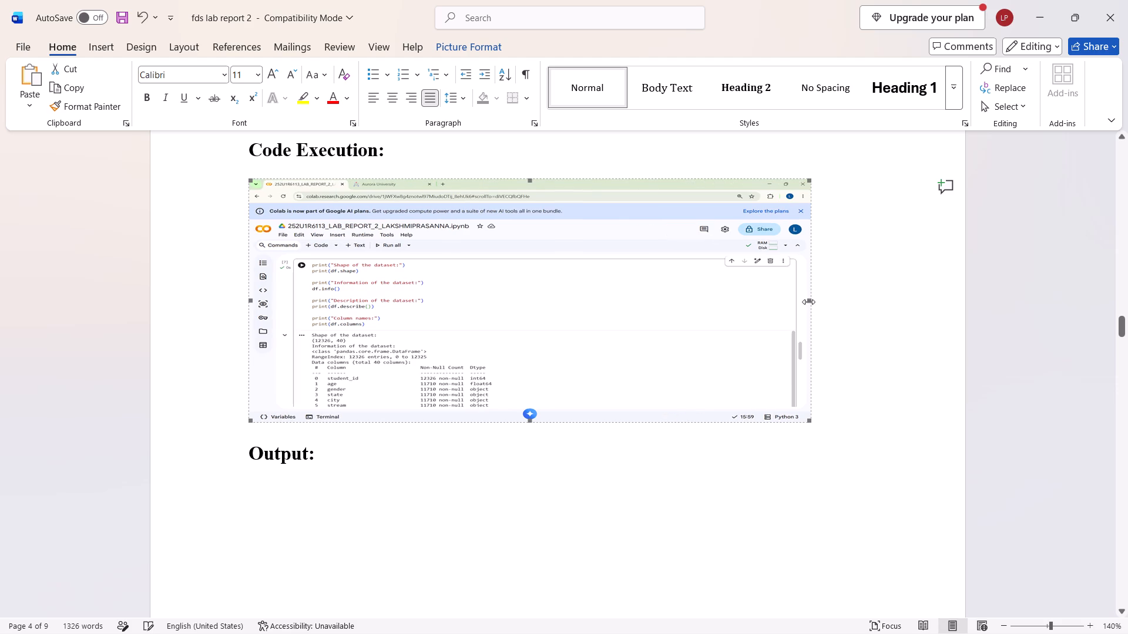
left_click_drag(810, 301, 818, 301)
left_click_drag(818, 301, 841, 298)
scroll(804, 303, "up", 5)
scroll(804, 303, "right", 1)
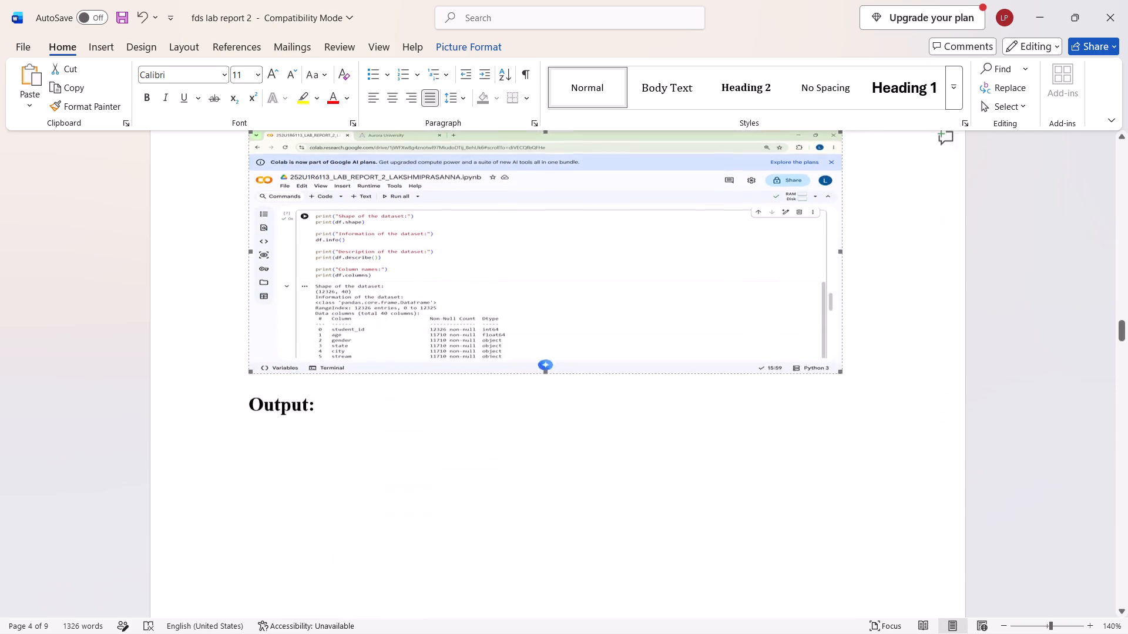
scroll(804, 303, "right", 1)
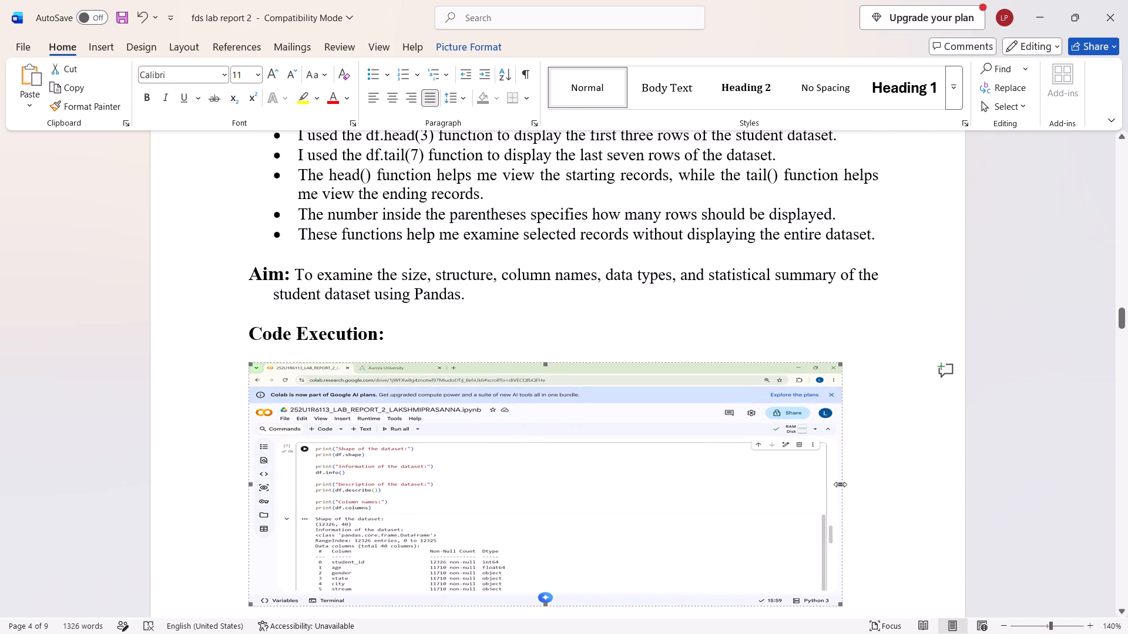
left_click_drag(840, 484, 896, 474)
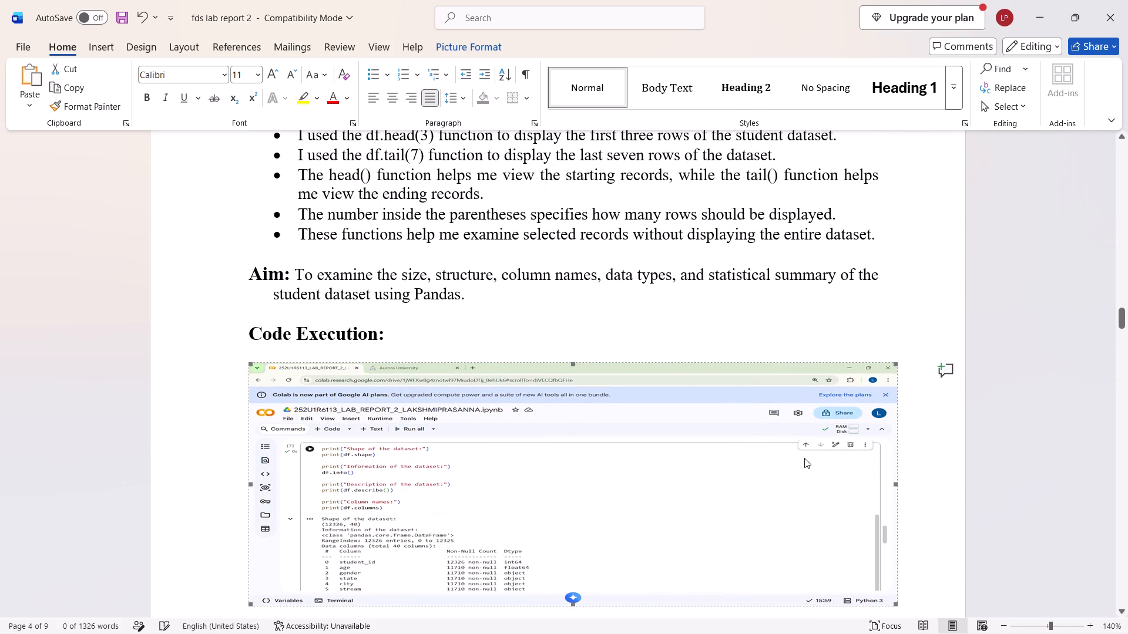
Reduce the first output screenshot's height until it fits on the page under the Output heading, and stretch it as wide as the code screenshot.
scroll(804, 458, "down", 4)
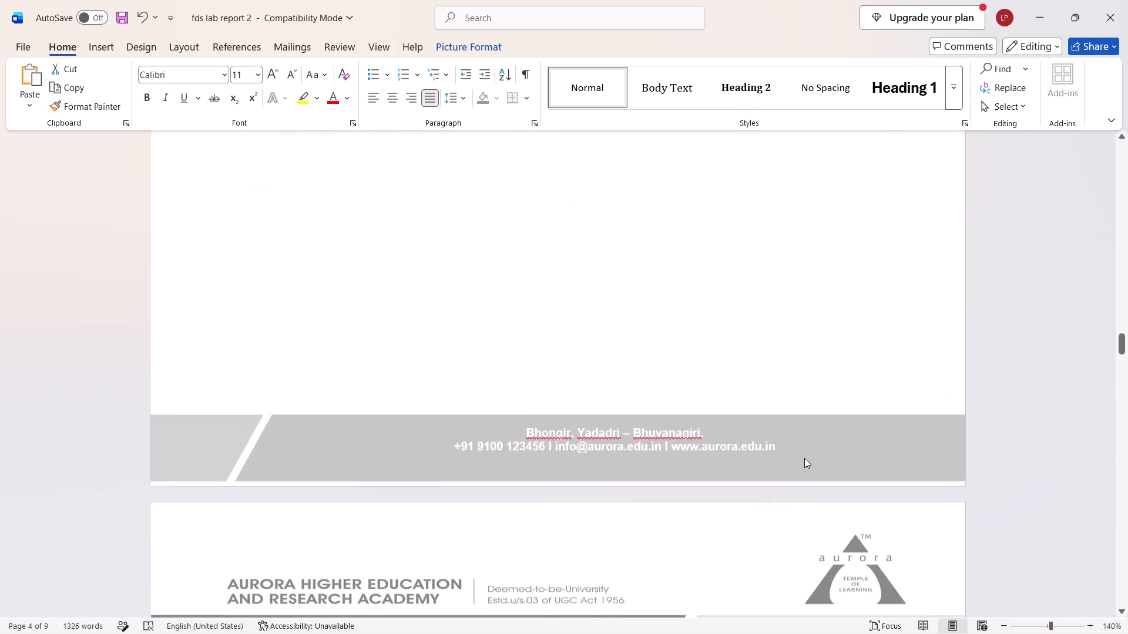
scroll(804, 458, "down", 3)
left_click(804, 458)
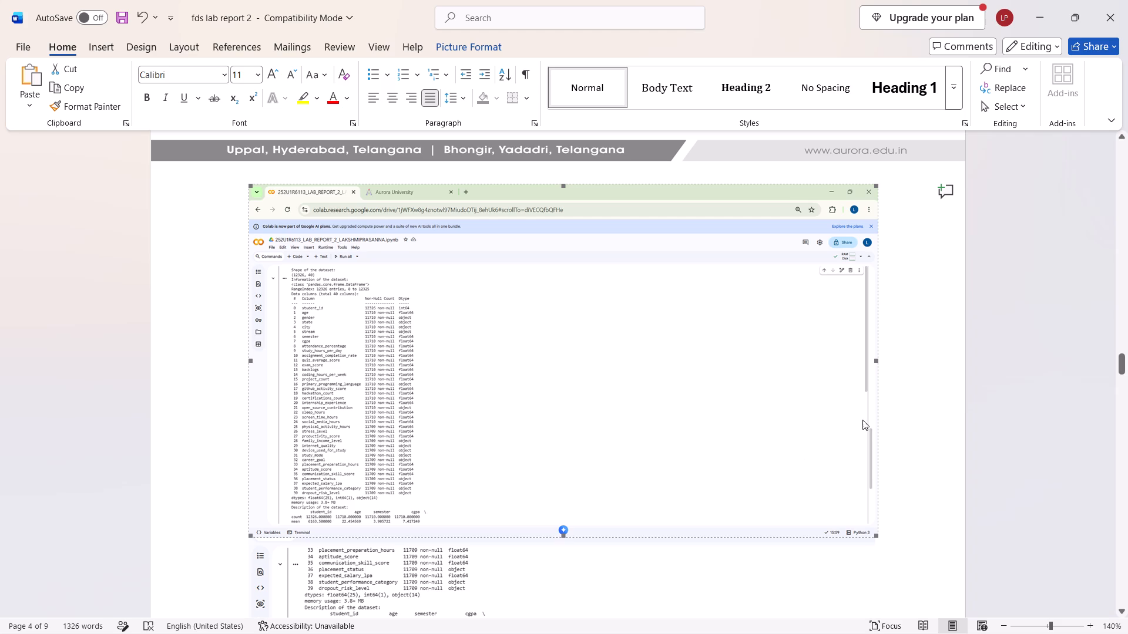
left_click_drag(878, 362, 807, 357)
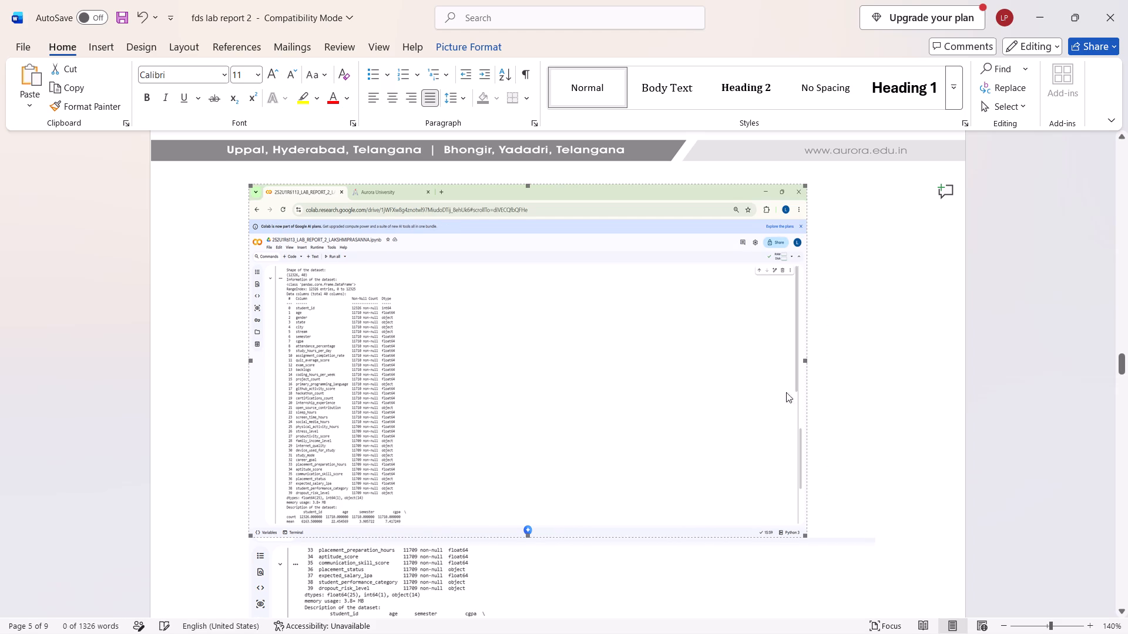
left_click_drag(805, 536, 737, 479)
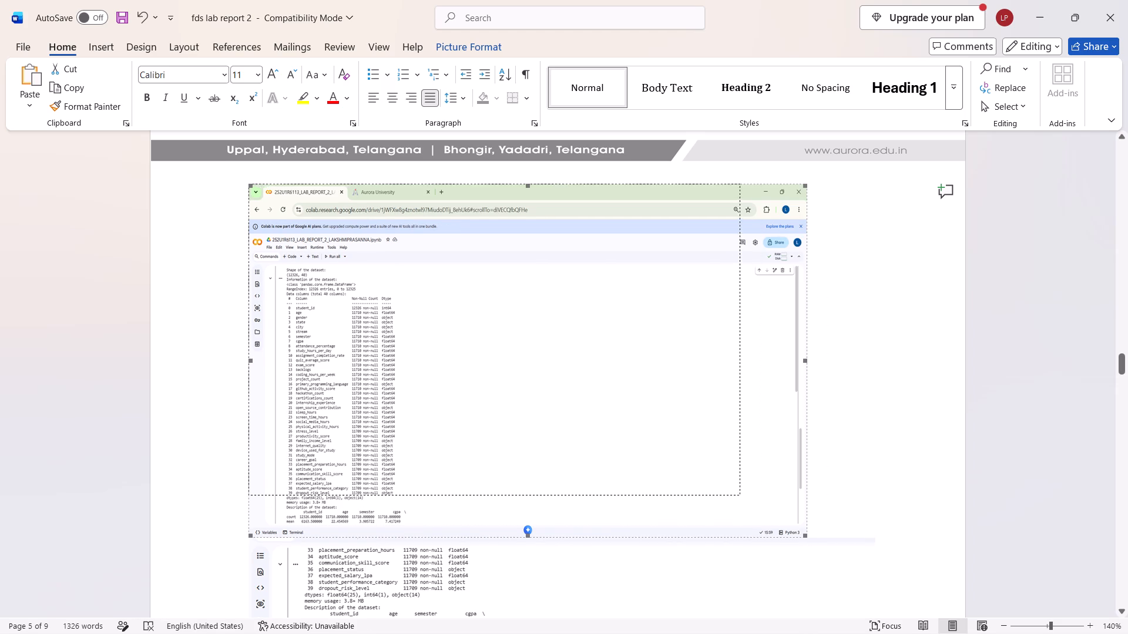
left_click_drag(737, 479, 736, 478)
scroll(764, 426, "up", 12)
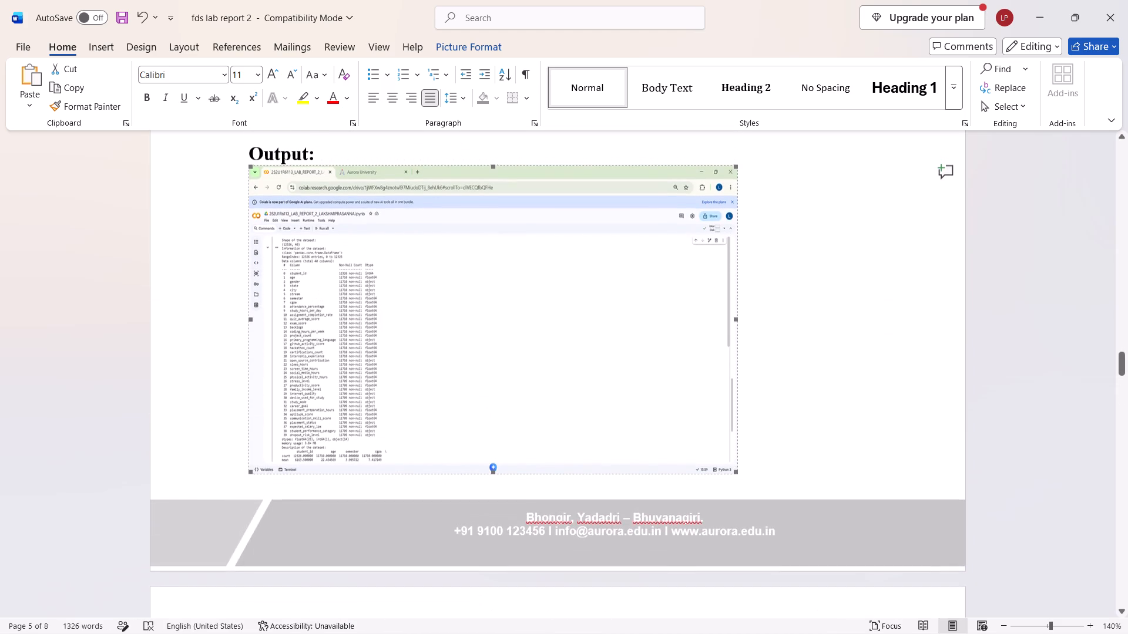
scroll(761, 354, "up", 1)
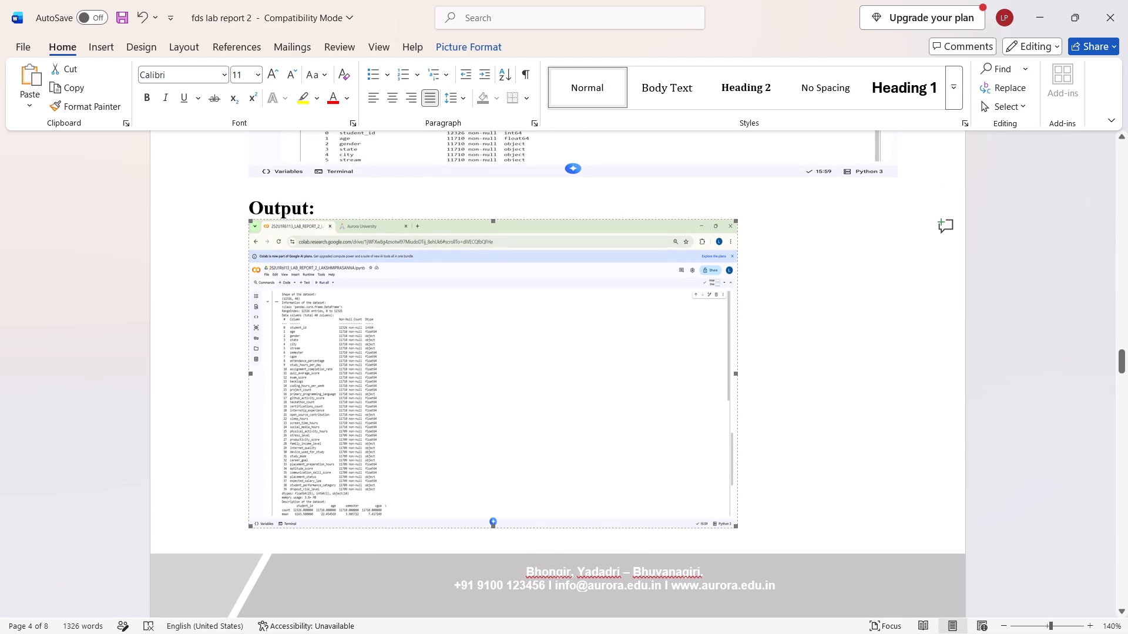
left_click_drag(737, 527, 700, 496)
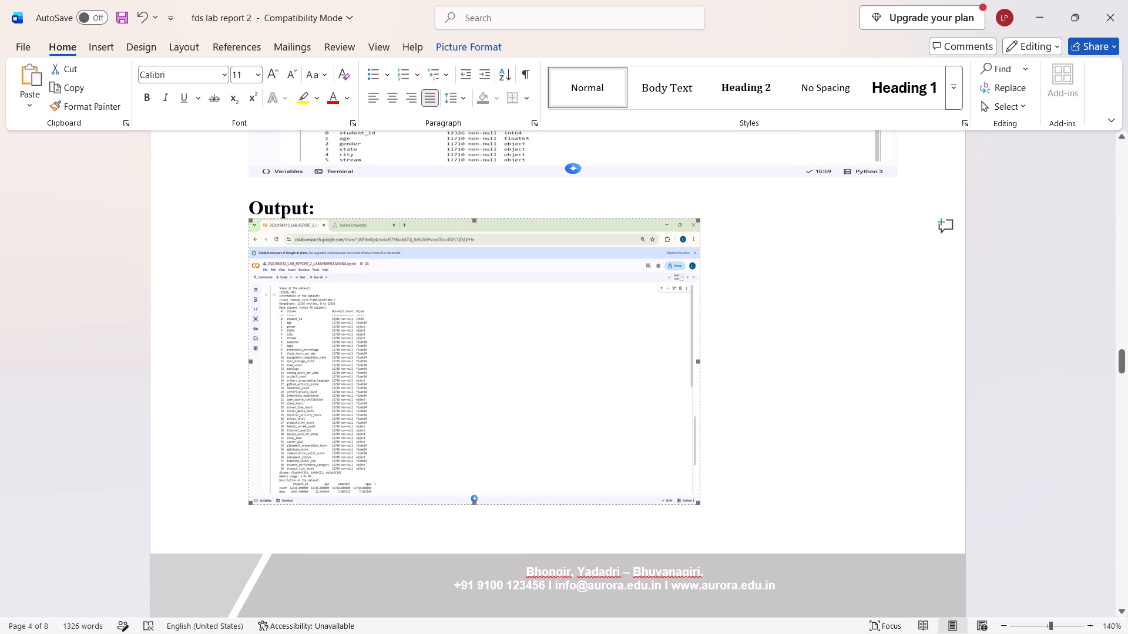
left_click_drag(697, 363, 895, 358)
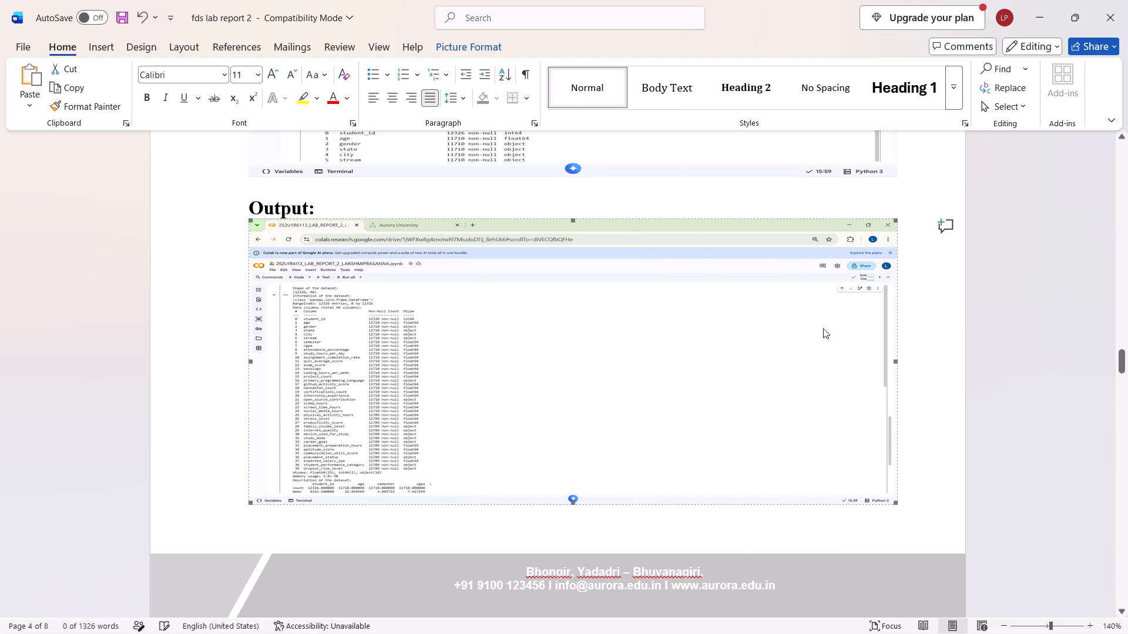
Insert an empty line between the Output heading and the first output screenshot.
scroll(751, 318, "up", 2)
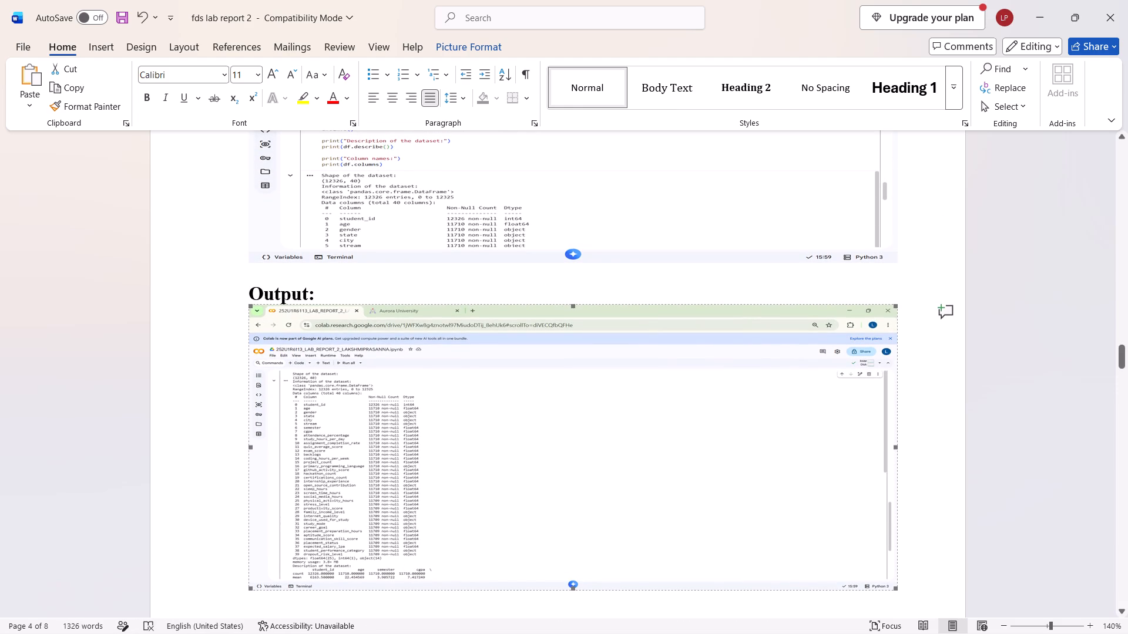
left_click(540, 279)
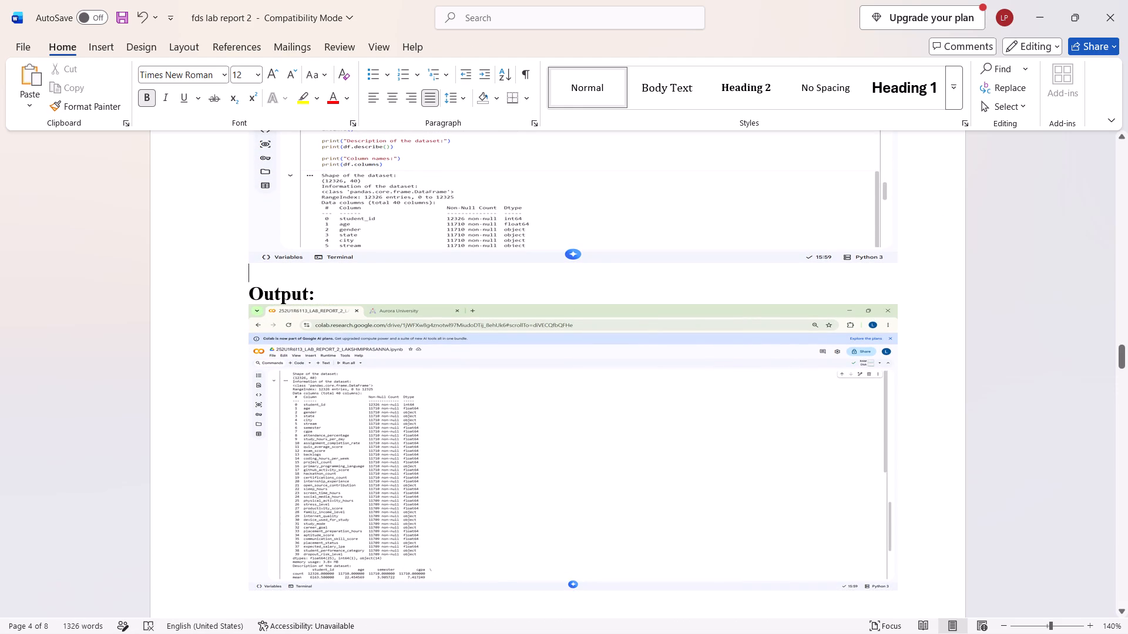
left_click(444, 291)
key("Return")
Adjust the width of the dataset description screenshot so it extends just past the text width, keeping its height.
scroll(444, 291, "down", 1)
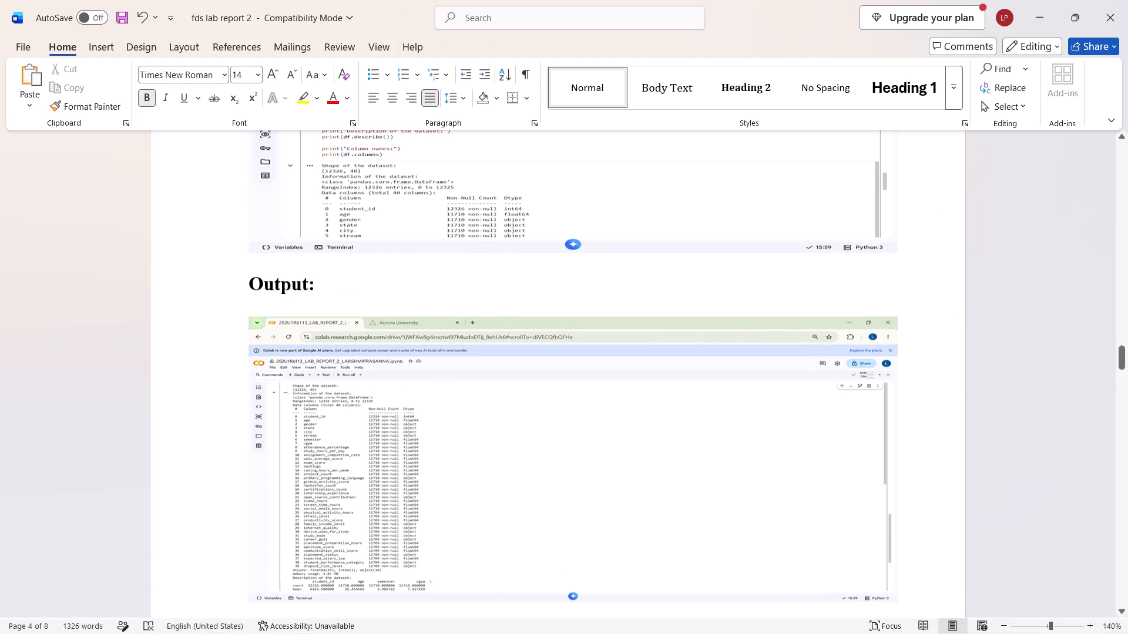
scroll(444, 291, "down", 2)
left_click(445, 288)
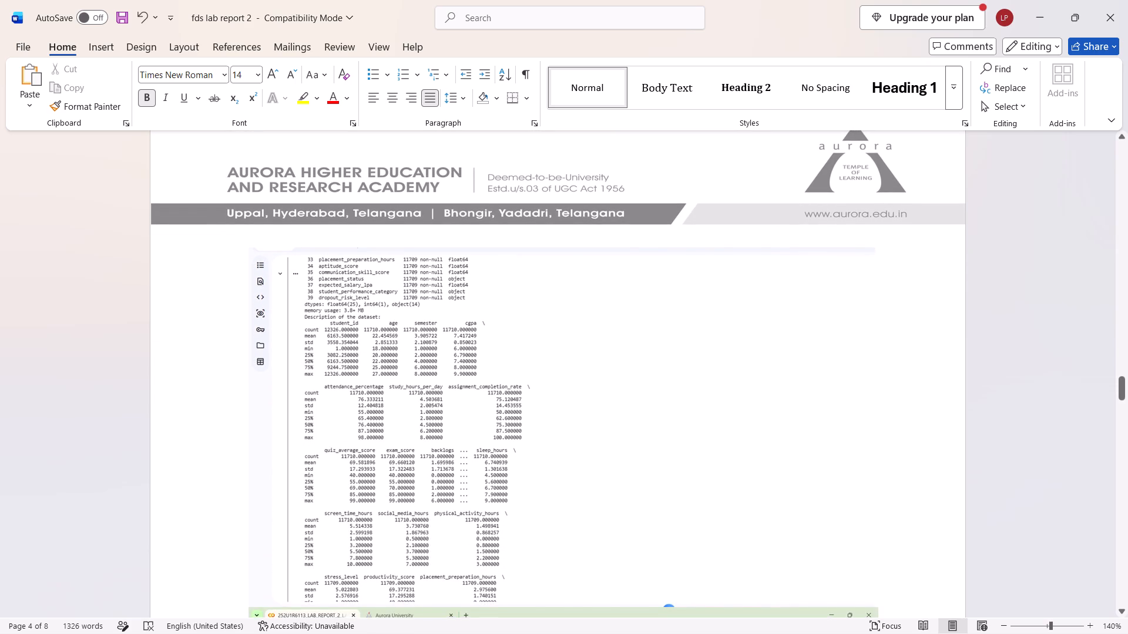
scroll(445, 288, "down", 1)
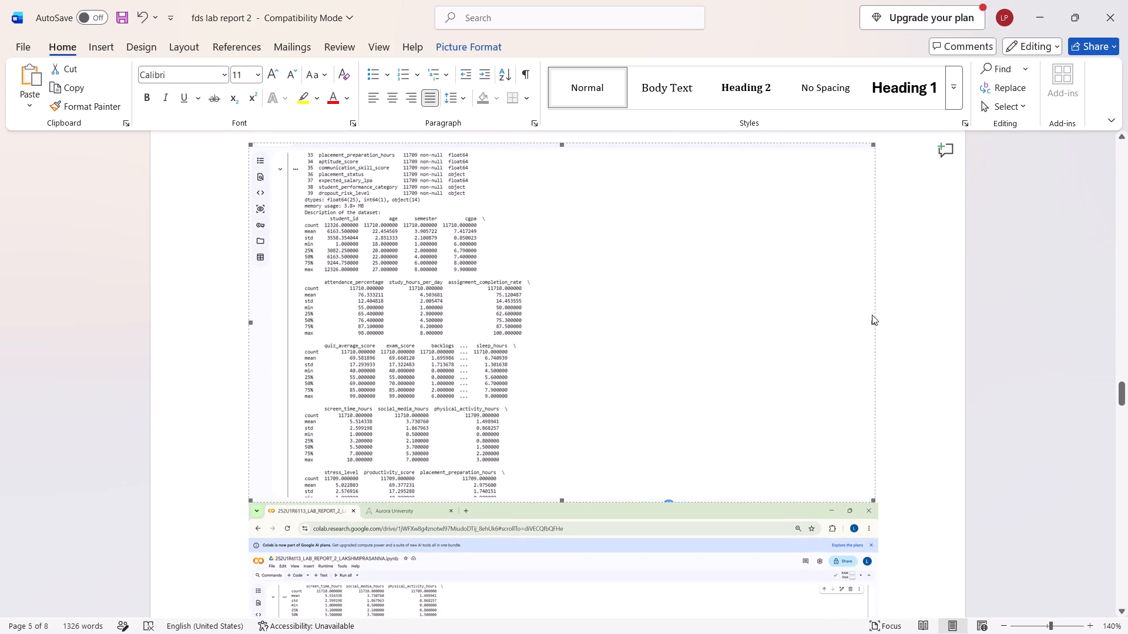
left_click_drag(870, 323, 814, 318)
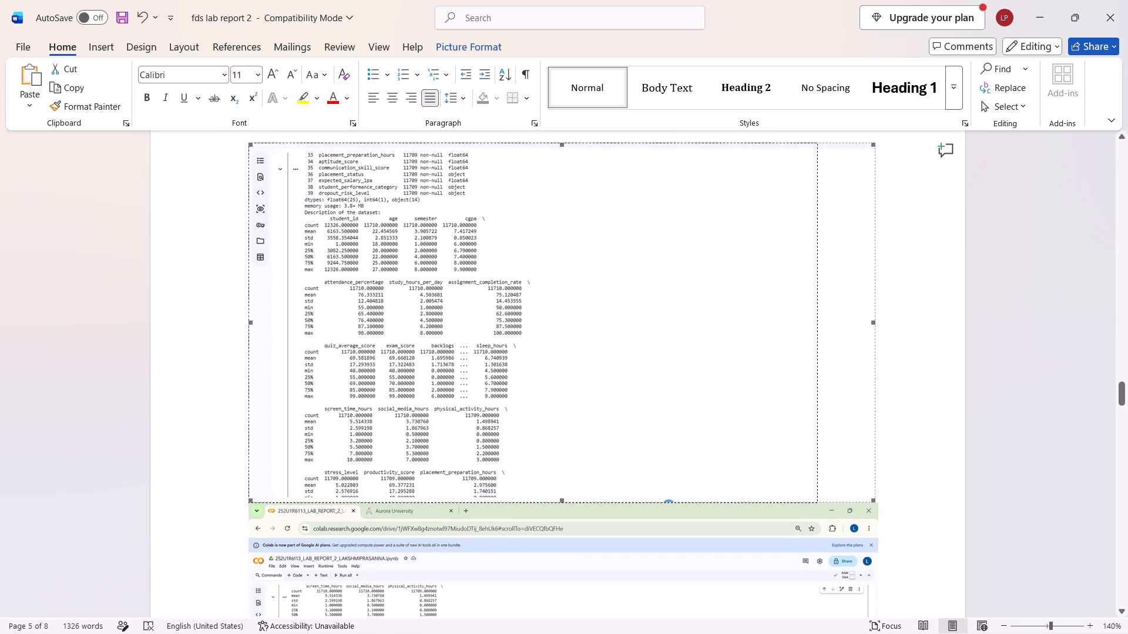
left_click_drag(814, 318, 846, 328)
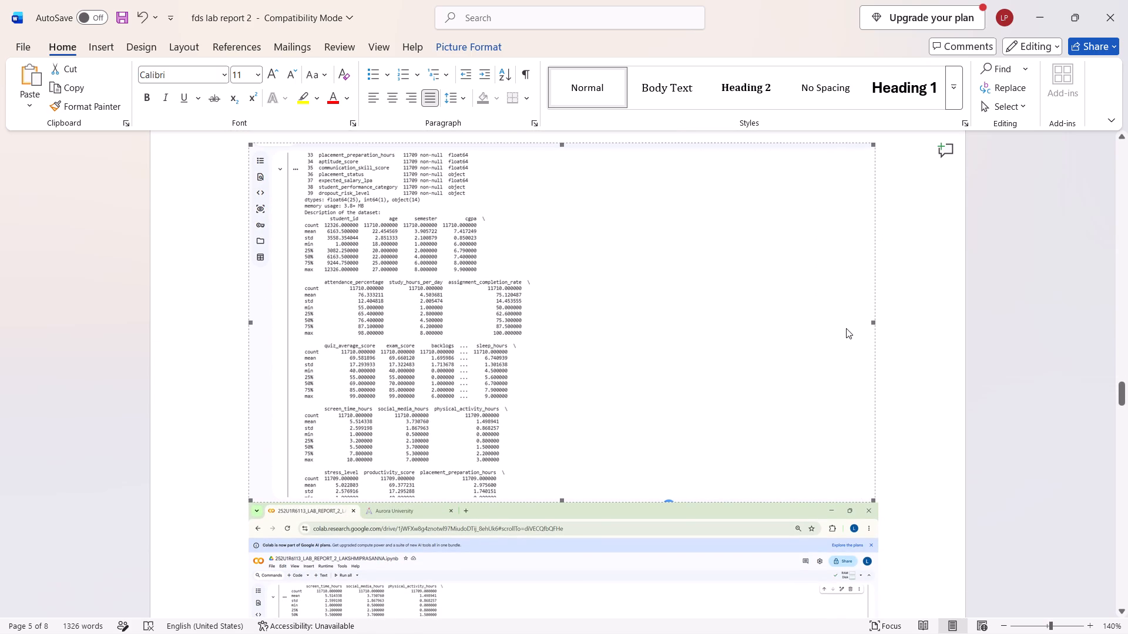
scroll(804, 331, "up", 9)
scroll(804, 331, "down", 6)
scroll(804, 331, "left", 1)
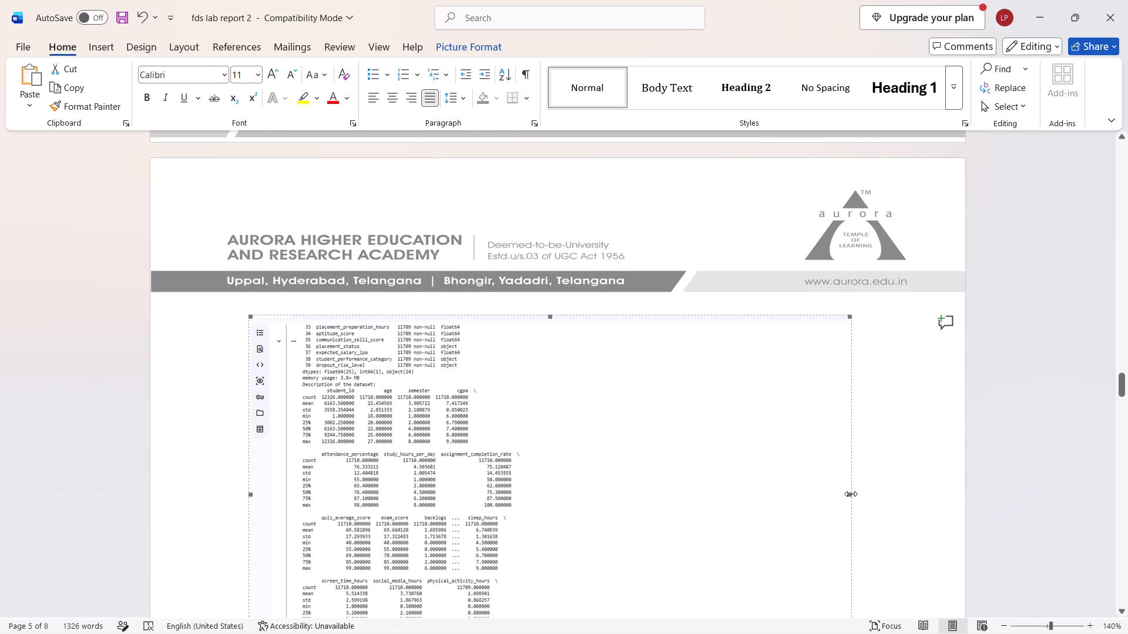
left_click_drag(851, 494, 881, 493)
Widen the output screenshot ending with the column names so it extends slightly past the text width, keeping its height.
scroll(881, 493, "up", 6)
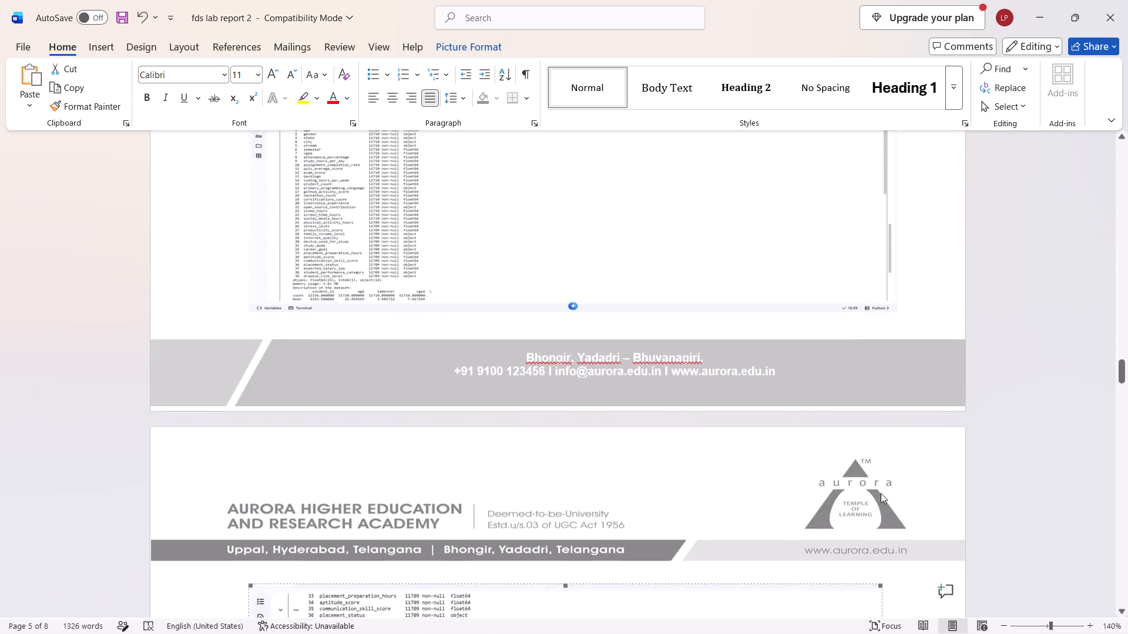
scroll(881, 493, "down", 6)
scroll(881, 493, "up", 7)
scroll(881, 493, "down", 5)
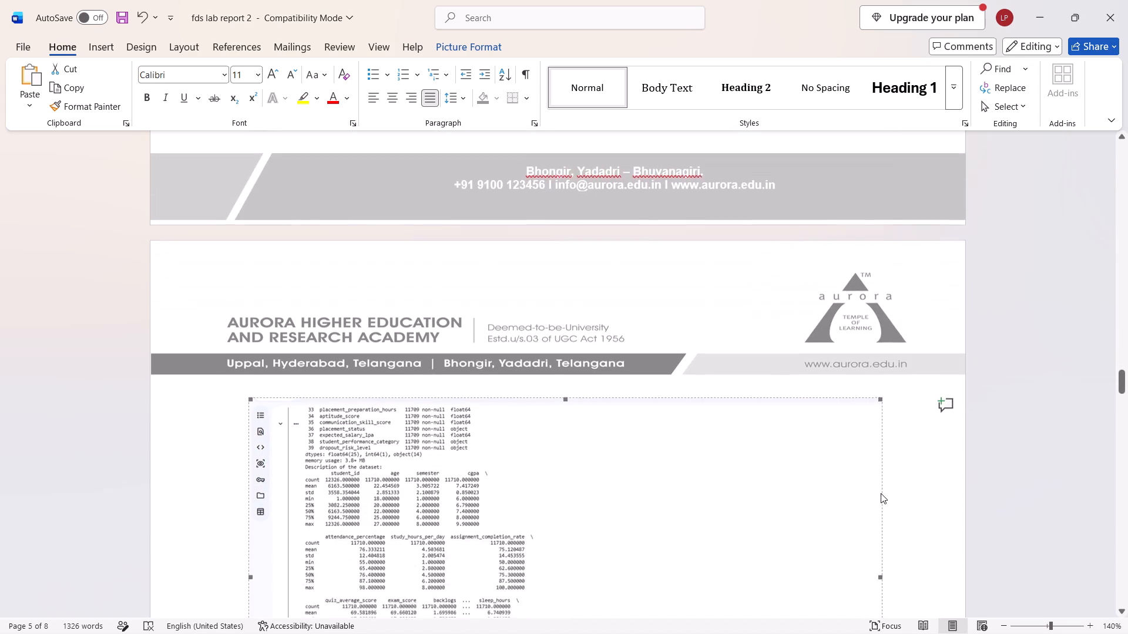
scroll(881, 493, "down", 3)
scroll(881, 493, "up", 3, "ctrl")
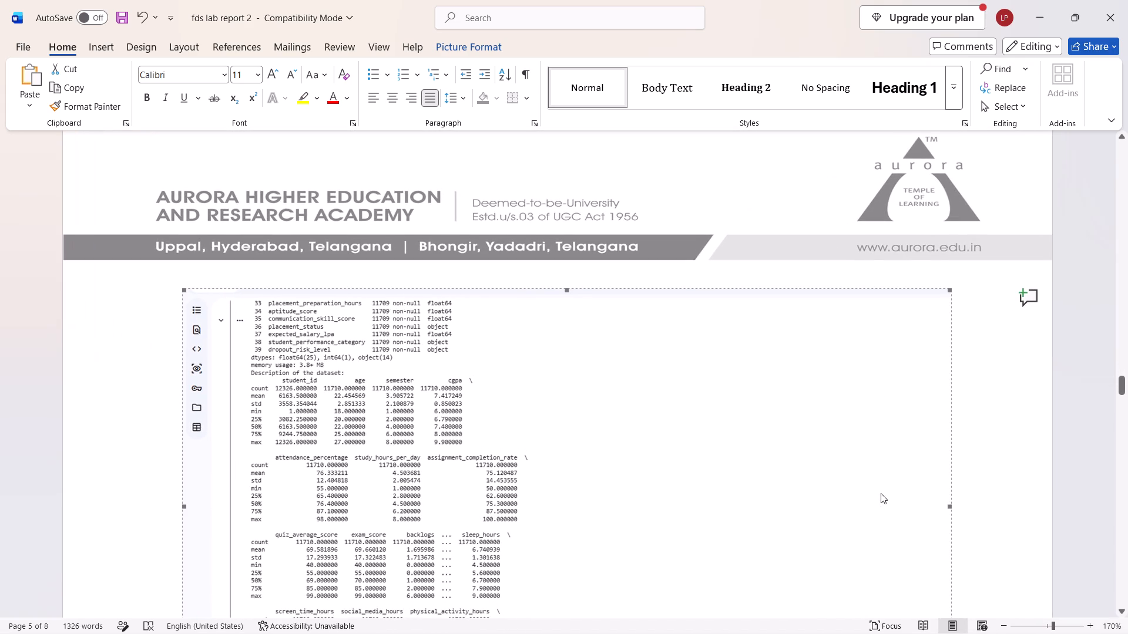
scroll(881, 493, "down", 4)
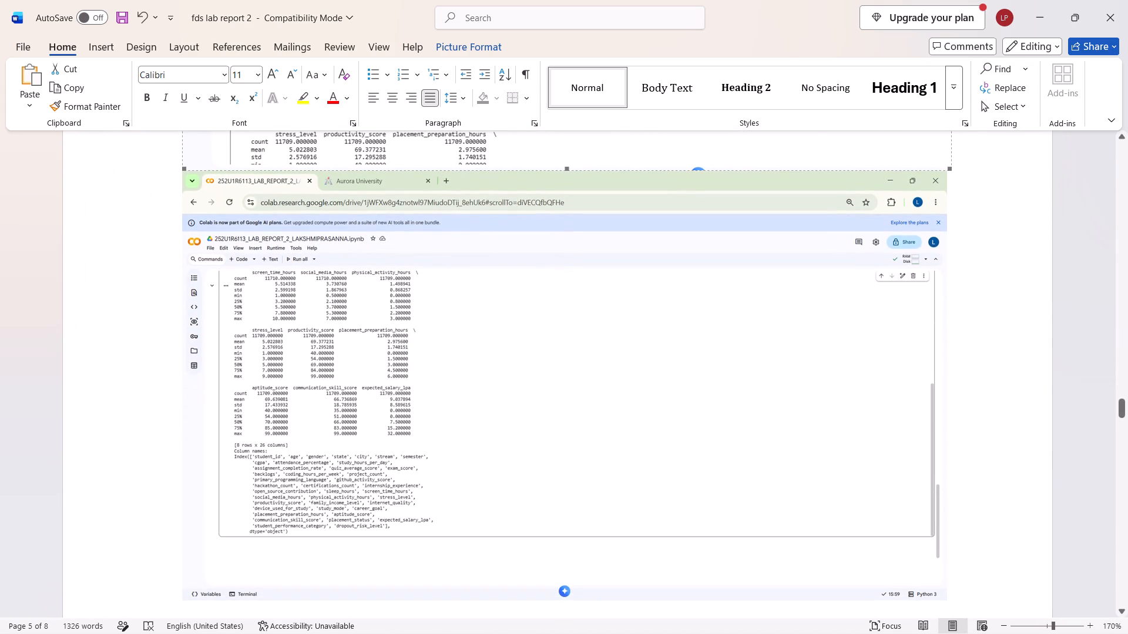
scroll(940, 404, "down", 1)
left_click(947, 393)
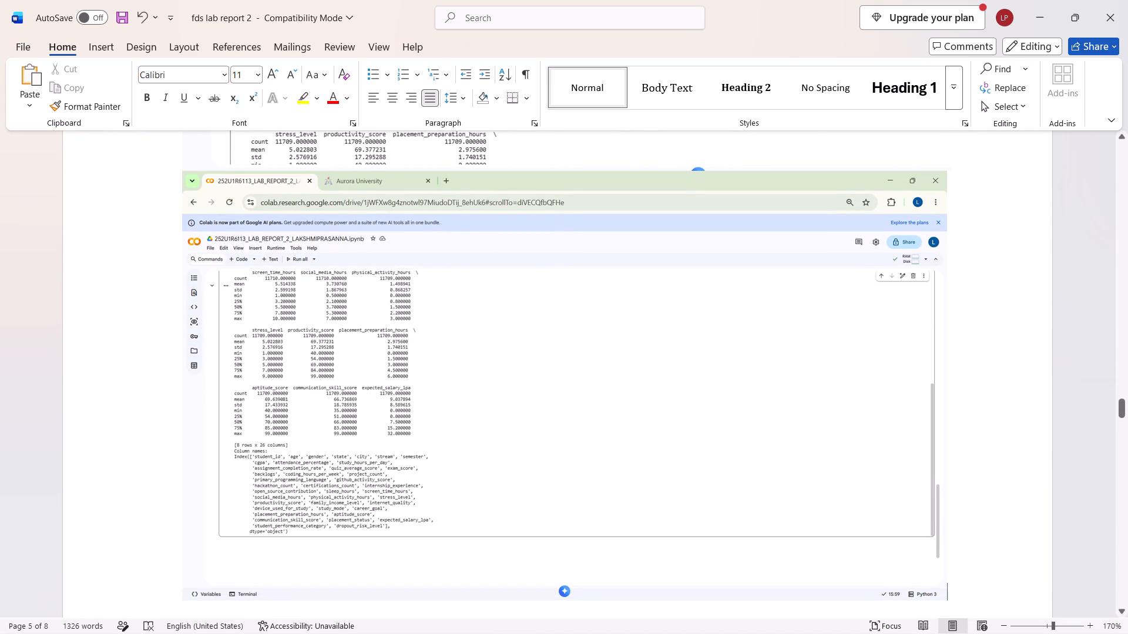
left_click(894, 406)
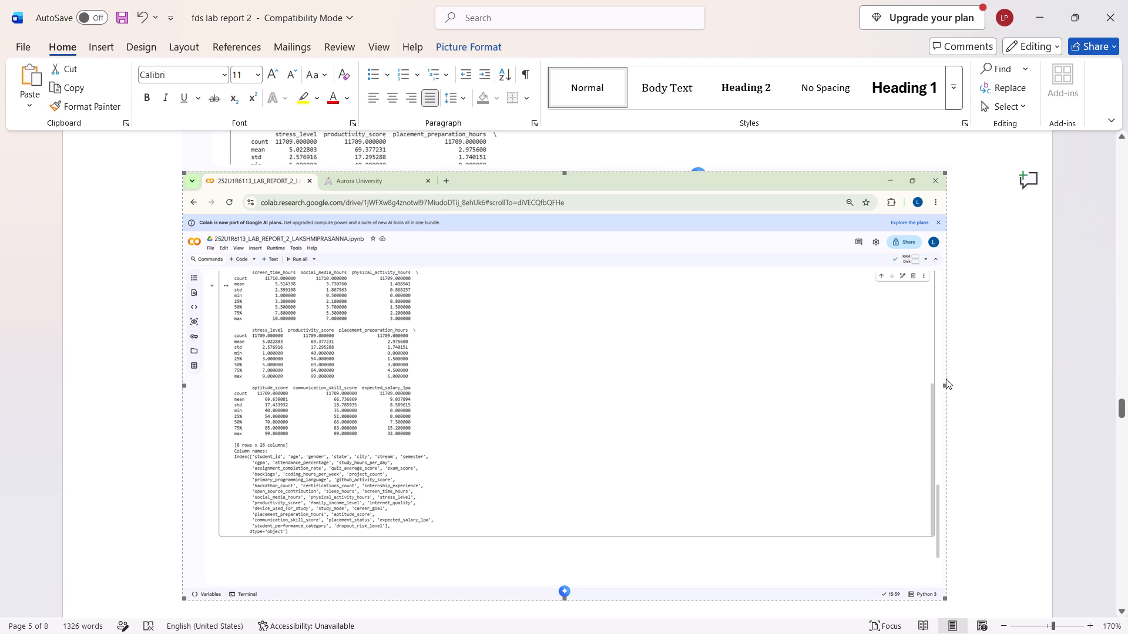
left_click_drag(944, 383, 957, 383)
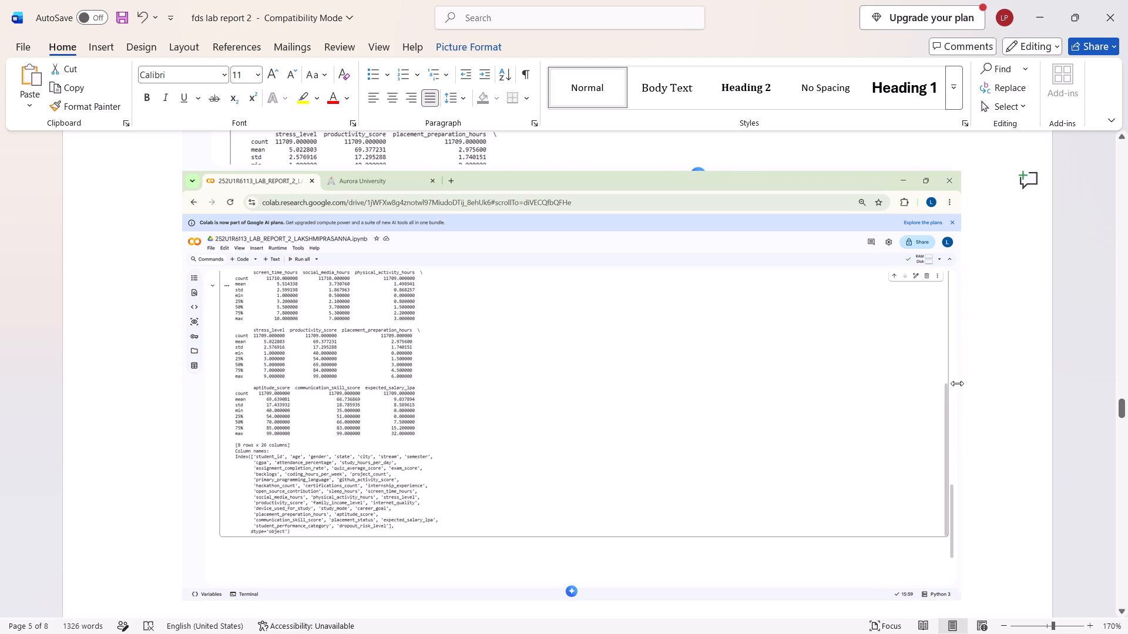
Look through the pages around the resized output screenshots, checking the layout and the explanation texts that follow.
scroll(886, 419, "right", 1)
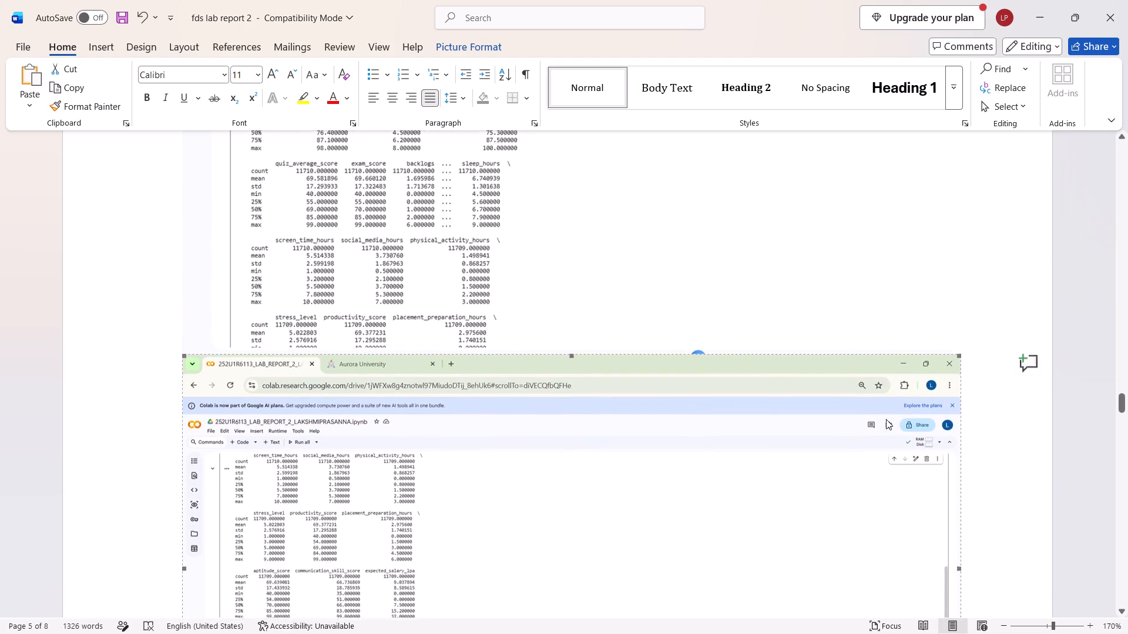
scroll(886, 419, "right", 1)
scroll(886, 419, "up", 5)
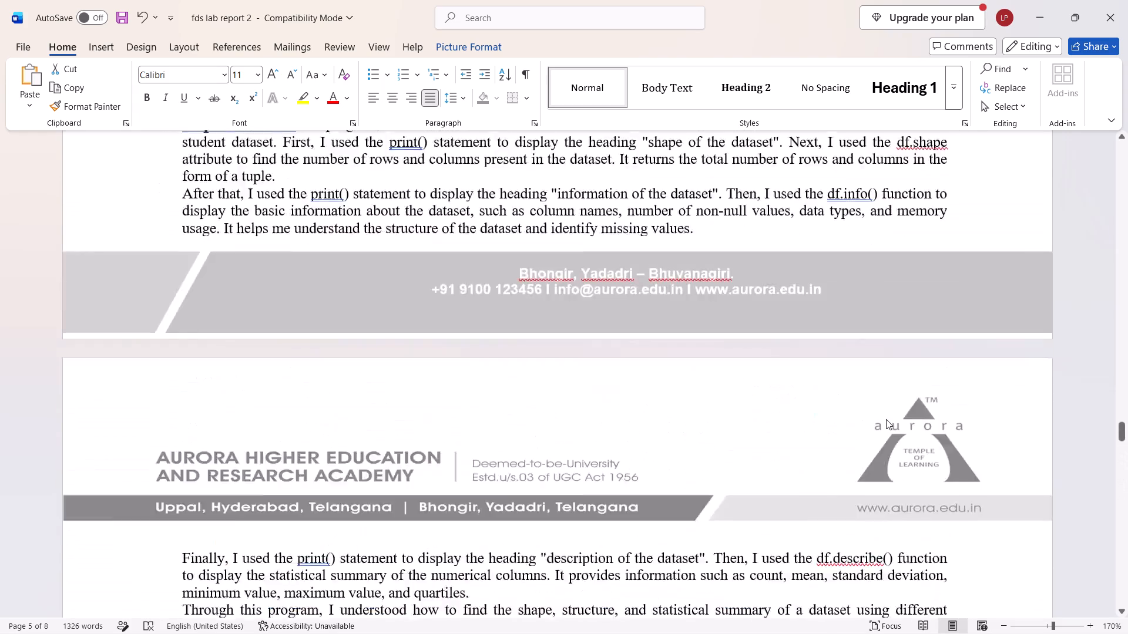
scroll(886, 419, "up", 1)
scroll(886, 419, "down", 3, "ctrl")
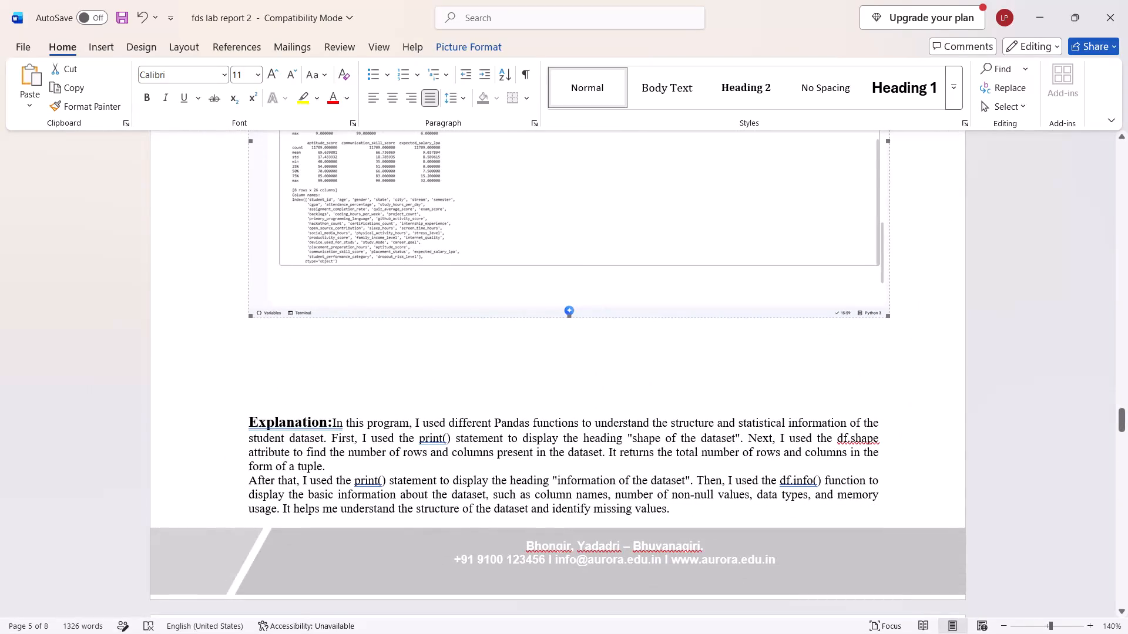
scroll(838, 481, "down", 3)
scroll(838, 481, "up", 1)
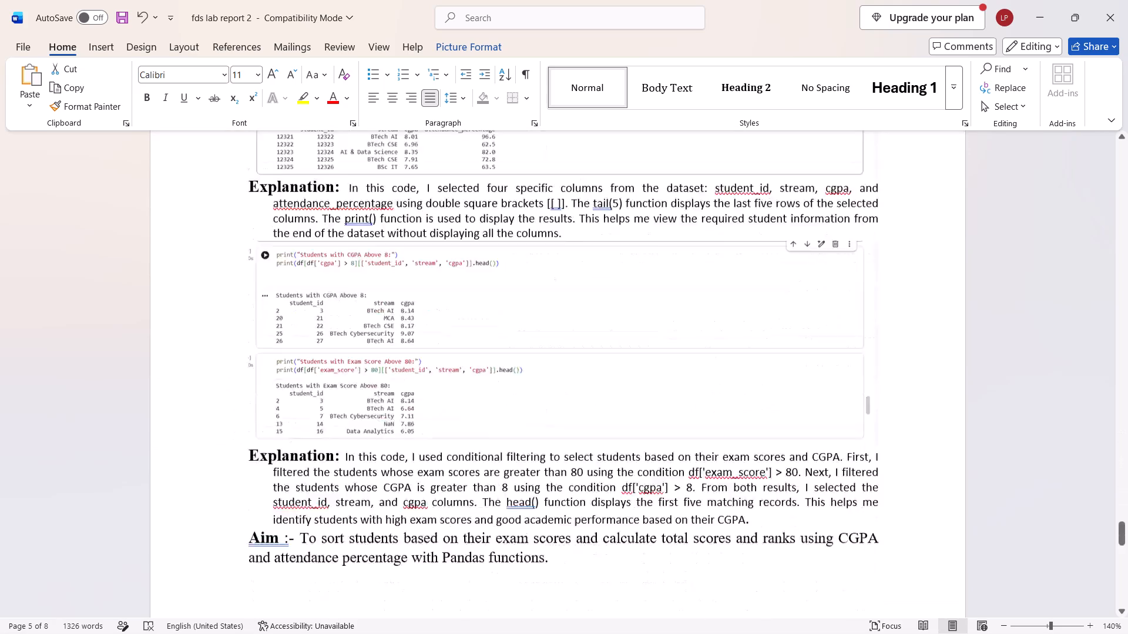
scroll(838, 481, "up", 8)
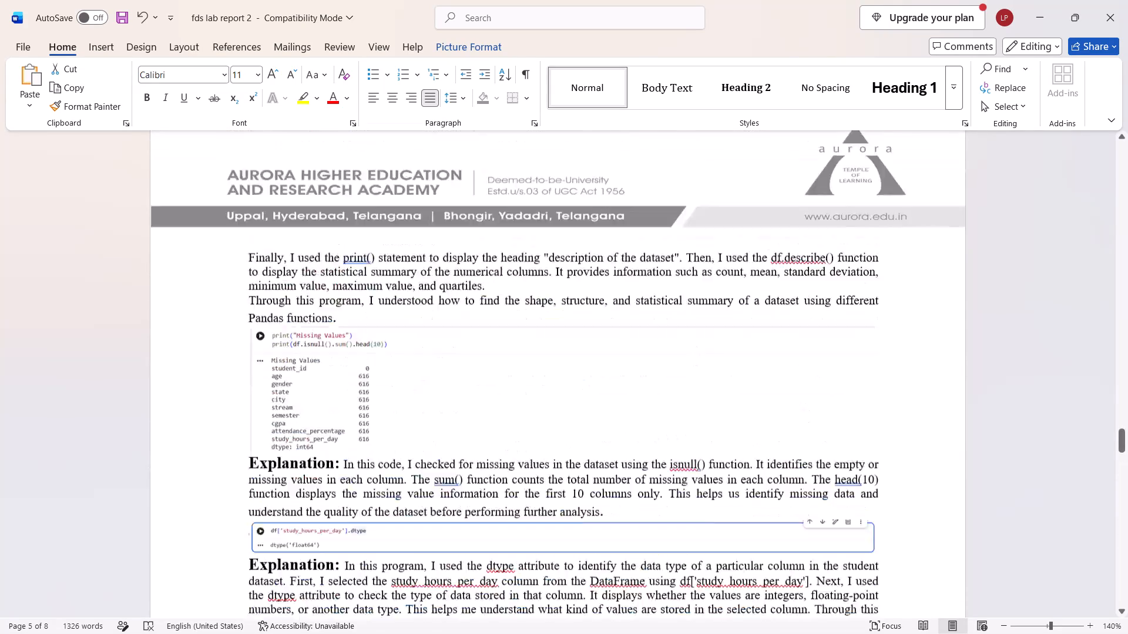
scroll(838, 481, "up", 3)
Delete the whole explanation of the dataset's shape, information and description, including its heading, between the column names output and the Missing Values screenshot.
scroll(838, 481, "down", 1)
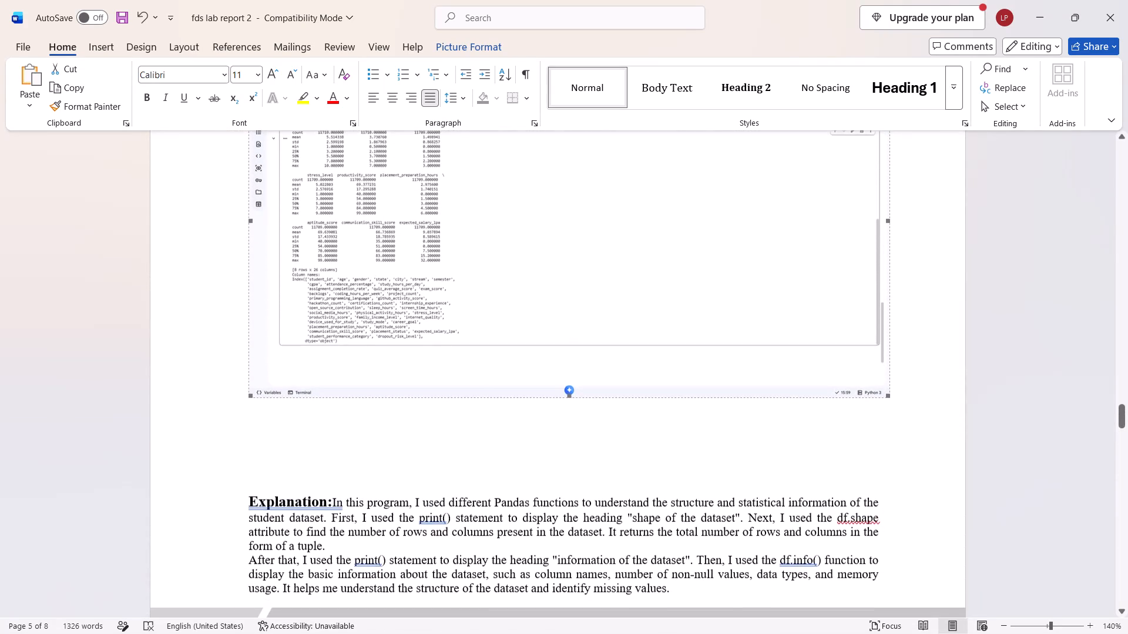
scroll(838, 481, "down", 2)
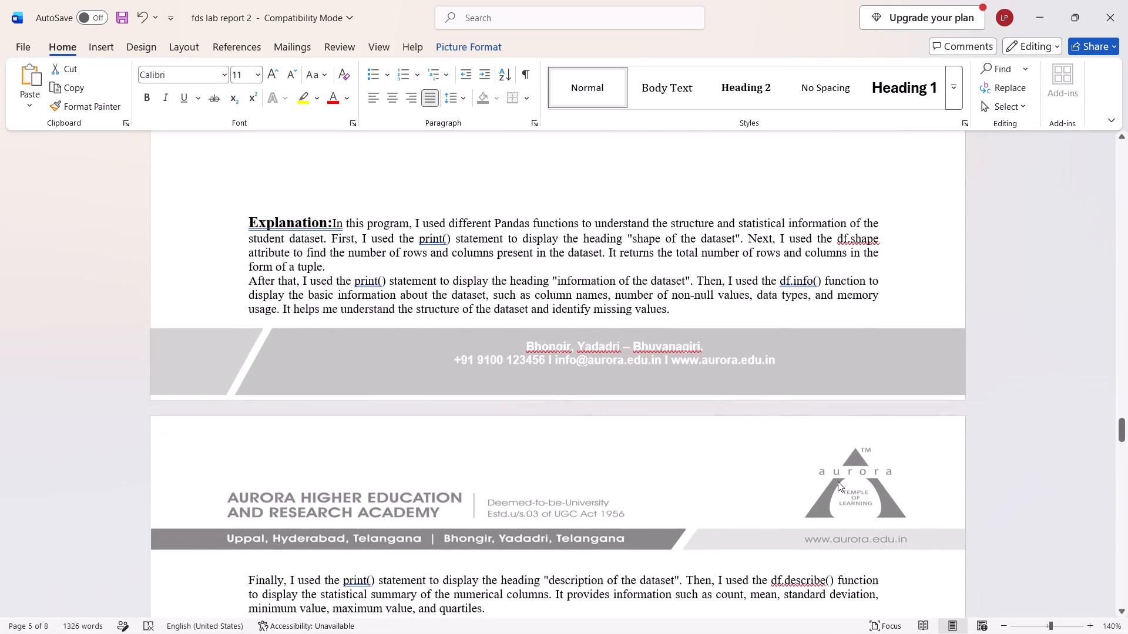
scroll(838, 481, "down", 1)
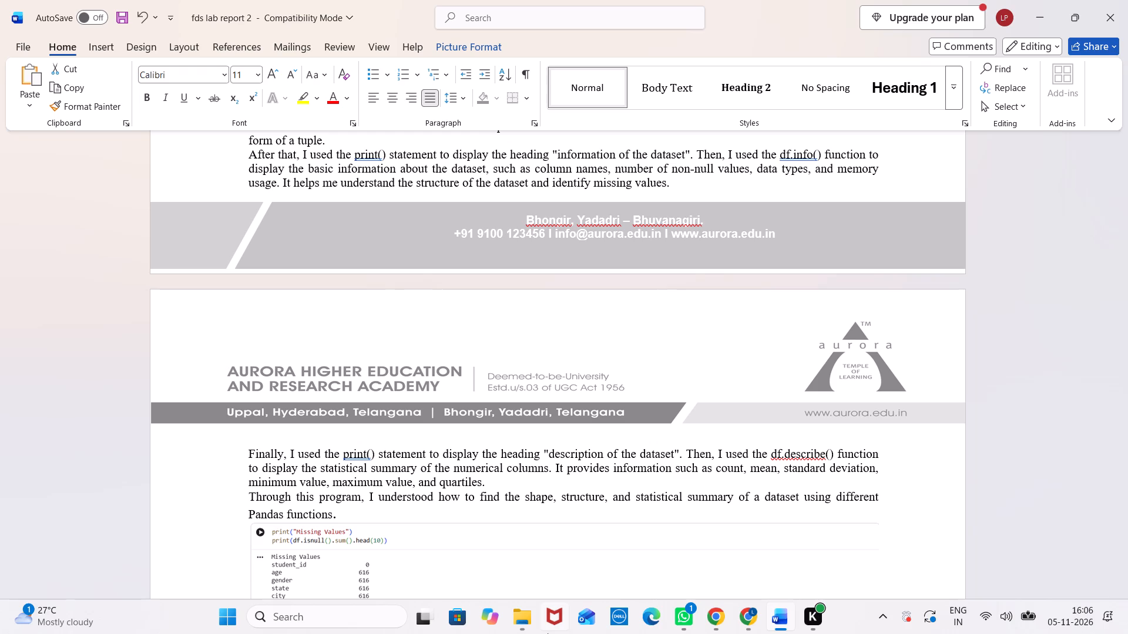
left_click(345, 514)
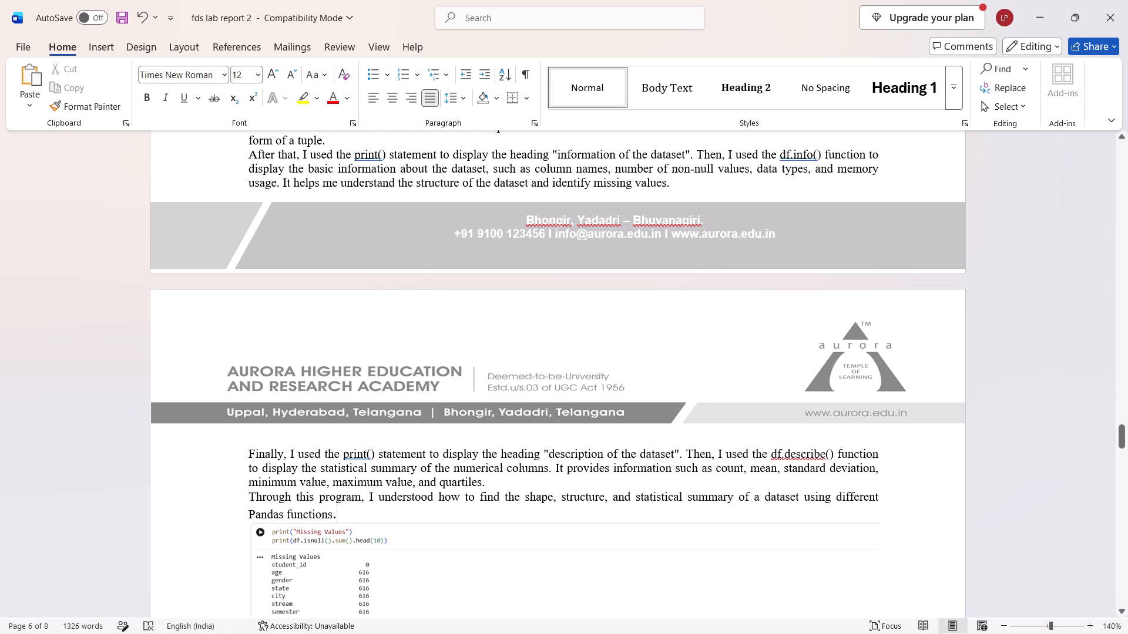
left_click_drag(345, 511, 240, 372)
key("BackSpace")
scroll(240, 372, "up", 1)
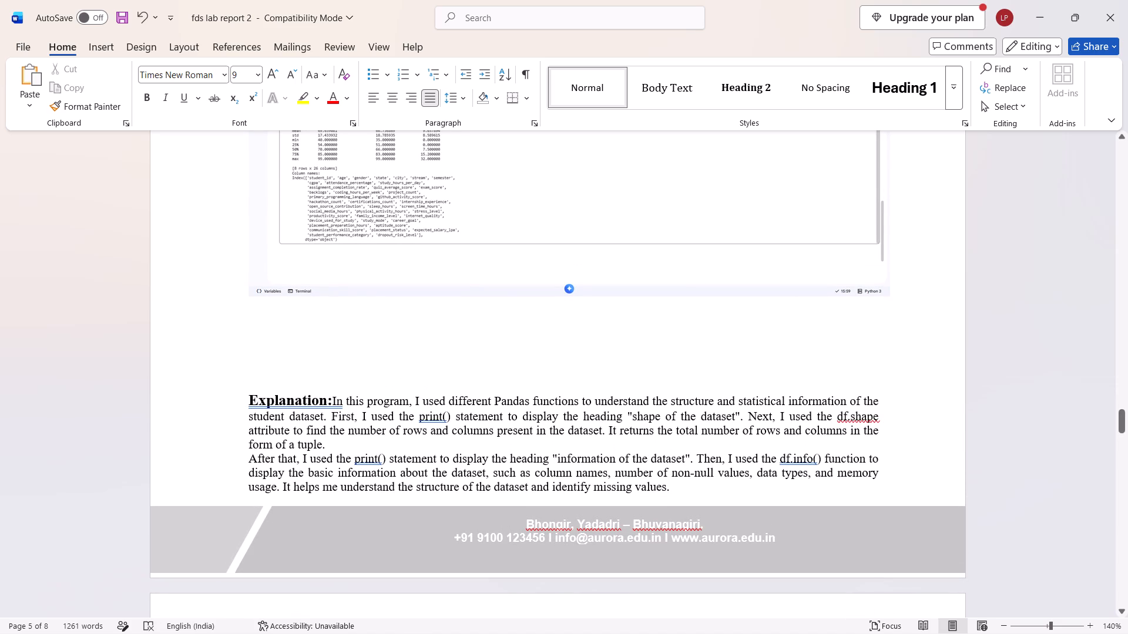
left_click_drag(688, 487, 230, 386)
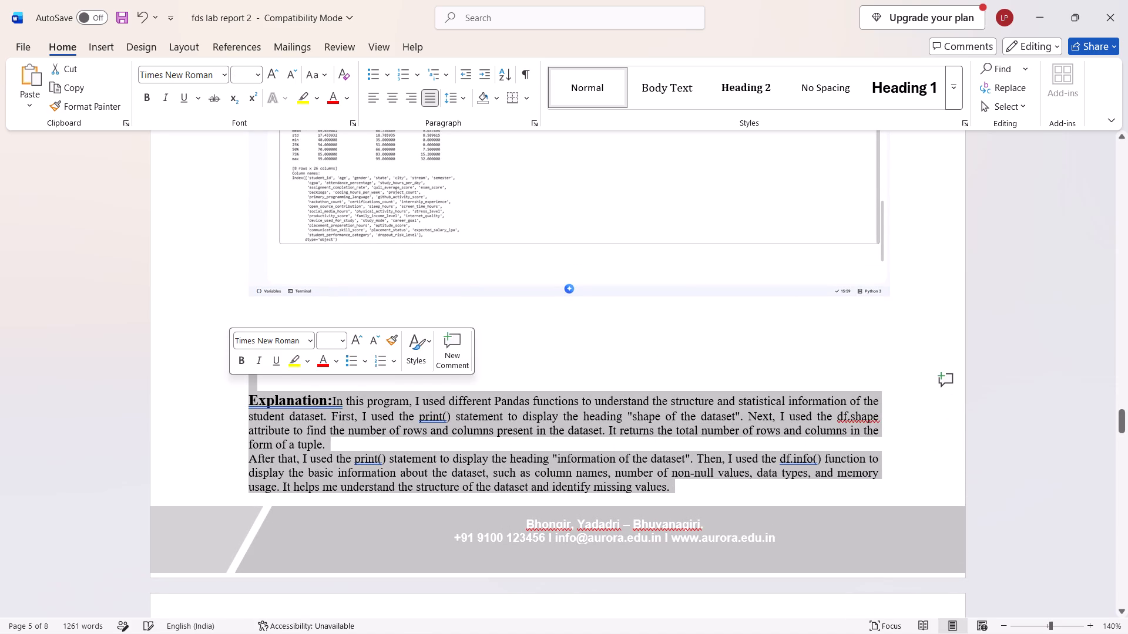
key("BackSpace")
Insert two line breaks between the dataset description screenshot and the column names output screenshot to separate them.
scroll(230, 386, "up", 1)
scroll(230, 386, "right", 1)
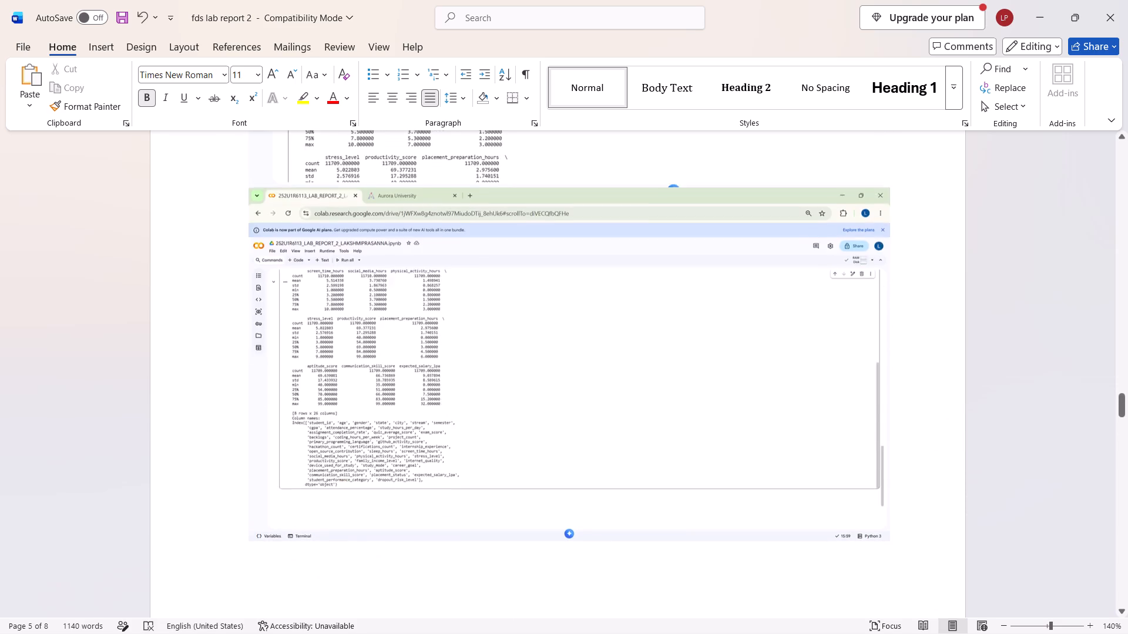
scroll(230, 386, "right", 1)
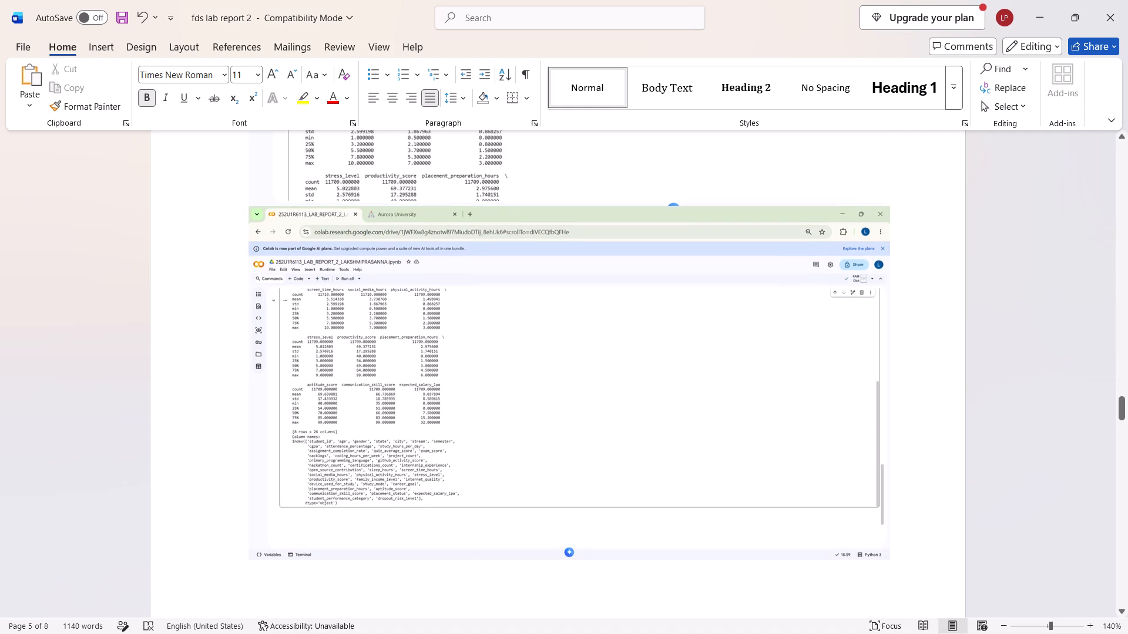
scroll(230, 386, "right", 1)
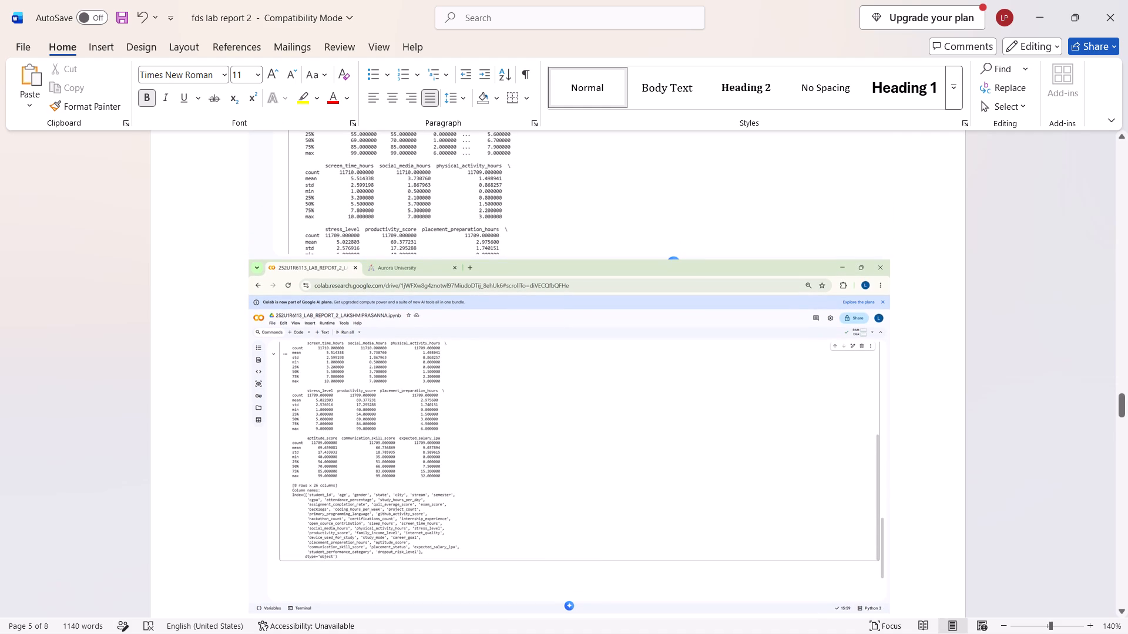
left_click(895, 272)
left_click(888, 267)
double_click(865, 257)
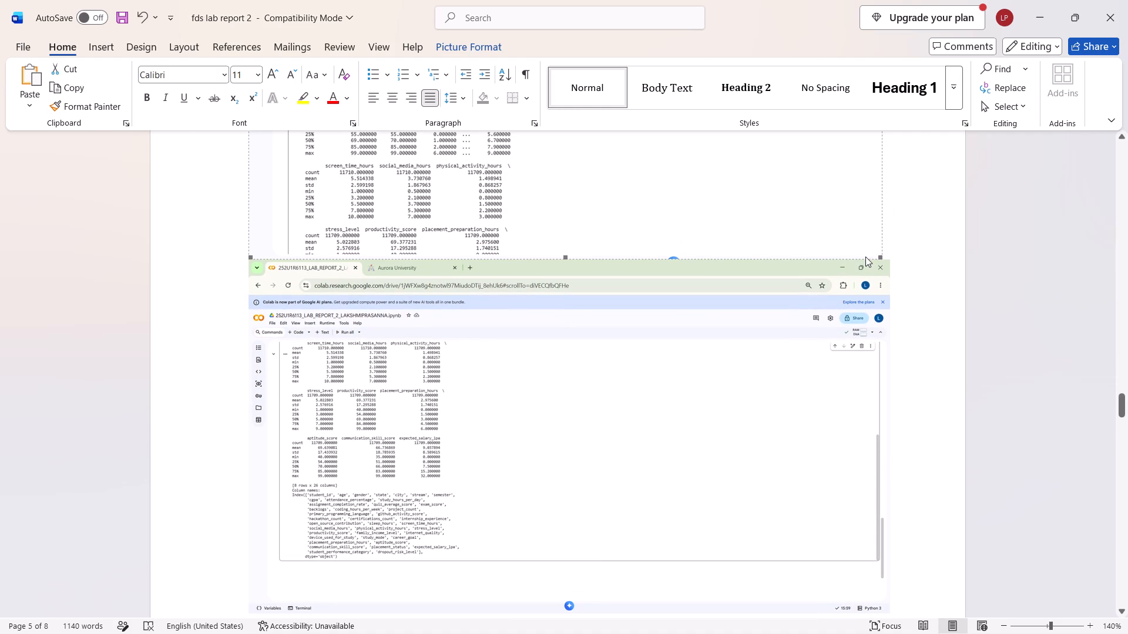
left_click(904, 246)
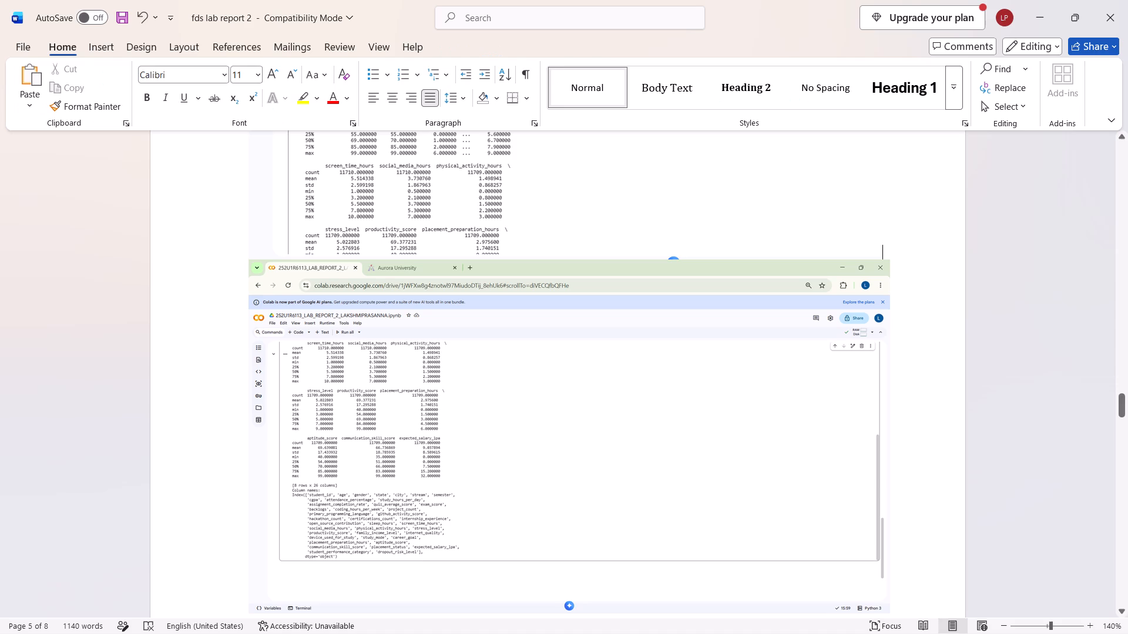
key("Return")
key("Return")
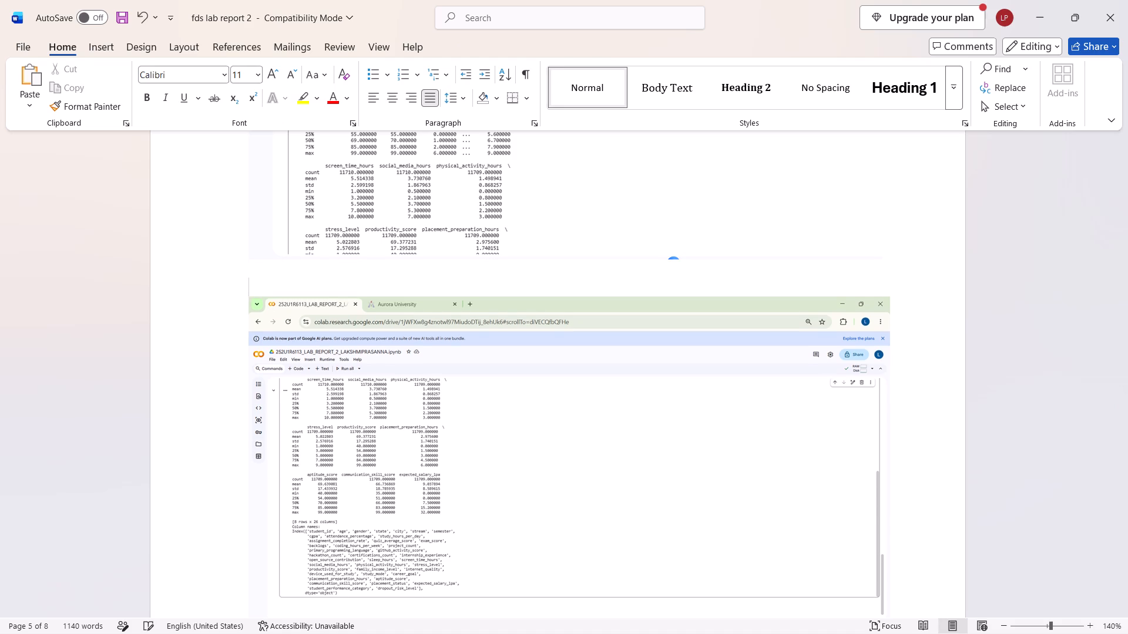
Add empty lines after the column names output and enter the heading "Explanation:" atop the next page, above the Missing Values screenshot, followed by a new line.
scroll(904, 246, "down", 4)
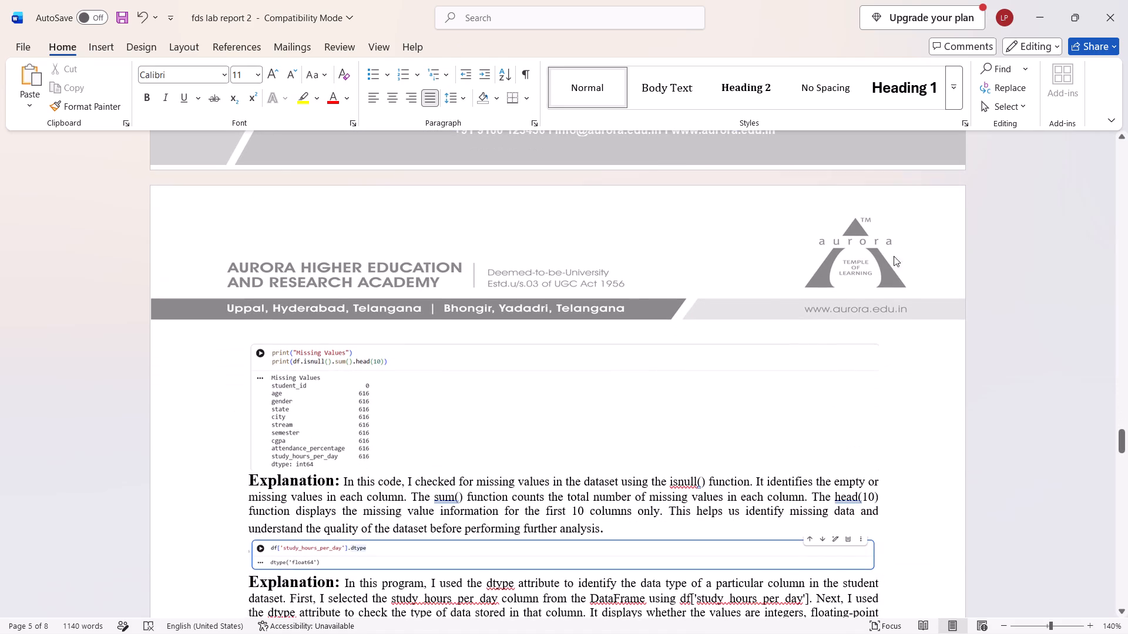
left_click(498, 339)
key("Up")
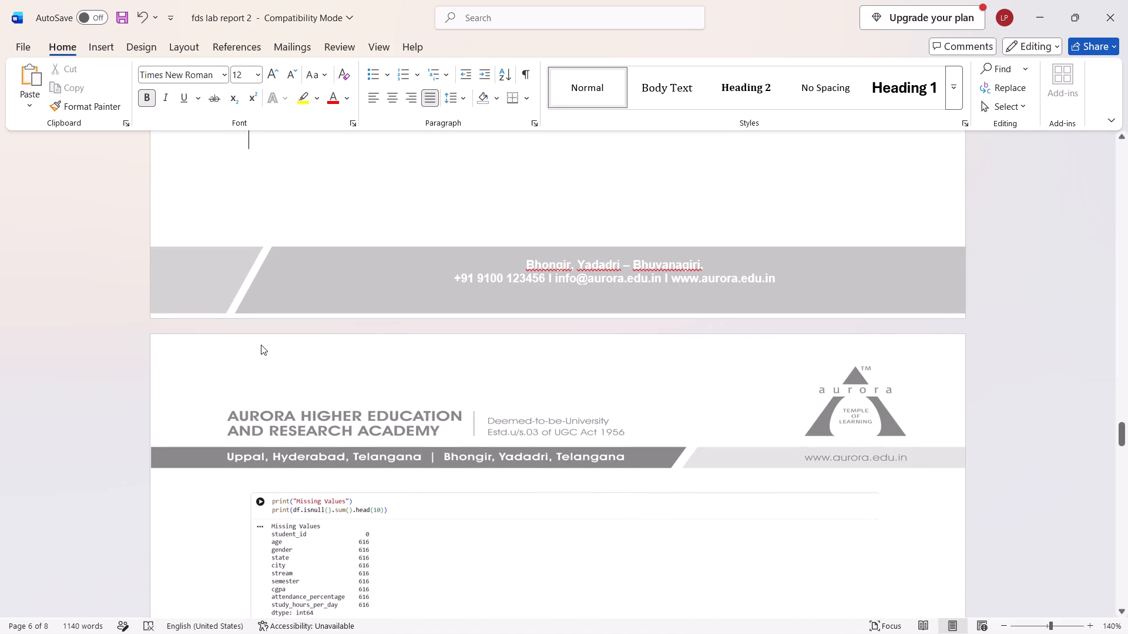
key("Return")
key("Return")
key("Return")
key("Return")
key("Return")
key("Return")
key("Return")
key("Up")
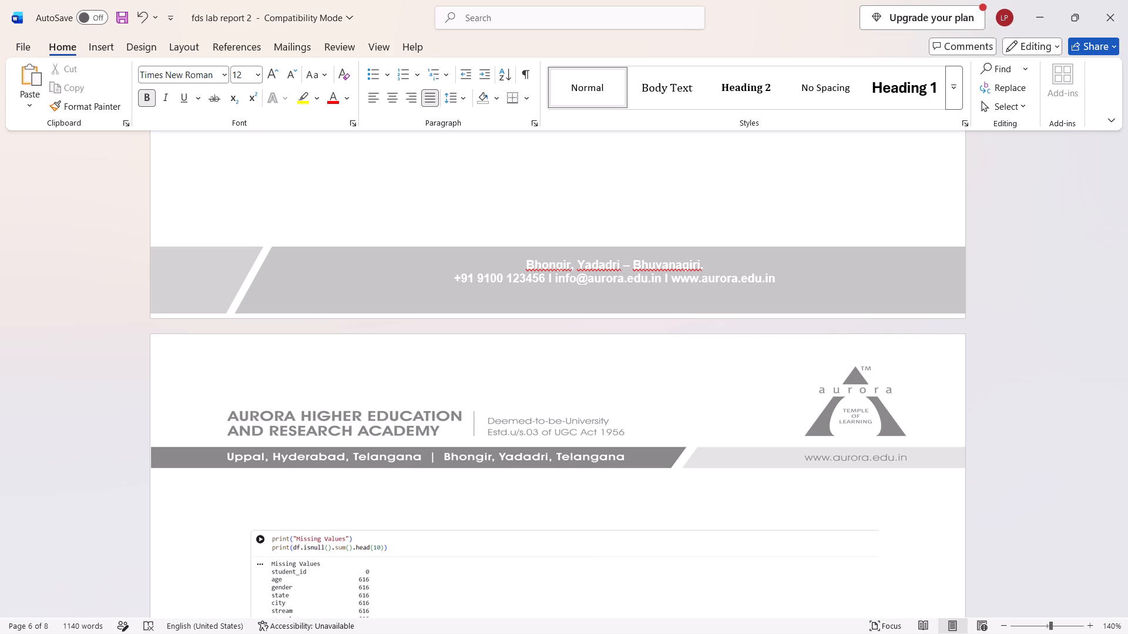
key("e")
type("xplanation")
key("shift+colon")
key("Return")
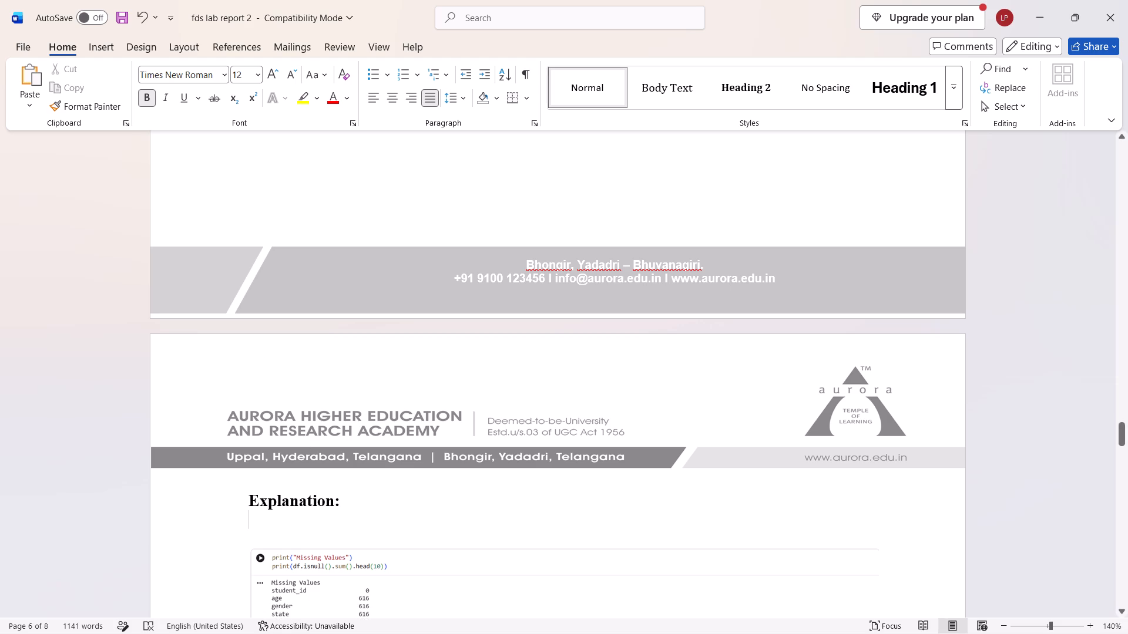
Set the font size of the new "Explanation:" heading to 14.
left_click_drag(349, 500, 239, 507)
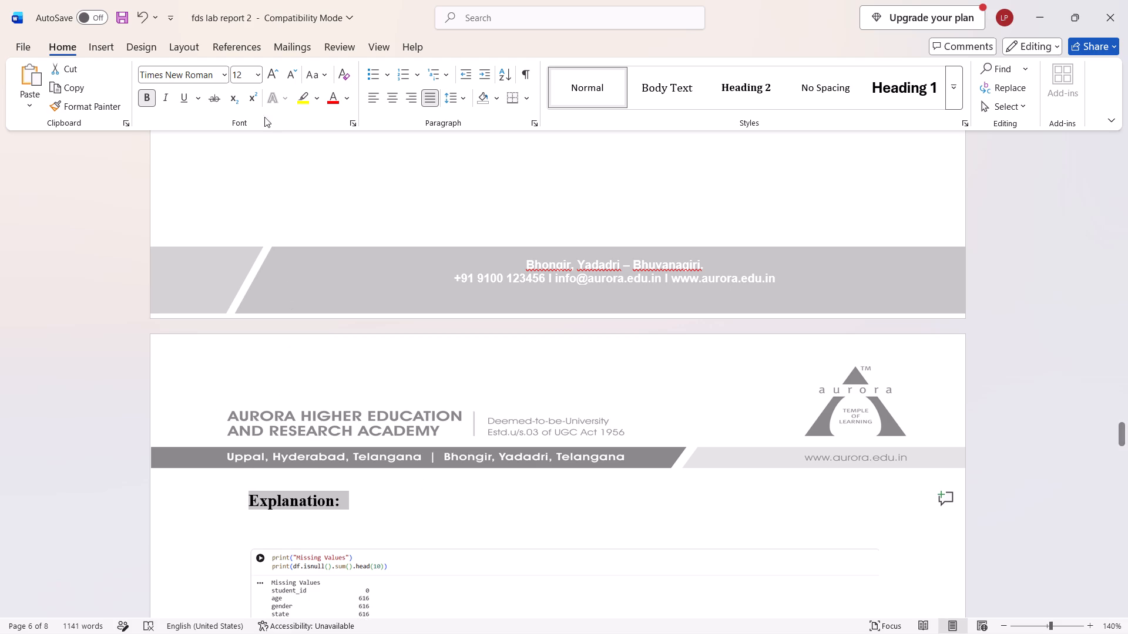
left_click_drag(259, 75, 241, 186)
left_click(241, 186)
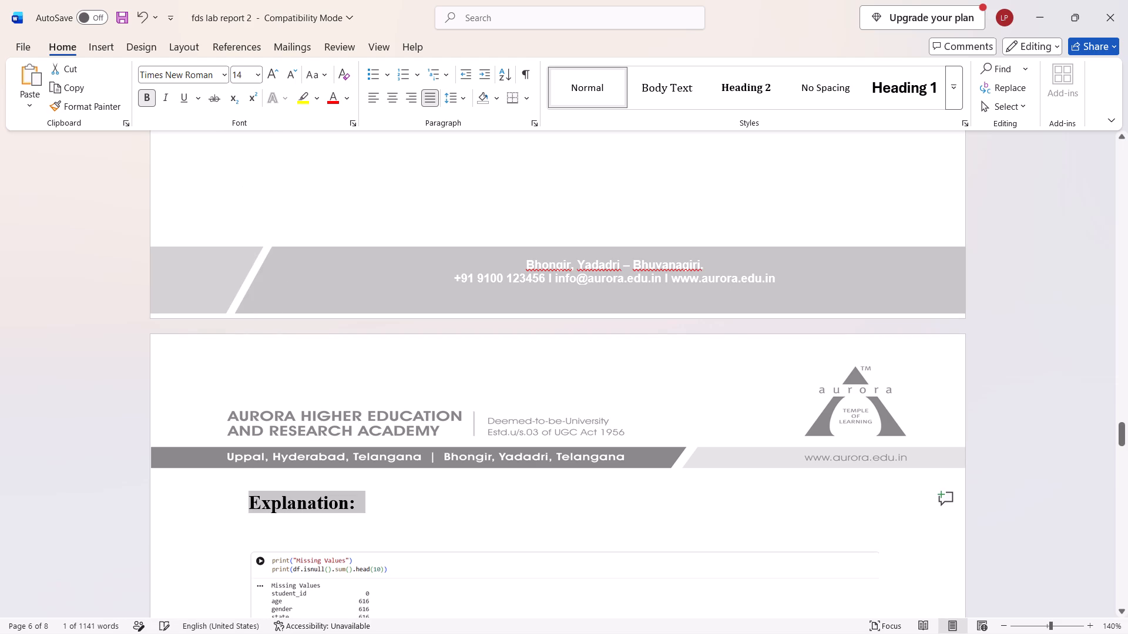
scroll(347, 543, "down", 1)
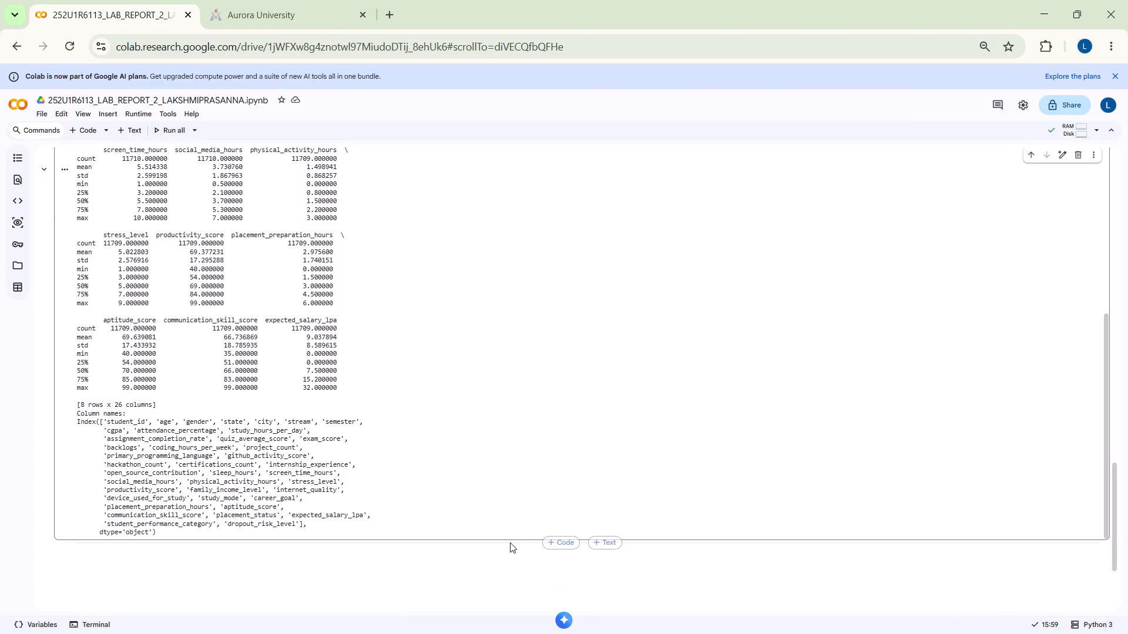
left_click(560, 539)
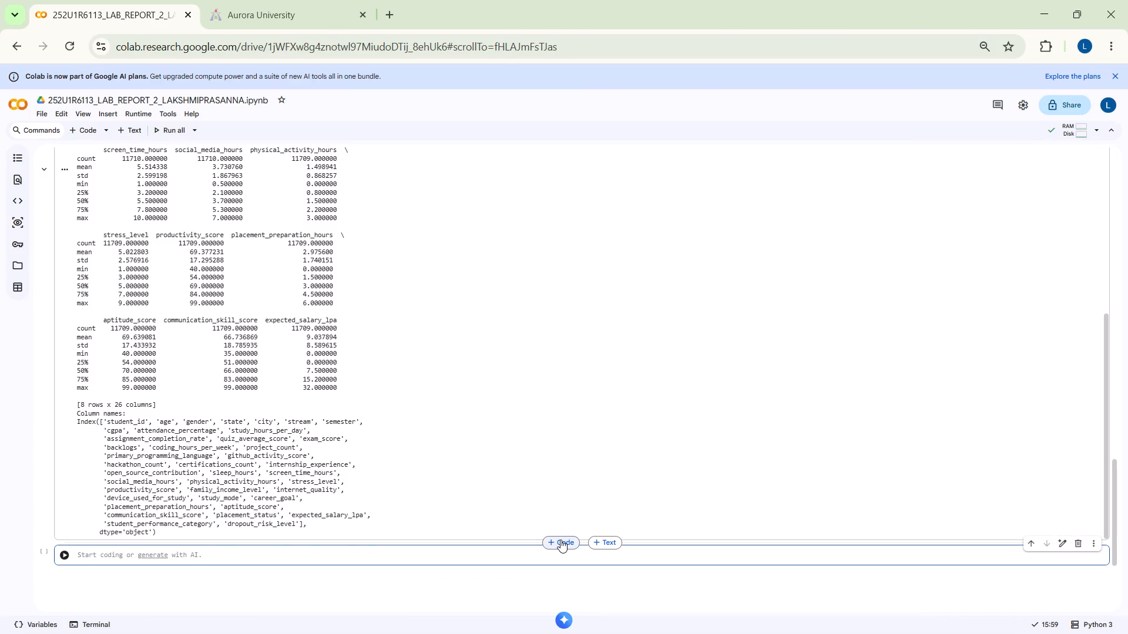
key("ctrl+shift+equal")
key("ctrl+shift+equal")
key("ctrl+shift+equal")
key("ctrl+shift+equal")
scroll(560, 539, "down", 4)
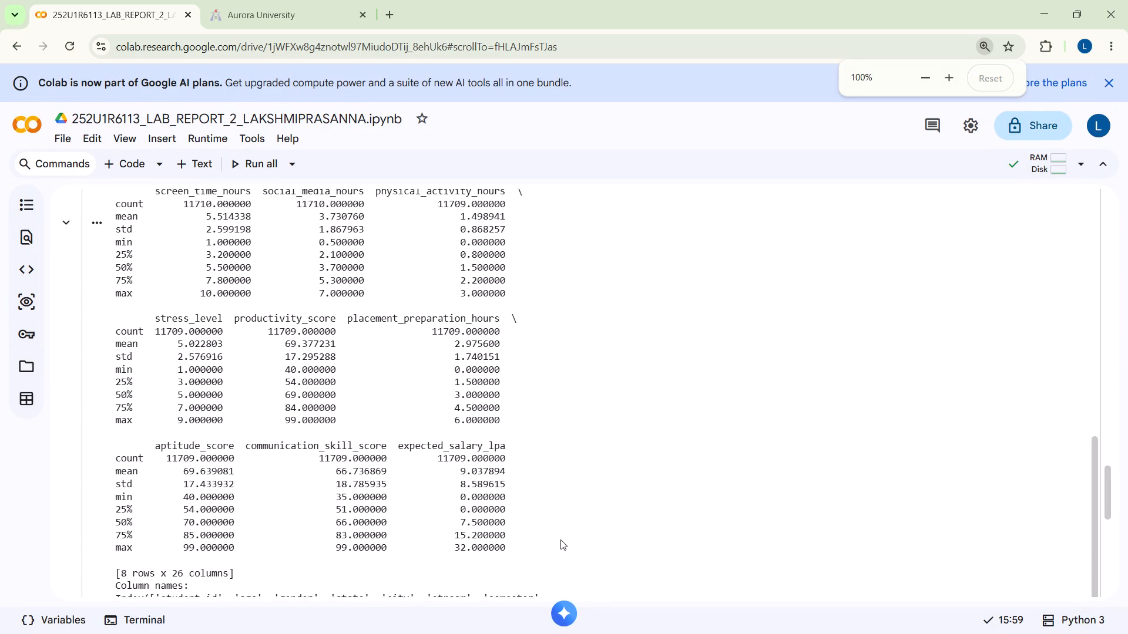
scroll(560, 539, "down", 2)
scroll(553, 343, "down", 9)
scroll(553, 343, "up", 1)
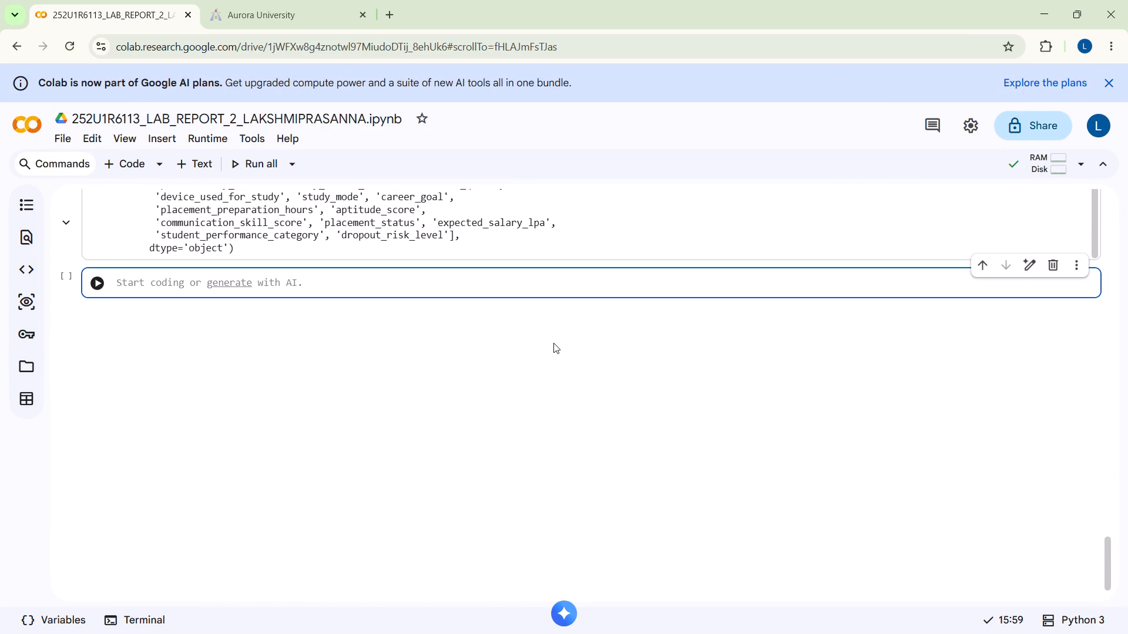
key("ctrl+v")
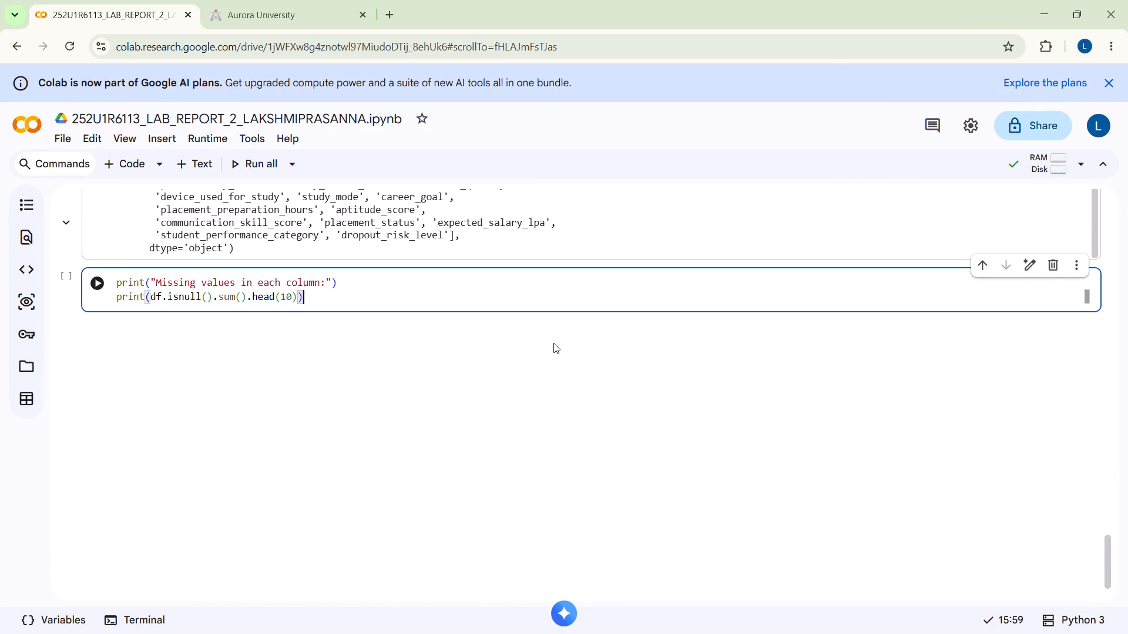
Change the head() argument in the missing-values code to 15 and run the cell.
left_click(294, 296)
key("BackSpace")
key("BackSpace")
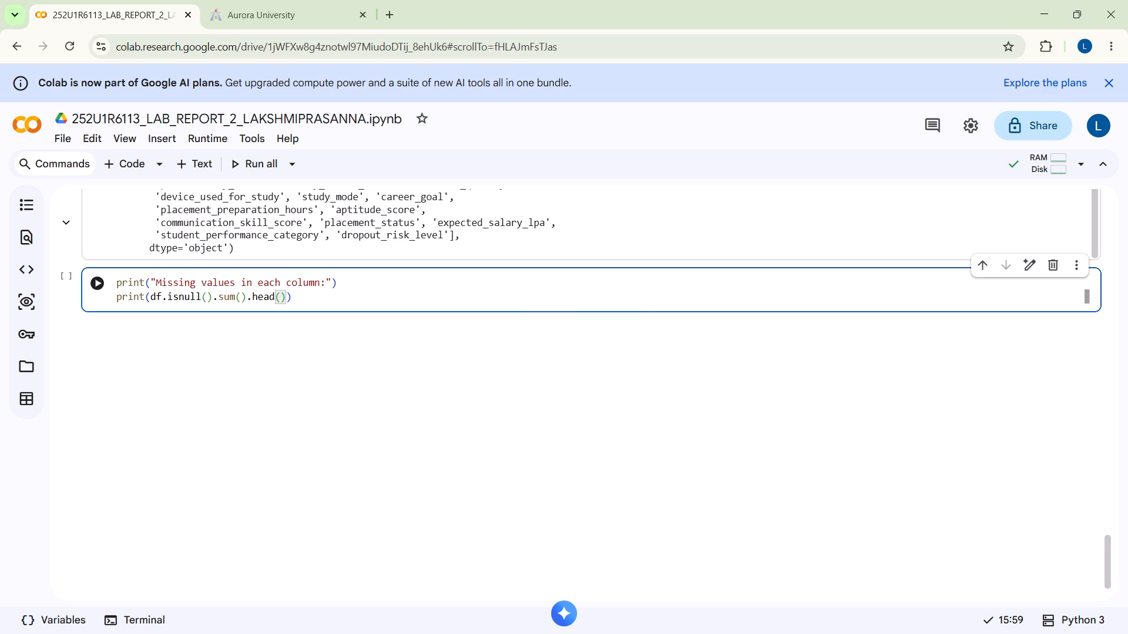
key("1")
key("5")
left_click(93, 283)
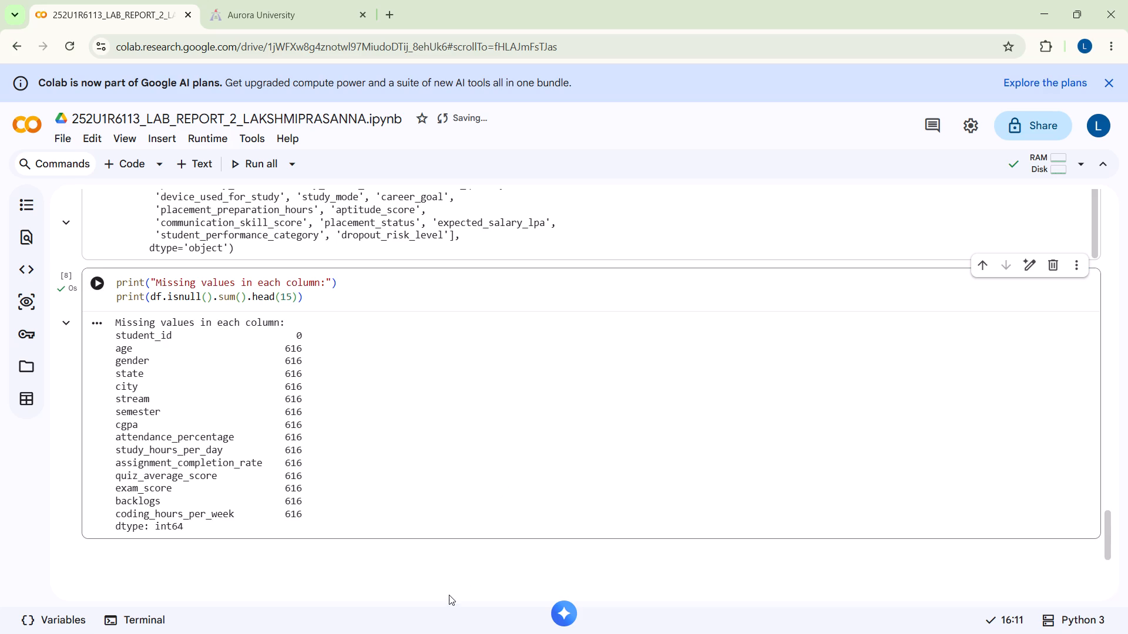
Enlarge the Colab page, capture a screenshot showing the head(15) missing-values code, and paste it below the missing-values Aim in the Word report.
scroll(448, 599, "down", 1)
scroll(517, 316, "right", 4)
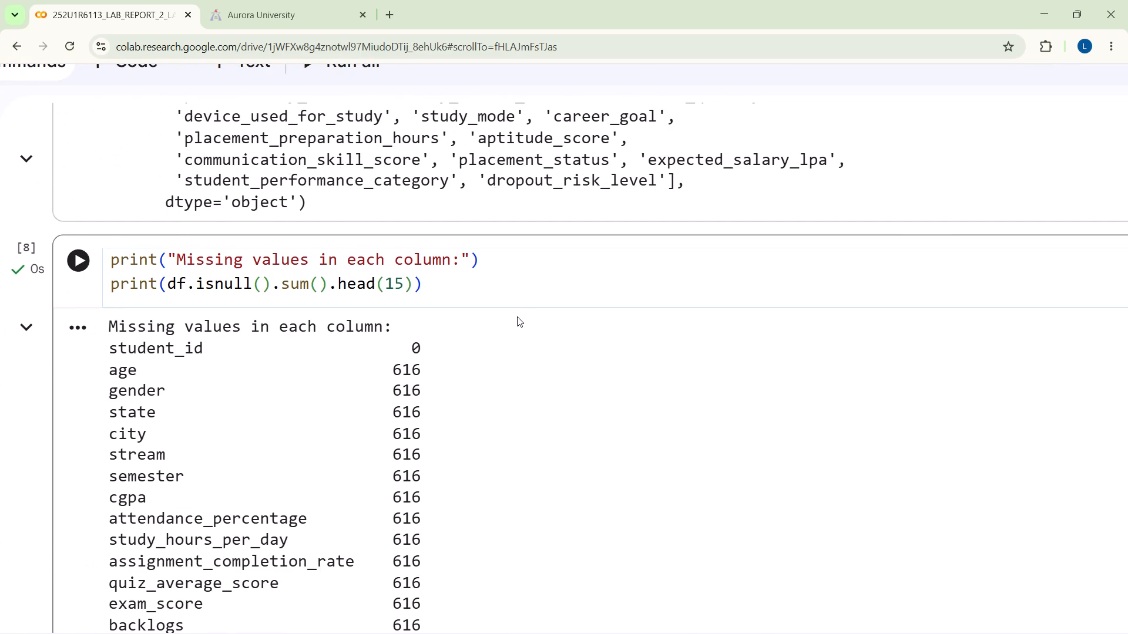
right_click(517, 316)
left_click(432, 573)
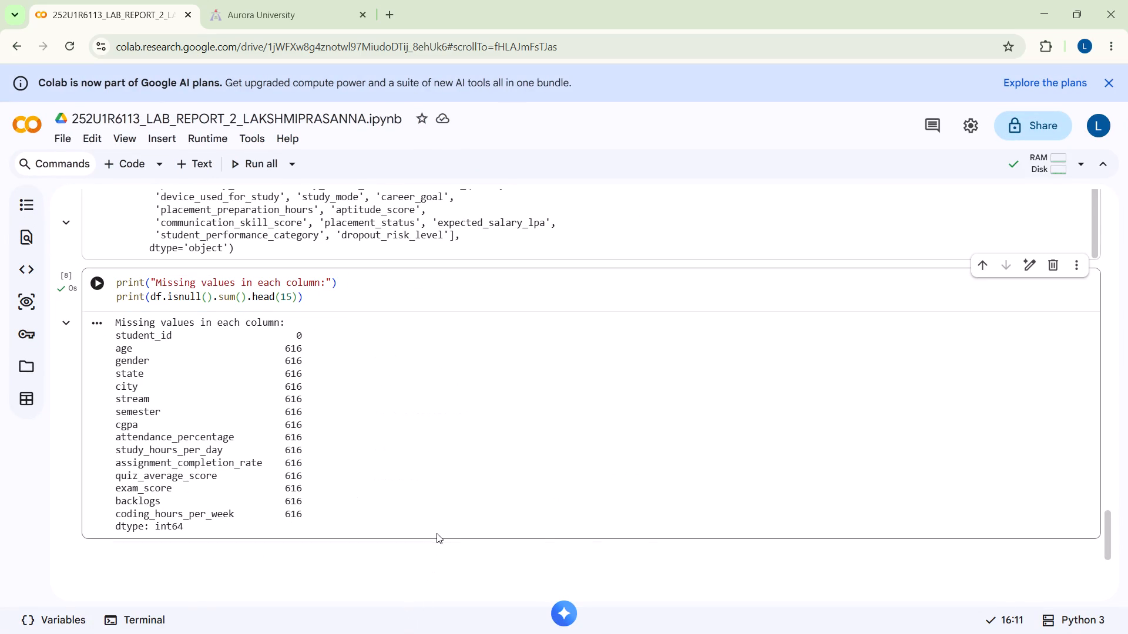
key("ctrl+shift+equal")
key("ctrl+shift+equal")
key("ctrl+shift+equal")
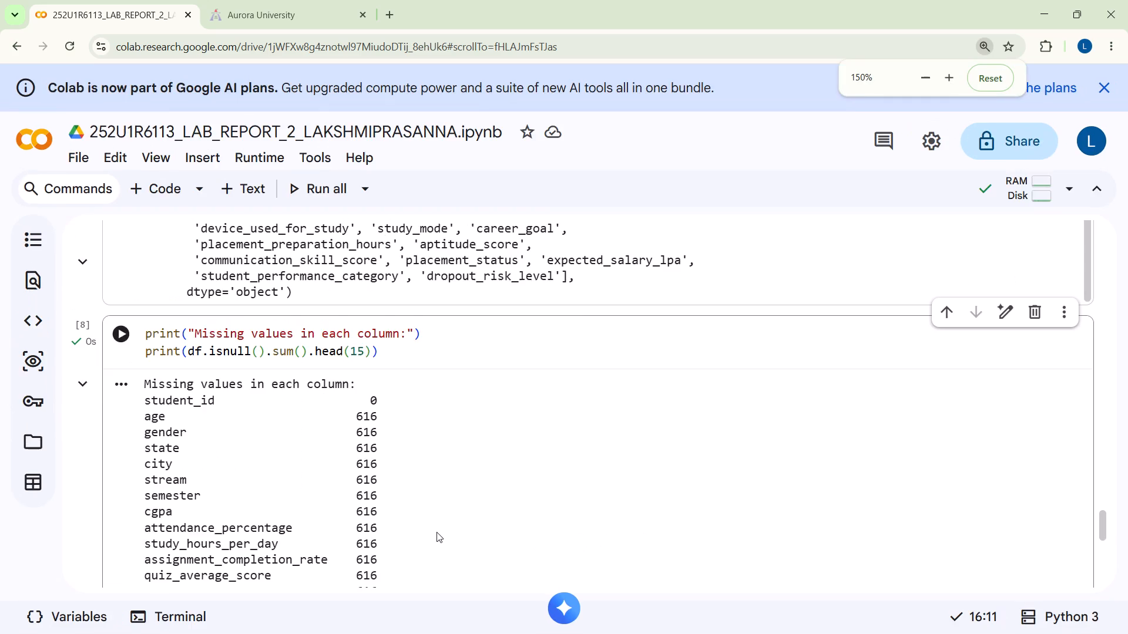
key("ctrl+shift+equal")
scroll(437, 532, "up", 1)
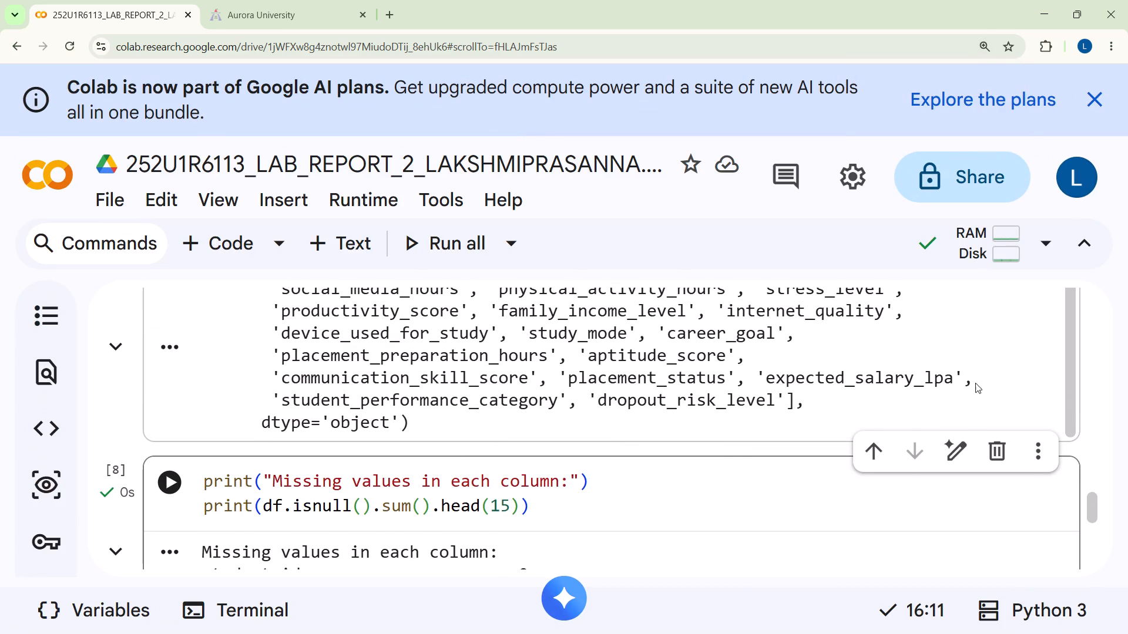
scroll(725, 507, "up", 1)
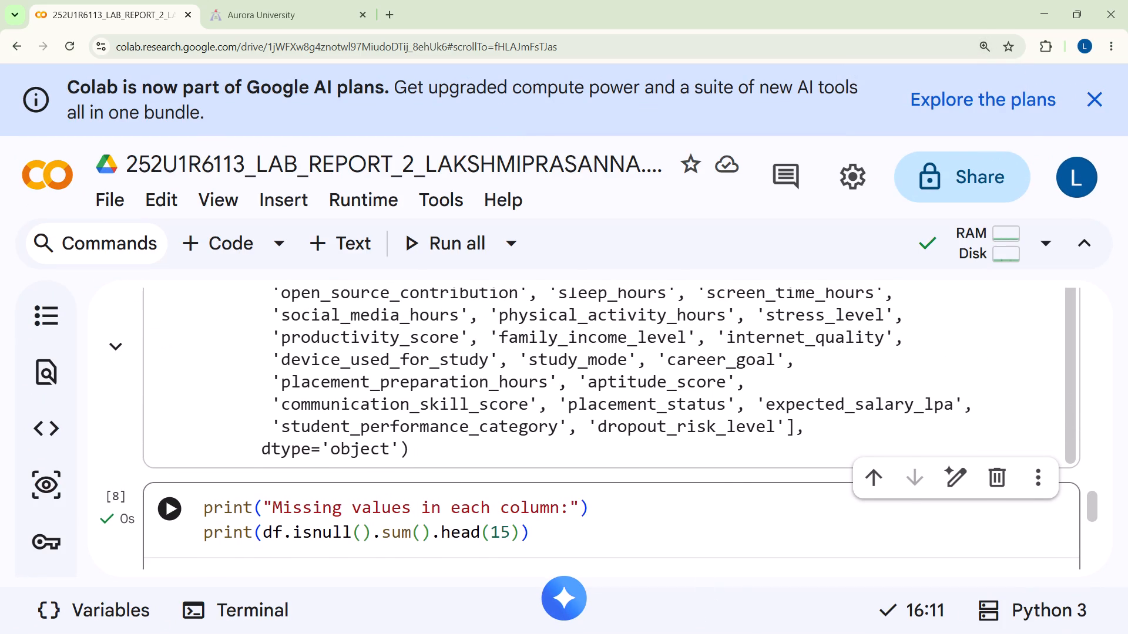
scroll(725, 507, "up", 1)
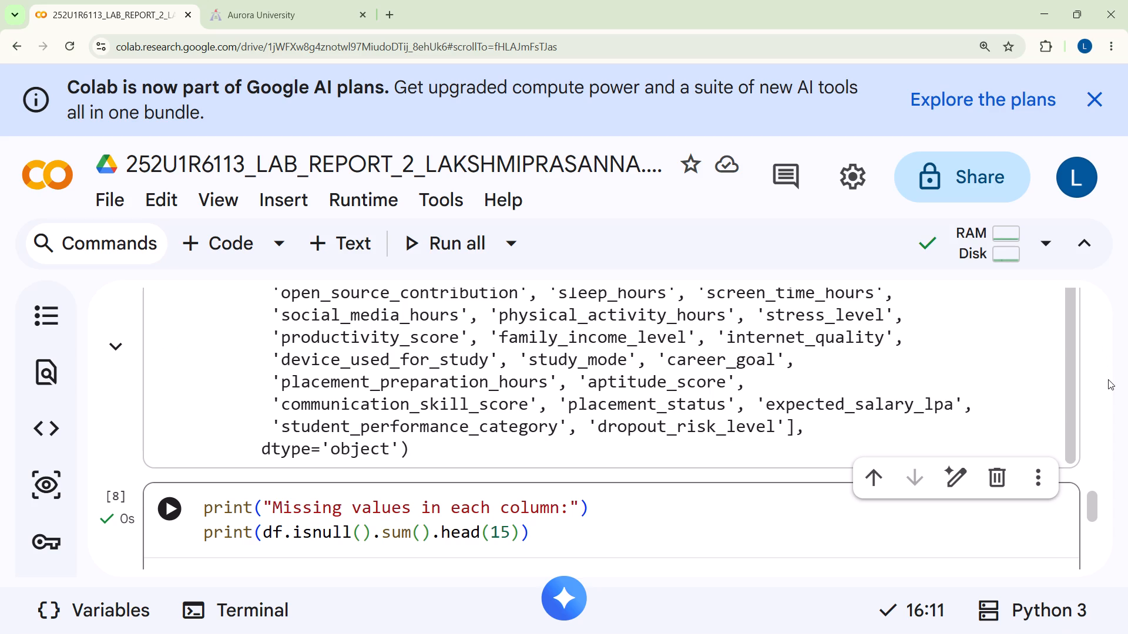
key("super+Print")
key("ctrl+c")
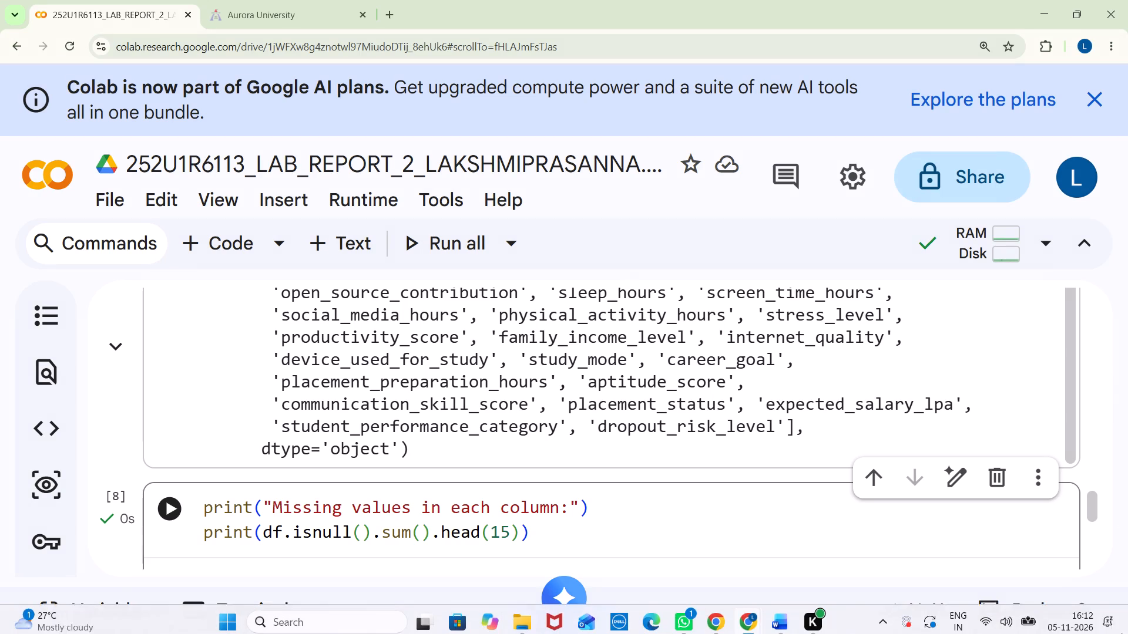
left_click(781, 623)
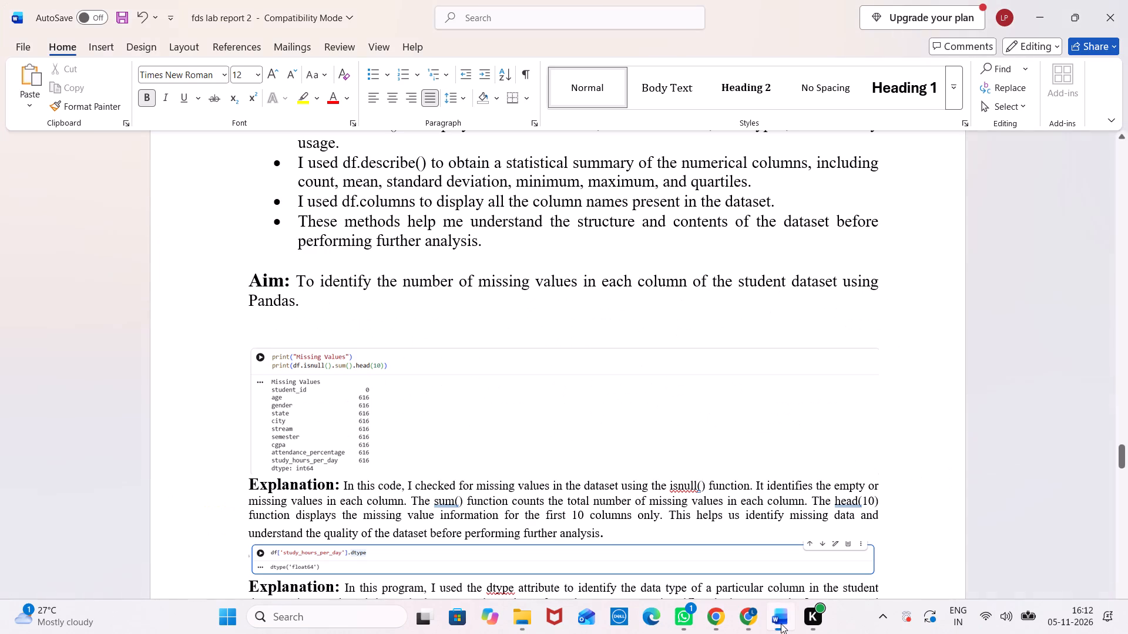
key("ctrl+v")
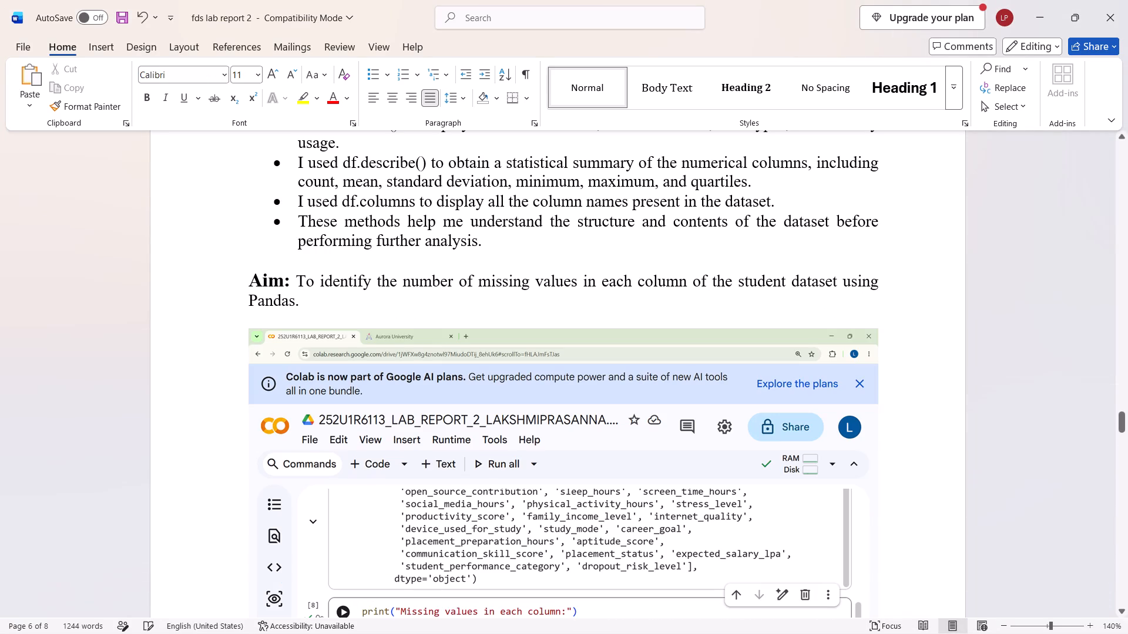
Delete the old head(10) missing-values screenshot beneath the newly pasted Colab screenshot.
scroll(612, 451, "down", 2)
left_click(606, 501)
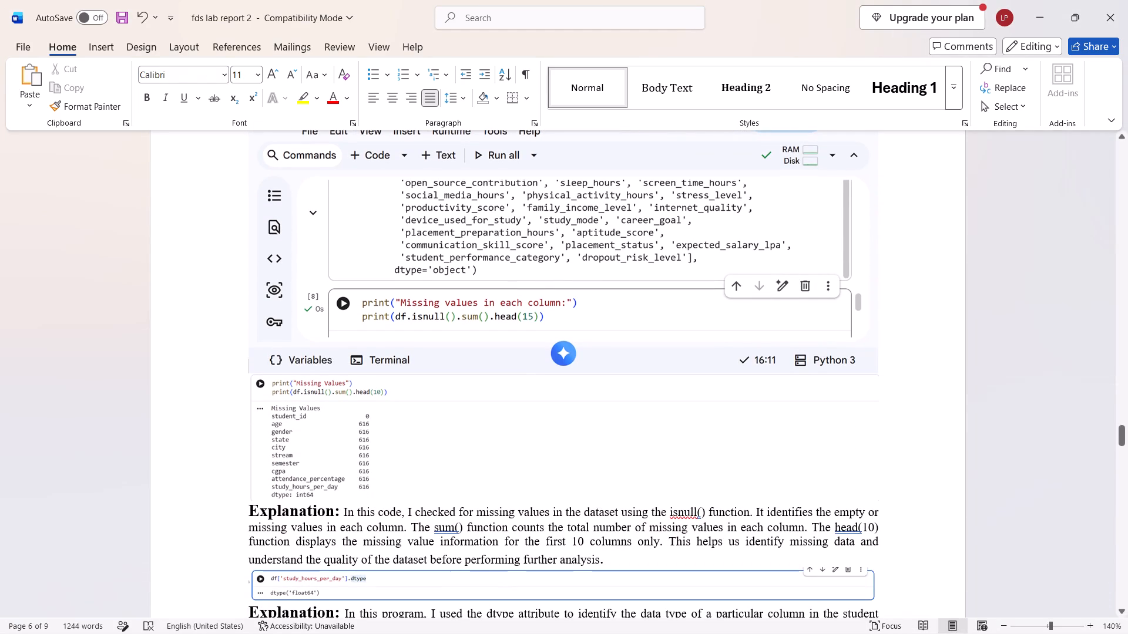
left_click(646, 455)
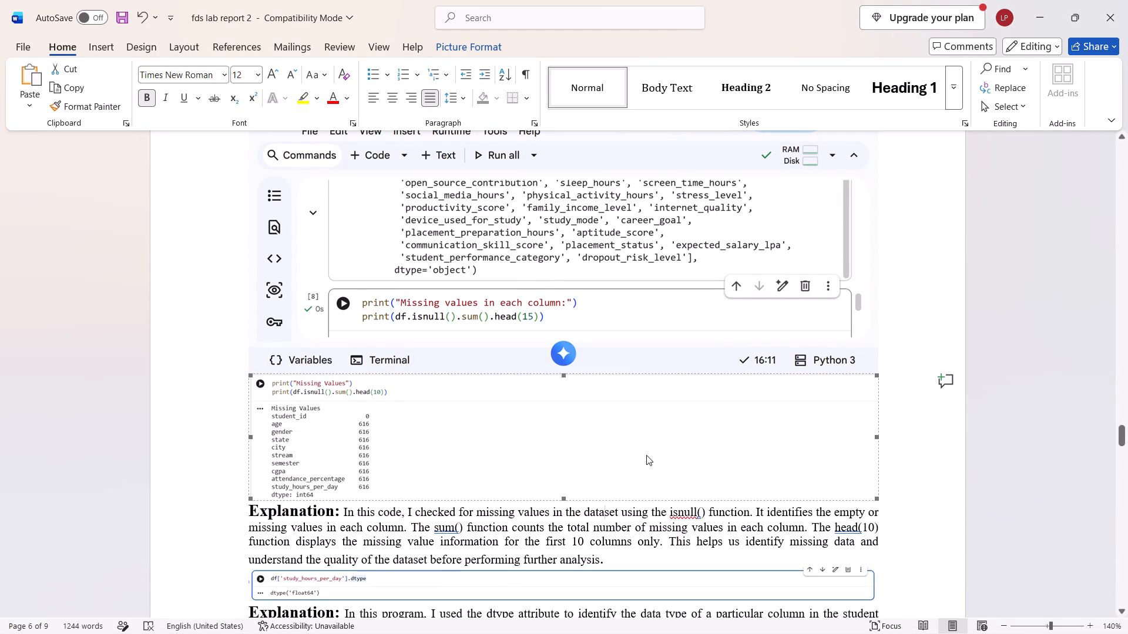
key("BackSpace")
Add a "Code Execution:" heading on its own line between the missing-values Aim and the Colab screenshot.
scroll(646, 455, "up", 1)
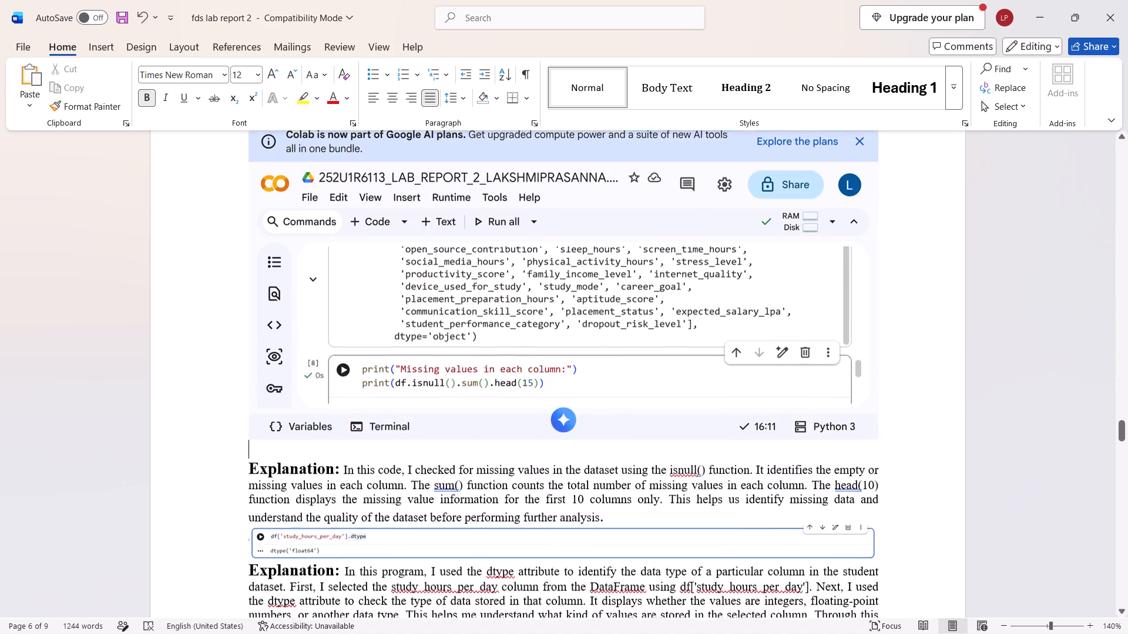
scroll(646, 455, "up", 2)
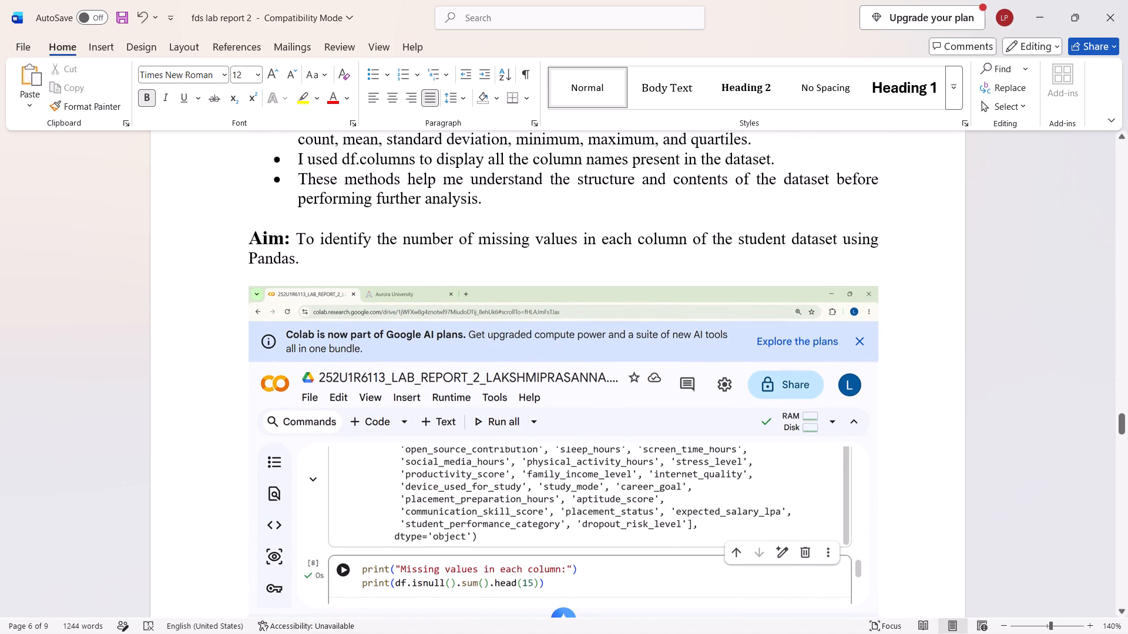
left_click(419, 265)
key("Return")
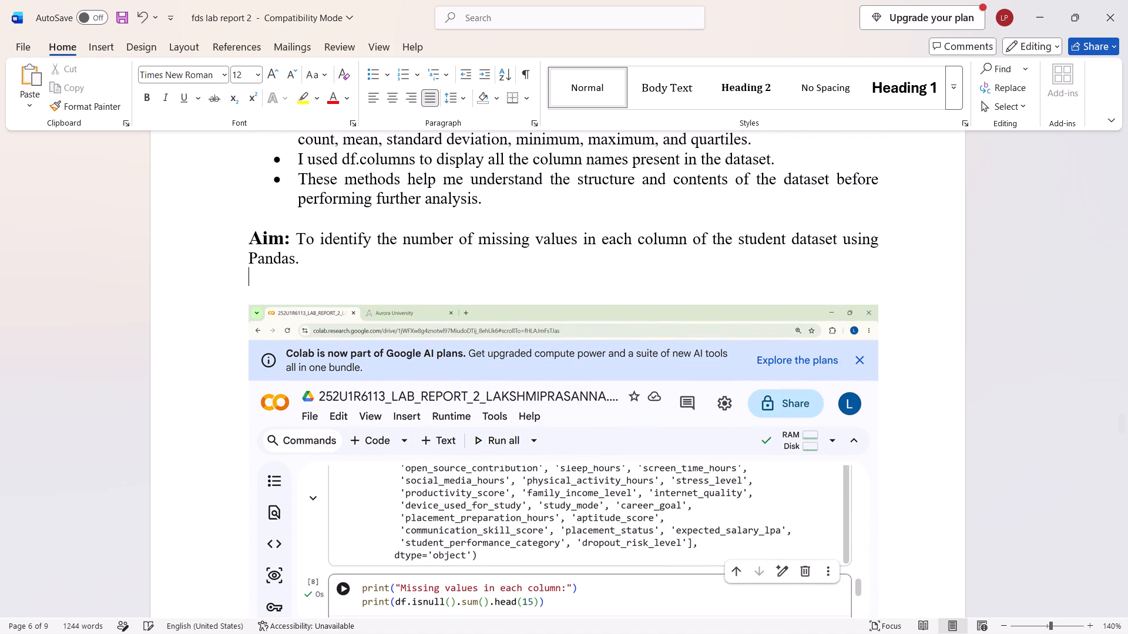
key("Return")
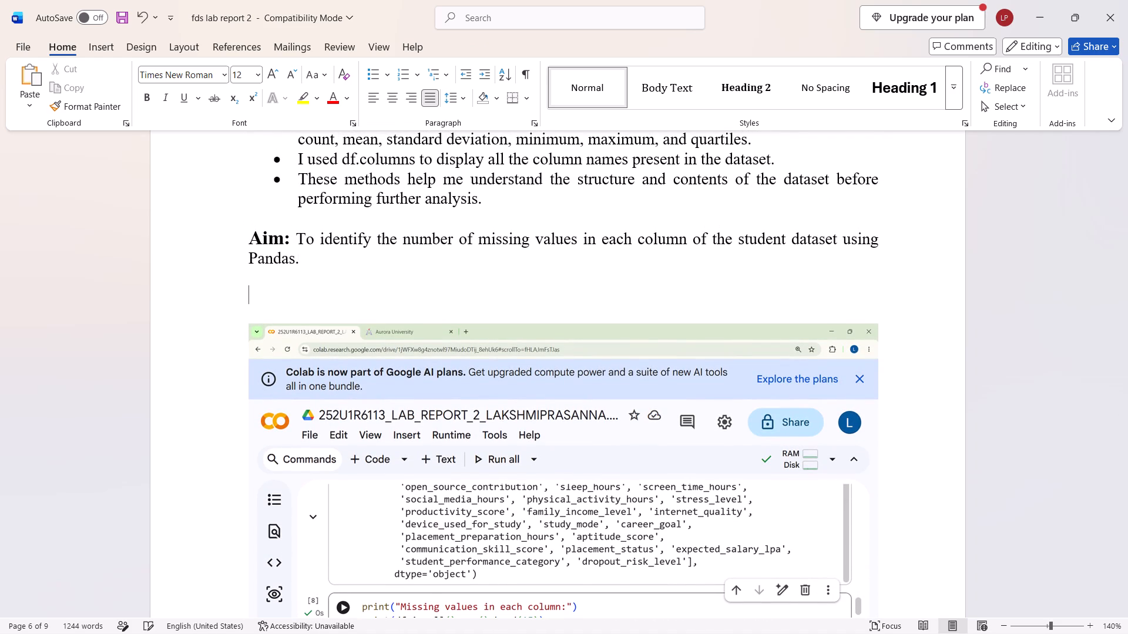
key("Down")
key("c")
type("ode")
key("space")
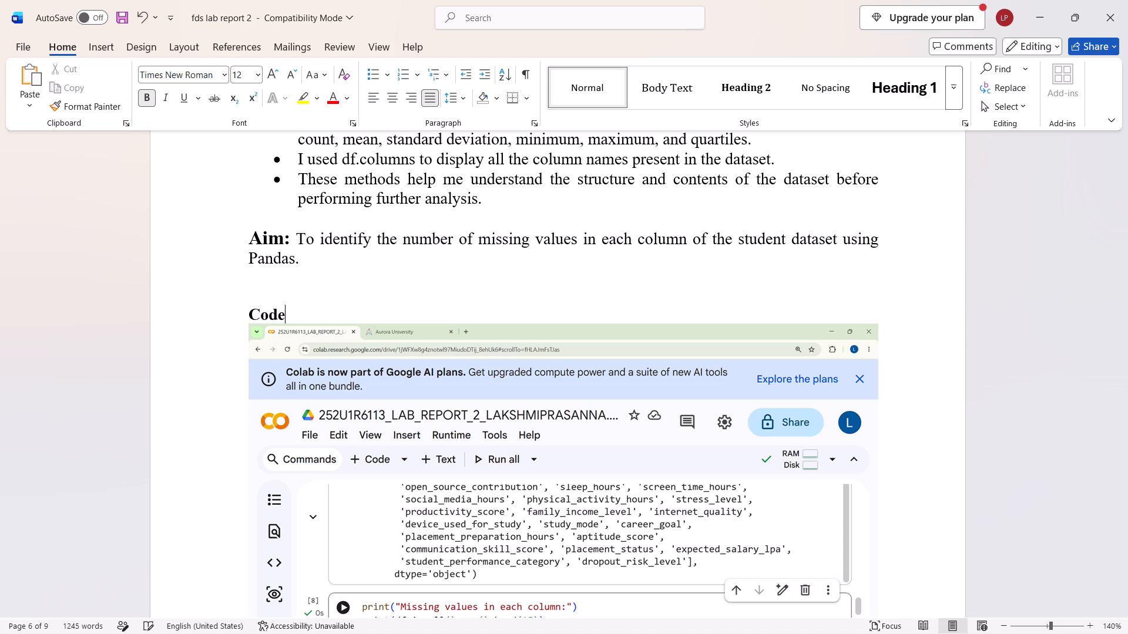
key("e")
key("x")
type("ecution")
key("shift+colon")
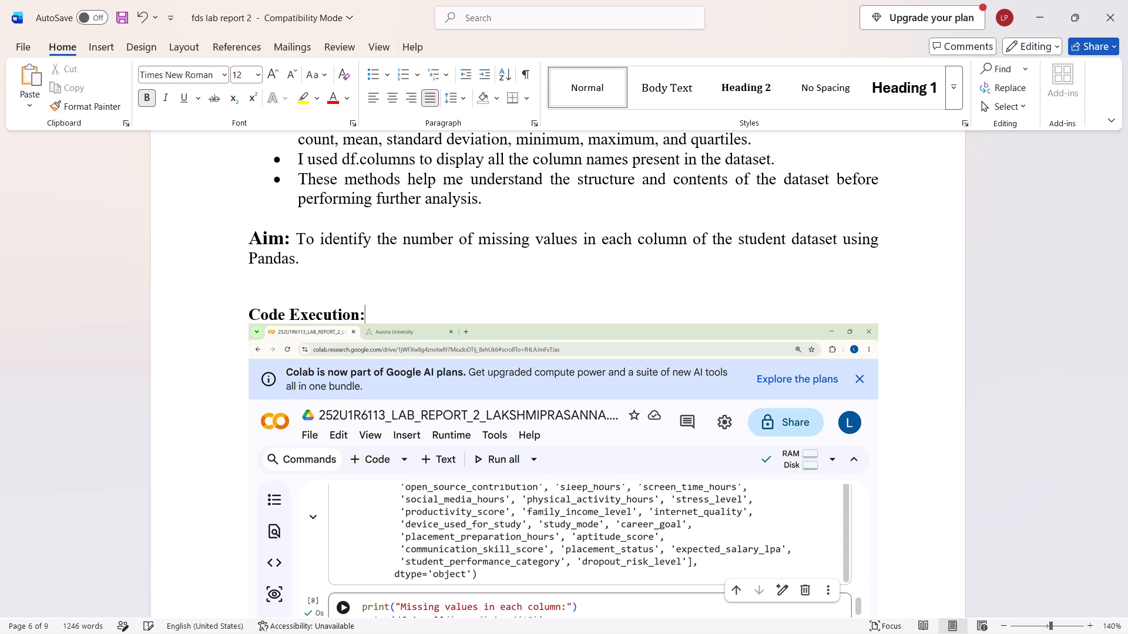
key("Return")
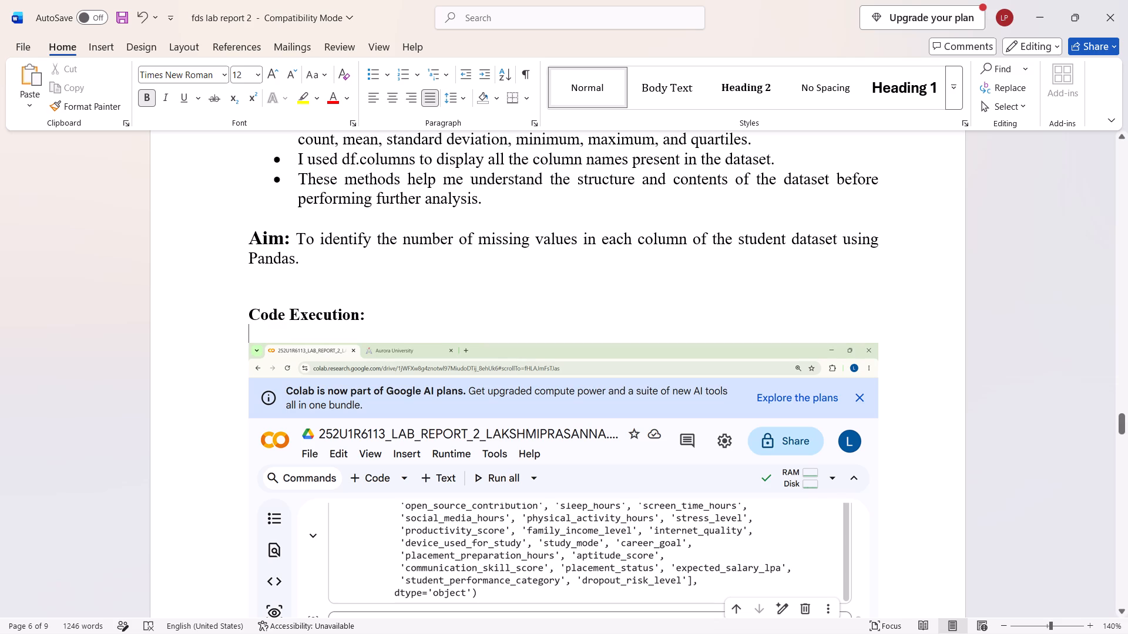
Set the "Code Execution:" heading to 14 pt and remove one blank line between it and the Aim.
left_click_drag(380, 312, 257, 317)
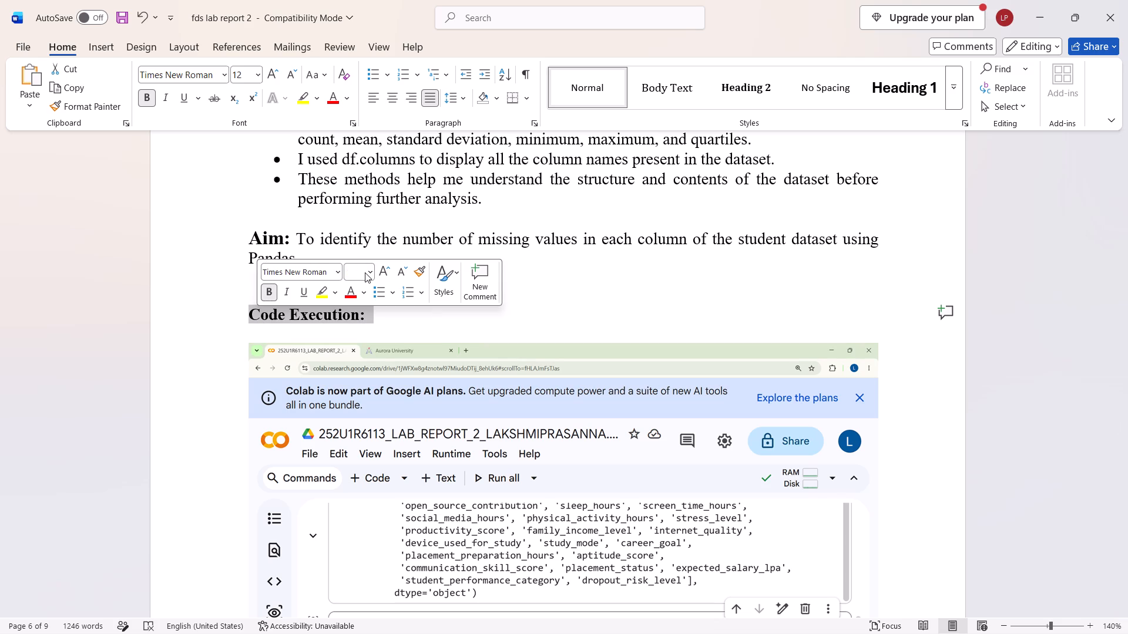
left_click(367, 272)
left_click(355, 381)
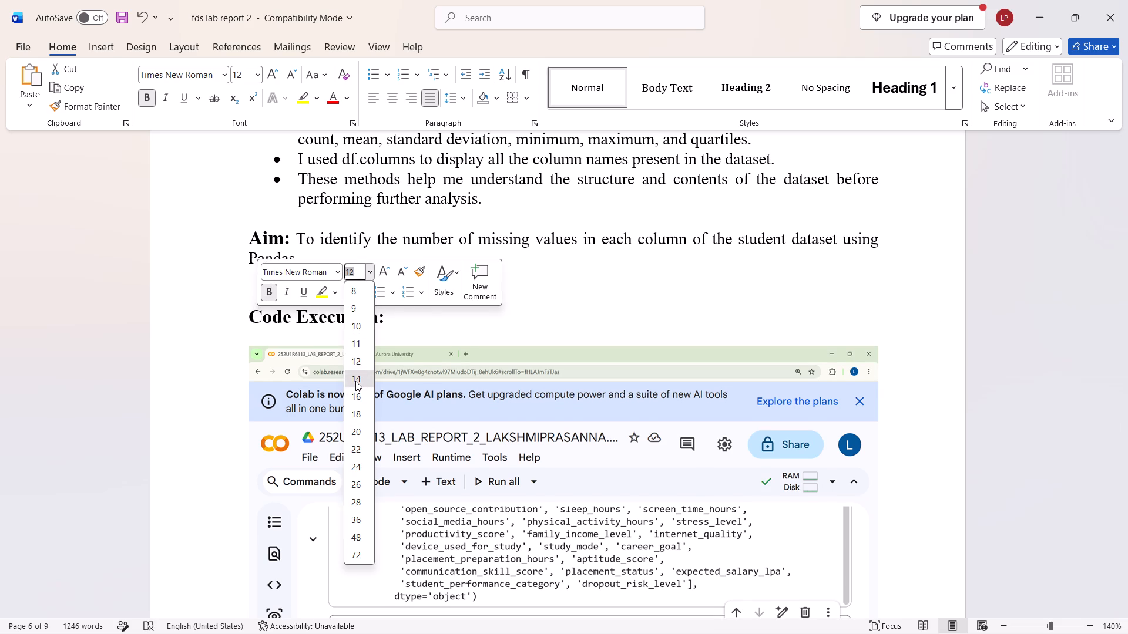
left_click(516, 319)
left_click(299, 285)
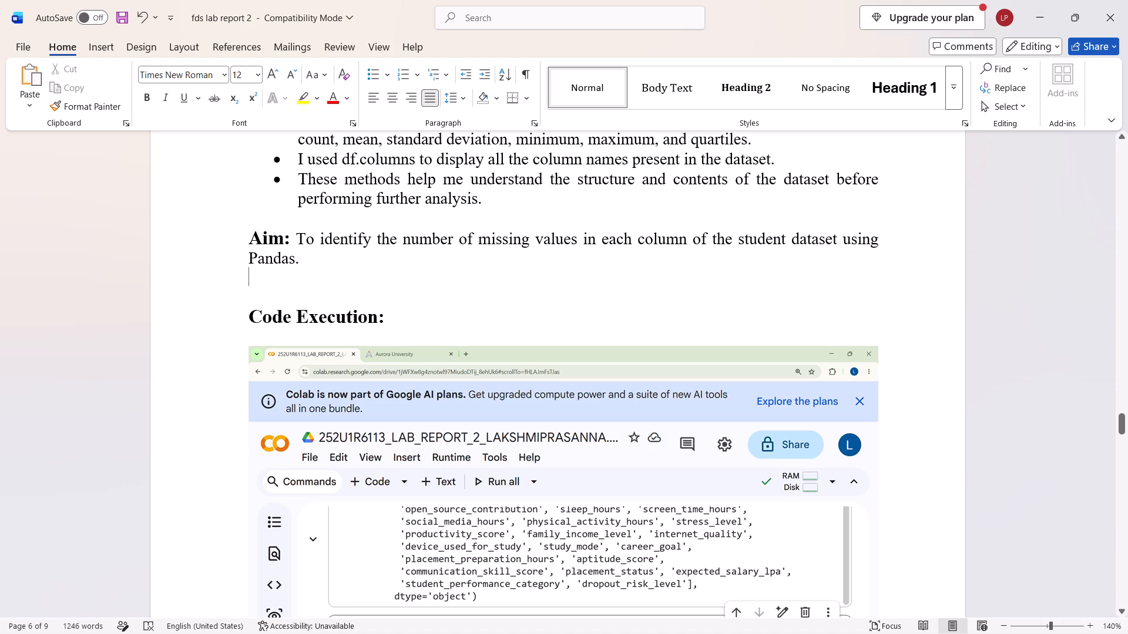
key("BackSpace")
Add an "Output:" label on its own line between the missing-values code screenshot and its Explanation paragraph.
scroll(476, 351, "down", 1)
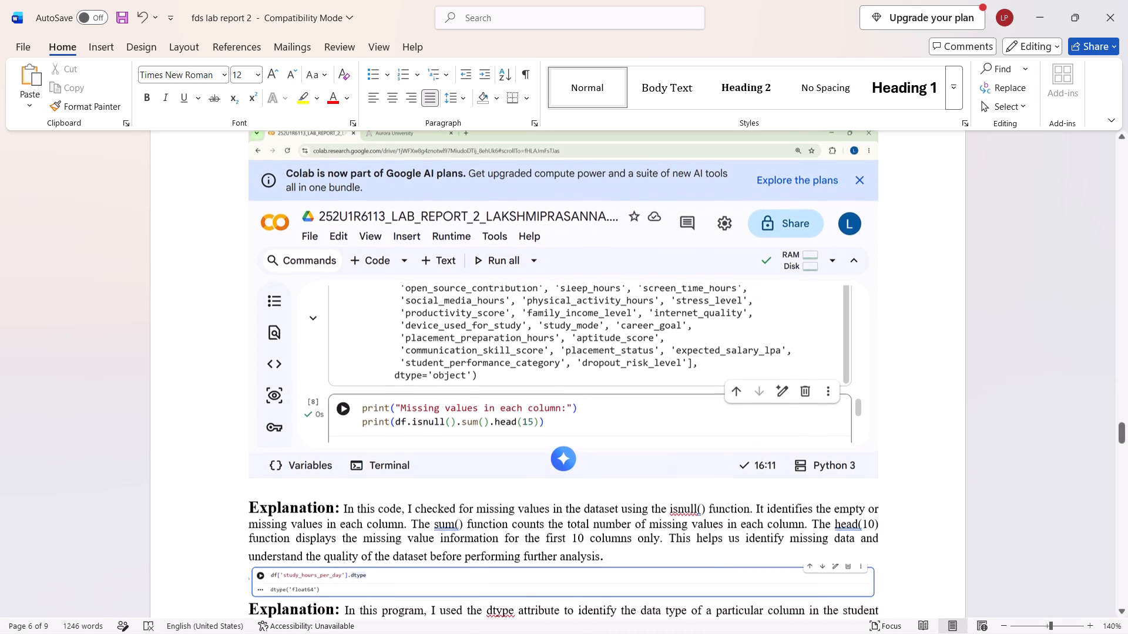
scroll(476, 351, "down", 1)
left_click(885, 439)
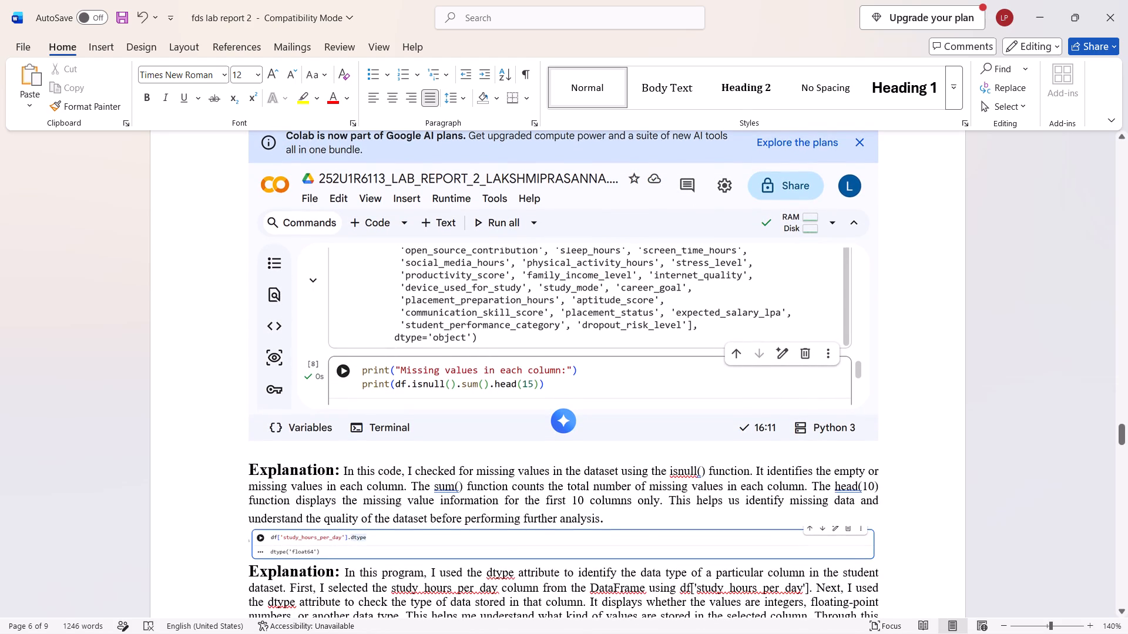
key("Return")
key("Return")
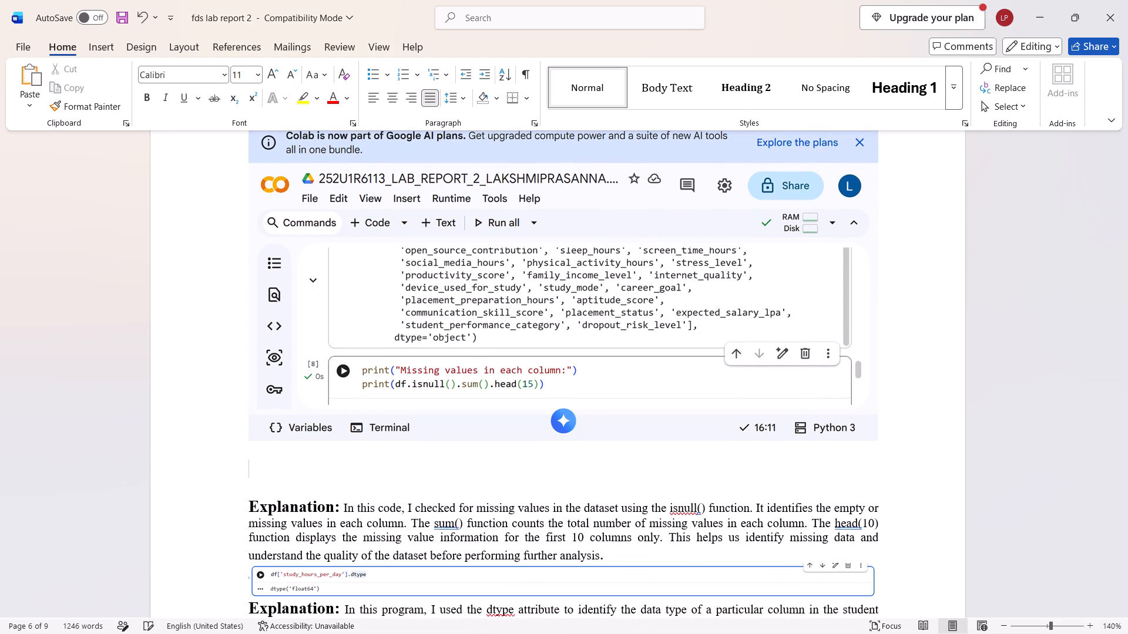
type("utput")
key("shift+colon")
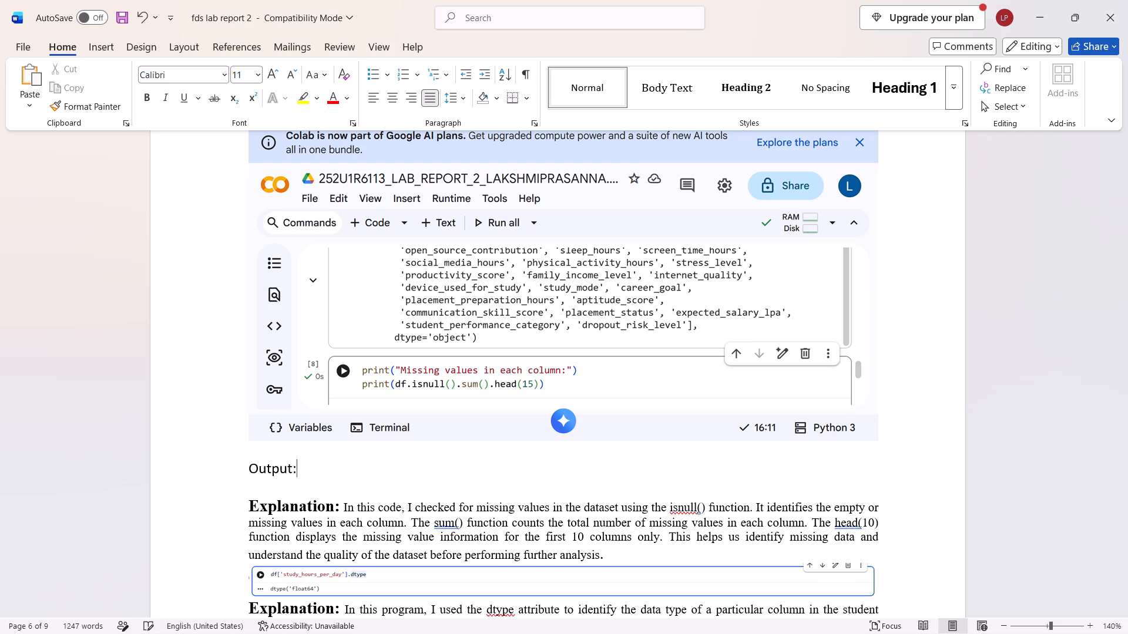
key("Return")
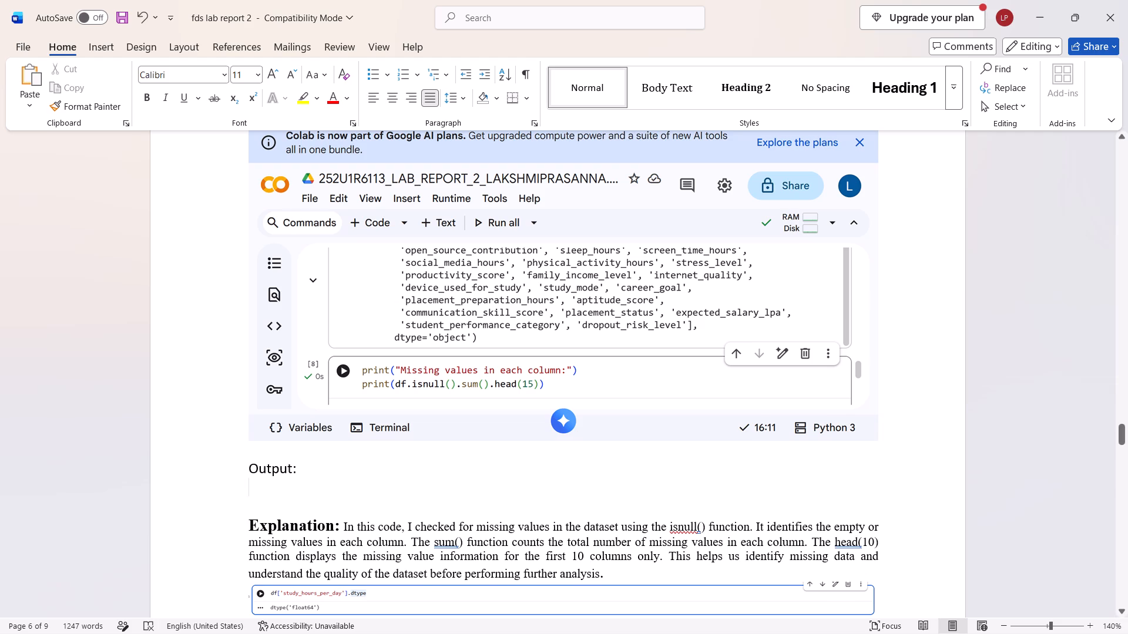
Format the "Output:" label as 14 pt Times New Roman.
left_click_drag(304, 471, 236, 460)
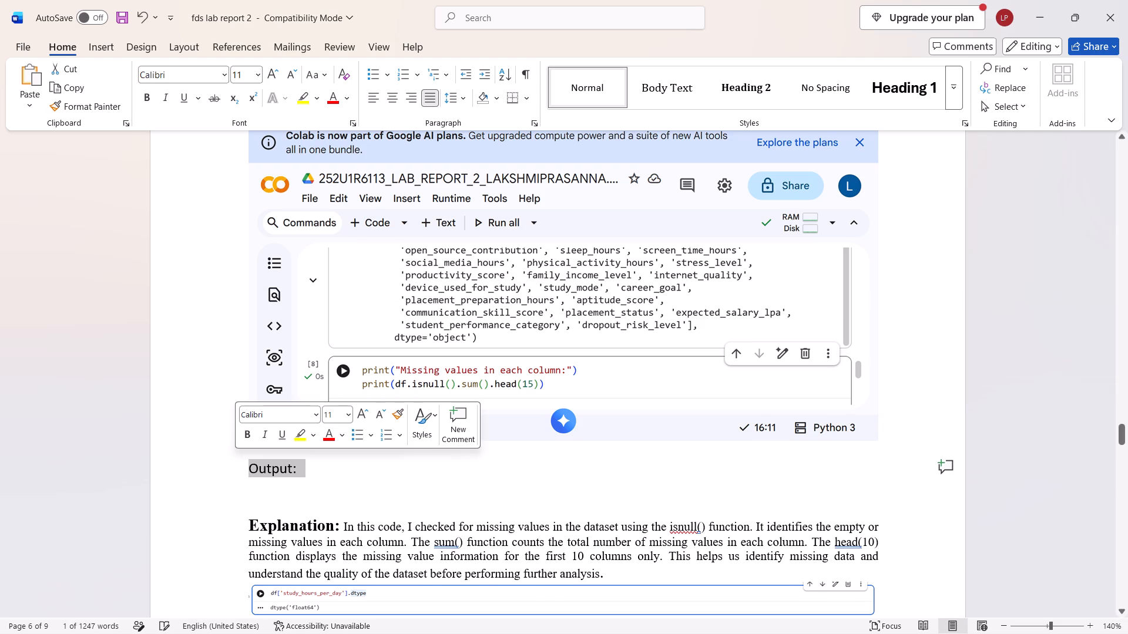
left_click(352, 416)
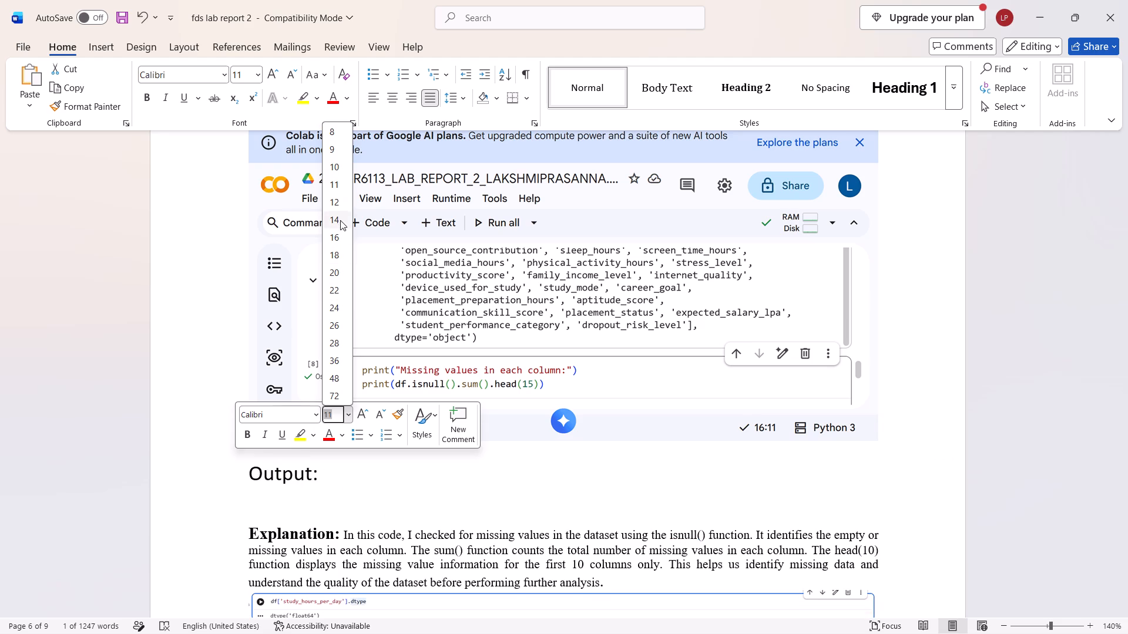
left_click(336, 218)
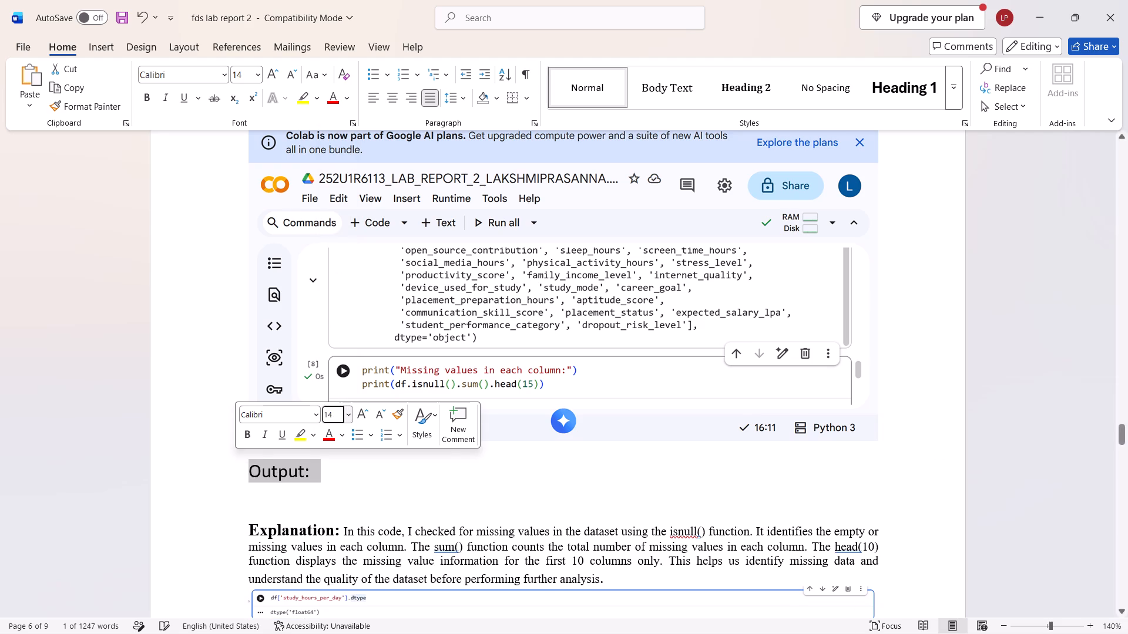
left_click(313, 414)
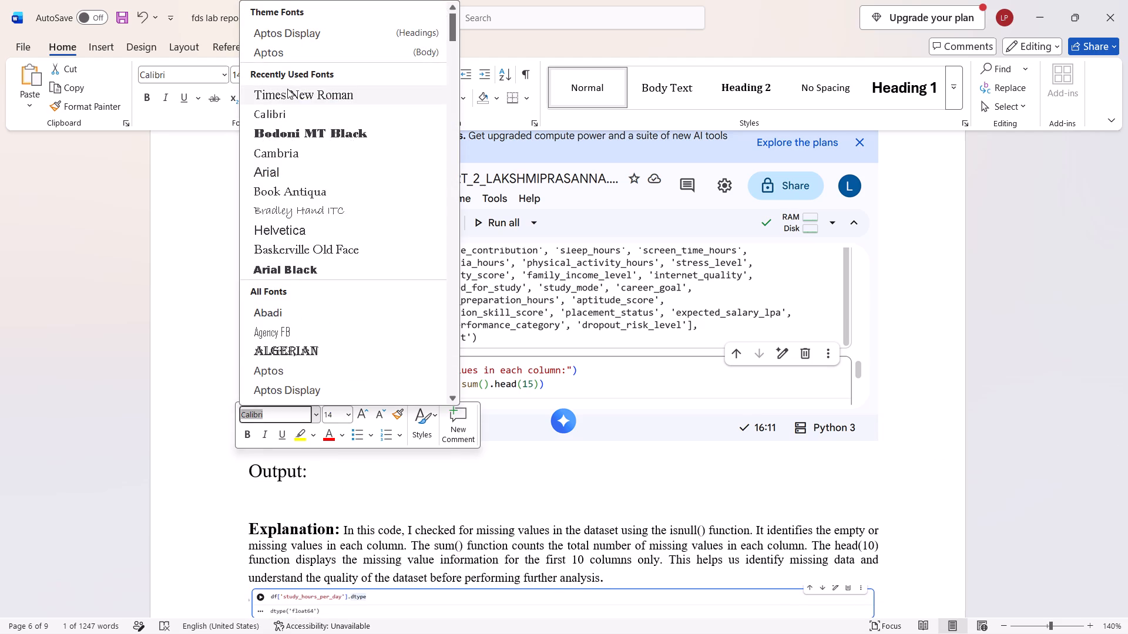
left_click(287, 89)
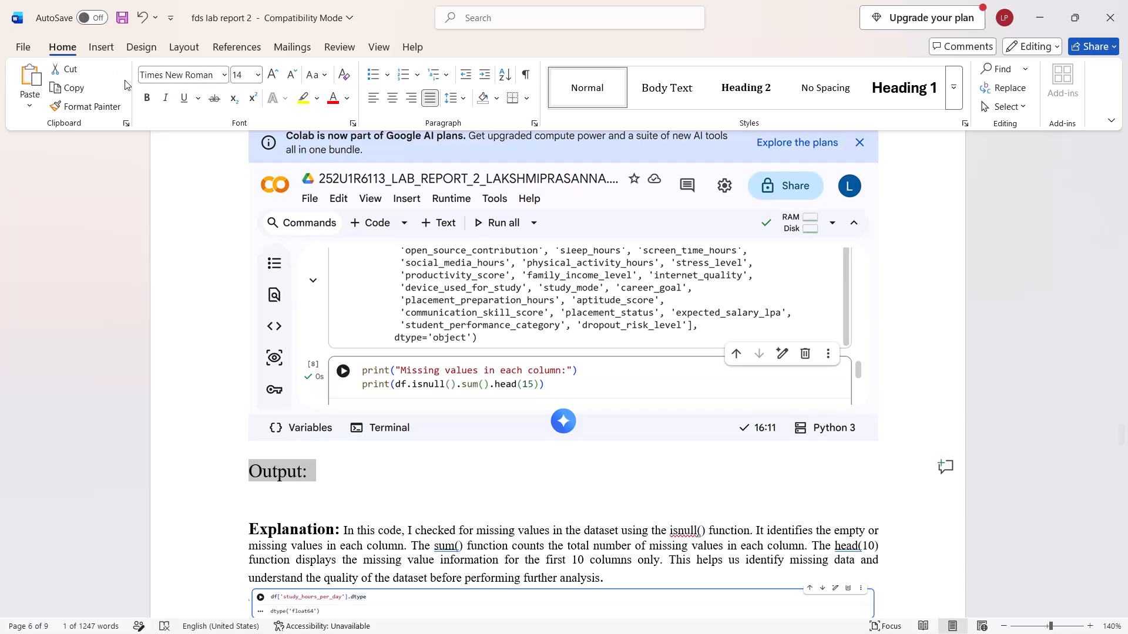
Make the "Output:" label under the missing-values code screenshot bold and start a new line below it.
left_click(142, 98)
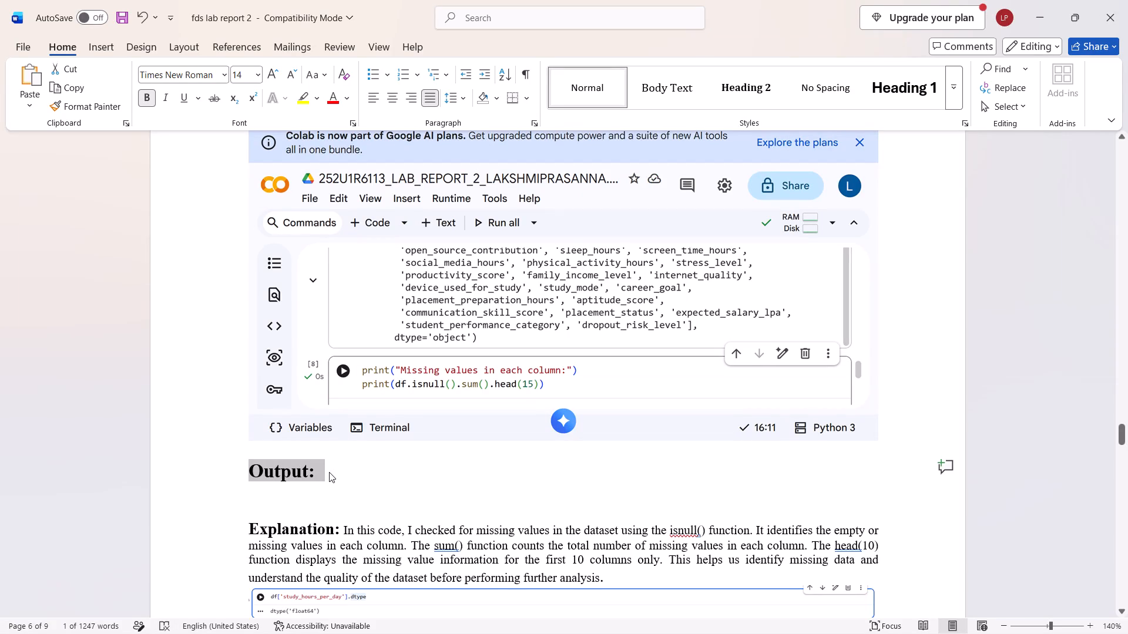
left_click(329, 472)
key("Return")
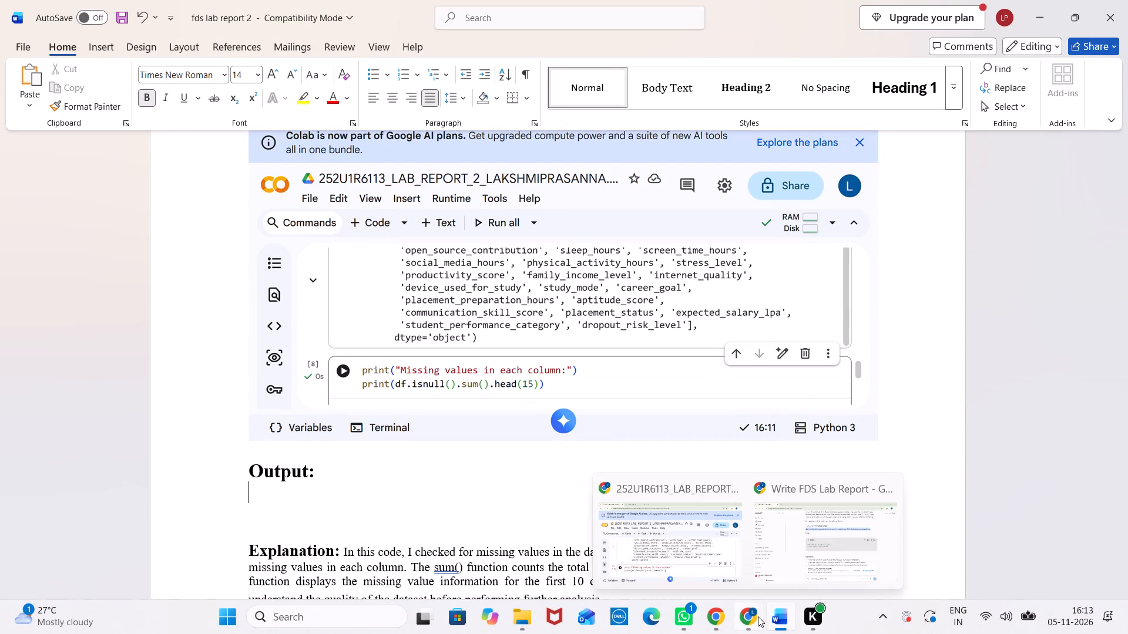
Switch to the Colab notebook in Chrome, zoom out to 125%, and capture the missing-values code cell with its complete output.
left_click(702, 558)
scroll(702, 558, "down", 3)
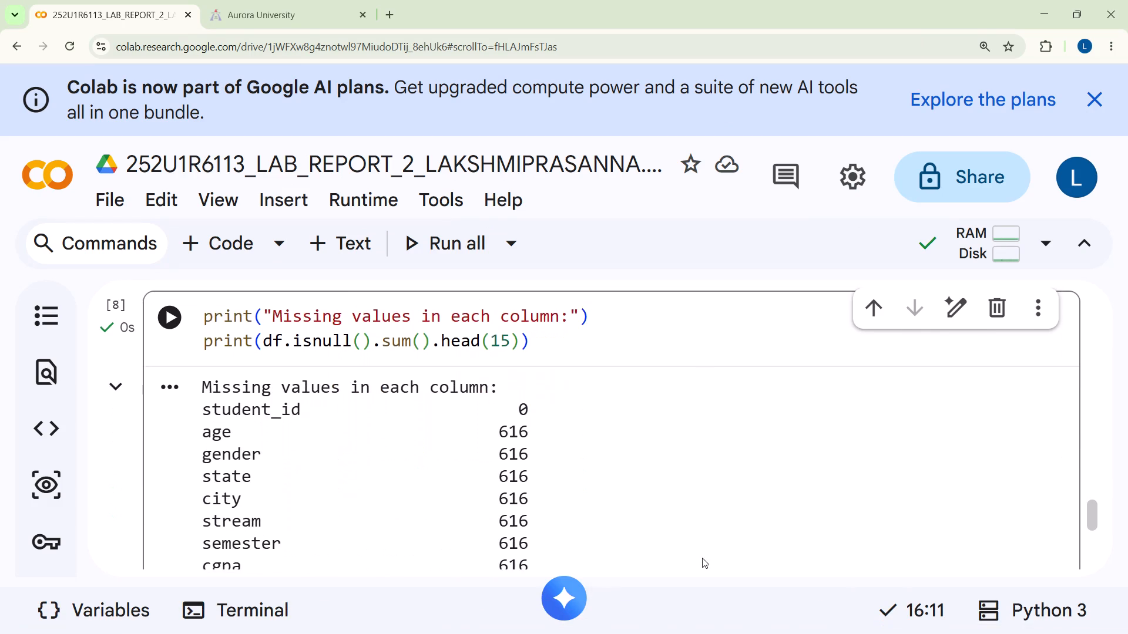
scroll(702, 558, "down", 3)
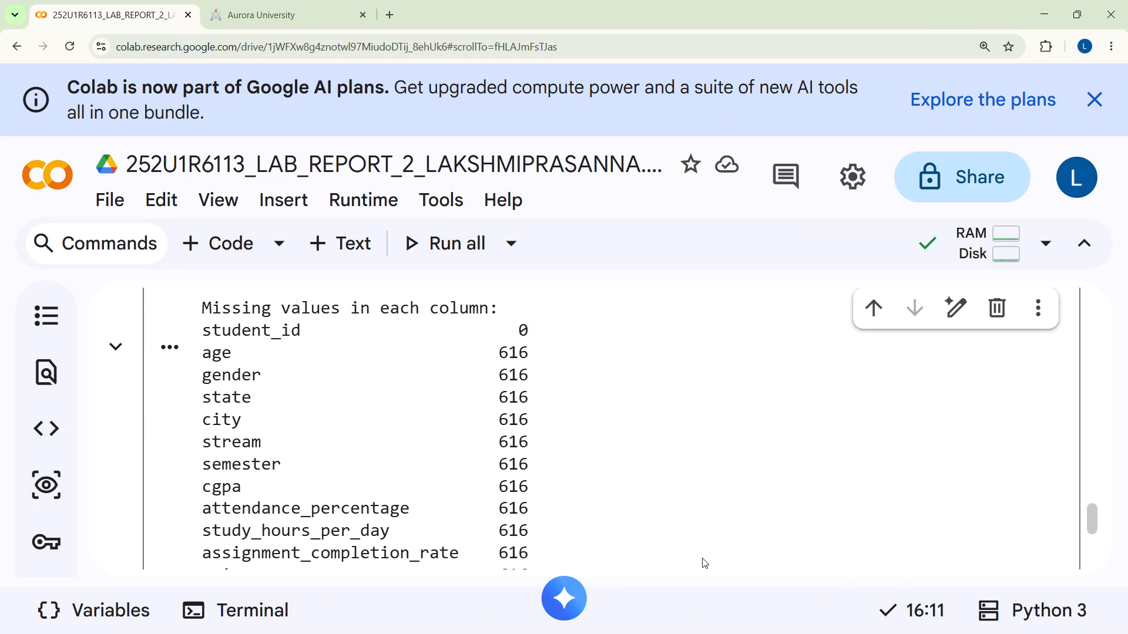
key("shift+super+minus")
key("ctrl+shift+minus")
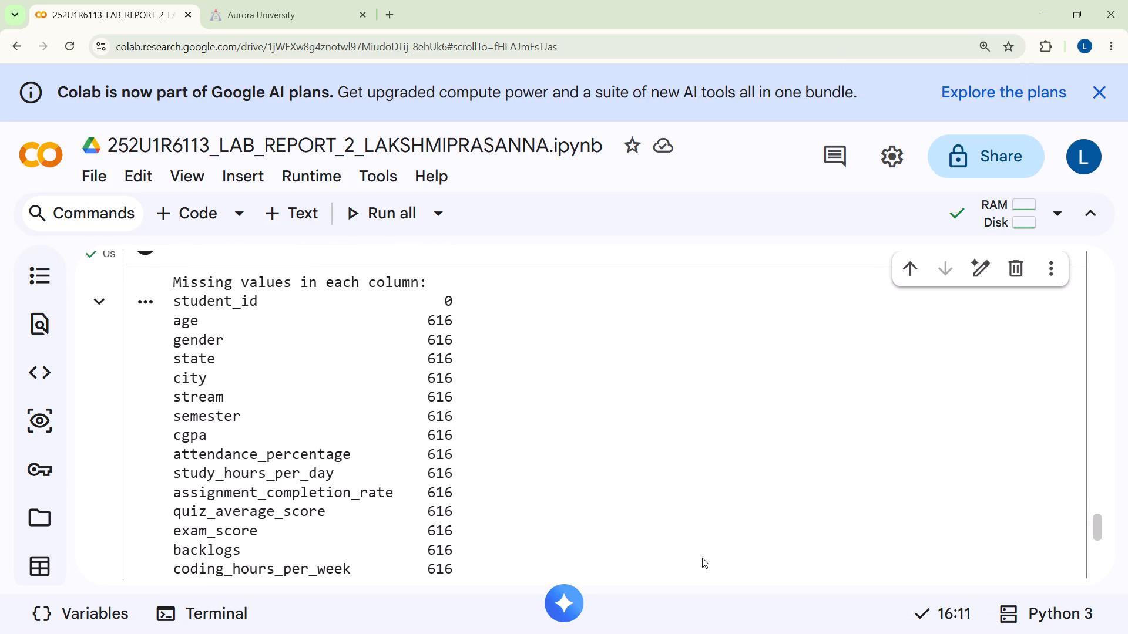
key("ctrl+shift+minus")
scroll(702, 558, "up", 1)
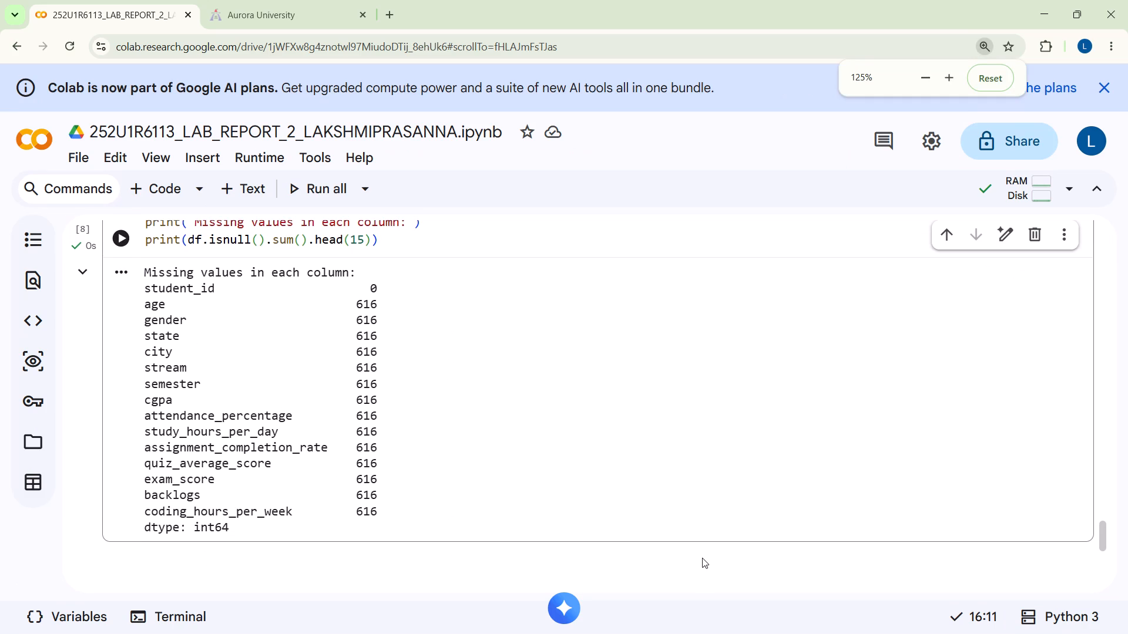
scroll(702, 558, "up", 1)
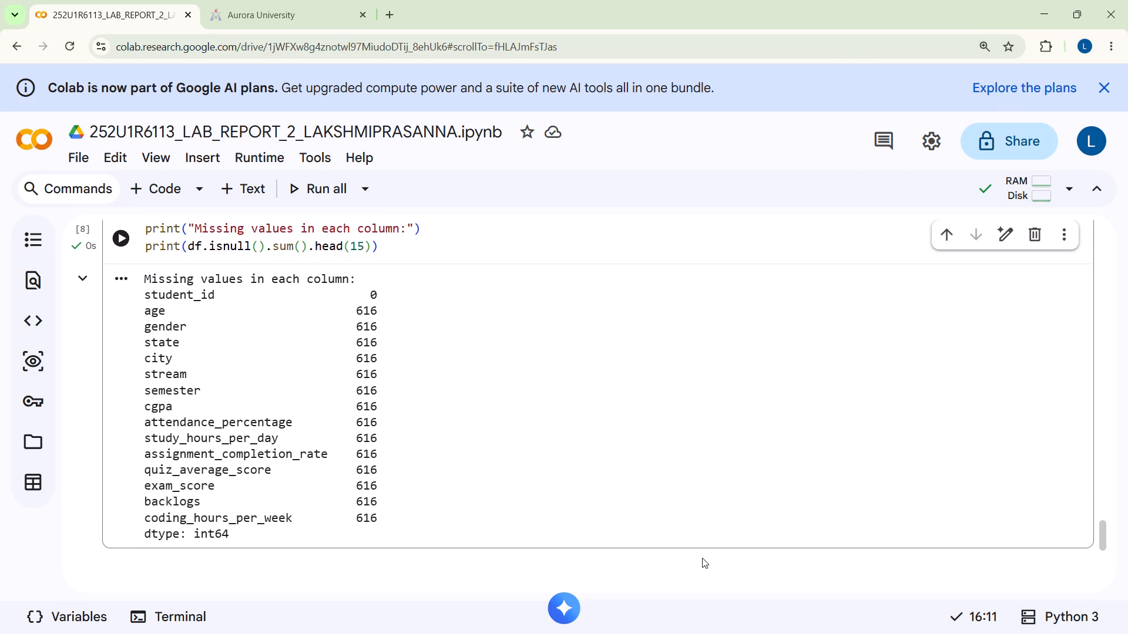
scroll(702, 558, "up", 1)
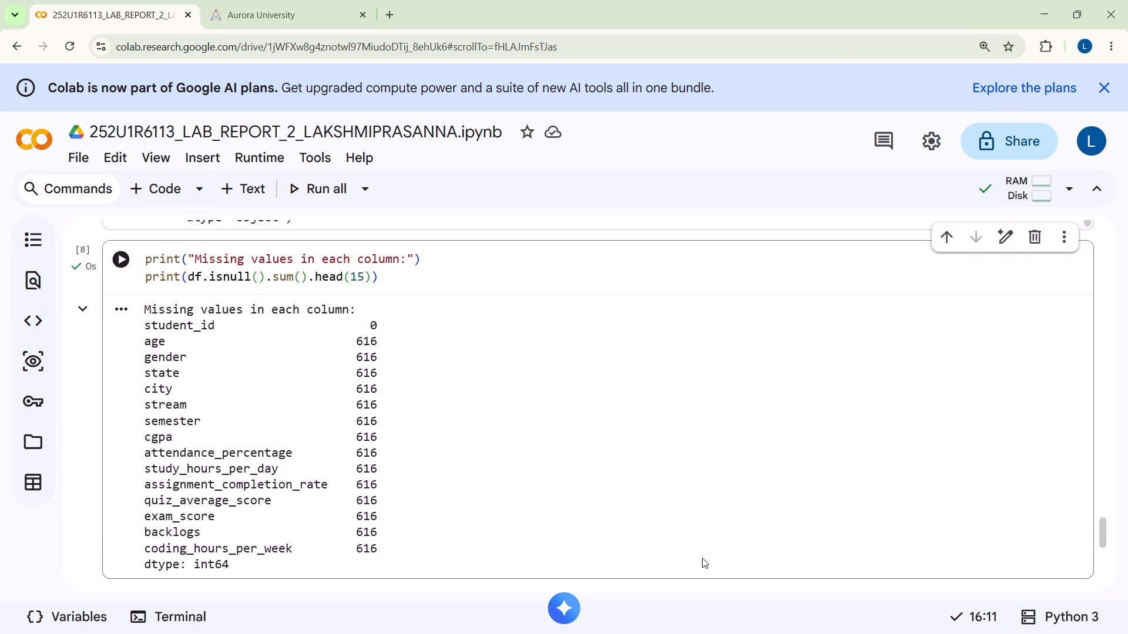
scroll(702, 558, "up", 1)
scroll(702, 558, "down", 1)
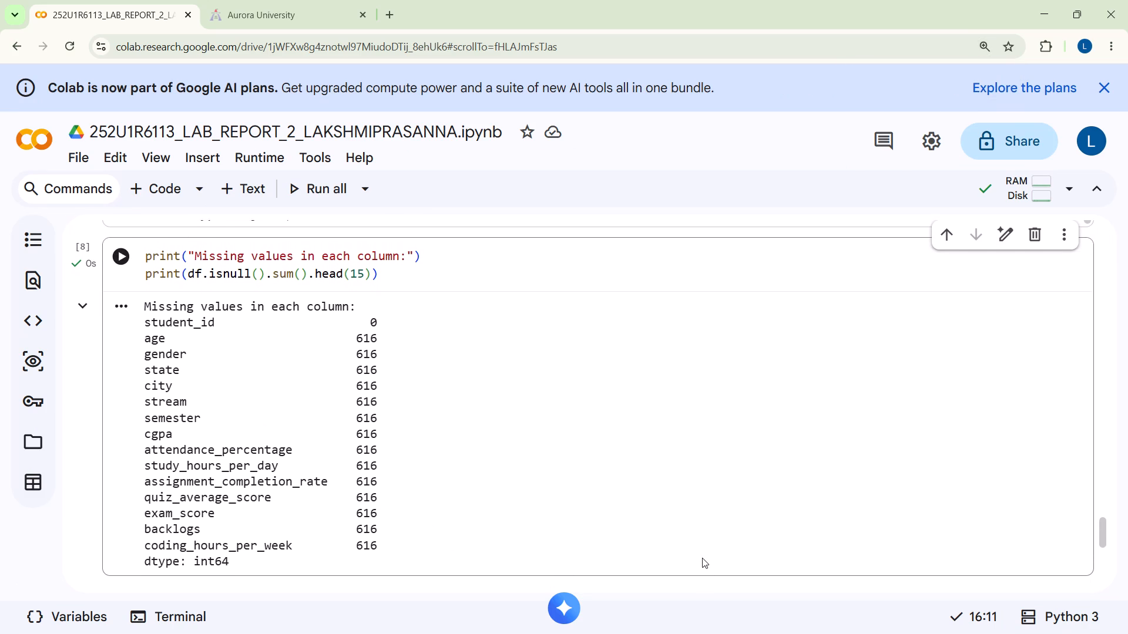
scroll(702, 558, "down", 1)
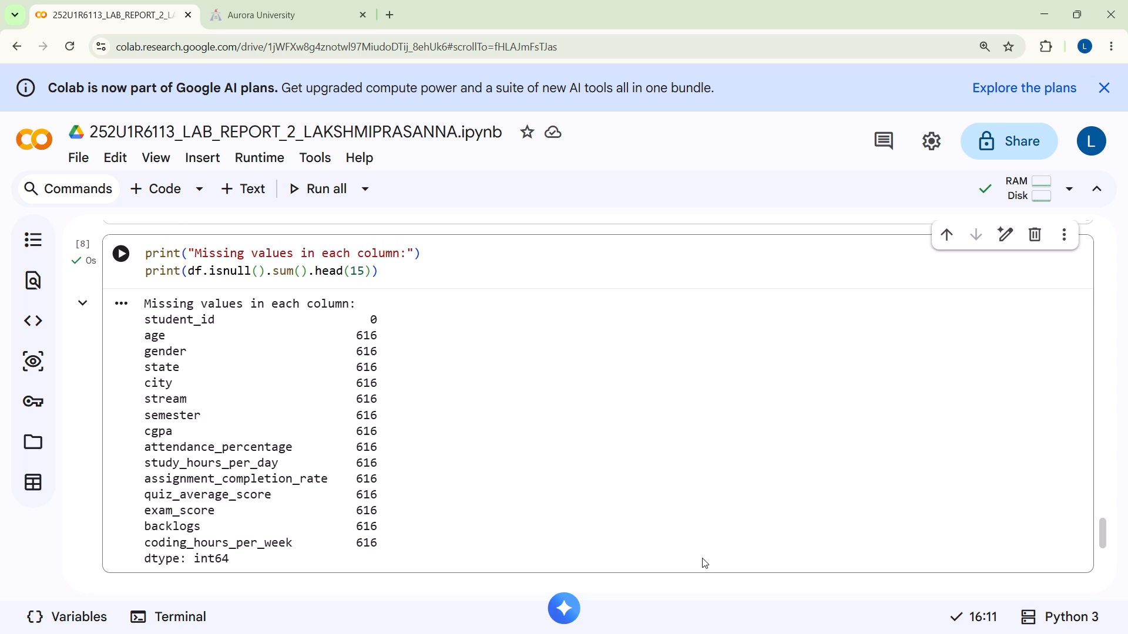
key("super+Print")
key("ctrl+c")
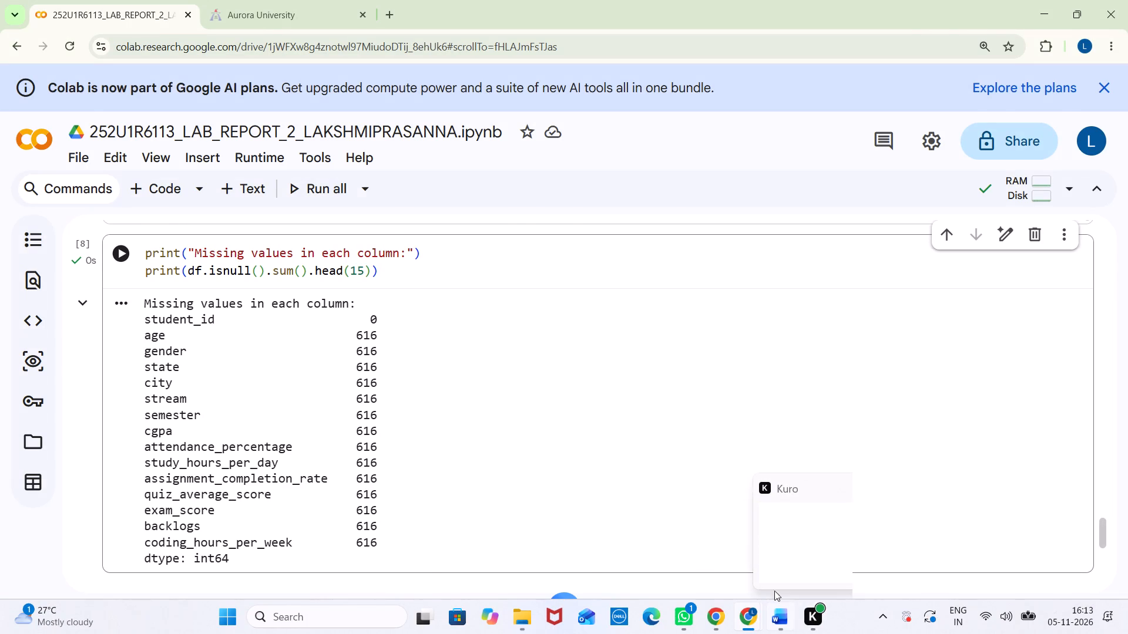
Return to the Word report and paste the captured screenshot below the "Output:" label.
left_click(751, 528)
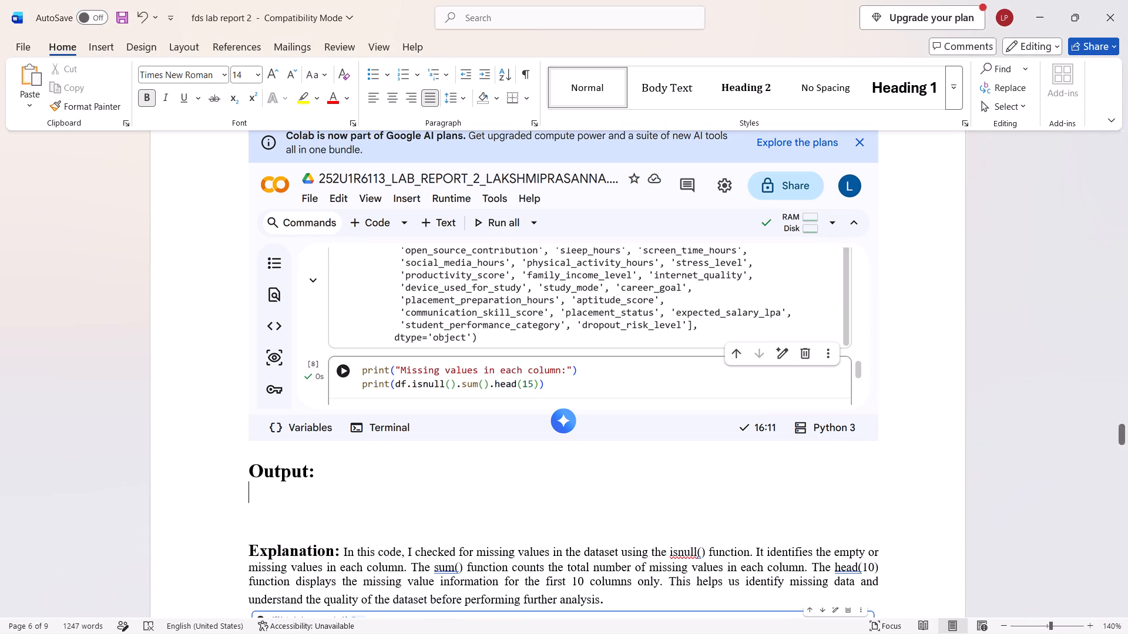
key("Return")
key("BackSpace")
key("ctrl+v")
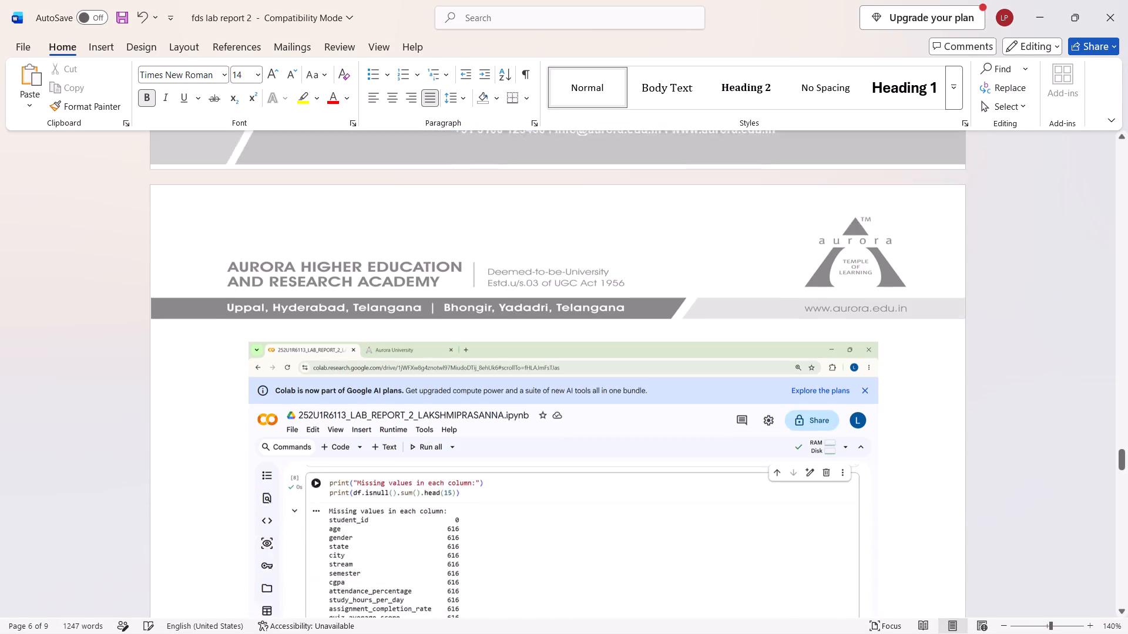
Reduce the height of the missing-values code screenshot under "Code Execution:" while keeping it about as wide as the text column.
scroll(728, 420, "up", 4)
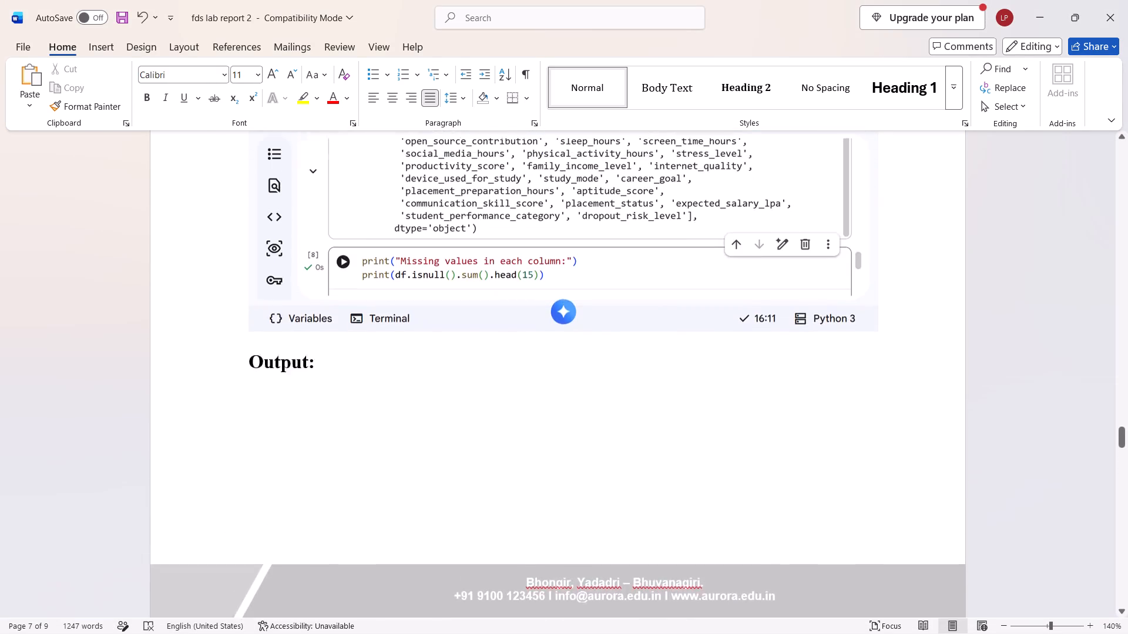
scroll(728, 420, "up", 2)
left_click(728, 420)
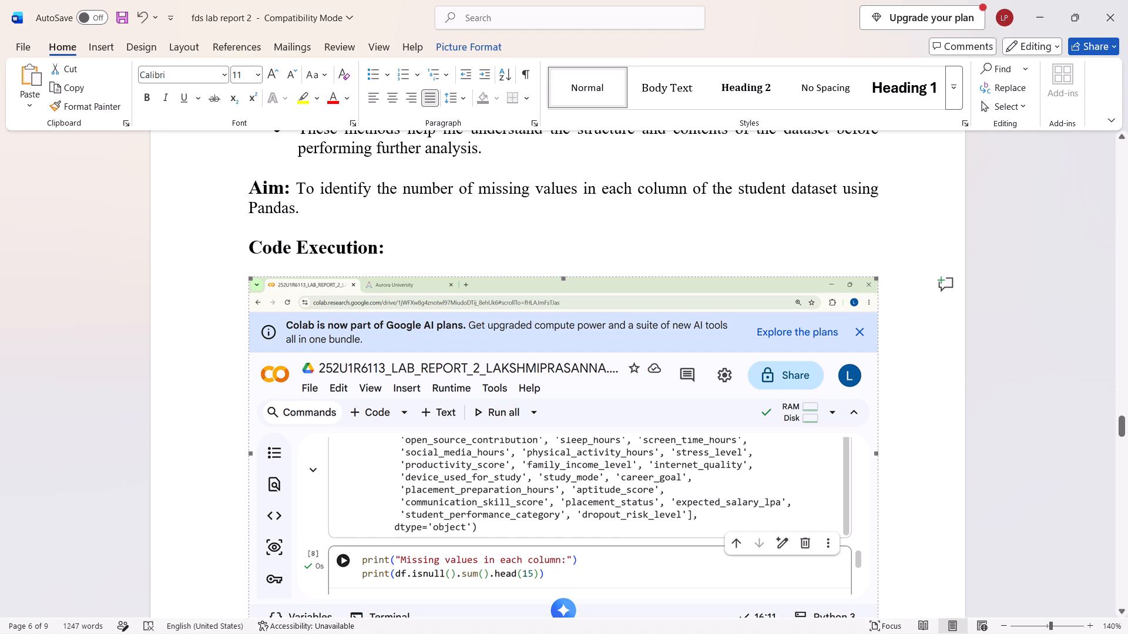
left_click_drag(878, 279, 830, 319)
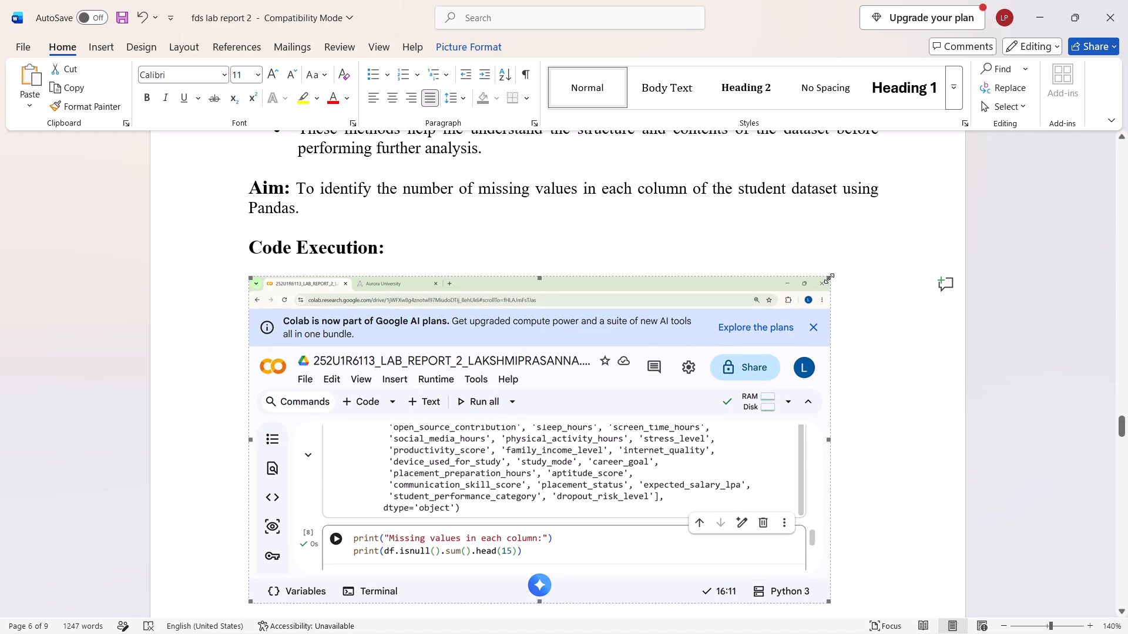
left_click_drag(829, 278, 784, 308)
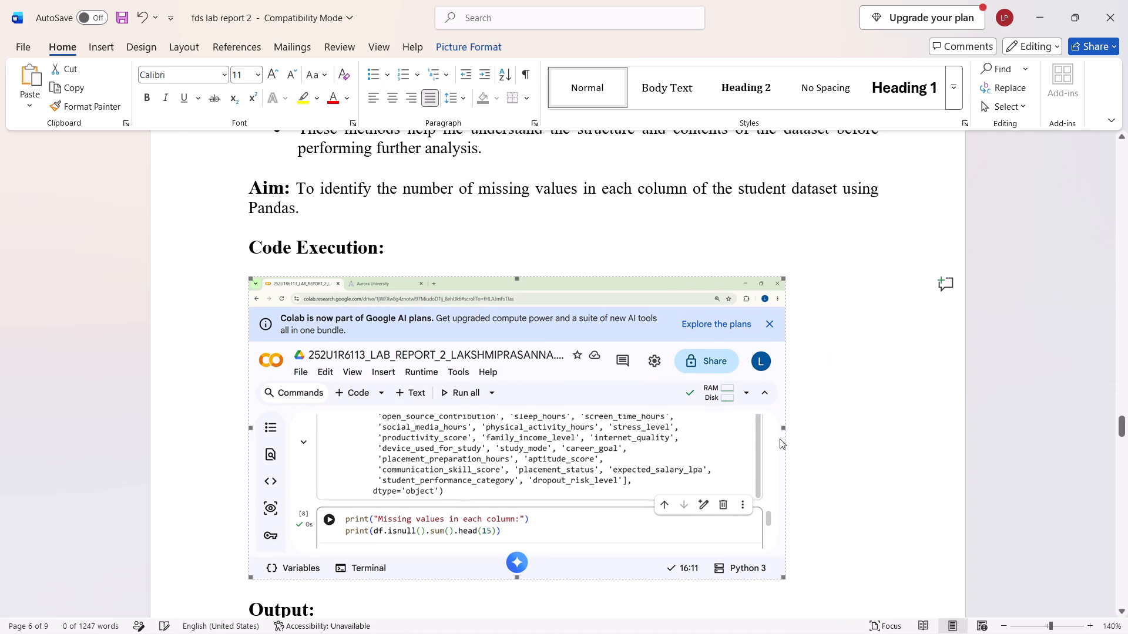
left_click_drag(783, 427, 845, 416)
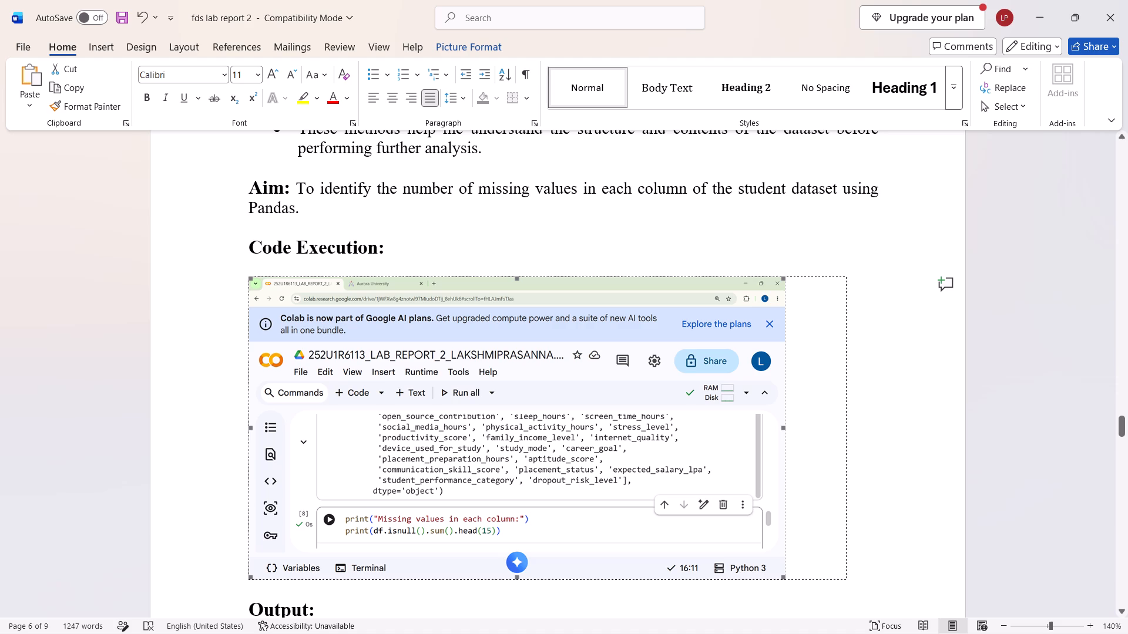
left_click_drag(845, 416, 879, 414)
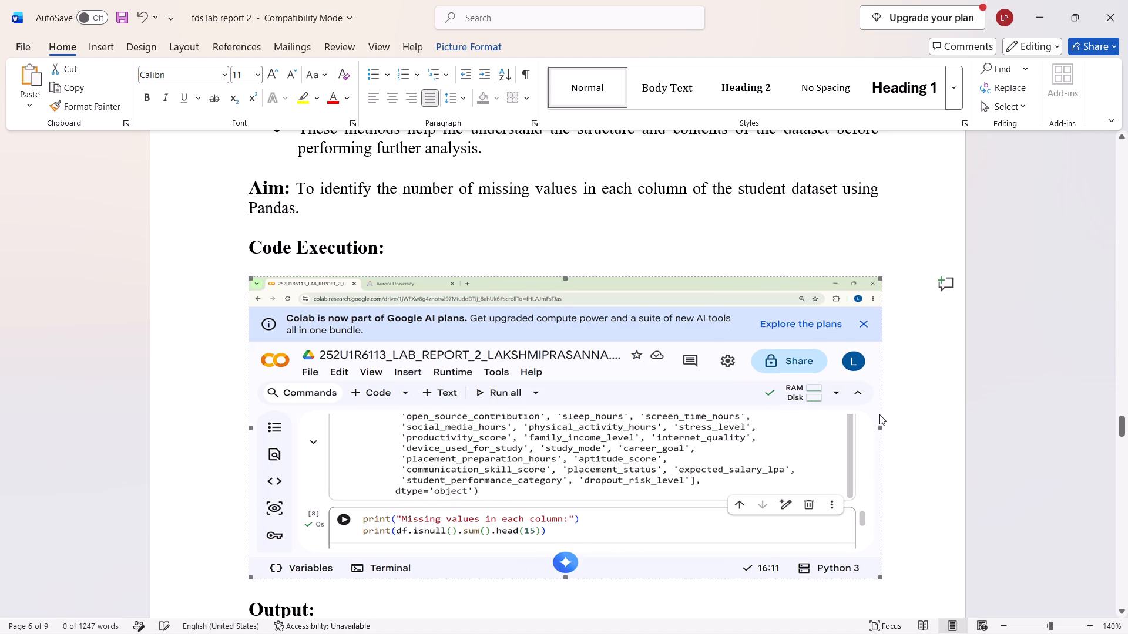
Shrink the pasted output screenshot proportionally to about two-thirds of the text width so it fits on the page with its "Output:" label.
scroll(879, 414, "down", 1)
scroll(689, 431, "up", 1)
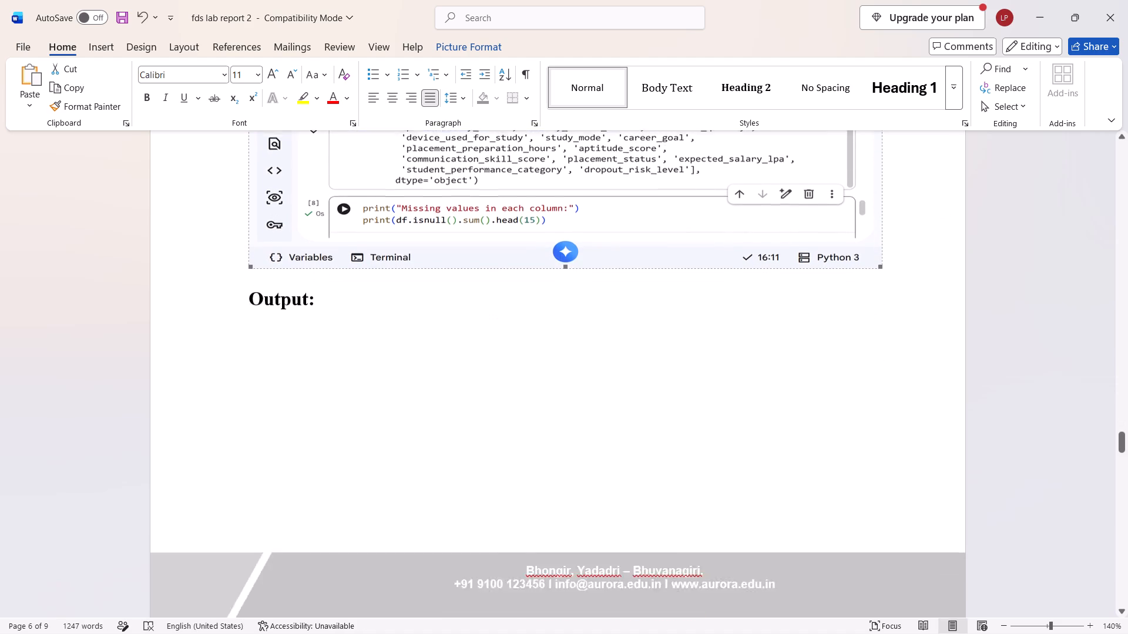
scroll(689, 431, "up", 1)
scroll(689, 431, "down", 1)
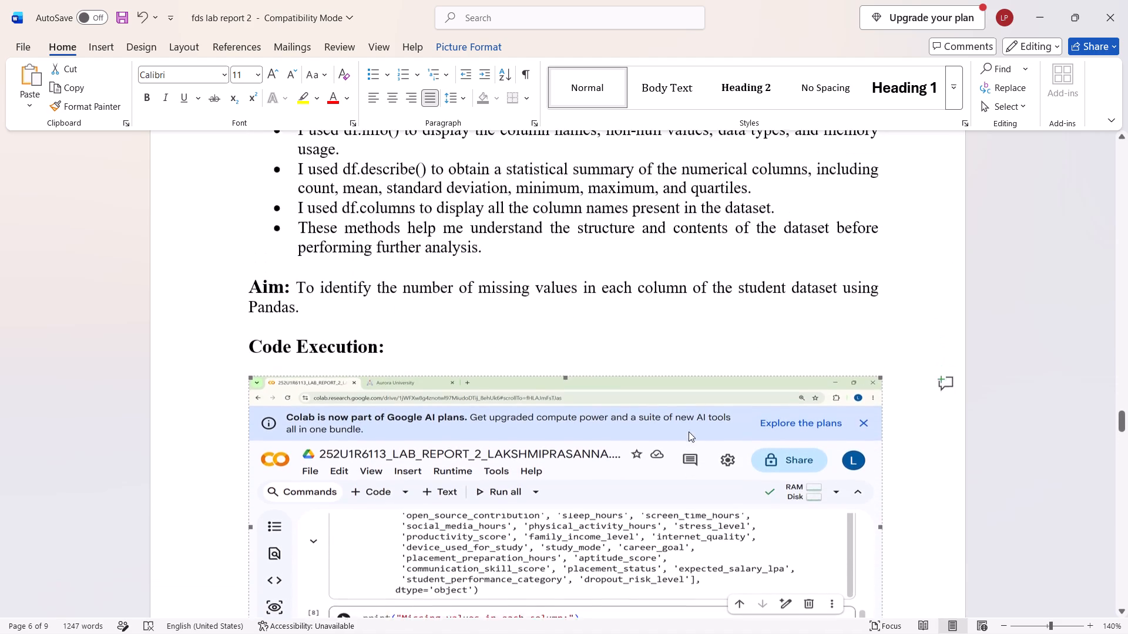
scroll(689, 431, "down", 1)
scroll(623, 460, "down", 2)
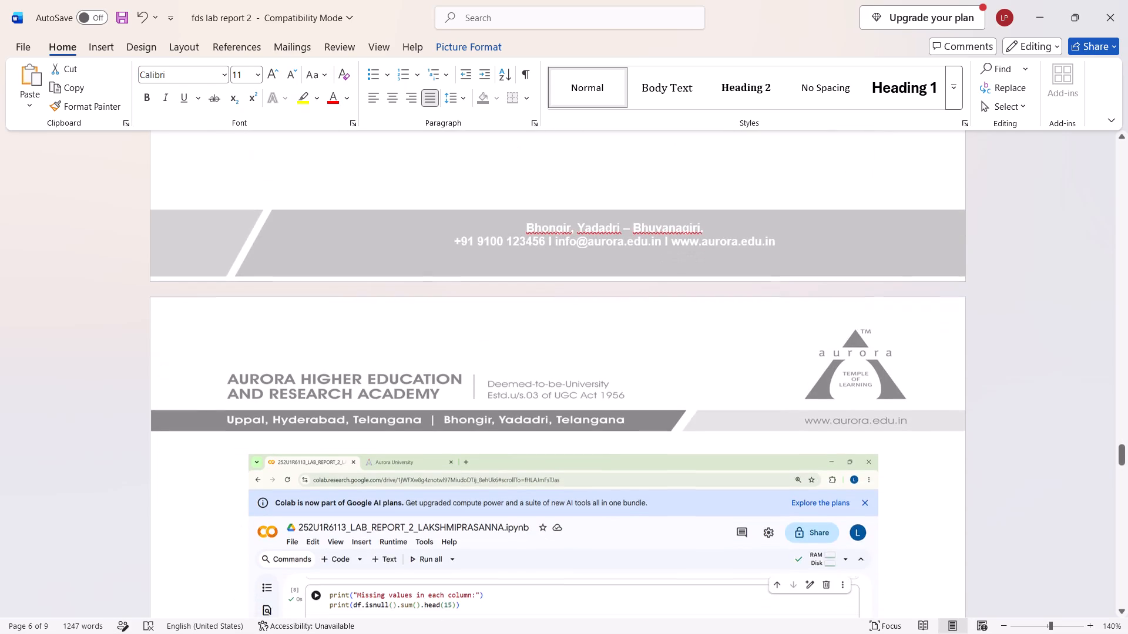
scroll(623, 460, "down", 1)
left_click(623, 460)
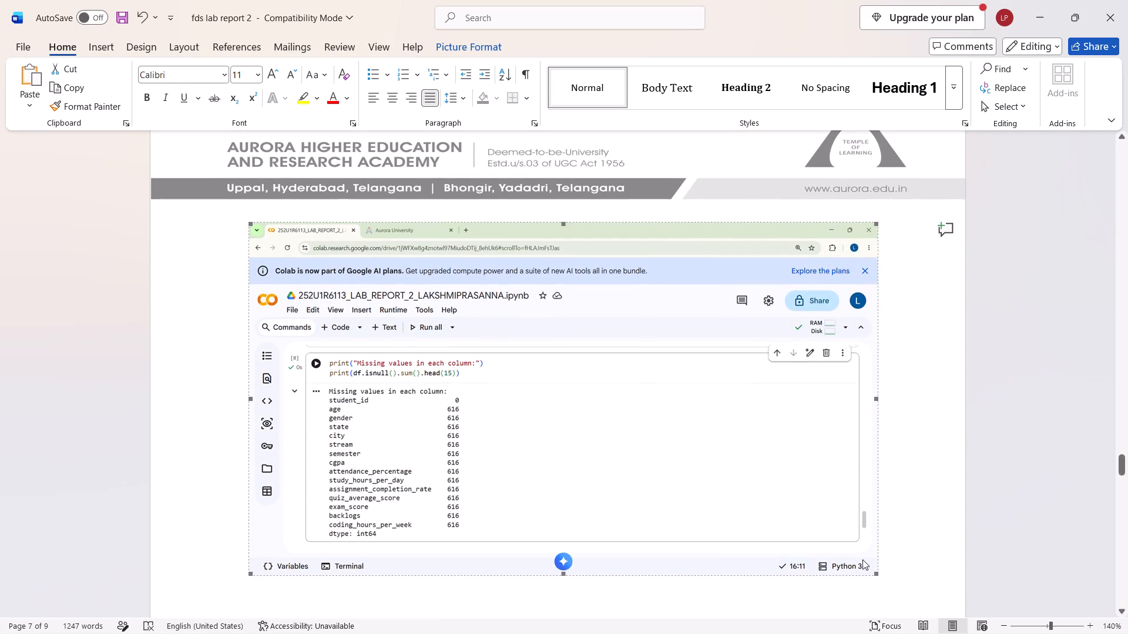
left_click_drag(877, 573, 826, 551)
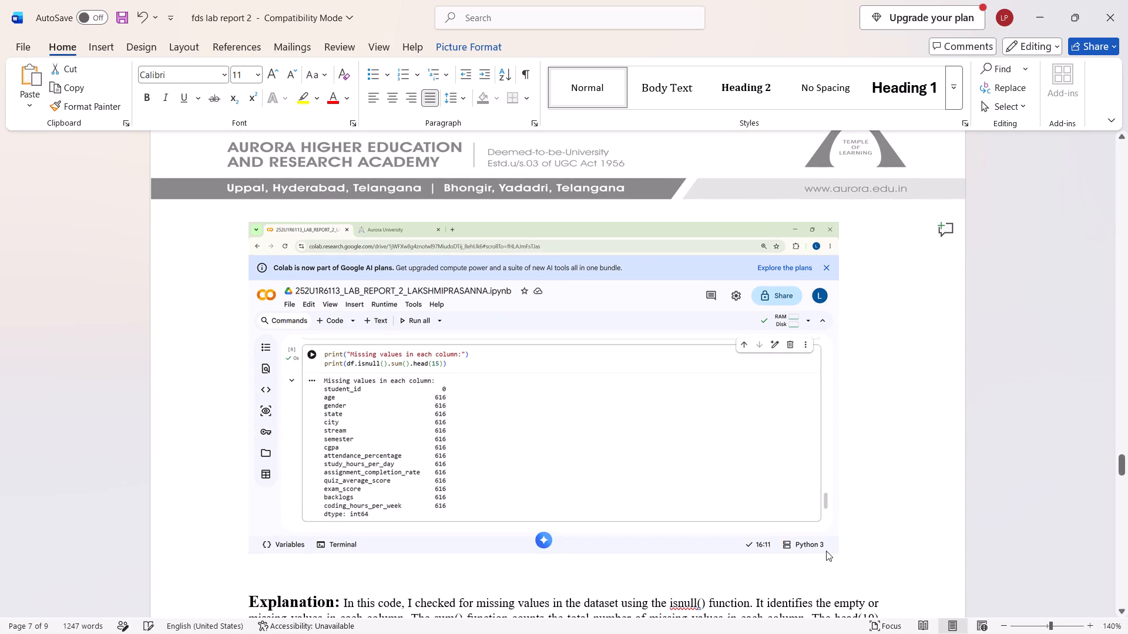
left_click_drag(837, 551, 781, 527)
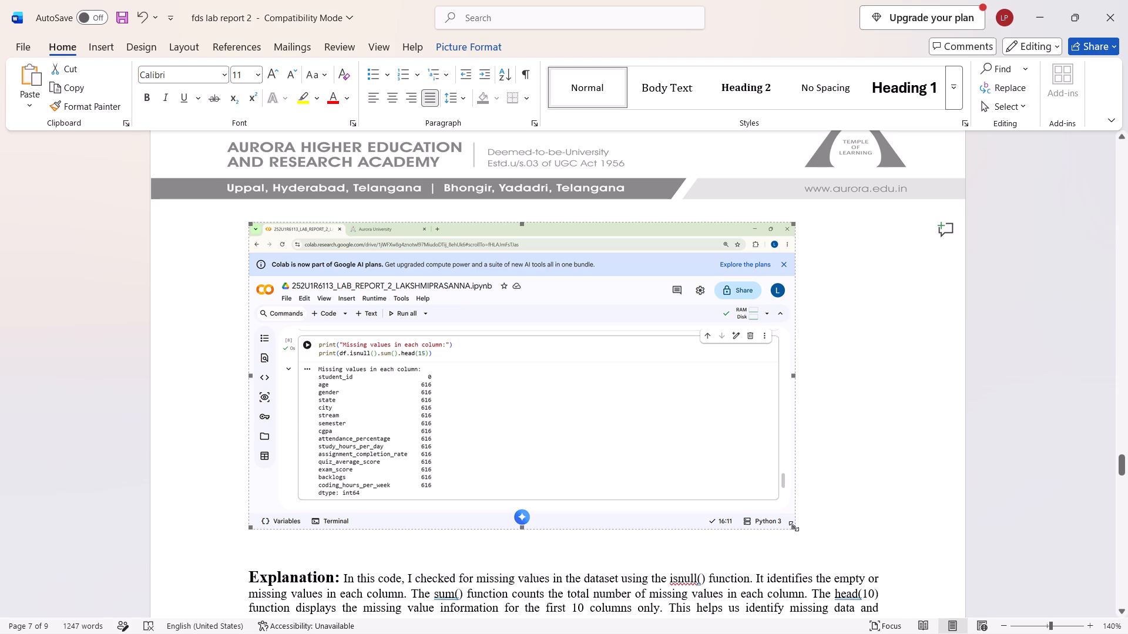
left_click_drag(794, 526, 744, 501)
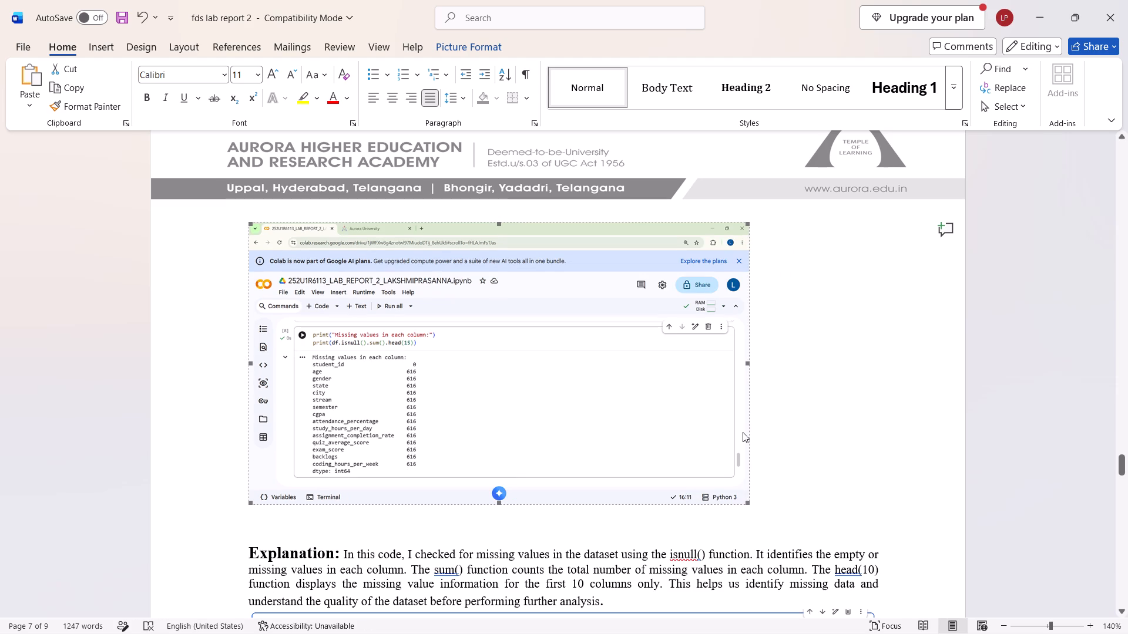
left_click_drag(747, 501, 706, 466)
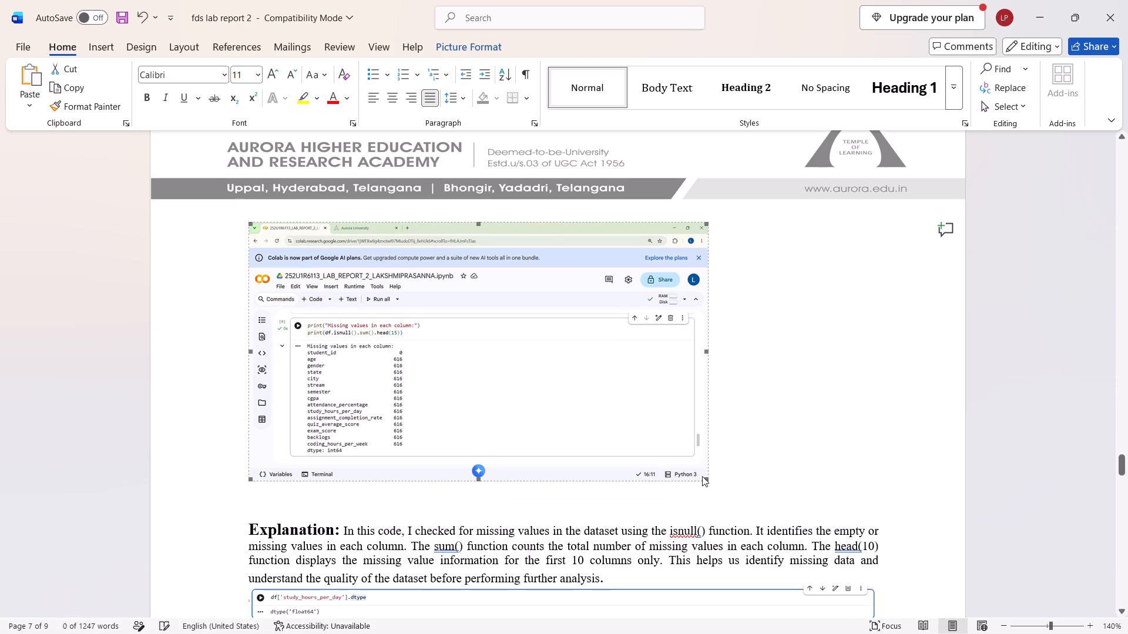
left_click_drag(707, 478, 669, 447)
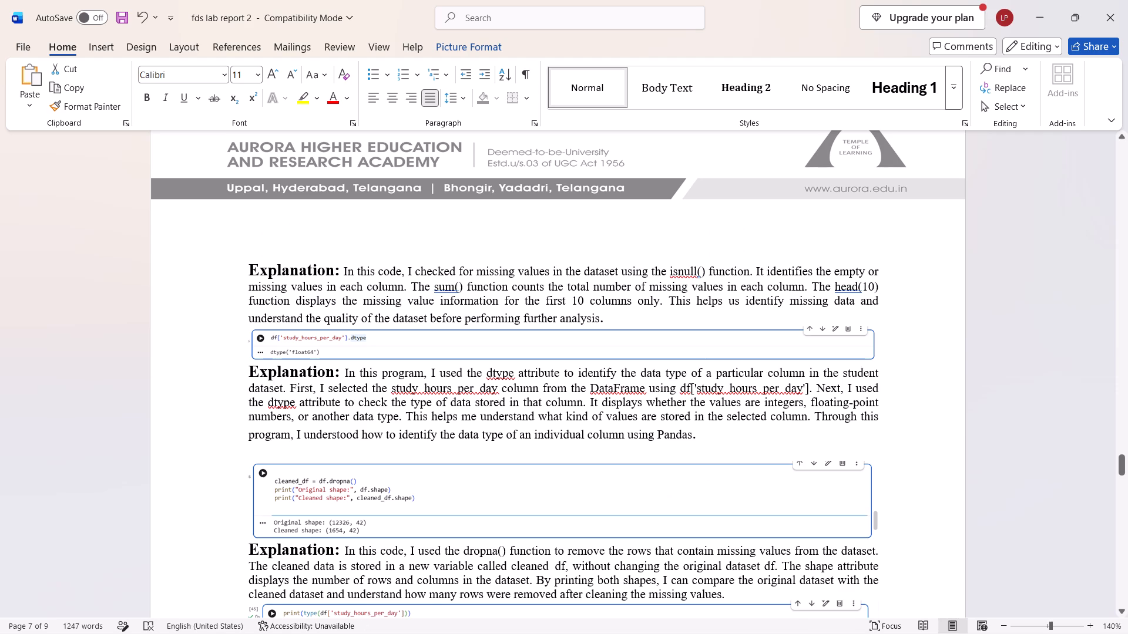
Shrink the missing-values code screenshot under "Code Execution:" proportionally, then stretch it horizontally to slightly beyond the text width.
scroll(683, 421, "up", 3)
scroll(674, 427, "down", 1)
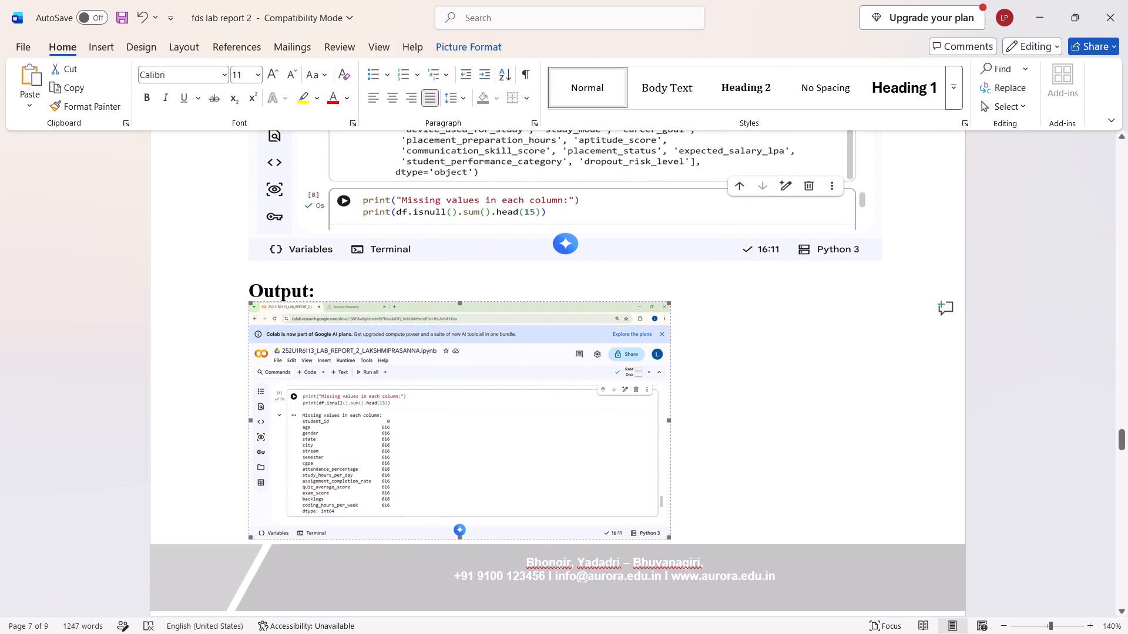
scroll(669, 433, "up", 1)
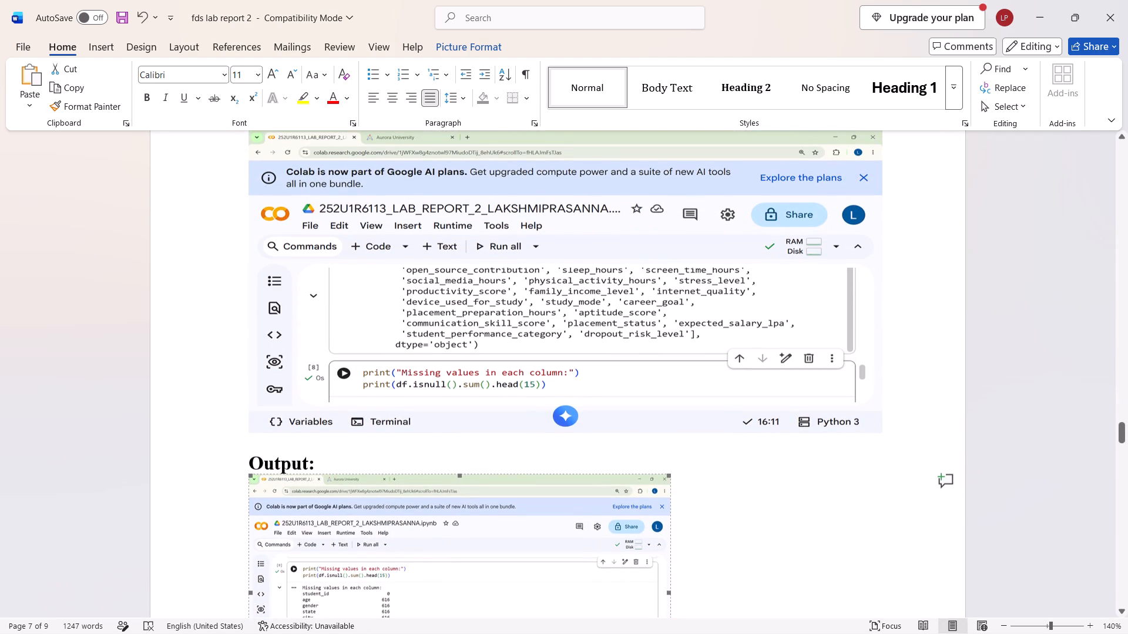
left_click(877, 420)
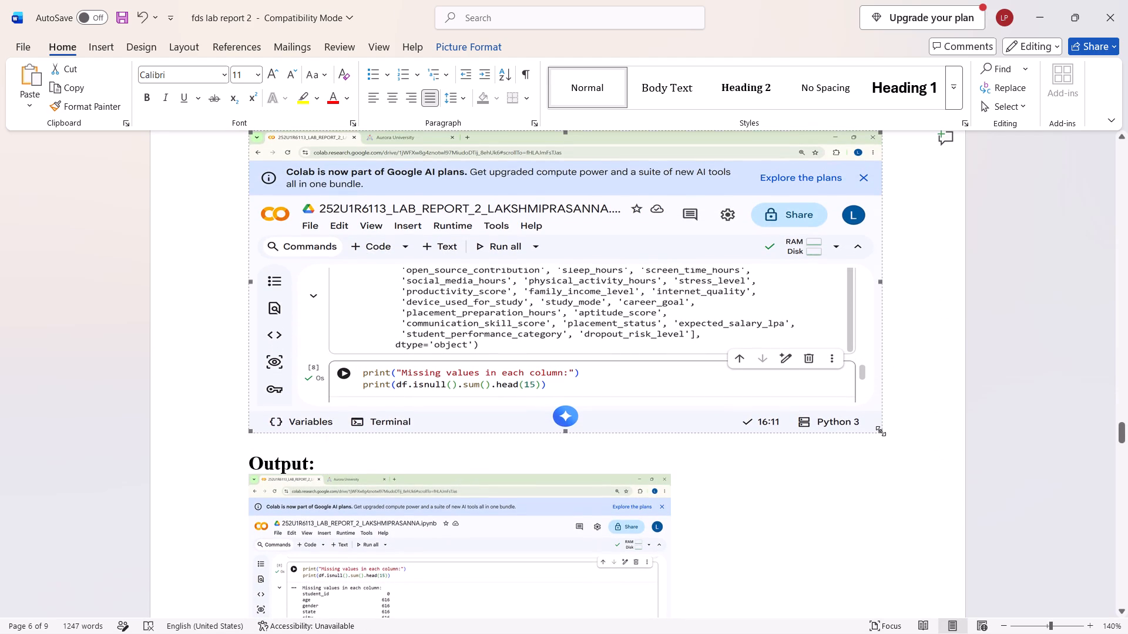
left_click_drag(881, 431, 684, 394)
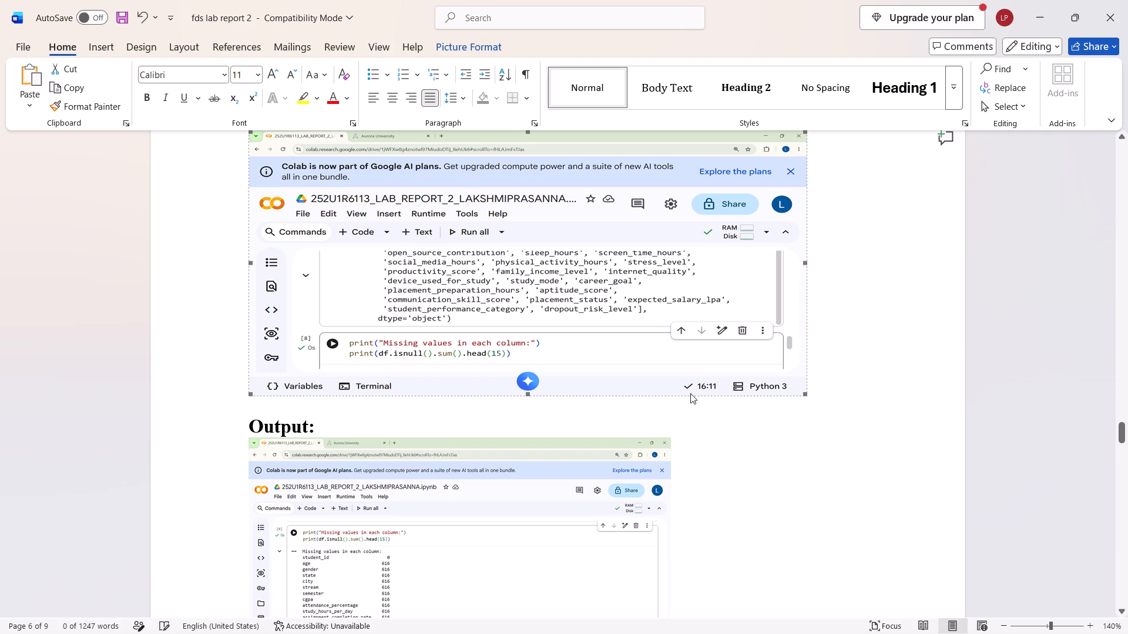
left_click_drag(807, 391, 806, 391)
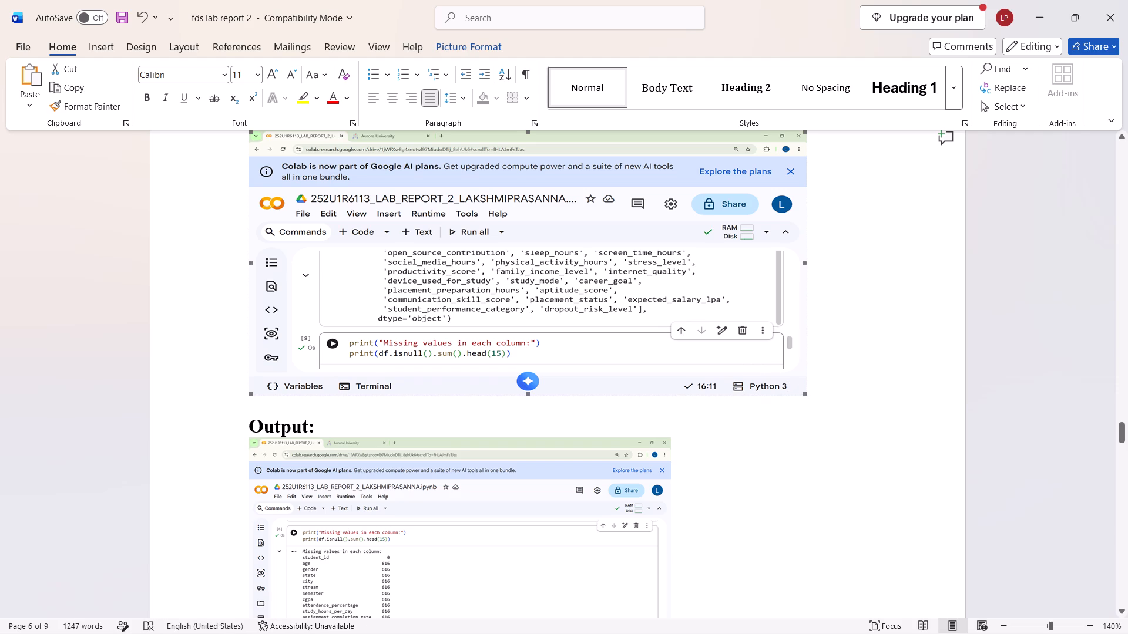
left_click_drag(806, 391, 764, 378)
scroll(781, 315, "up", 1)
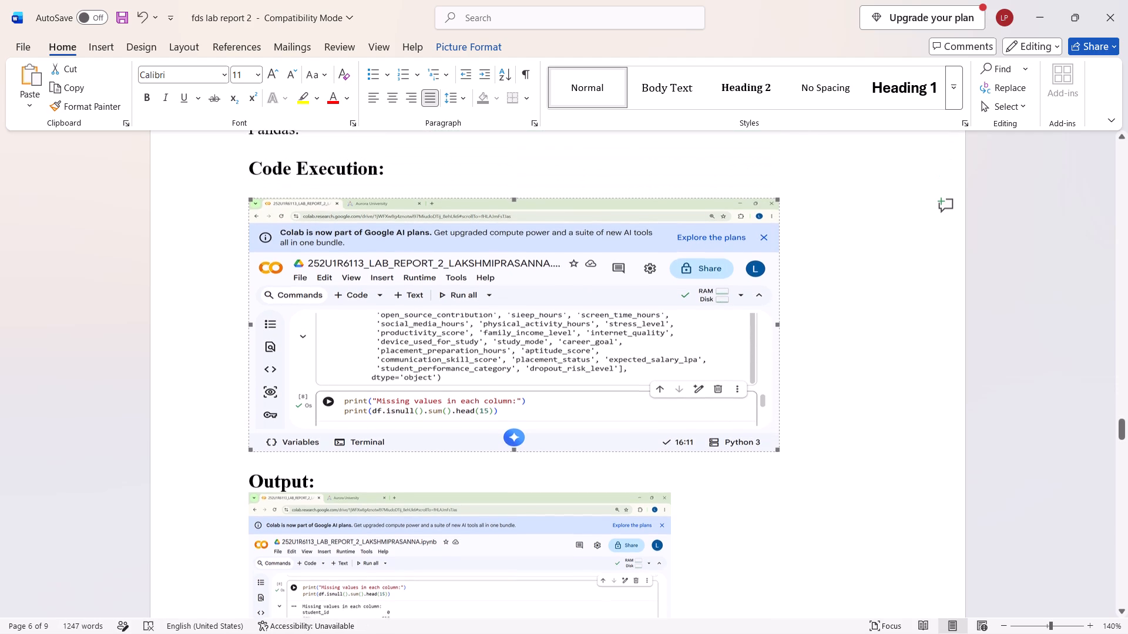
scroll(781, 315, "up", 1)
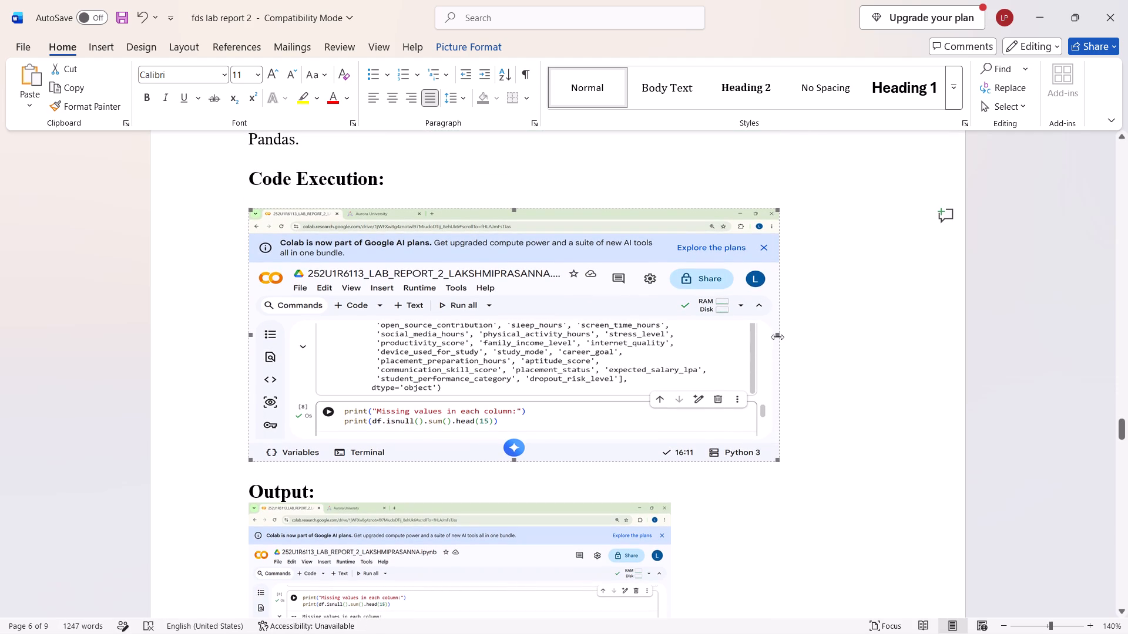
left_click_drag(775, 333, 885, 328)
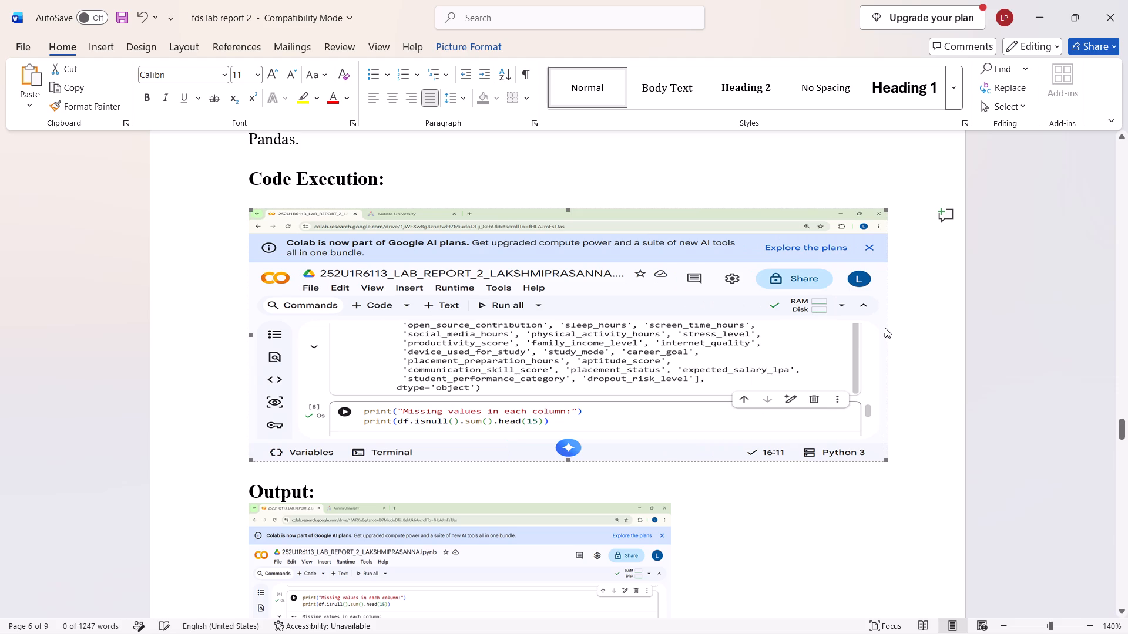
Enlarge the missing-values output screenshot slightly and widen it to about the full text width, keeping it above the page footer.
scroll(793, 387, "down", 1)
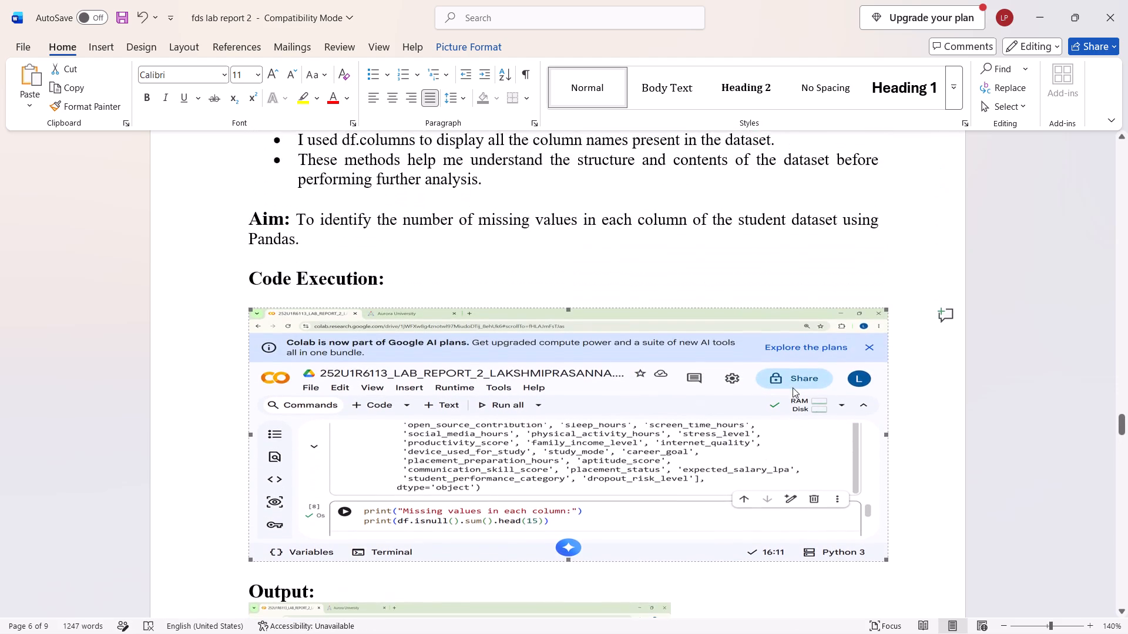
scroll(793, 387, "down", 1)
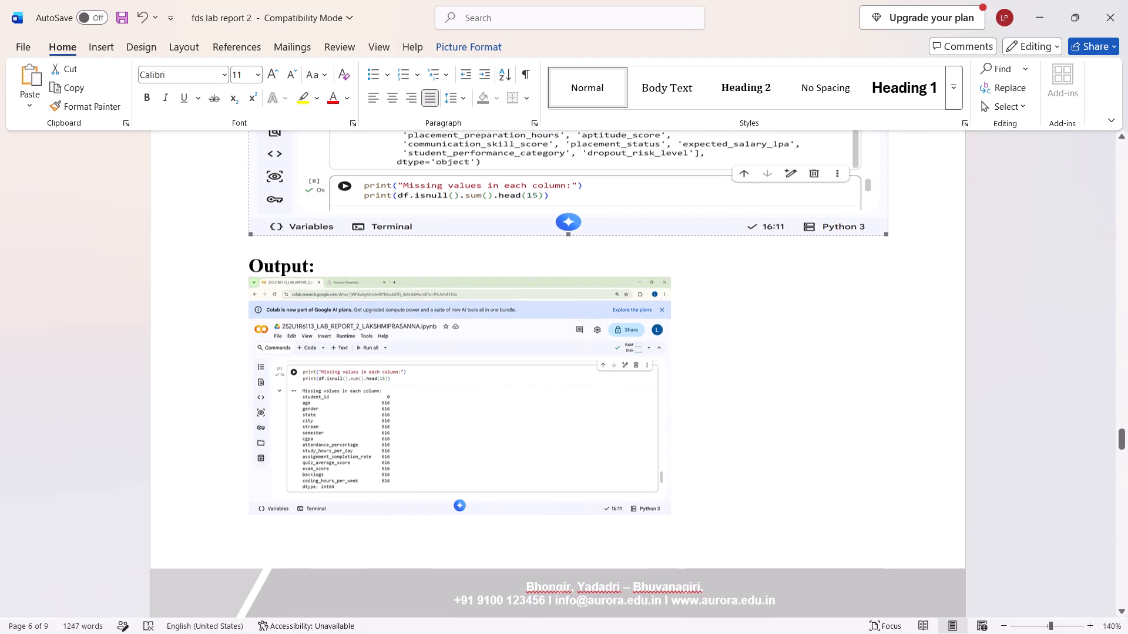
left_click(646, 428)
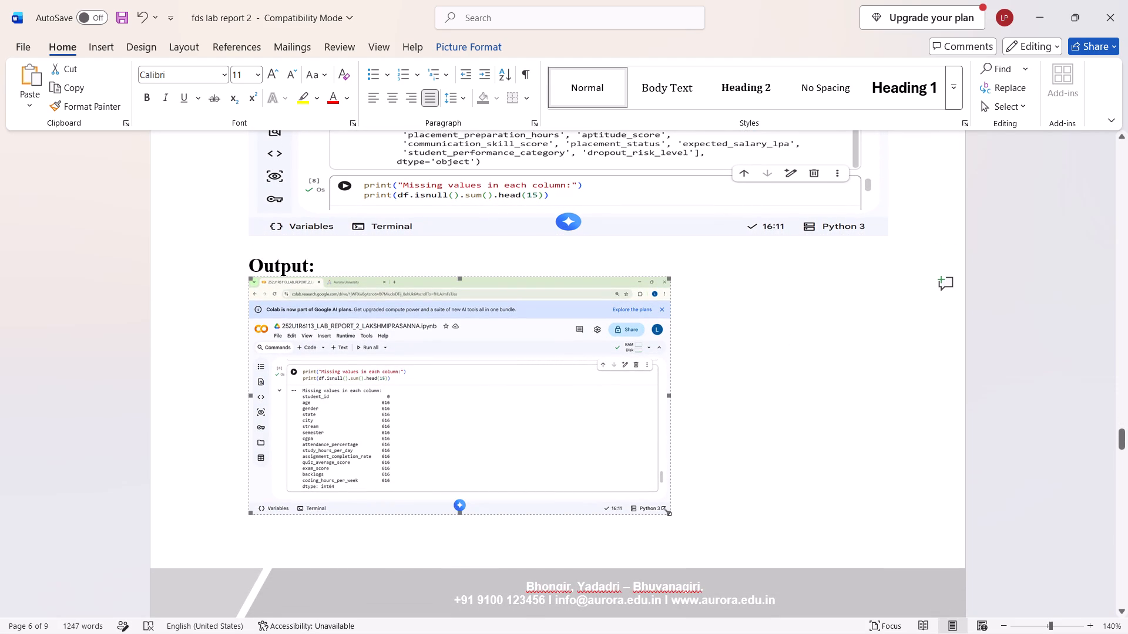
left_click_drag(666, 511, 689, 514)
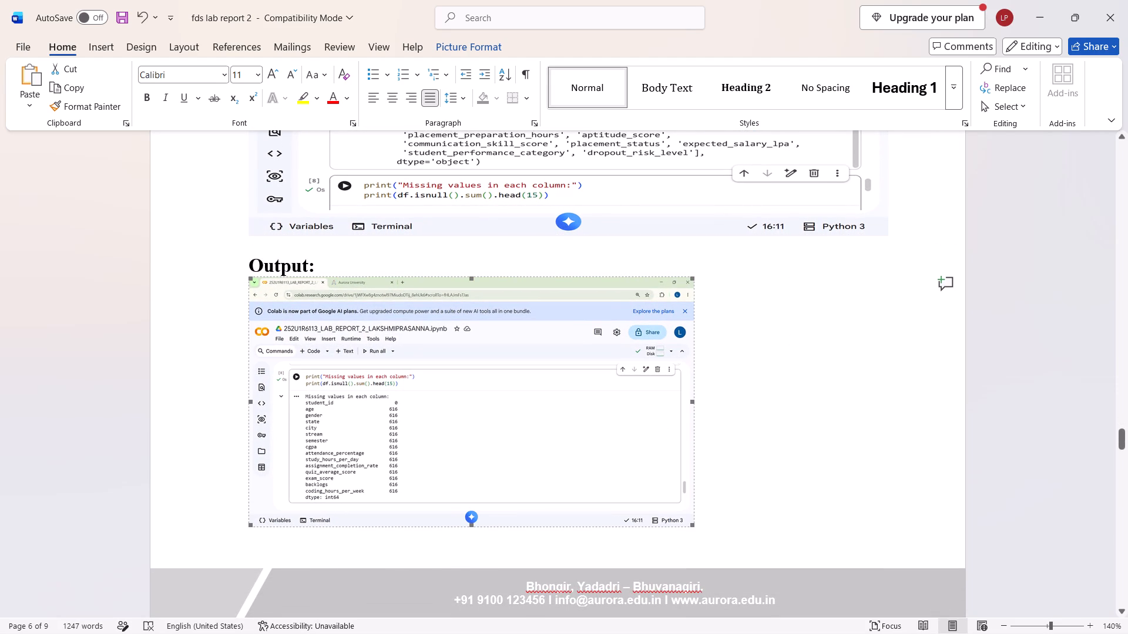
left_click_drag(691, 525, 714, 530)
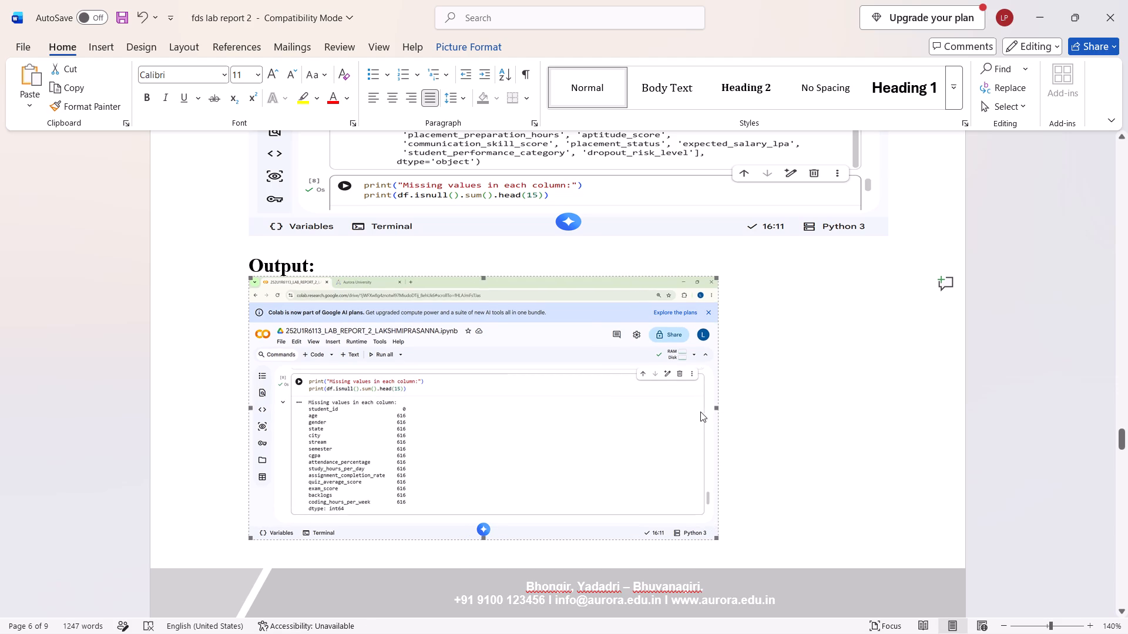
left_click_drag(717, 407, 884, 395)
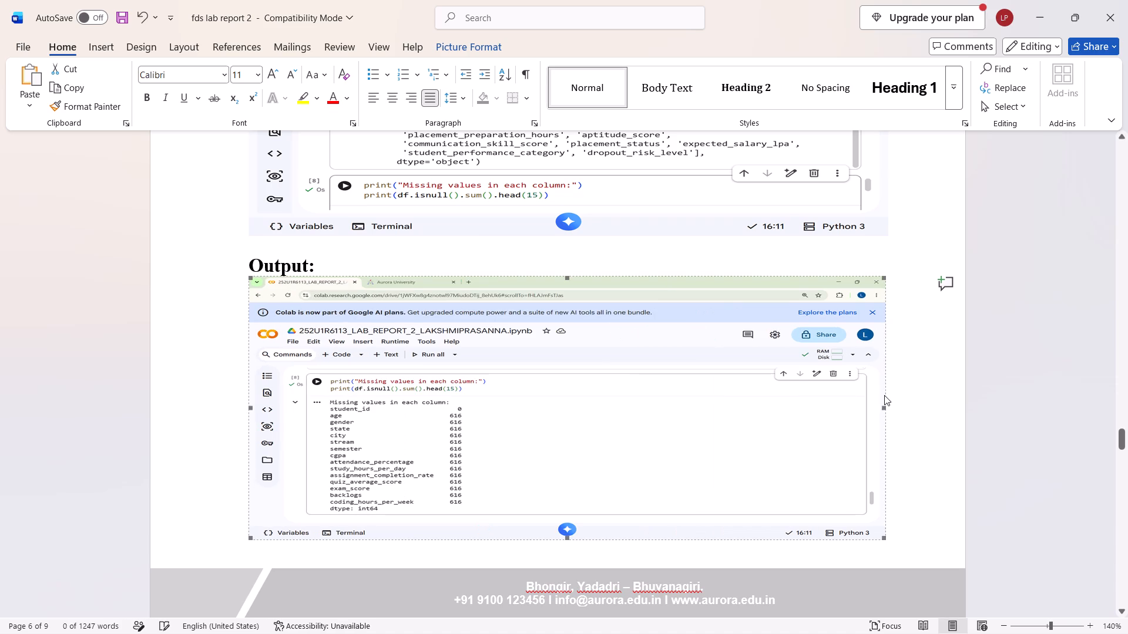
Review the report's layout and label formatting from the first page through the head() and tail() section.
scroll(884, 395, "down", 1)
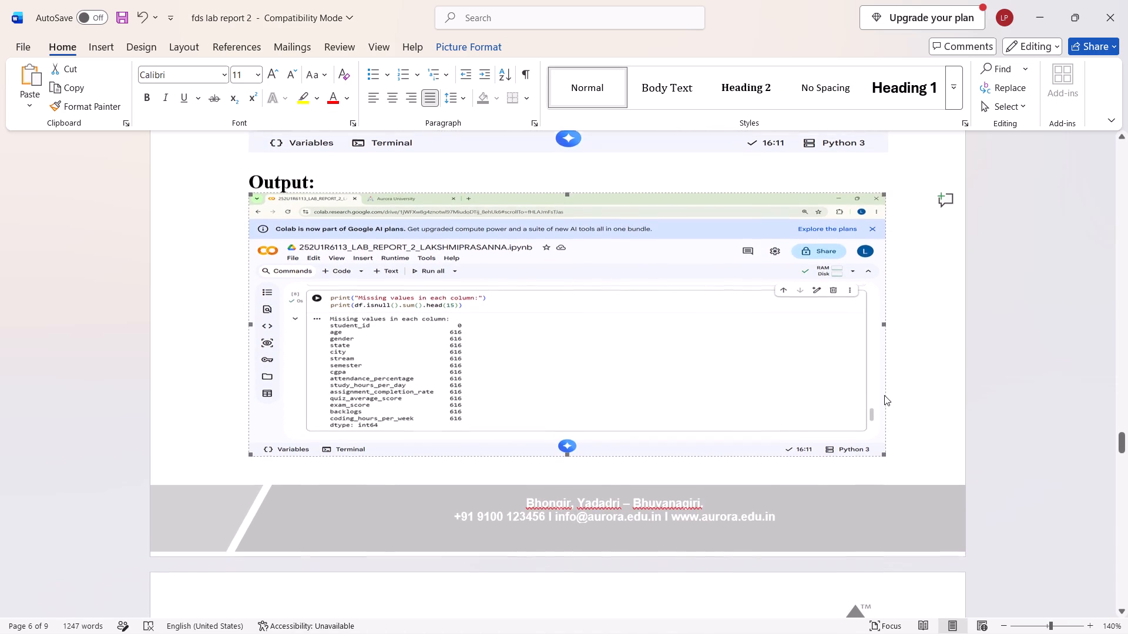
scroll(884, 395, "down", 4)
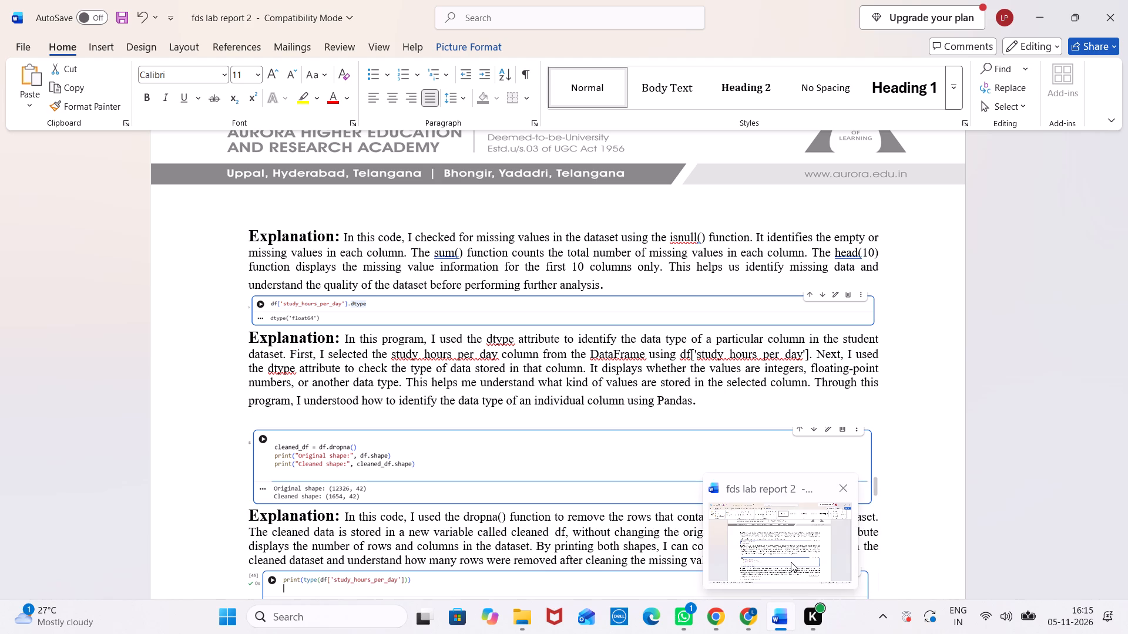
left_click(791, 562)
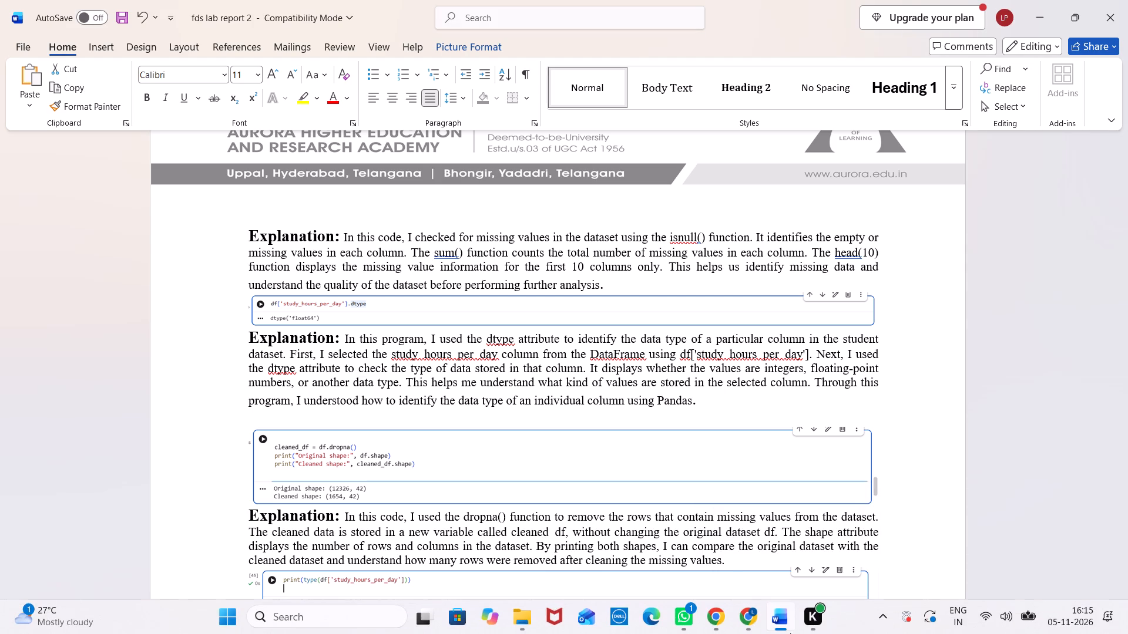
scroll(724, 340, "up", 6)
scroll(724, 340, "up", 17)
scroll(724, 340, "up", 20)
scroll(724, 340, "up", 5)
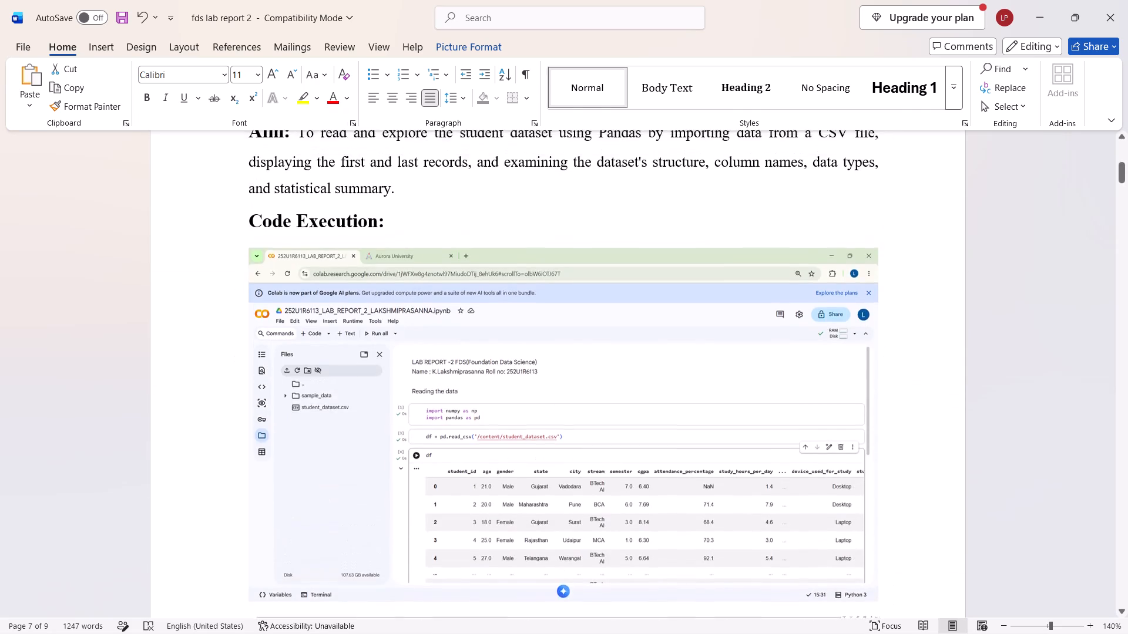
scroll(724, 340, "up", 7)
scroll(724, 340, "down", 2, "ctrl")
scroll(724, 340, "down", 2)
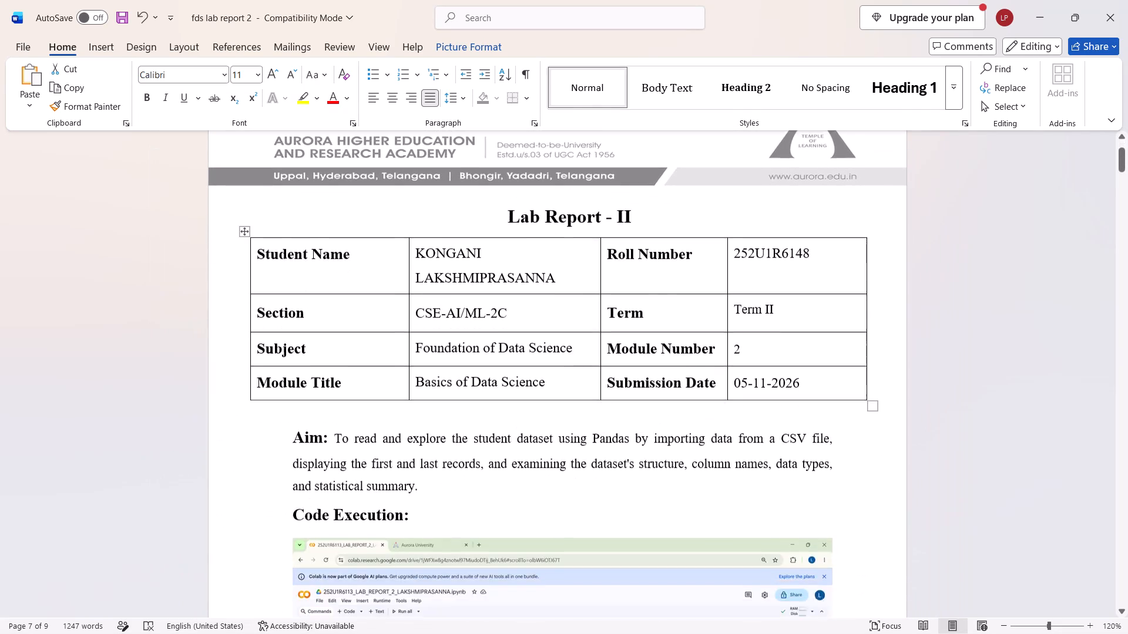
scroll(724, 340, "down", 5)
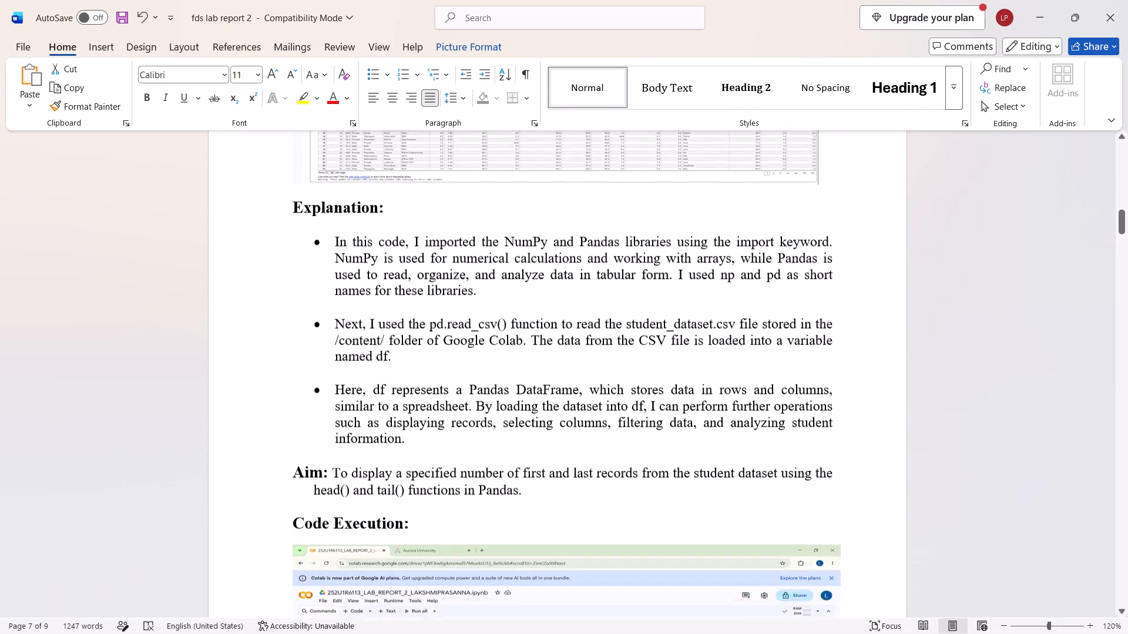
scroll(724, 340, "down", 4)
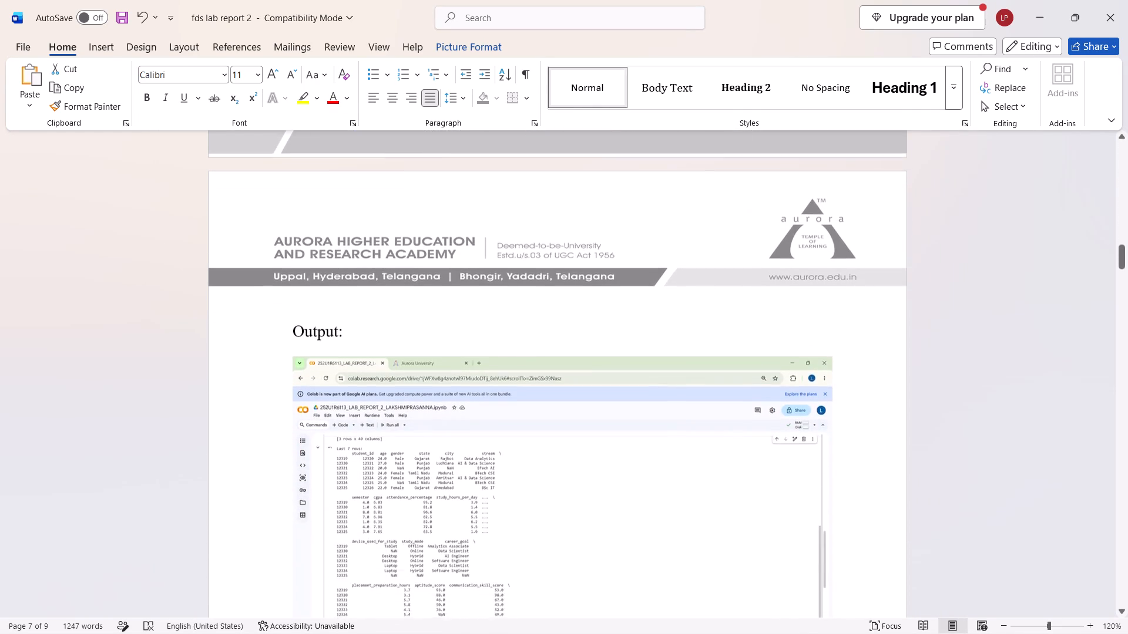
scroll(724, 340, "down", 5)
scroll(724, 340, "up", 3)
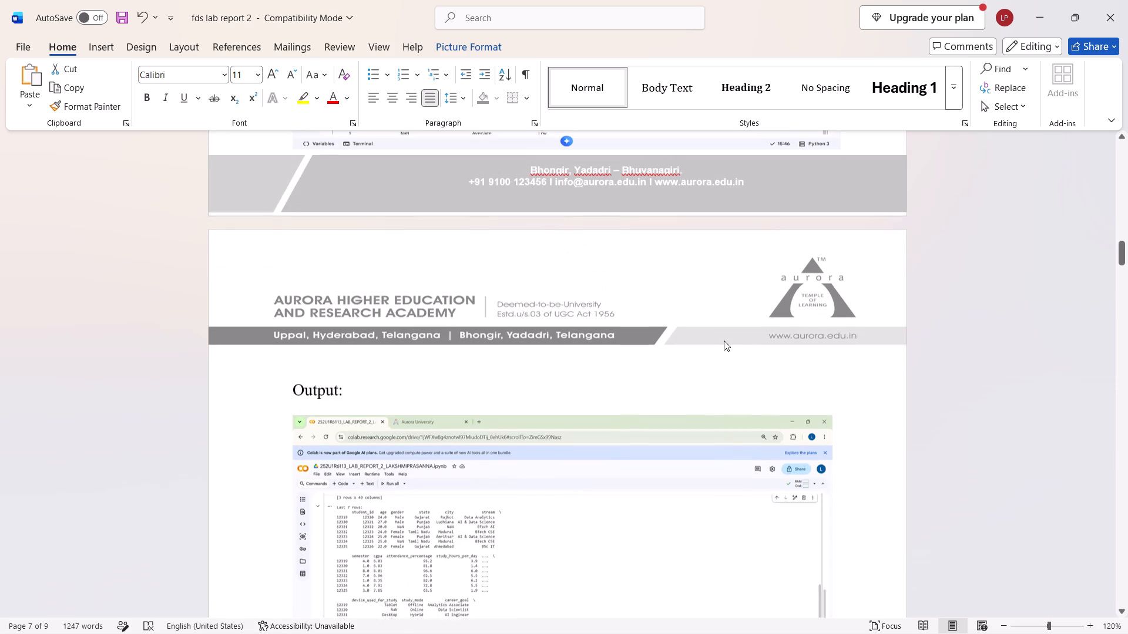
Make the "Output:" label above the head() and tail() output screenshot bold.
left_click_drag(350, 396, 286, 400)
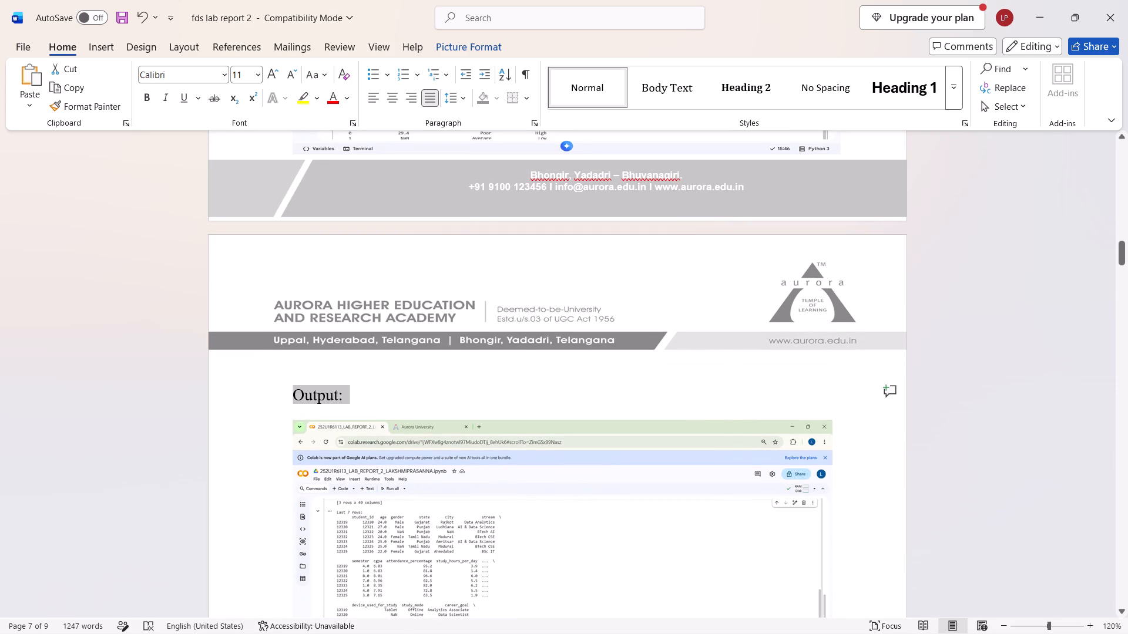
left_click_drag(286, 400, 281, 400)
left_click(292, 373)
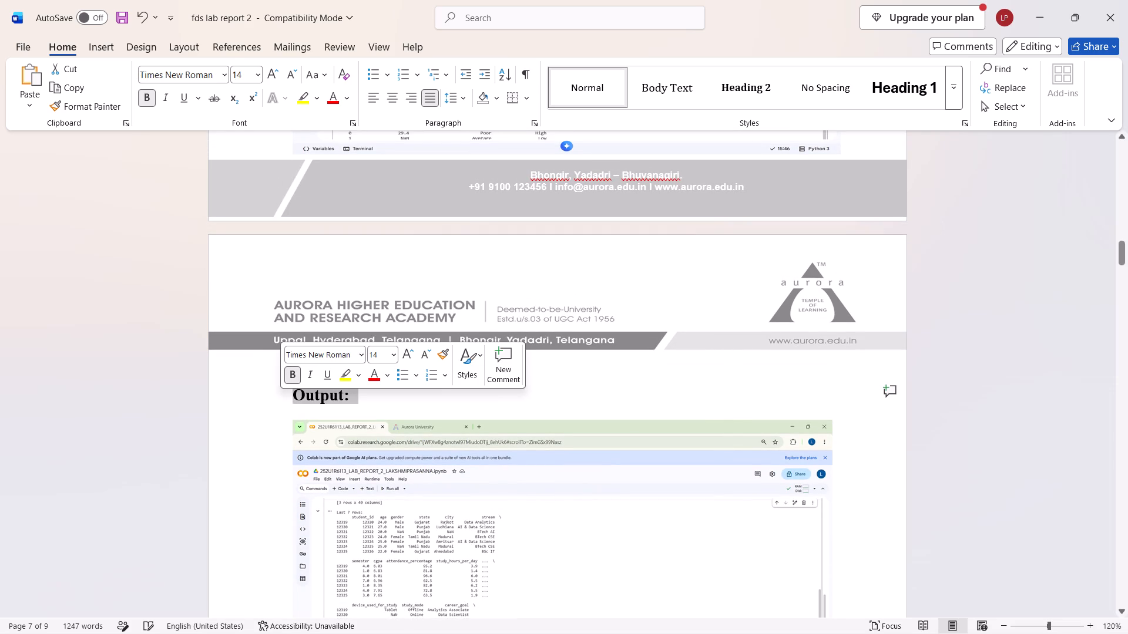
left_click(593, 375)
Review the sections after the head() and tail() output, down to the missing-values code and output screenshots.
scroll(593, 375, "down", 7)
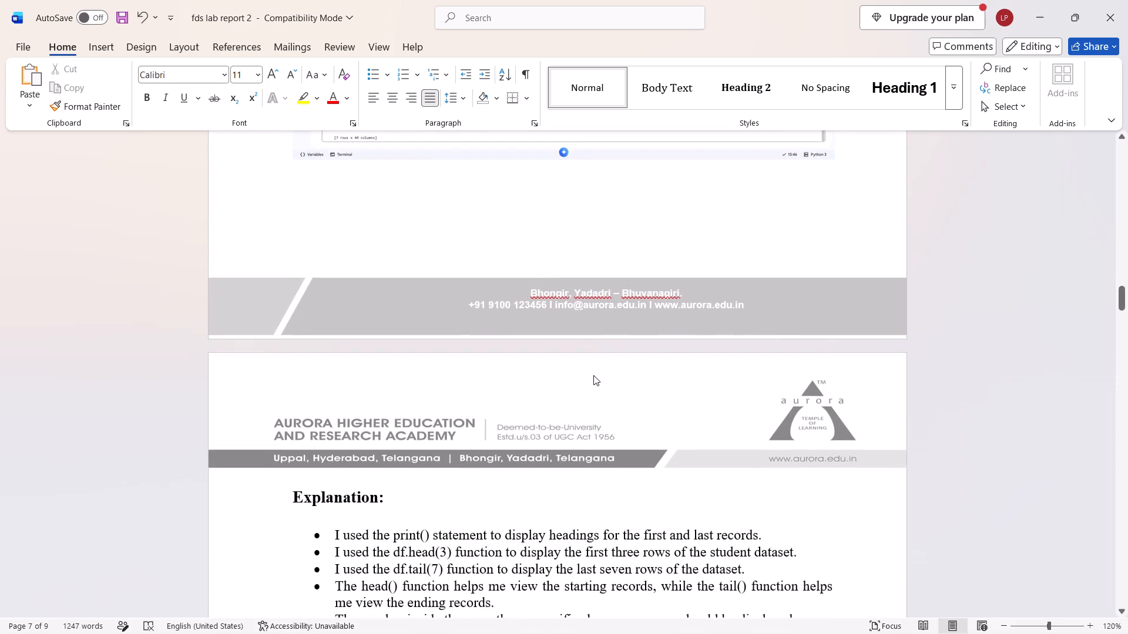
scroll(593, 375, "down", 5)
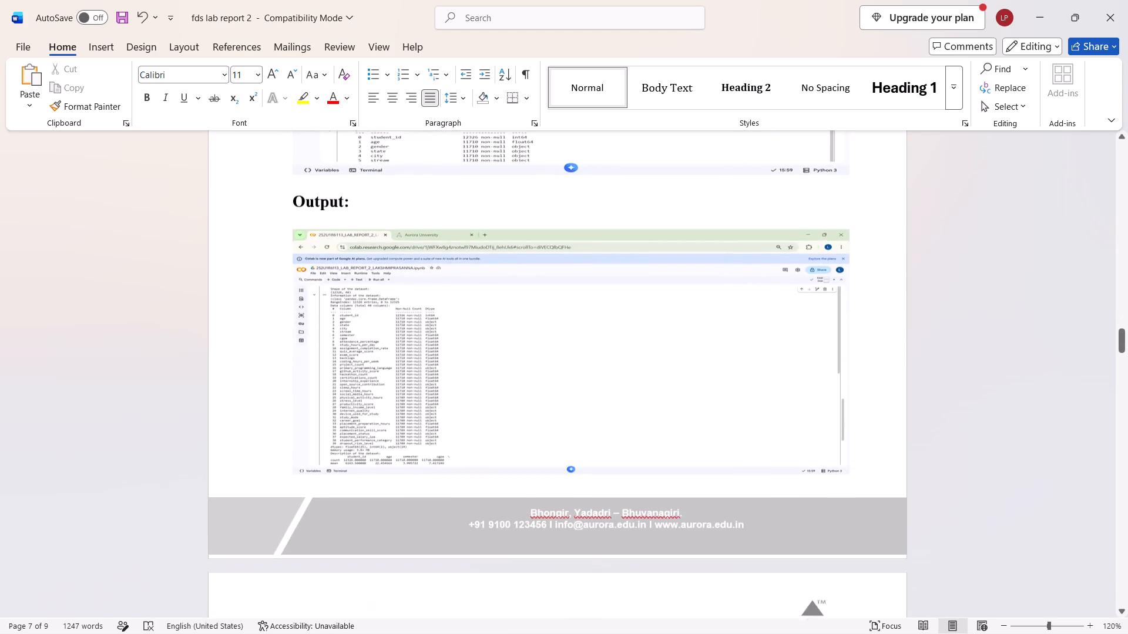
scroll(593, 375, "down", 5)
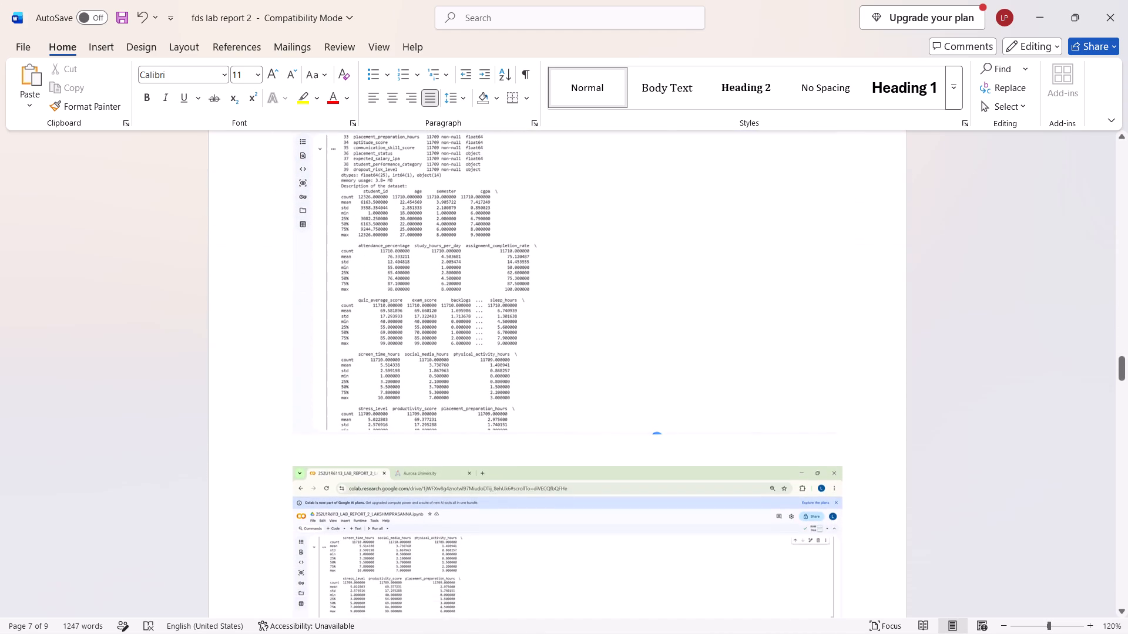
scroll(593, 375, "down", 4)
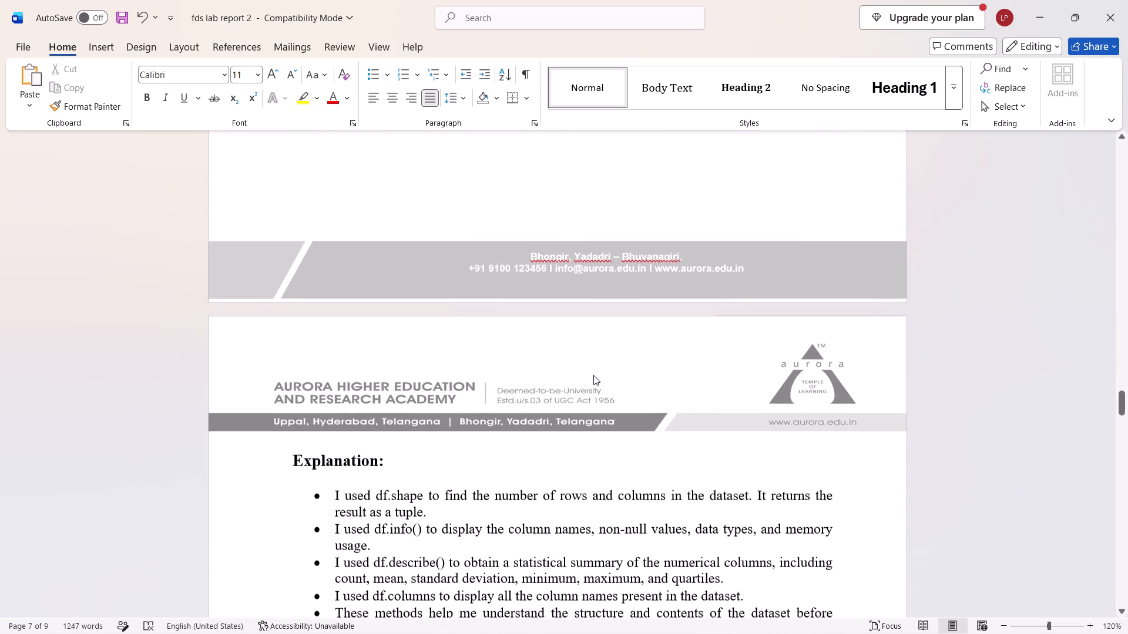
scroll(593, 375, "down", 3)
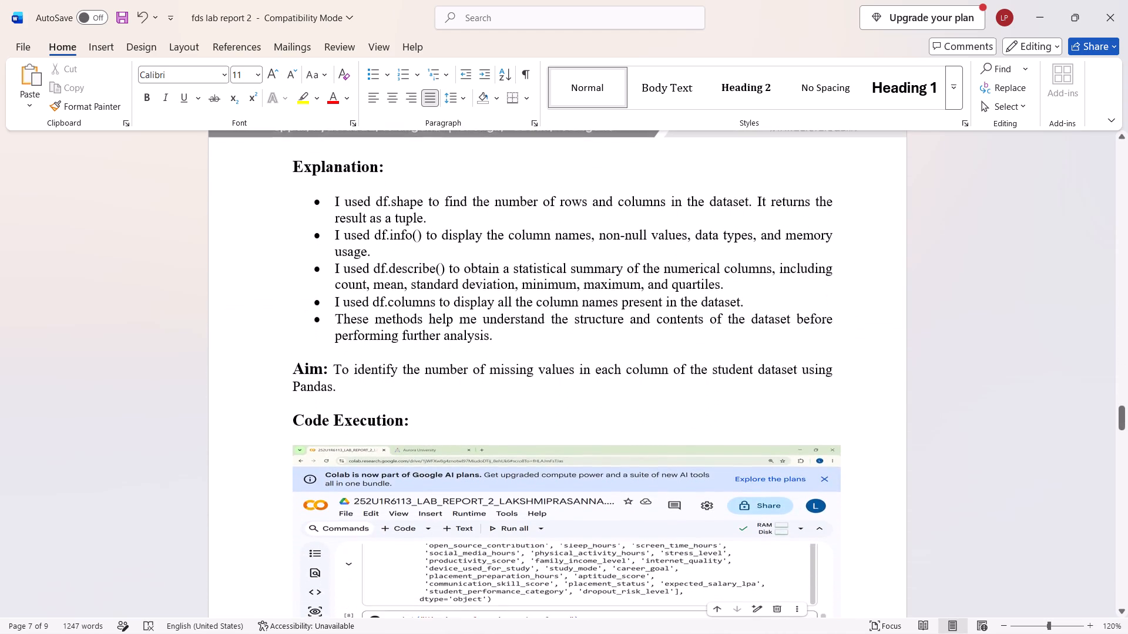
scroll(593, 375, "down", 2)
scroll(593, 375, "up", 5)
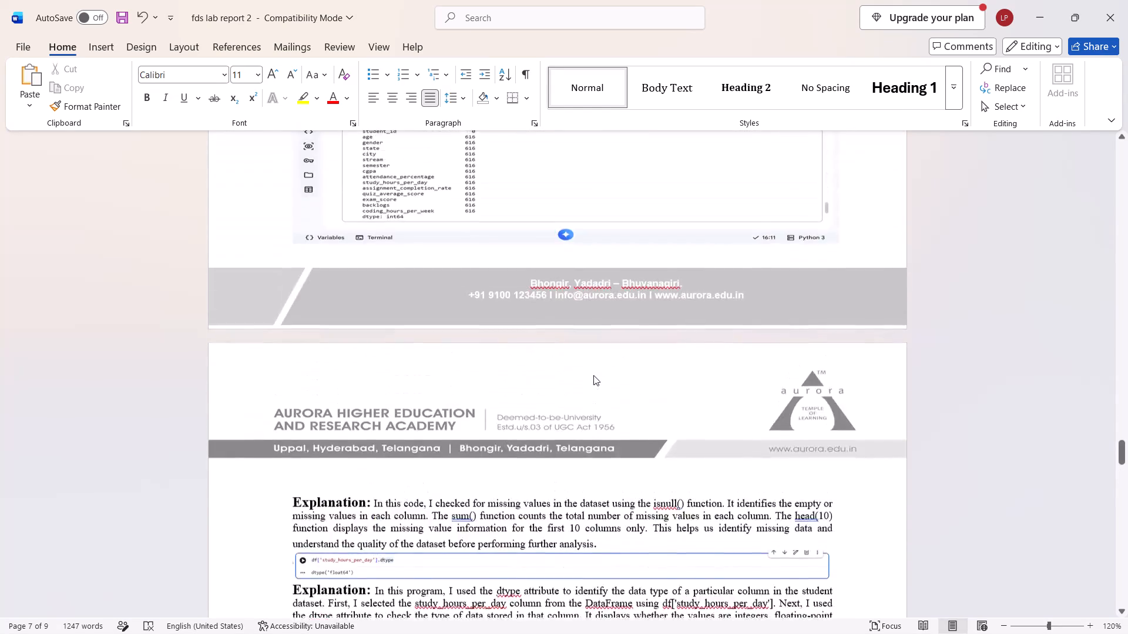
scroll(593, 375, "up", 2)
scroll(593, 375, "down", 1)
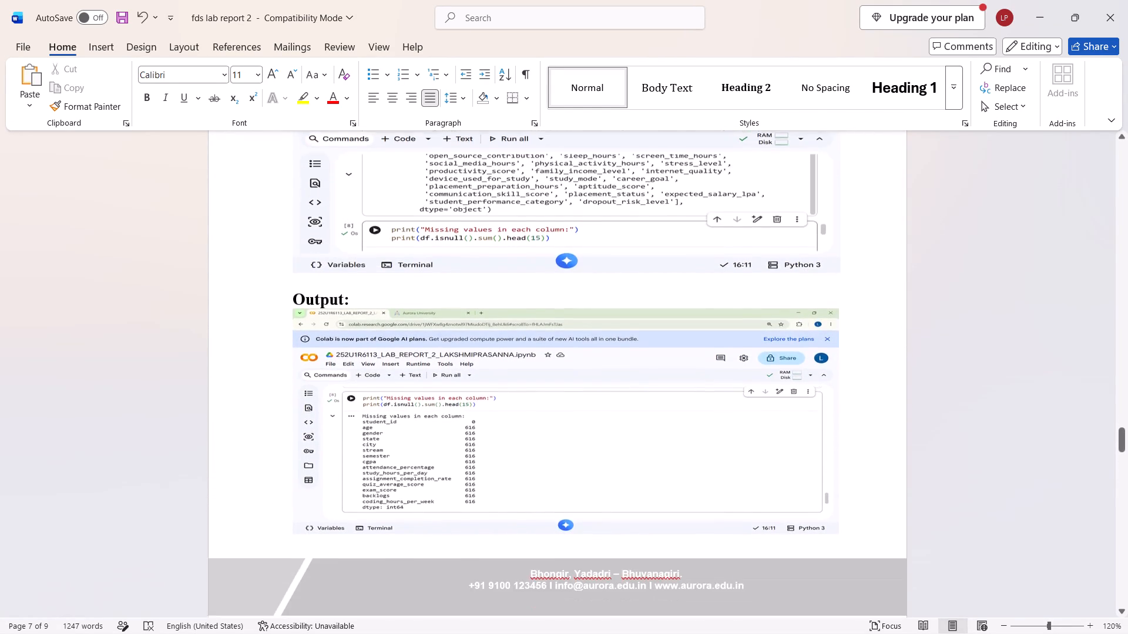
Delete the old explanation paragraph about isnull(), sum() and head(10) that follows the missing-values output screenshot.
scroll(593, 375, "down", 1)
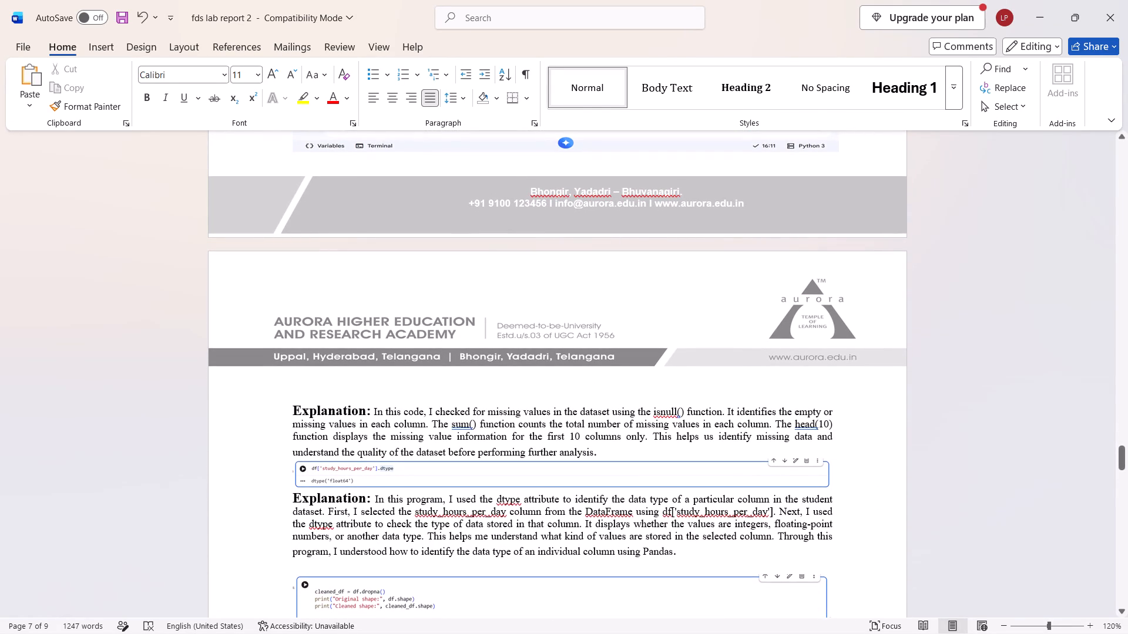
left_click_drag(600, 452, 314, 409)
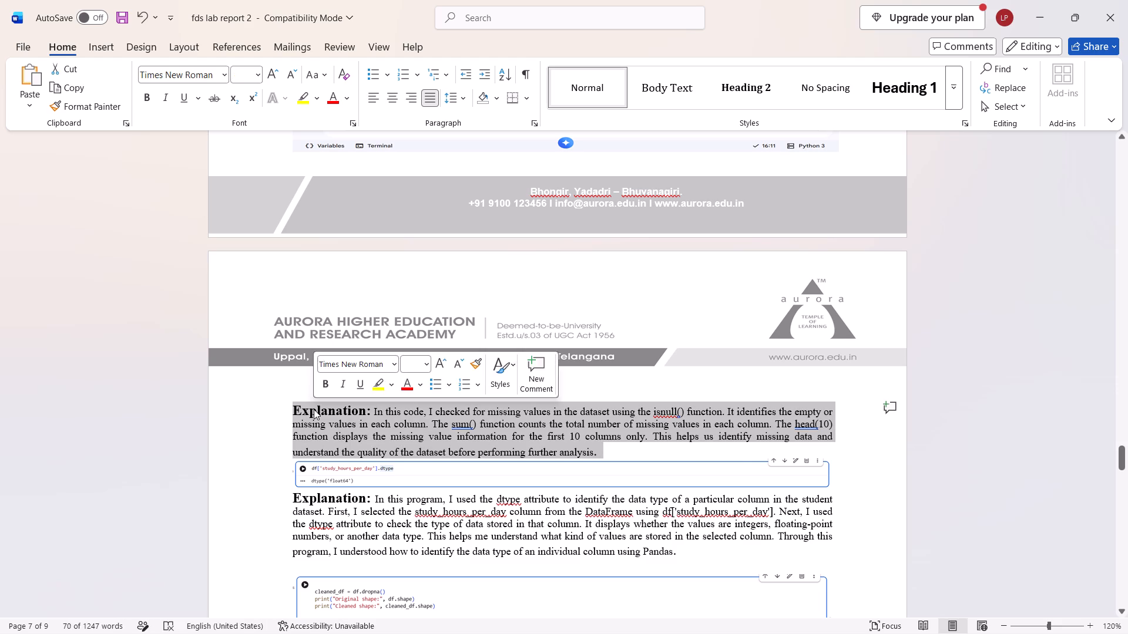
key("BackSpace")
scroll(314, 409, "up", 1)
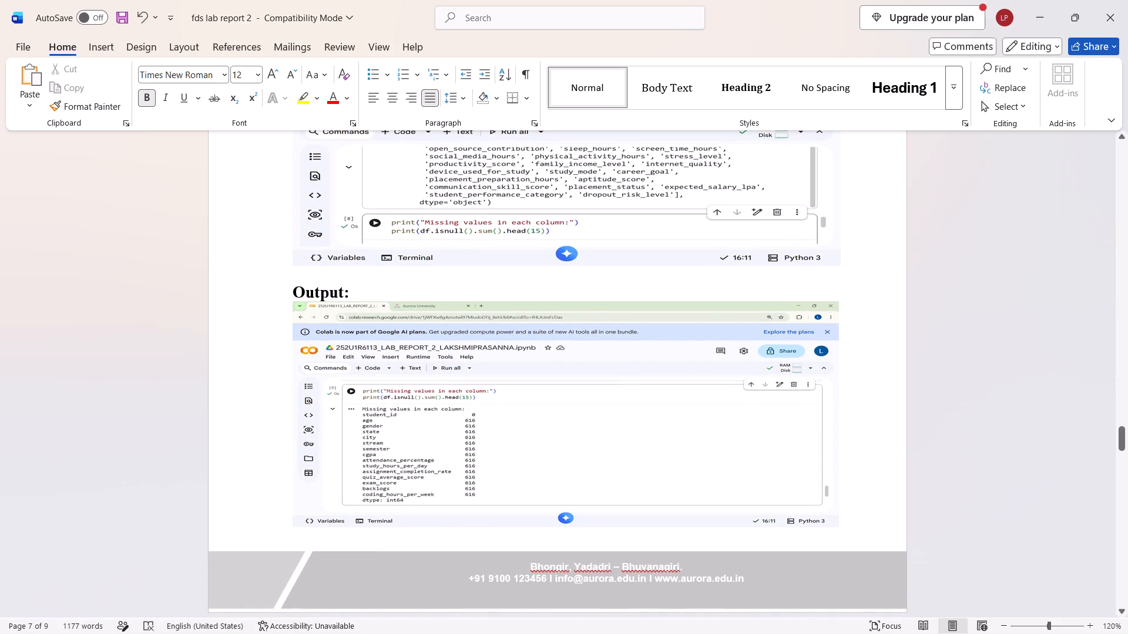
scroll(314, 409, "up", 1)
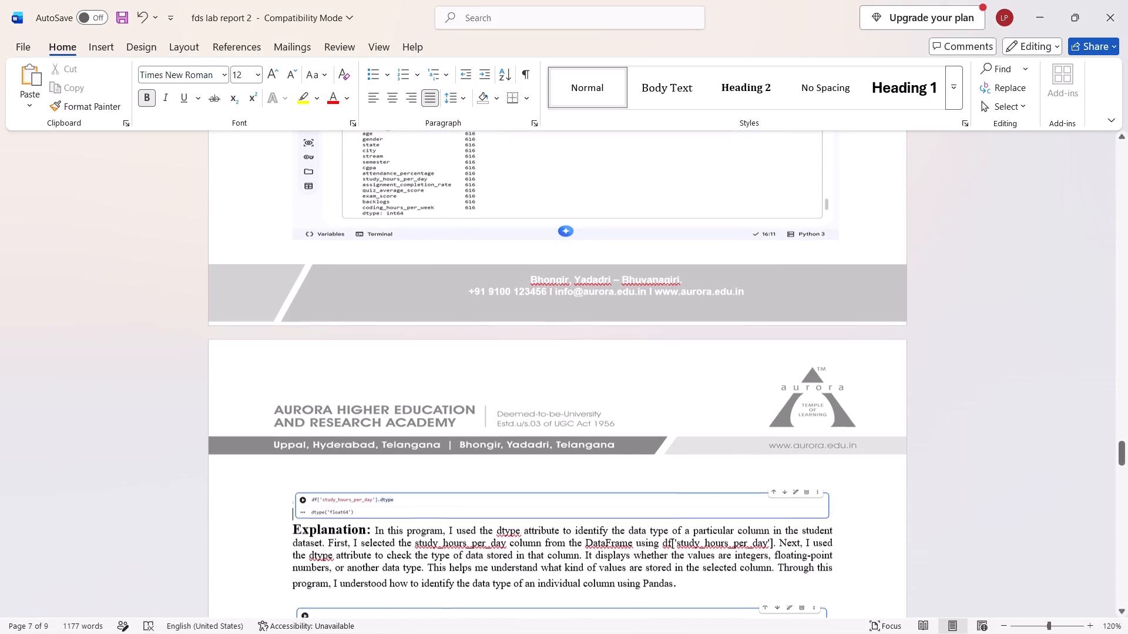
scroll(727, 484, "up", 1)
key("Up")
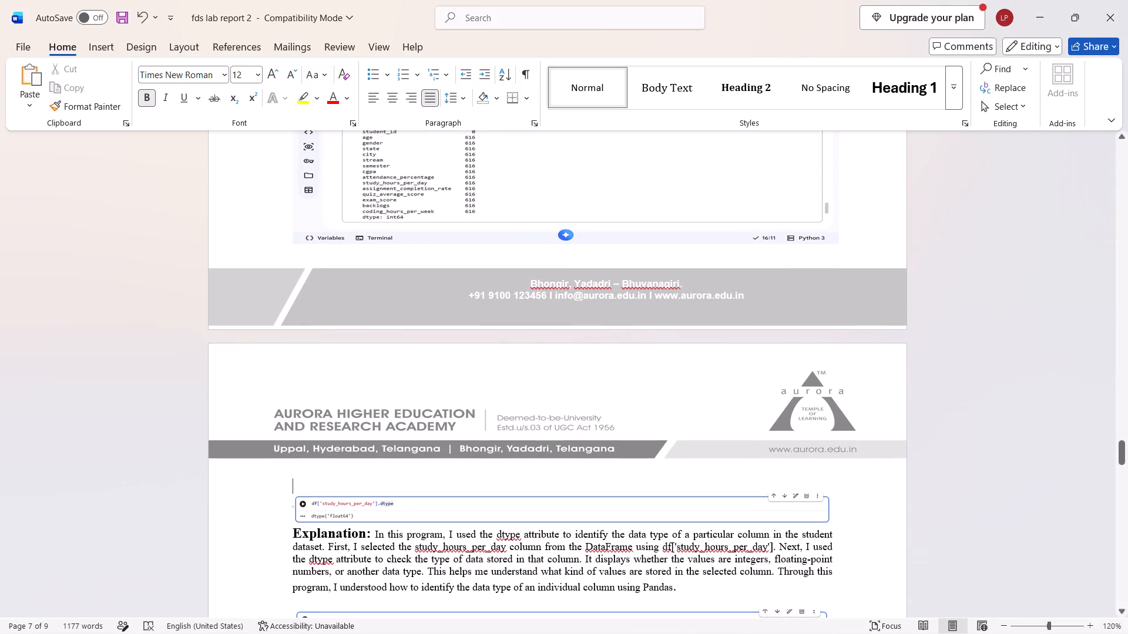
key("Return")
key("Up")
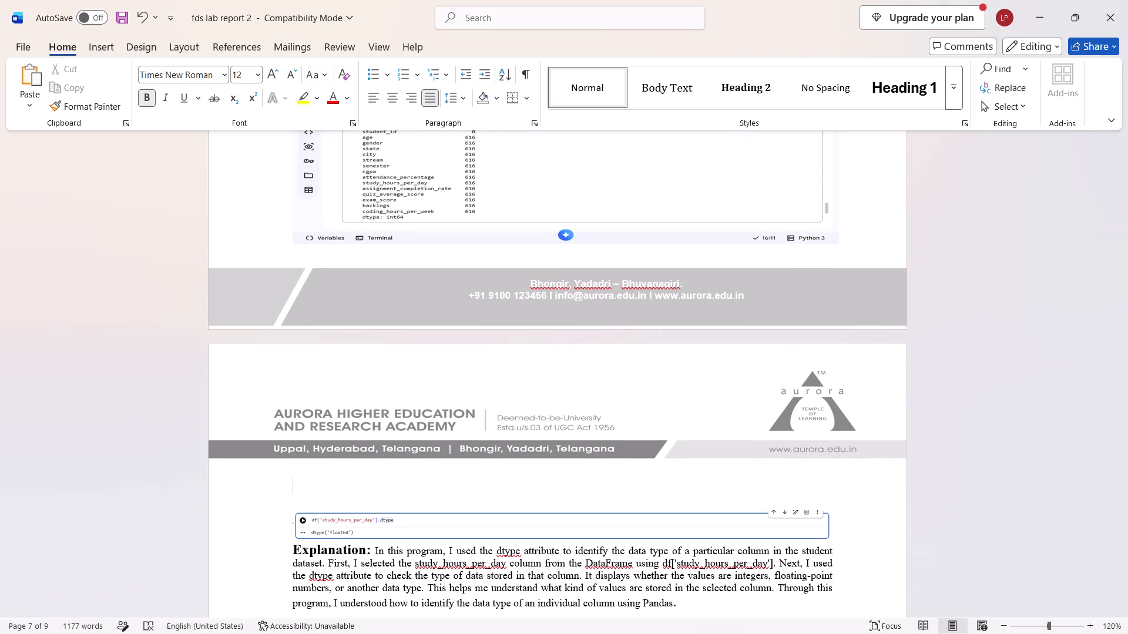
key("ctrl+v")
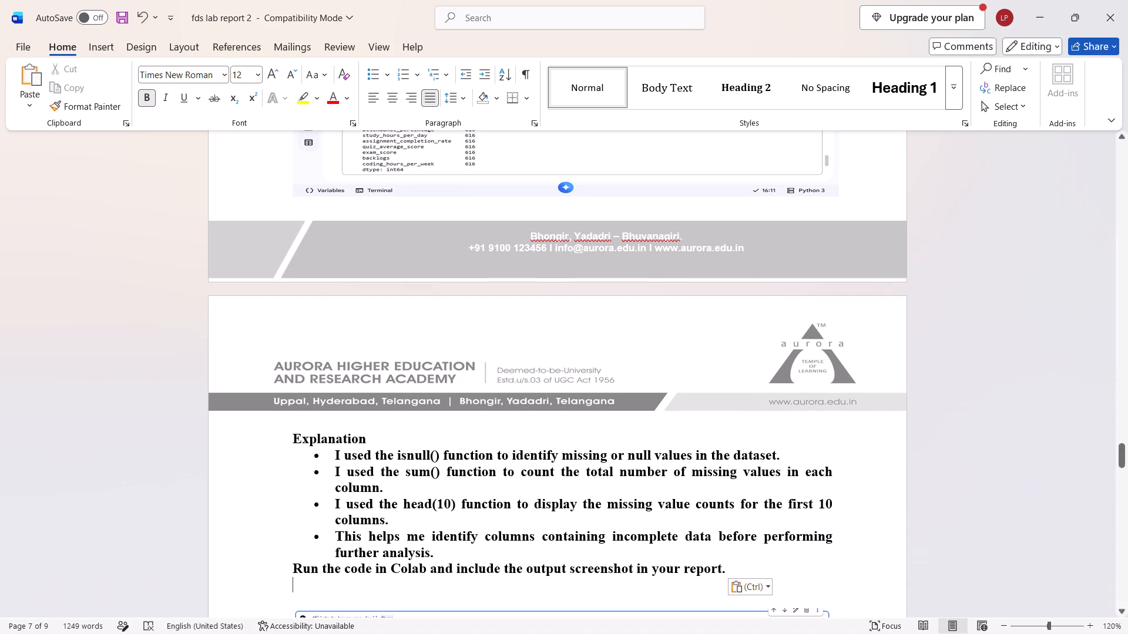
Change the function name in the third bullet of the pasted explanation to head(15).
left_click(451, 505)
key("BackSpace")
key("5")
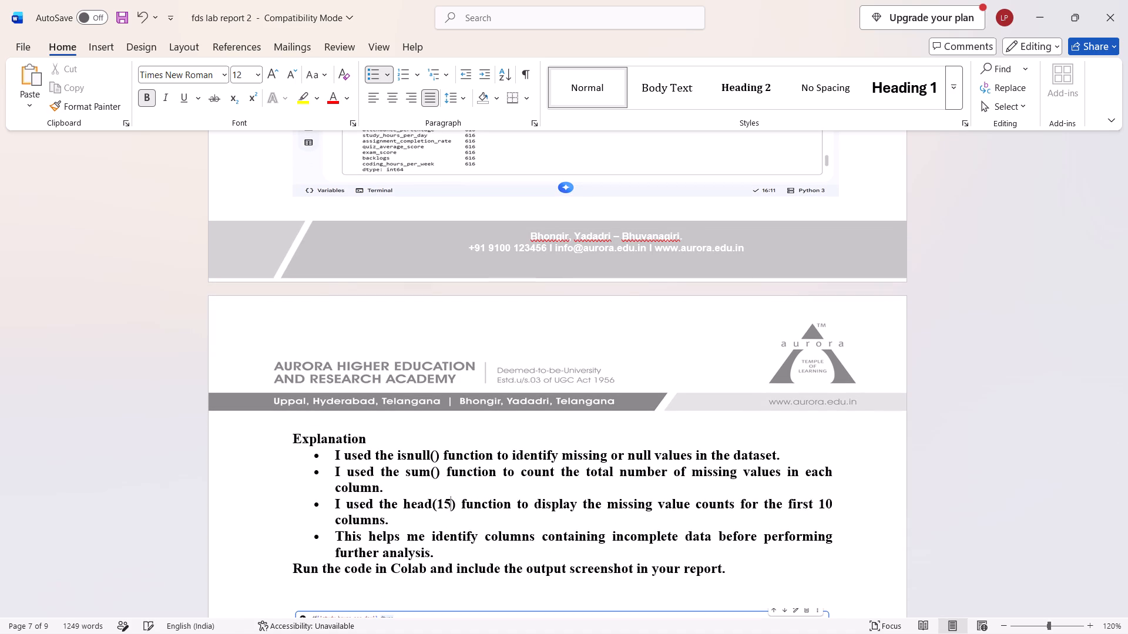
Delete the sentence "Run the code in Colab and include the output screenshot in your report." below the pasted bullets.
scroll(629, 580, "down", 1)
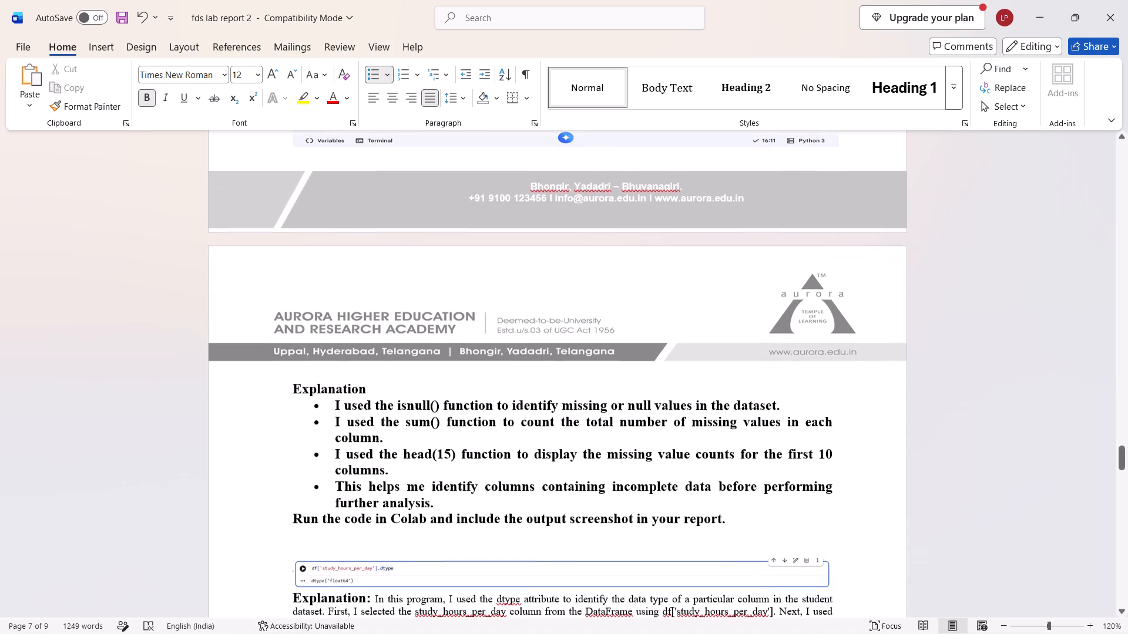
left_click_drag(738, 524, 404, 532)
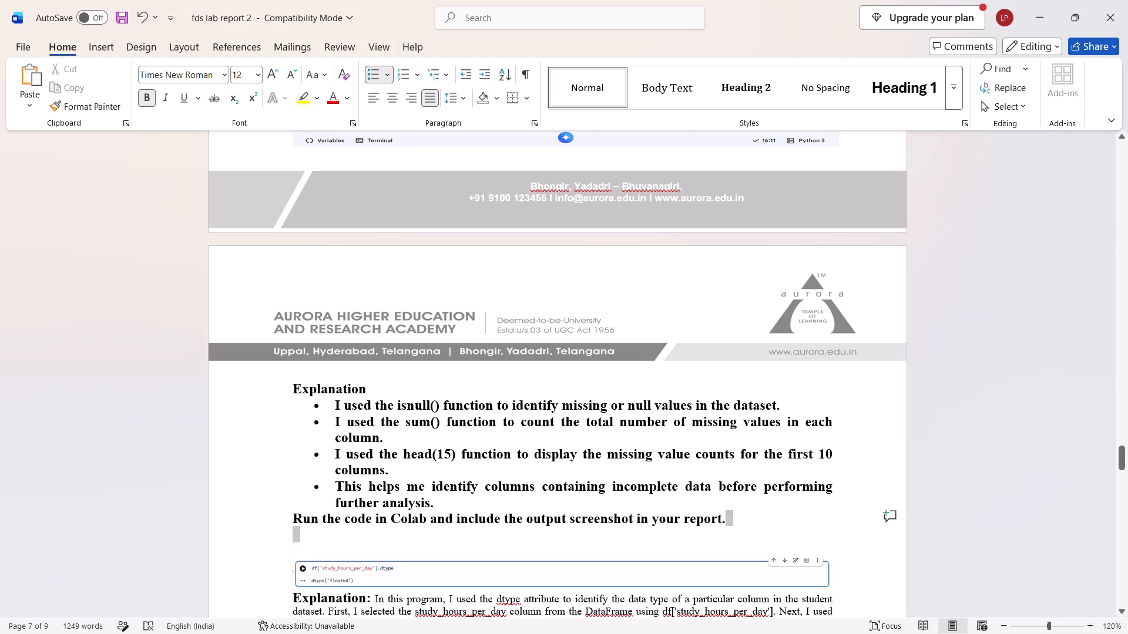
left_click_drag(404, 532, 241, 521)
key("BackSpace")
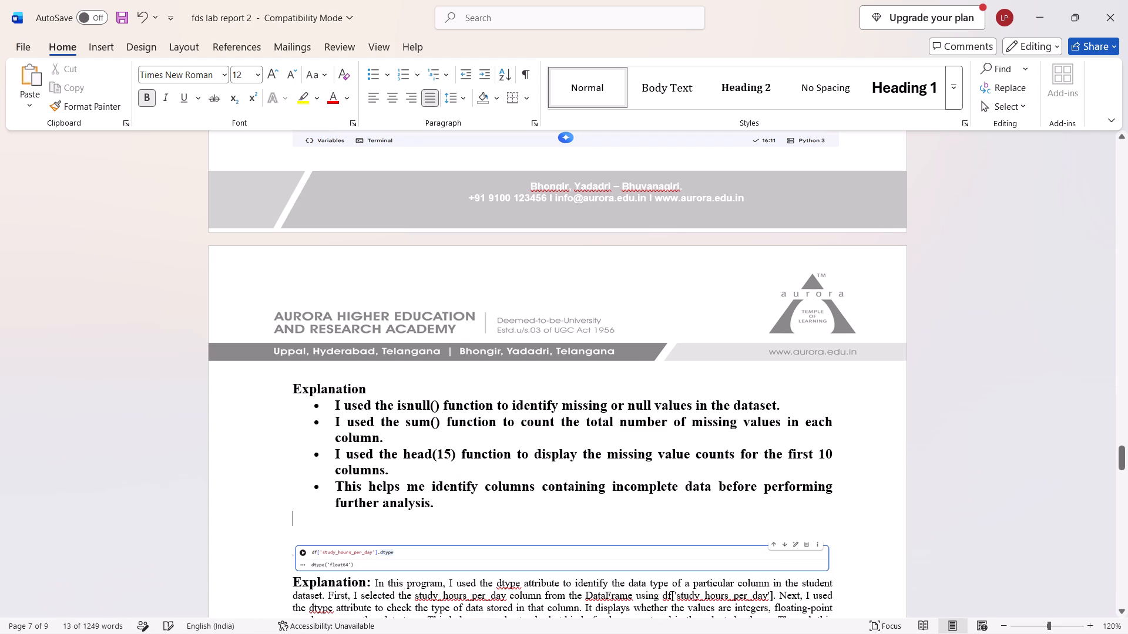
Remove bold from the four bullet points of the missing-values explanation.
left_click_drag(447, 511, 352, 477)
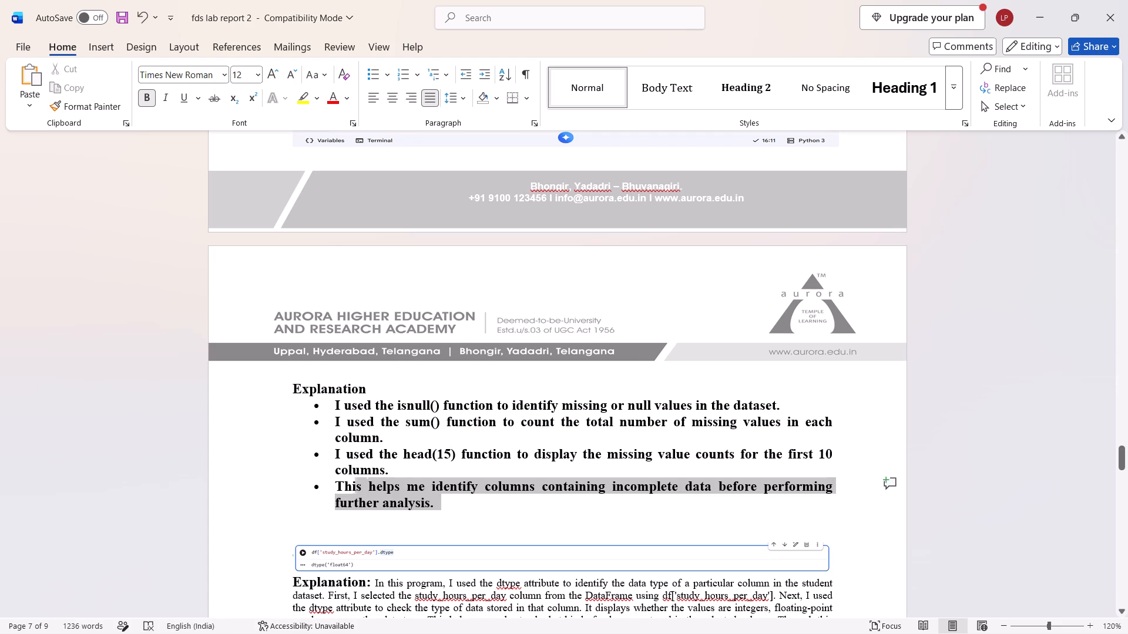
left_click_drag(352, 477, 333, 407)
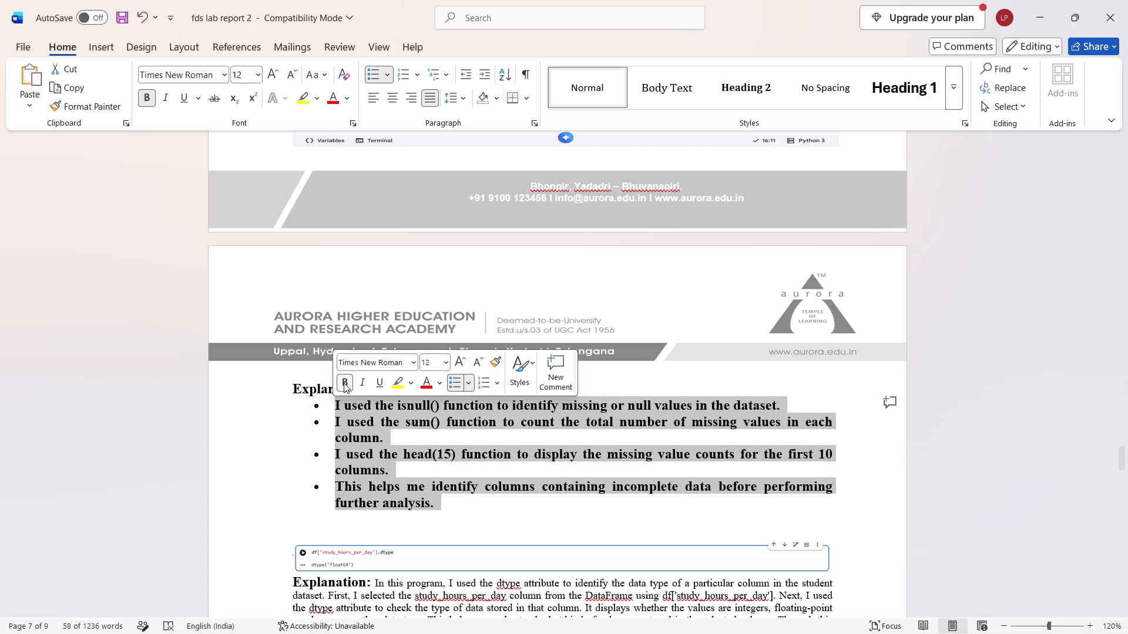
left_click(344, 383)
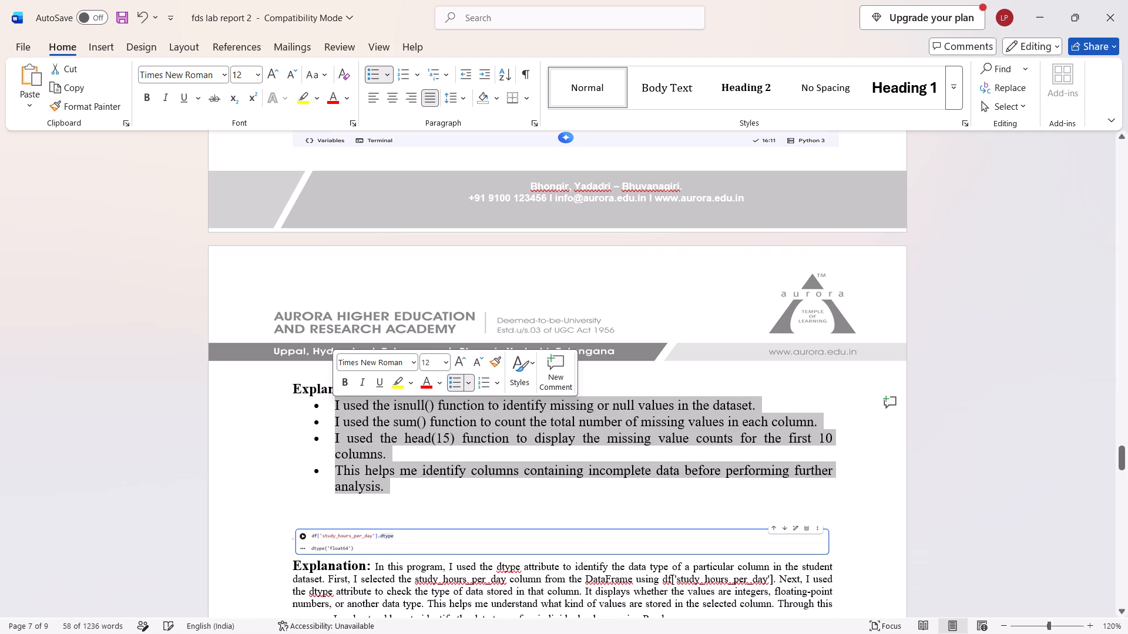
left_click(441, 500)
Add a colon after the "Explanation" heading and insert a blank line between it and the bullets.
left_click(377, 384)
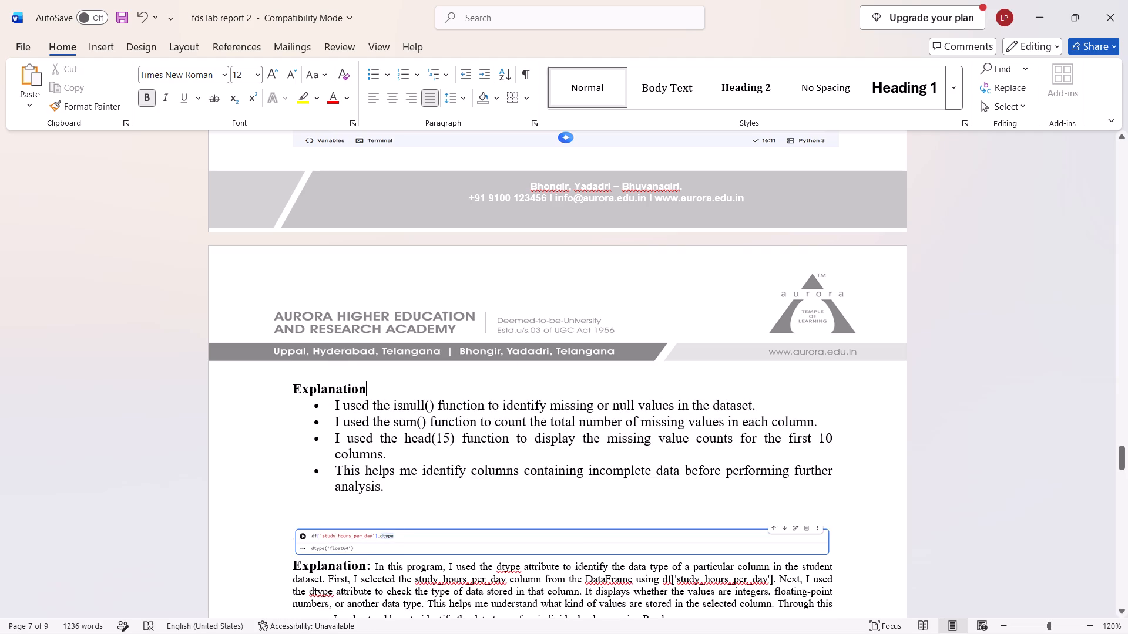
key("shift+colon")
key("Return")
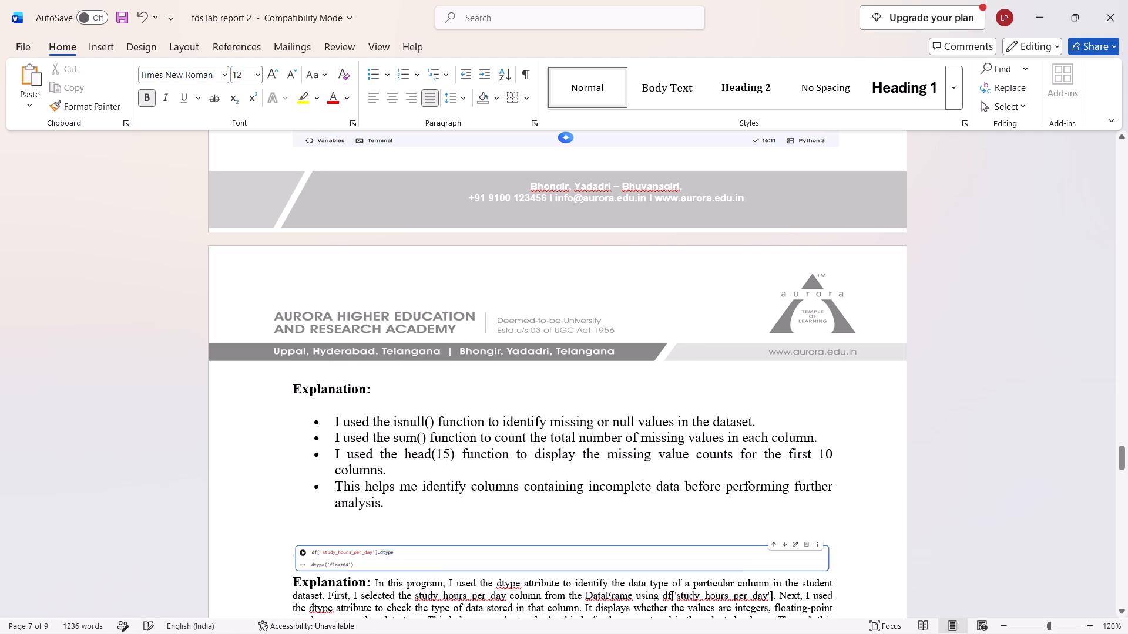
Set the font size of the "Explanation:" heading above the missing-values bullets to 14.
left_click_drag(385, 387, 296, 386)
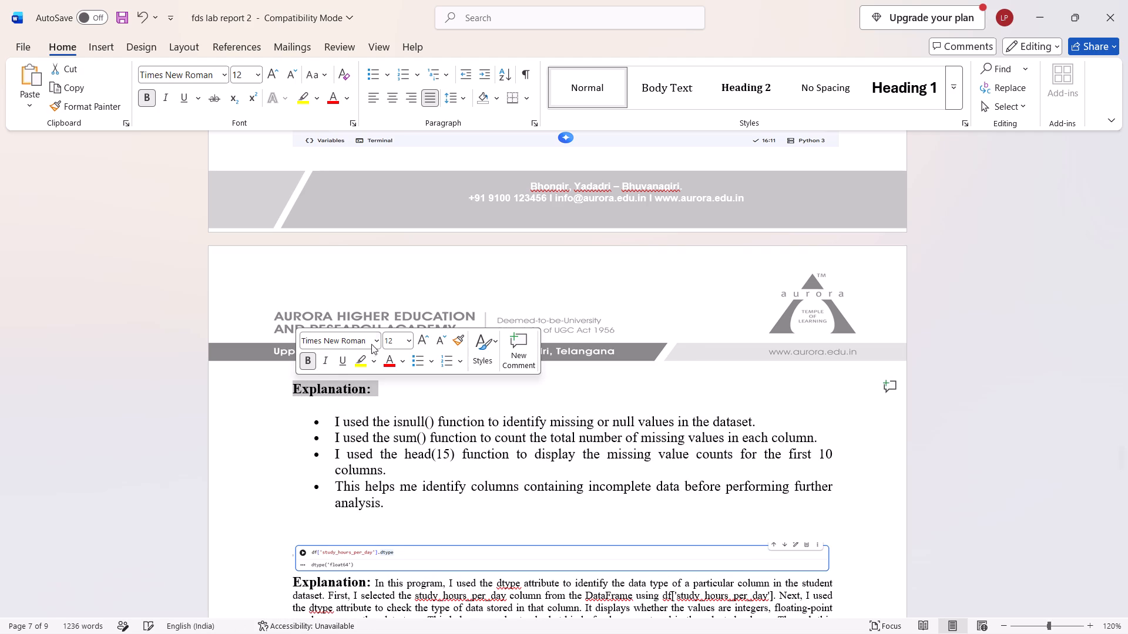
left_click_drag(409, 343, 402, 131)
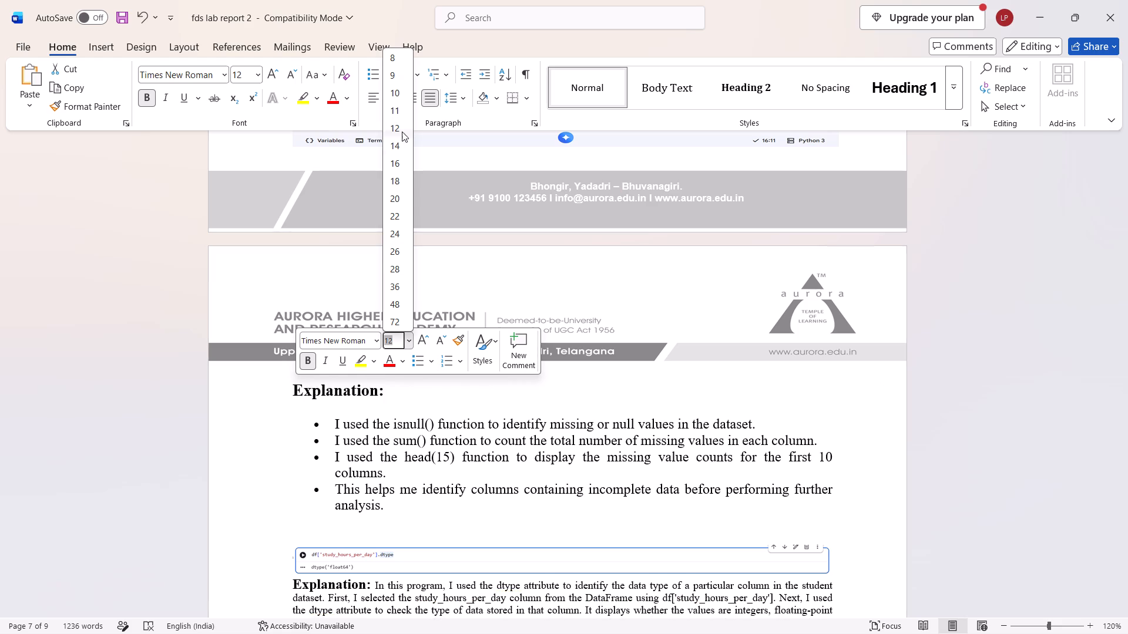
left_click_drag(402, 131, 395, 141)
left_click(395, 141)
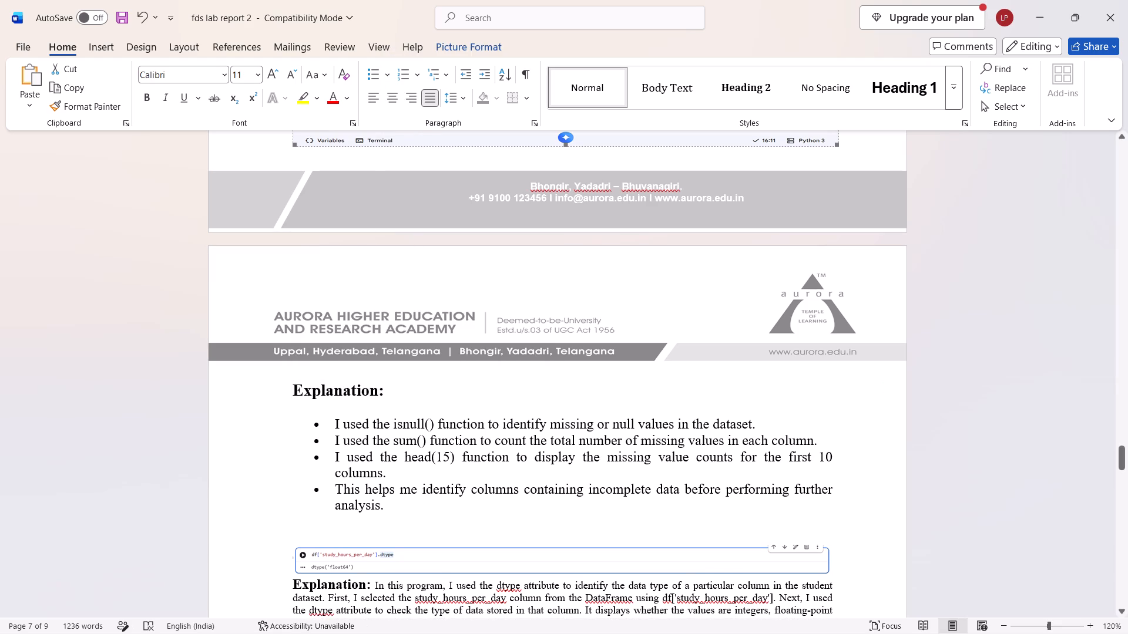
Review the missing-values section, from its aim and code screenshots through the output and bulleted explanation.
scroll(488, 379, "up", 2)
scroll(488, 379, "down", 1)
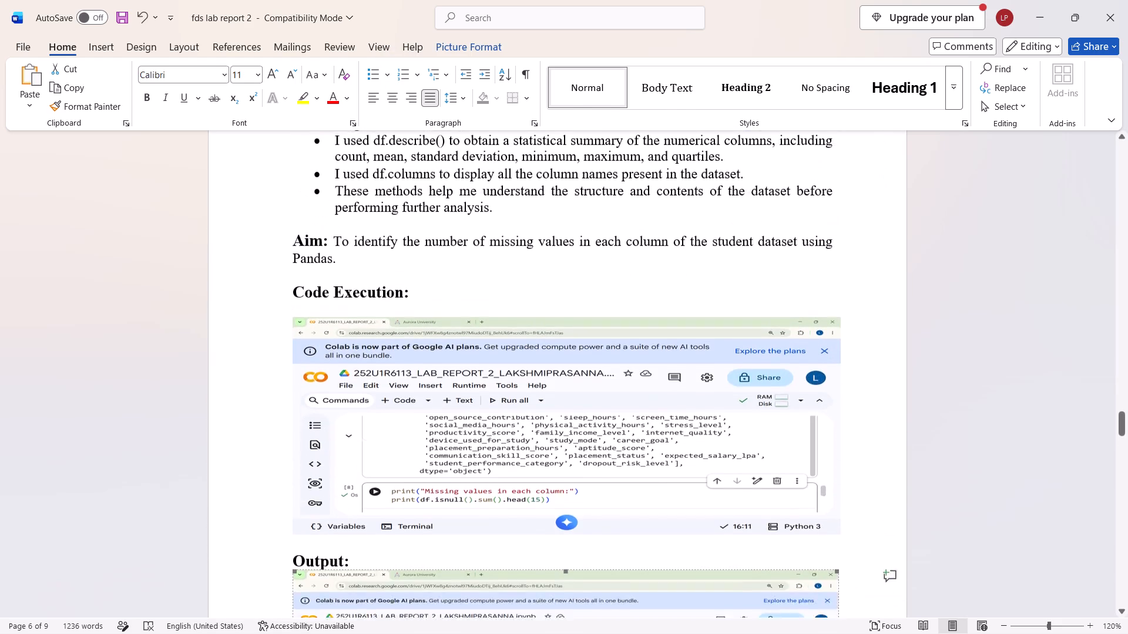
scroll(488, 379, "down", 1)
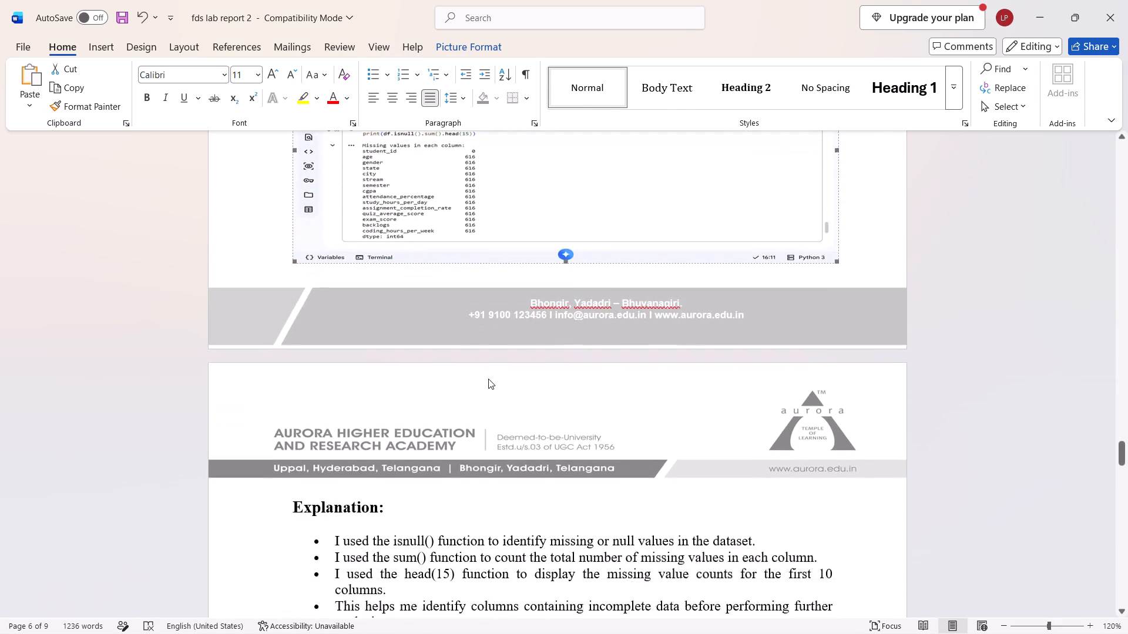
scroll(488, 379, "down", 1)
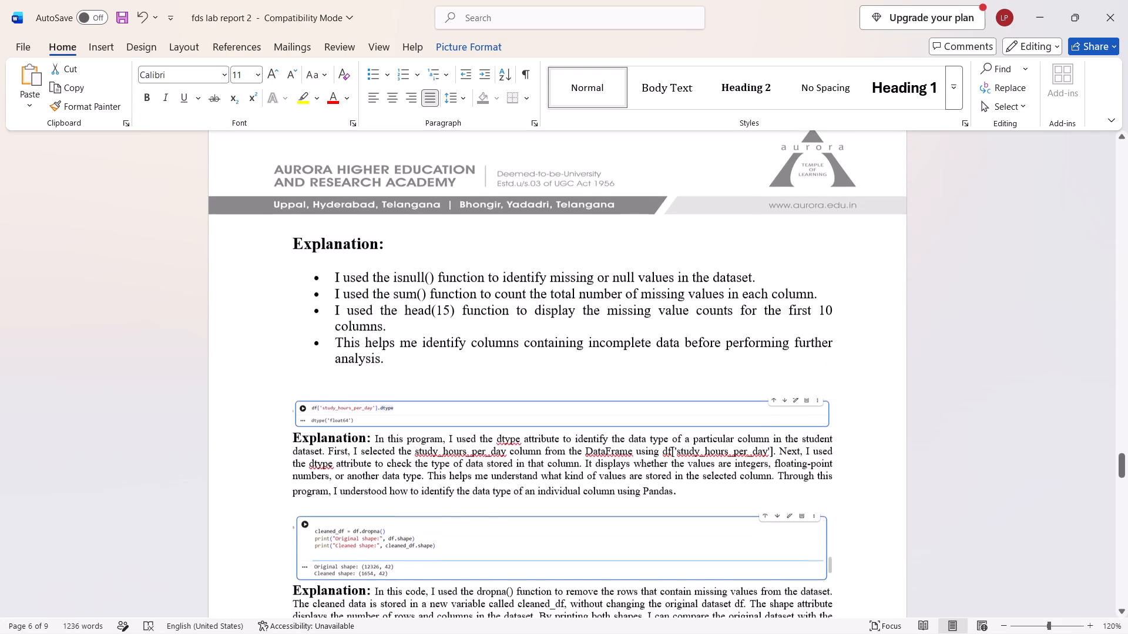
scroll(488, 379, "down", 1)
scroll(488, 379, "up", 1)
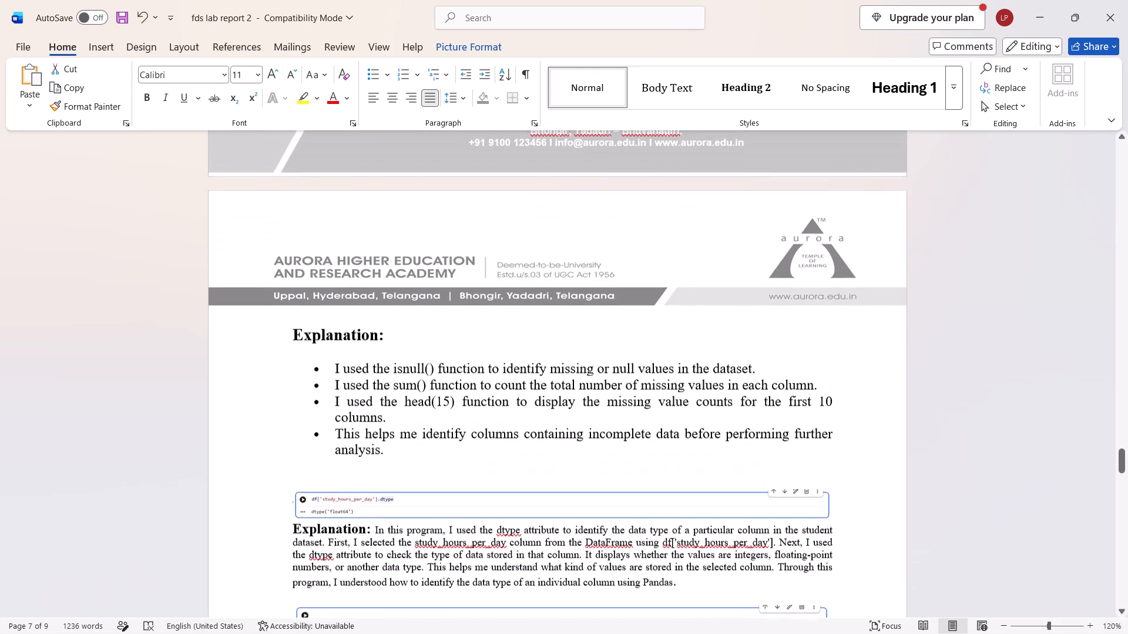
scroll(488, 379, "up", 1)
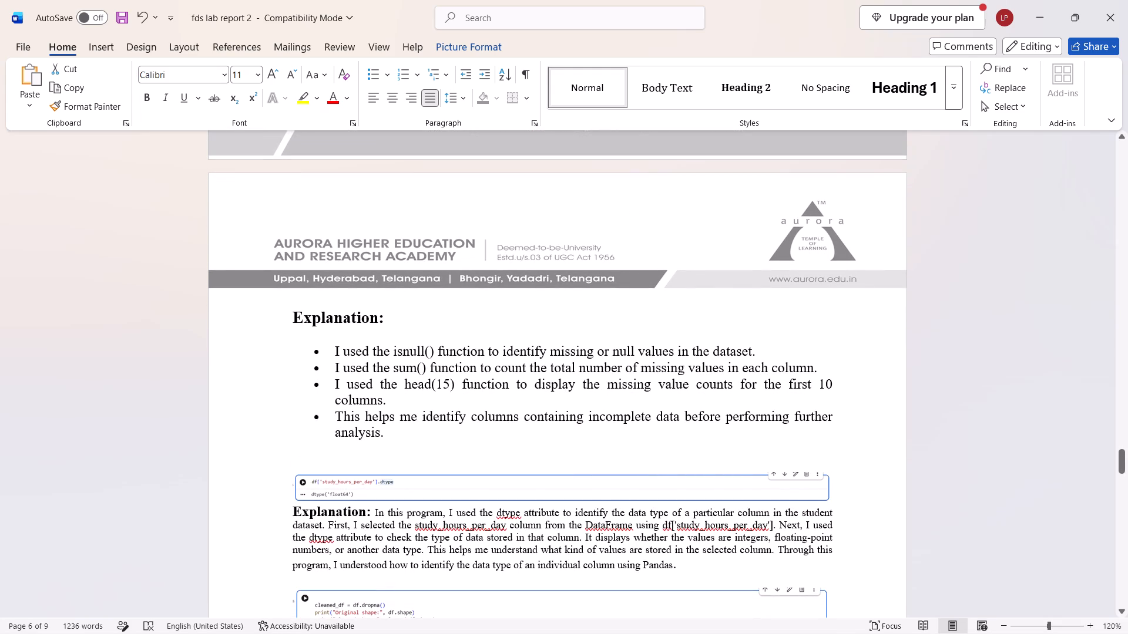
scroll(385, 487, "up", 3, "ctrl")
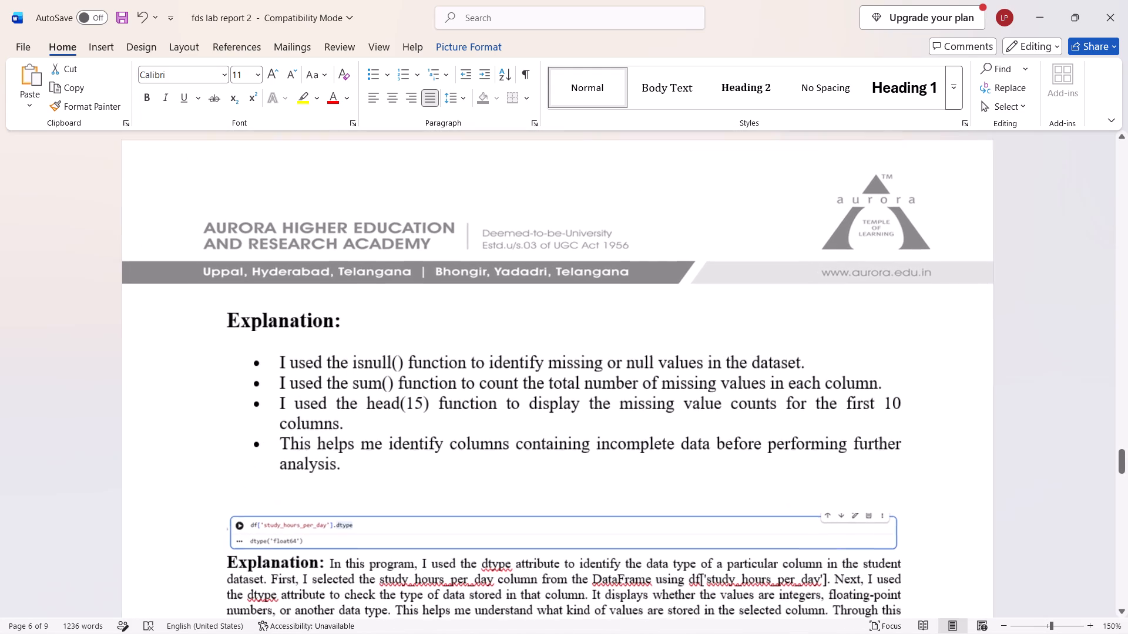
scroll(385, 487, "up", 3, "ctrl")
scroll(385, 487, "down", 1)
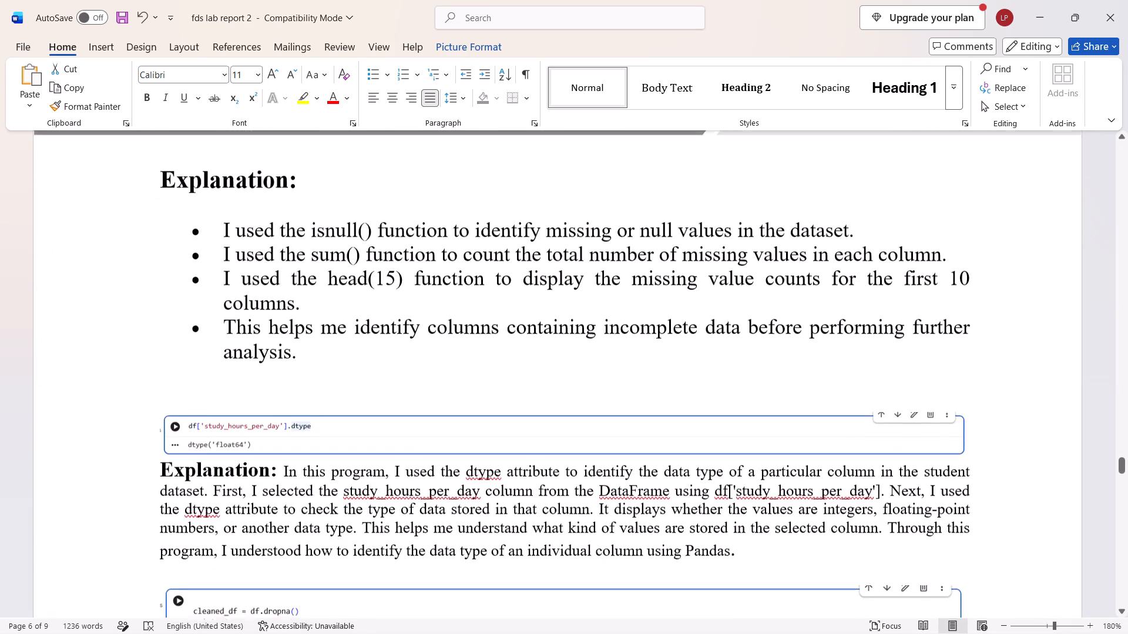
scroll(385, 487, "down", 1)
scroll(385, 487, "up", 3)
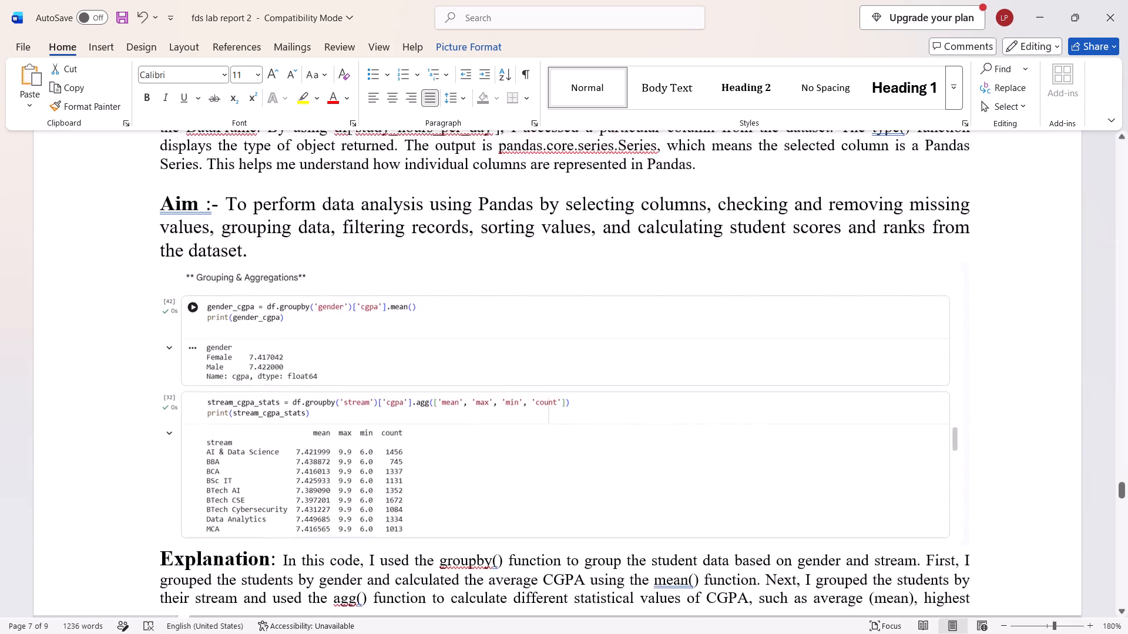
scroll(385, 487, "up", 3)
scroll(385, 487, "right", 1)
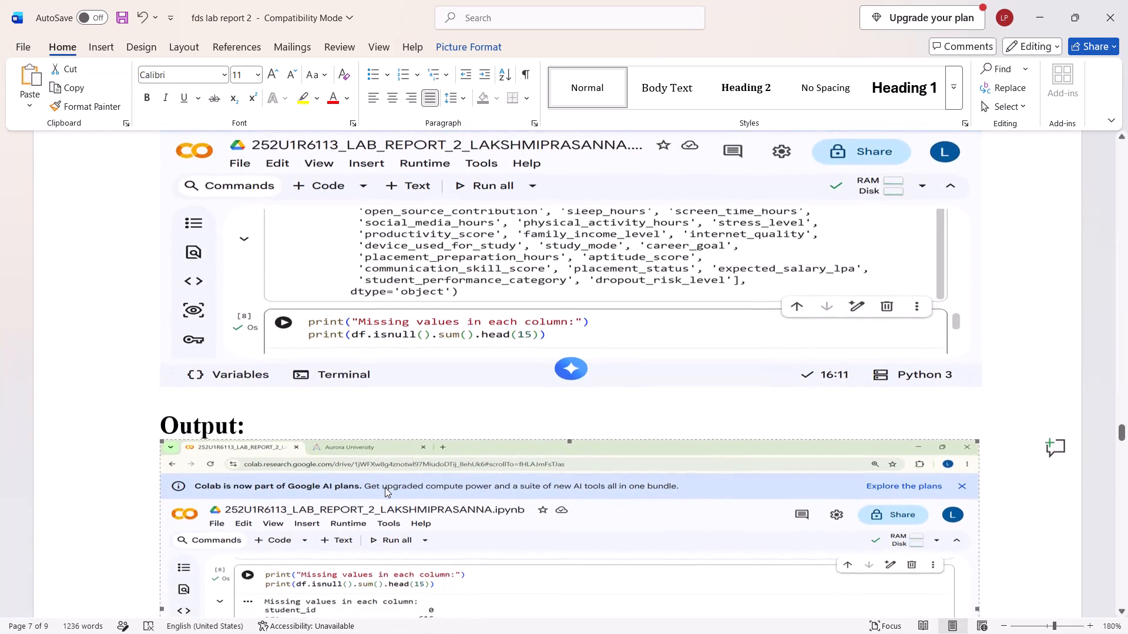
scroll(385, 487, "right", 1)
scroll(385, 487, "down", 1)
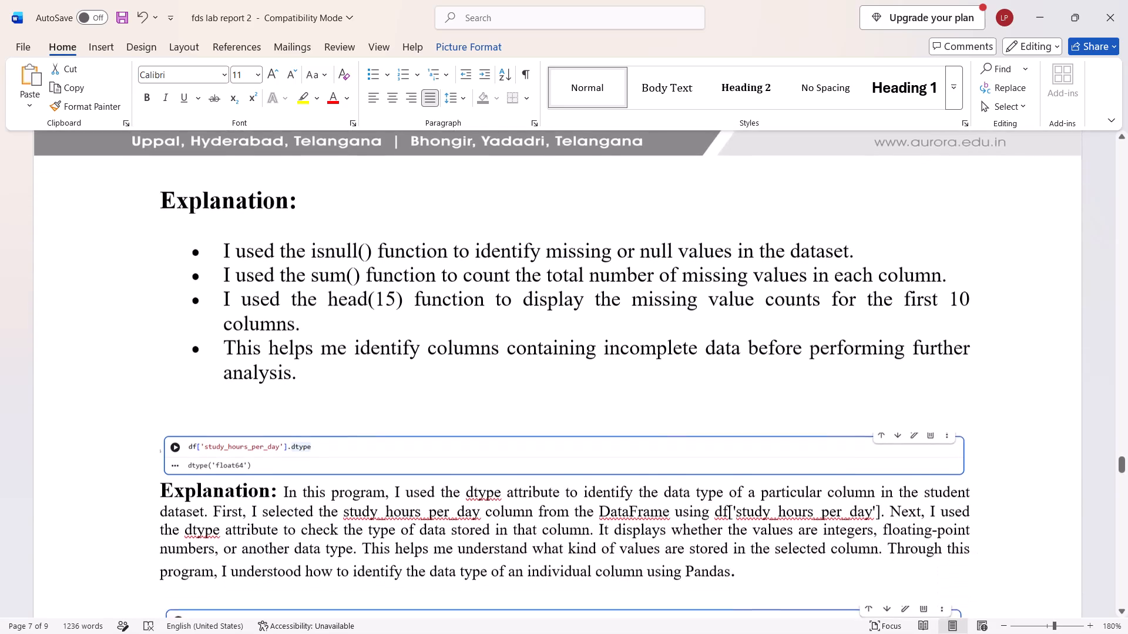
Look through the remaining report sections down to the "Google colab link:" heading and back to the missing-values explanation.
scroll(385, 487, "down", 3)
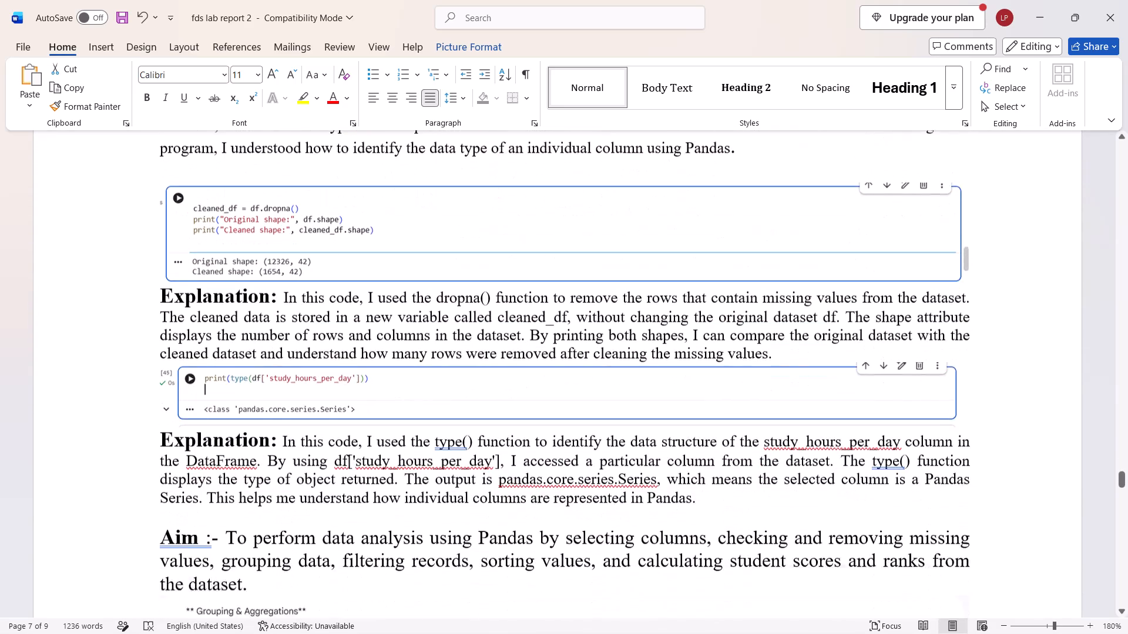
scroll(385, 487, "down", 3)
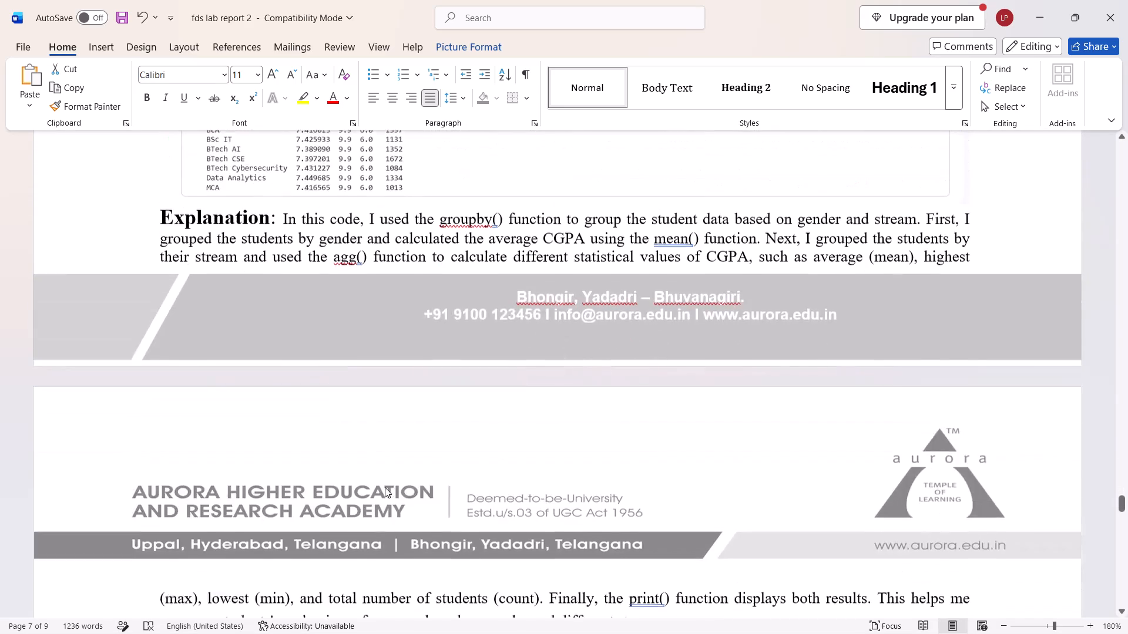
scroll(385, 487, "down", 6)
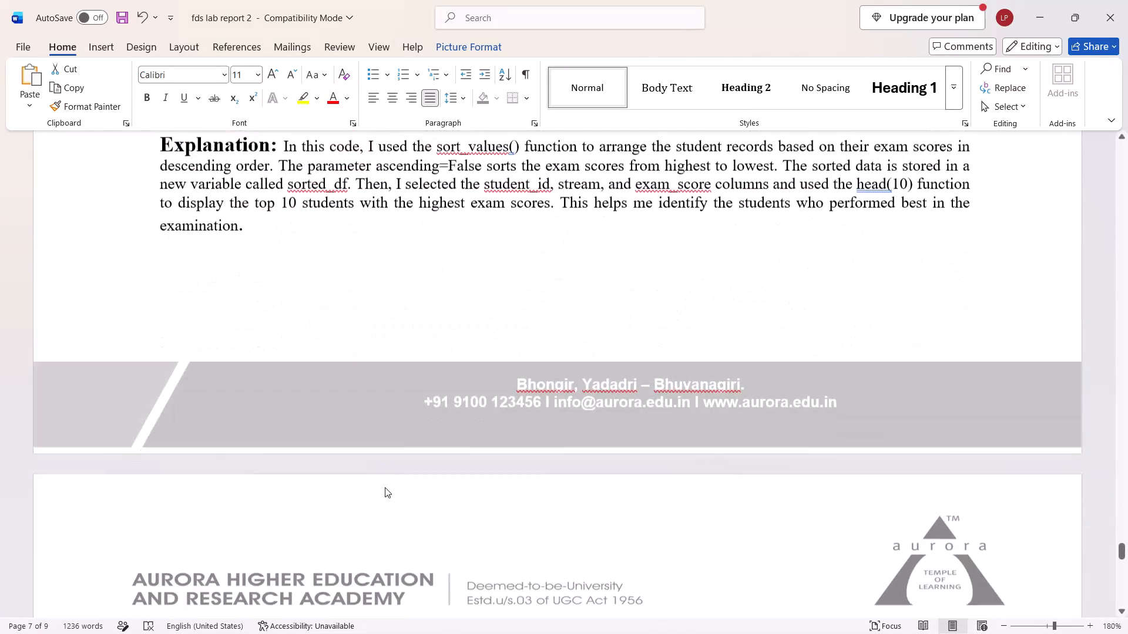
scroll(385, 487, "down", 5)
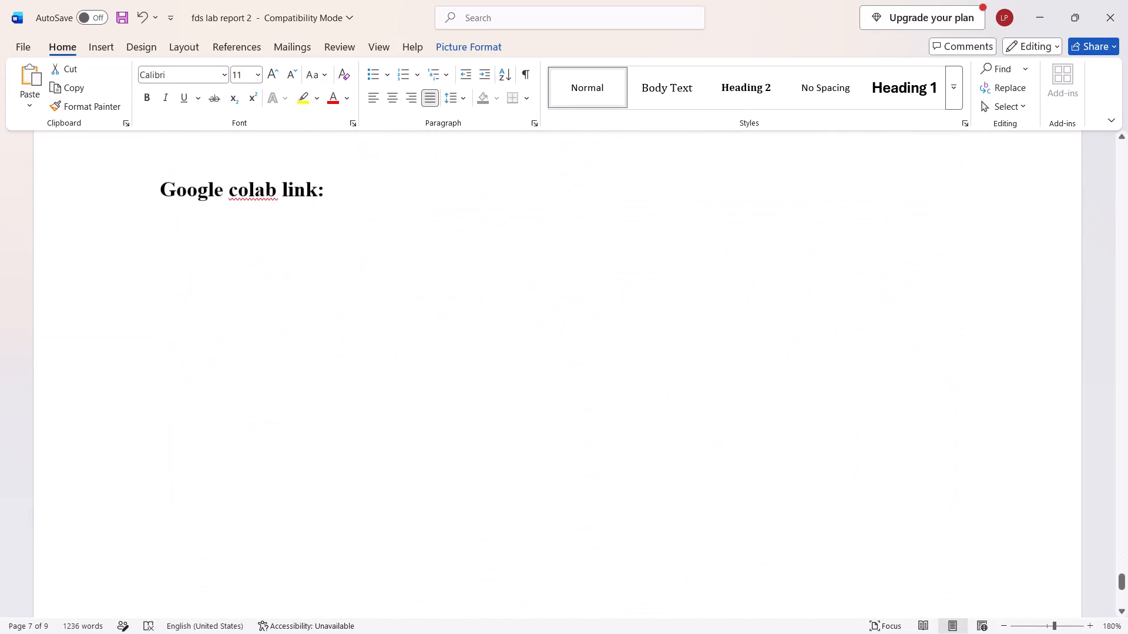
scroll(385, 487, "up", 2)
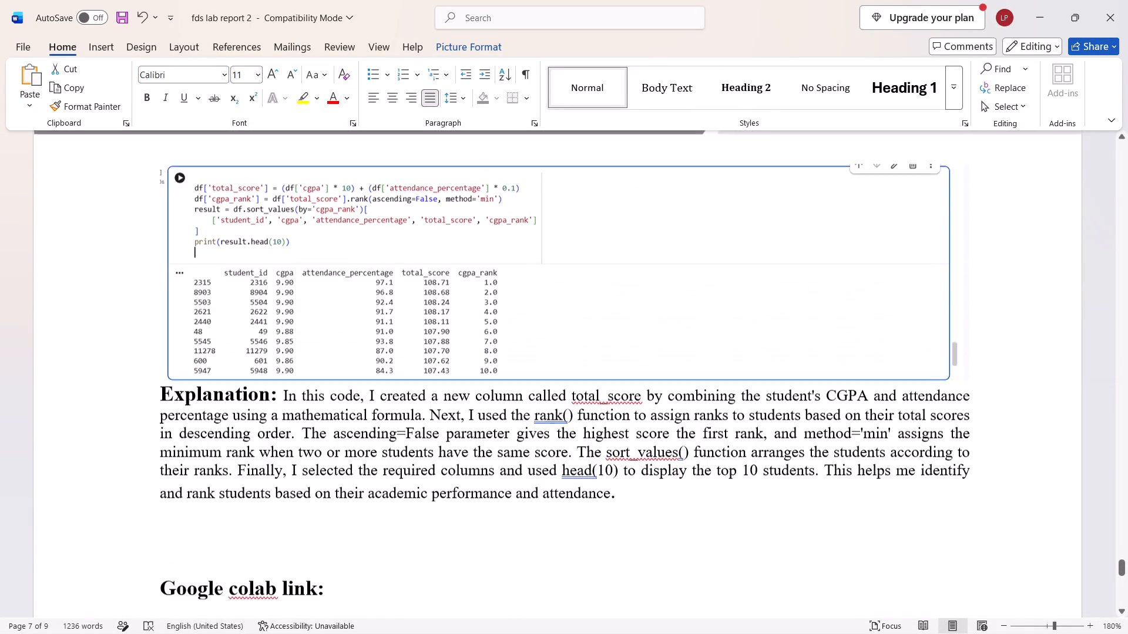
scroll(385, 487, "up", 4)
scroll(385, 487, "down", 8, "ctrl")
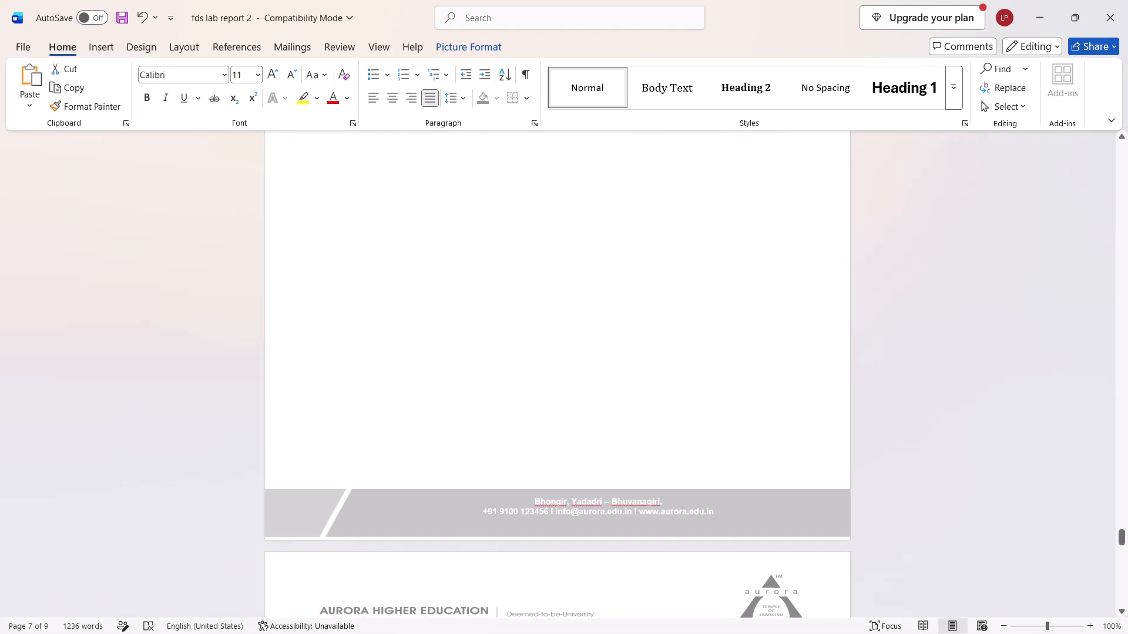
scroll(385, 487, "up", 1)
scroll(385, 487, "down", 1)
scroll(385, 487, "up", 1)
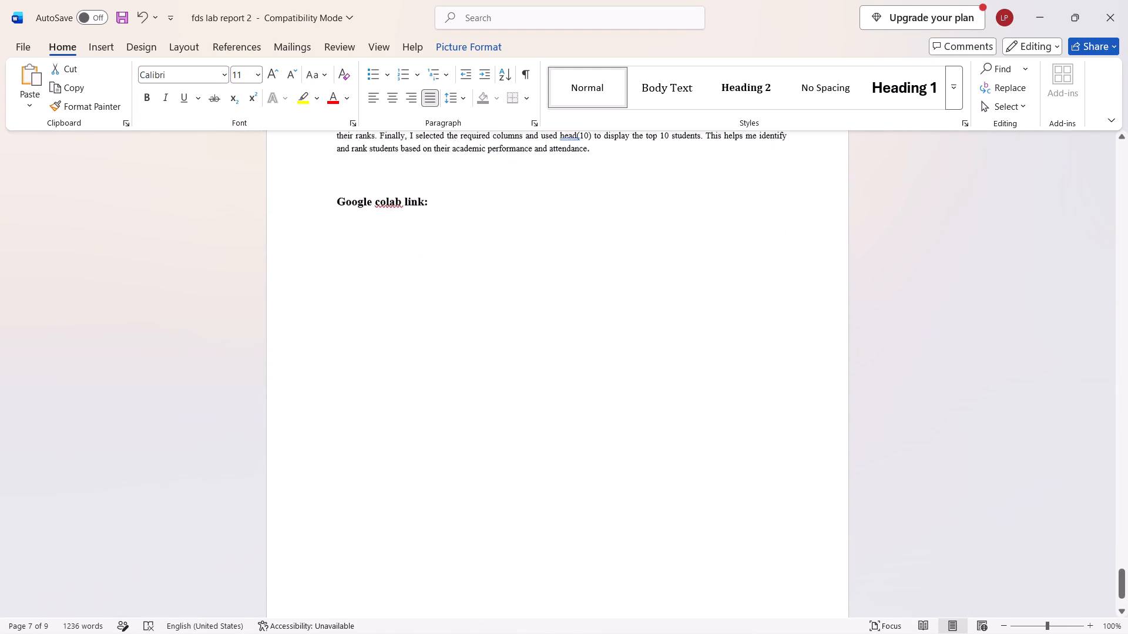
scroll(385, 487, "up", 7)
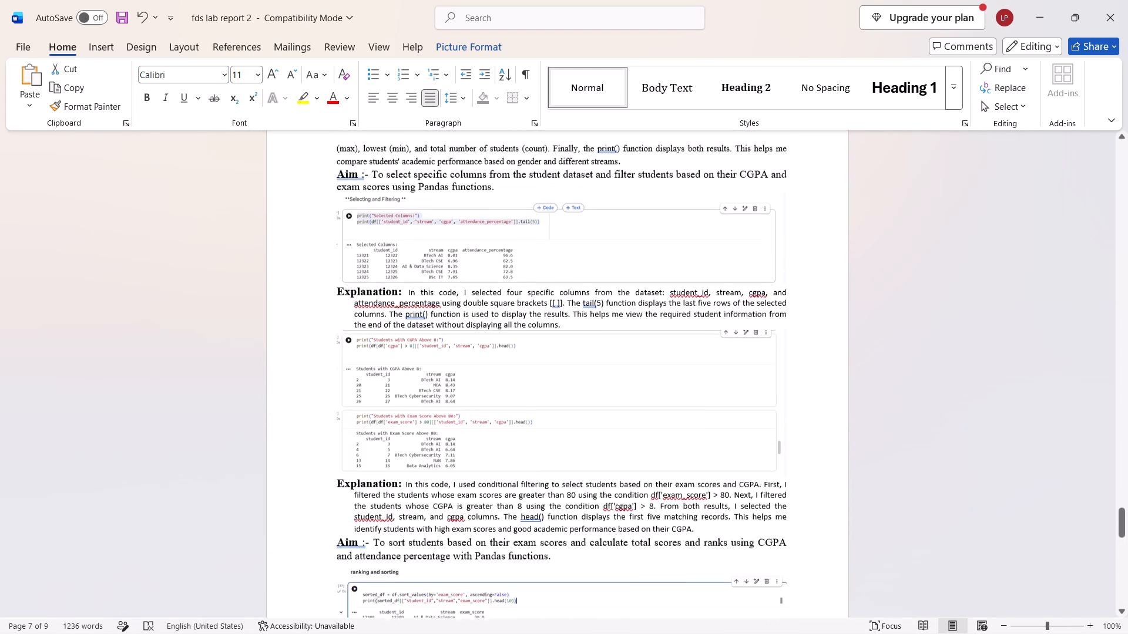
scroll(385, 487, "up", 6)
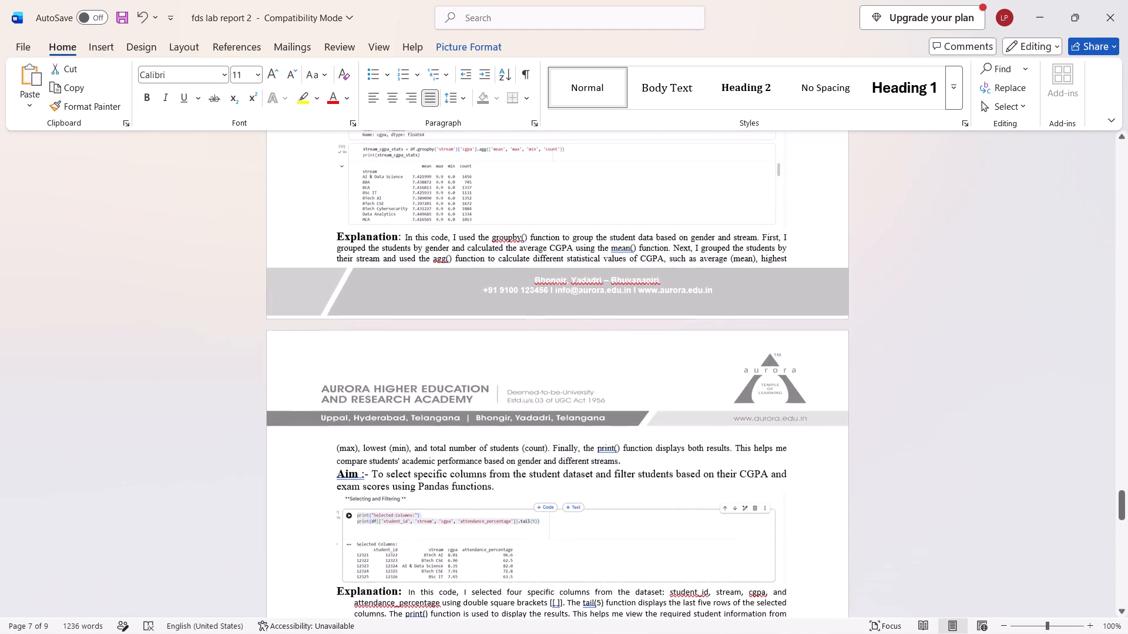
scroll(385, 487, "up", 5)
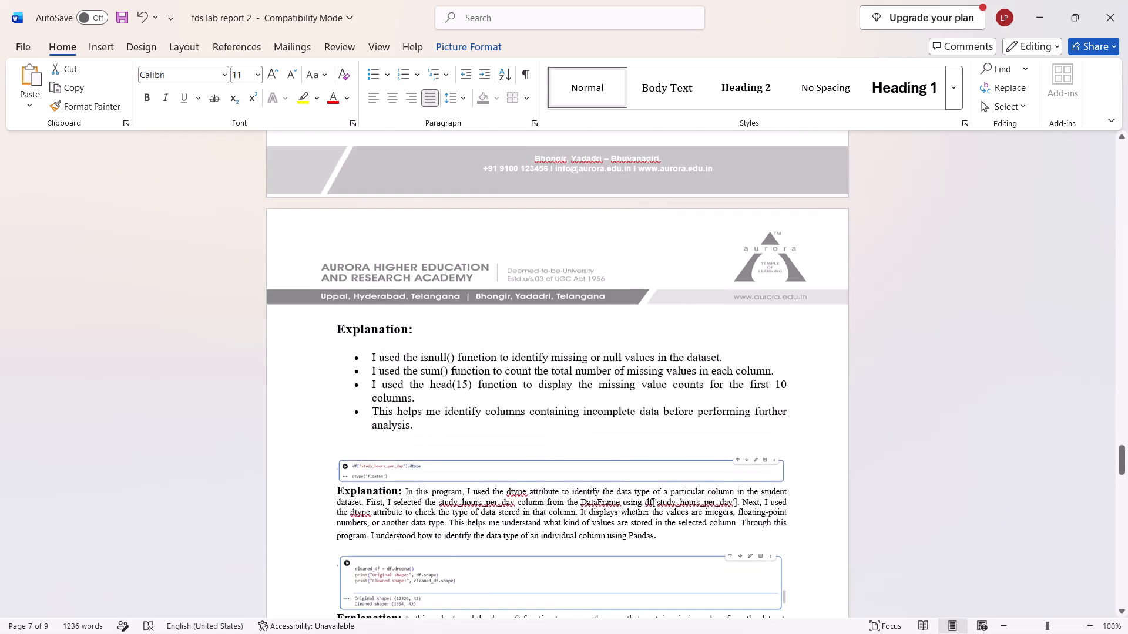
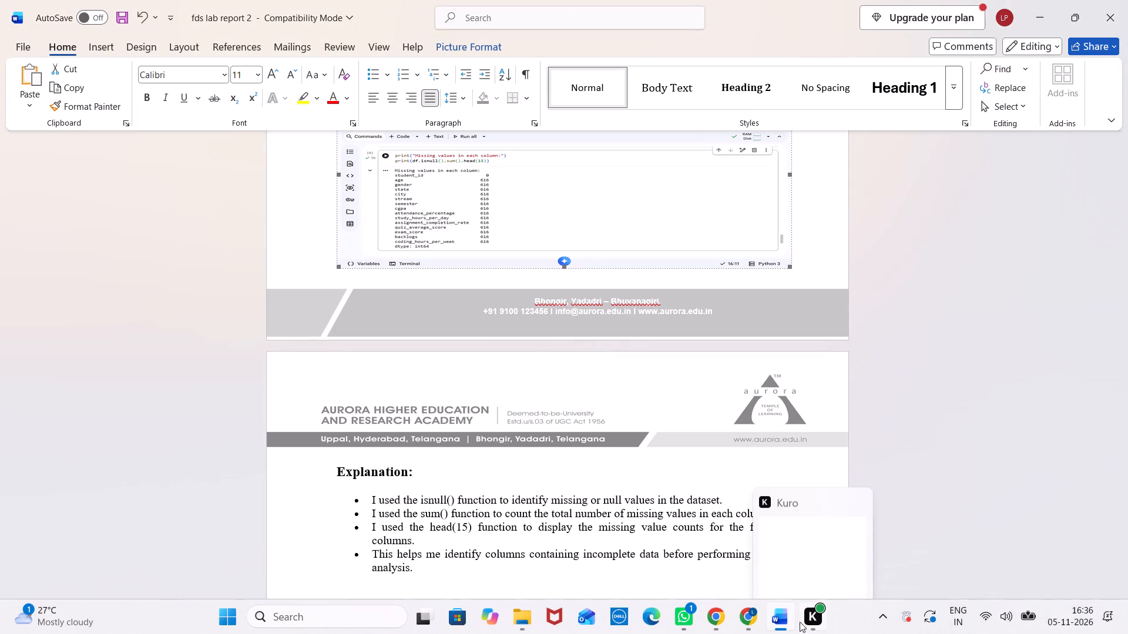
left_click(781, 557)
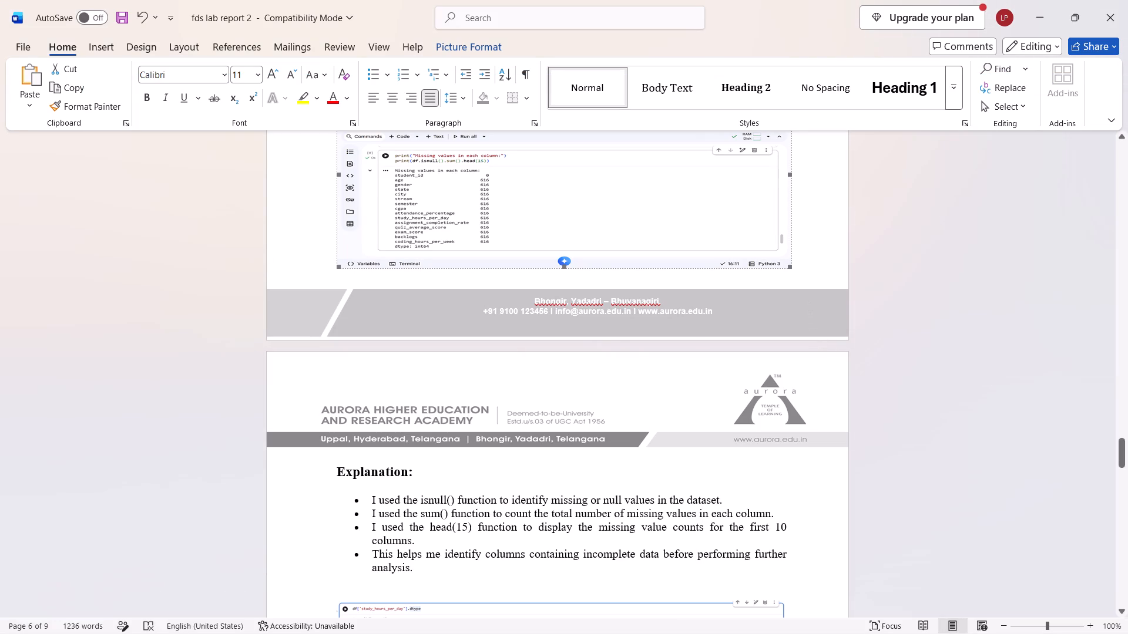
Review the report backwards from the missing-values output through its aim and the df.shape explanation to the dataset description output.
left_click(798, 258)
scroll(736, 208, "up", 1)
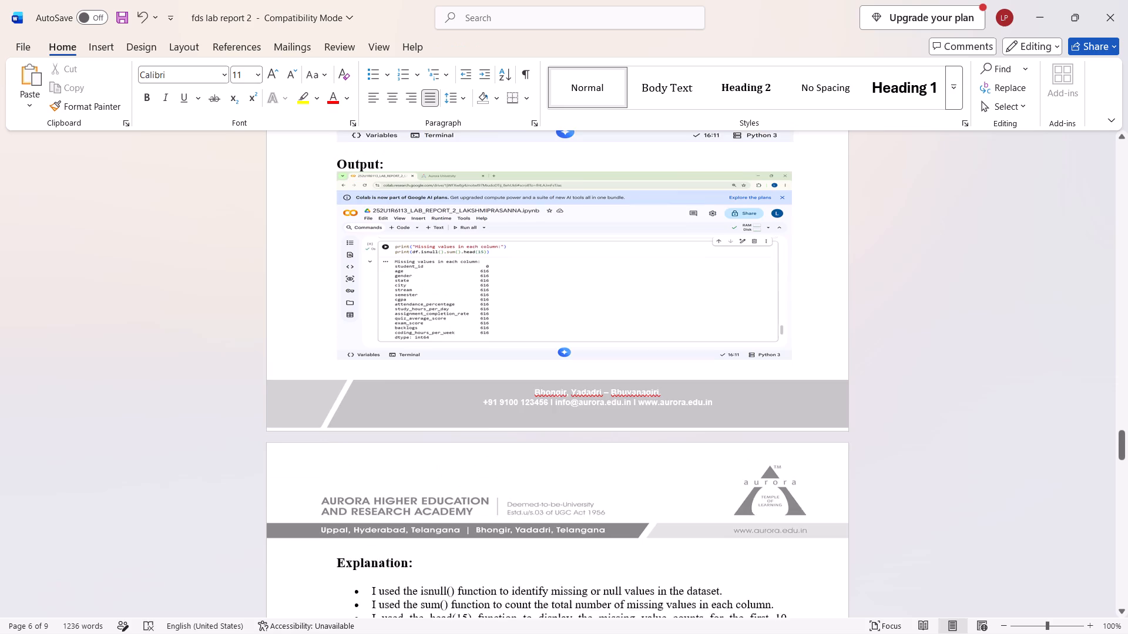
scroll(736, 208, "up", 2)
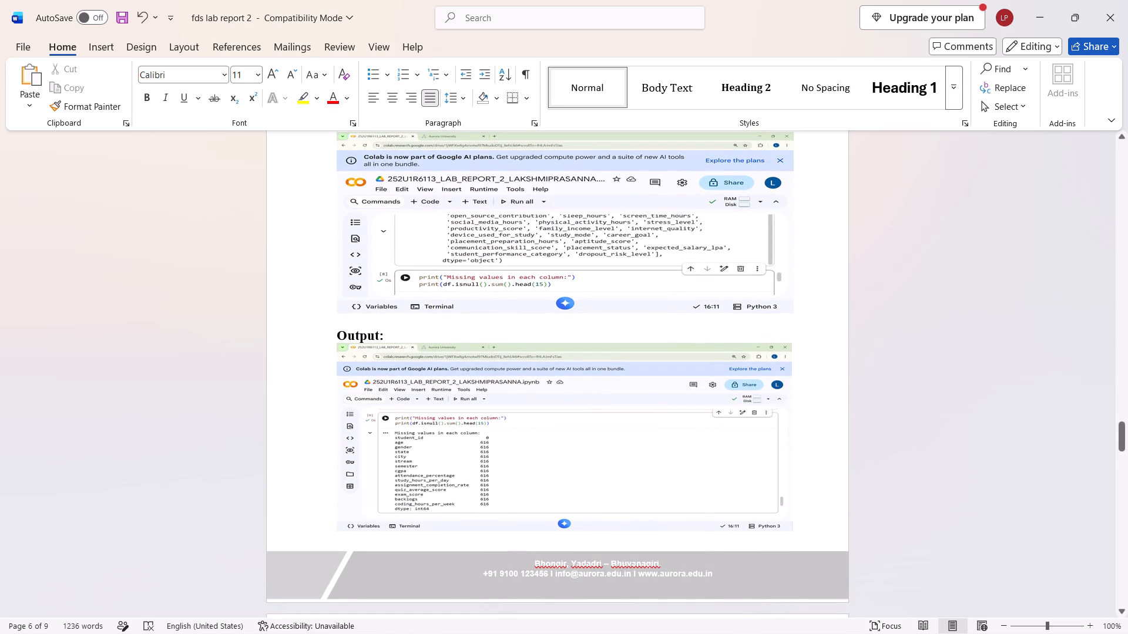
left_click(555, 340)
scroll(555, 340, "up", 2)
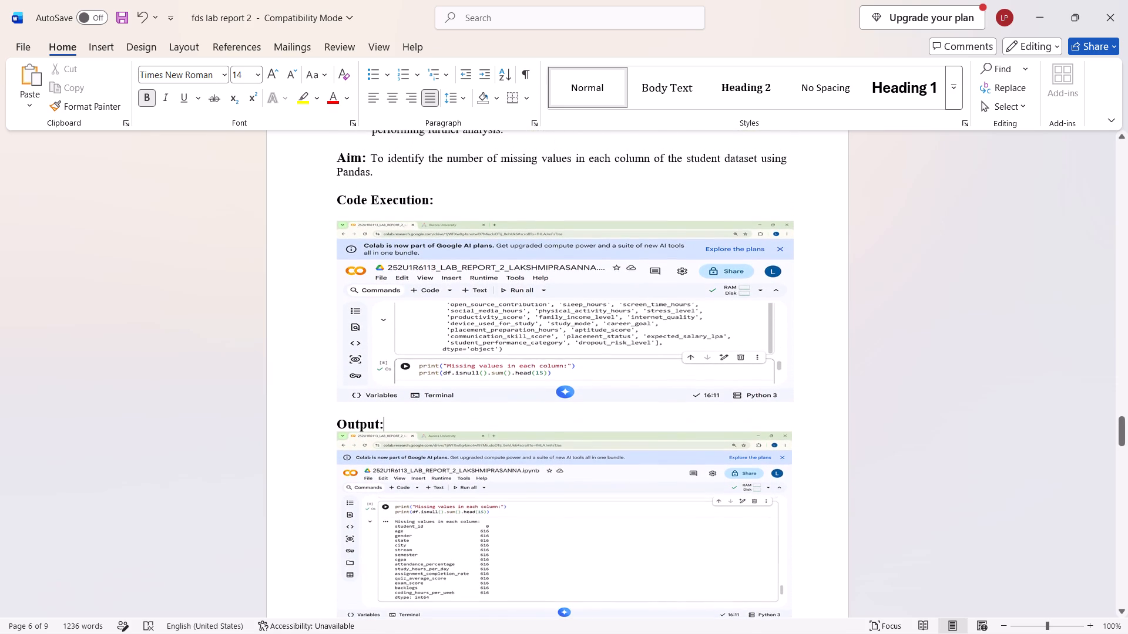
scroll(555, 340, "up", 2)
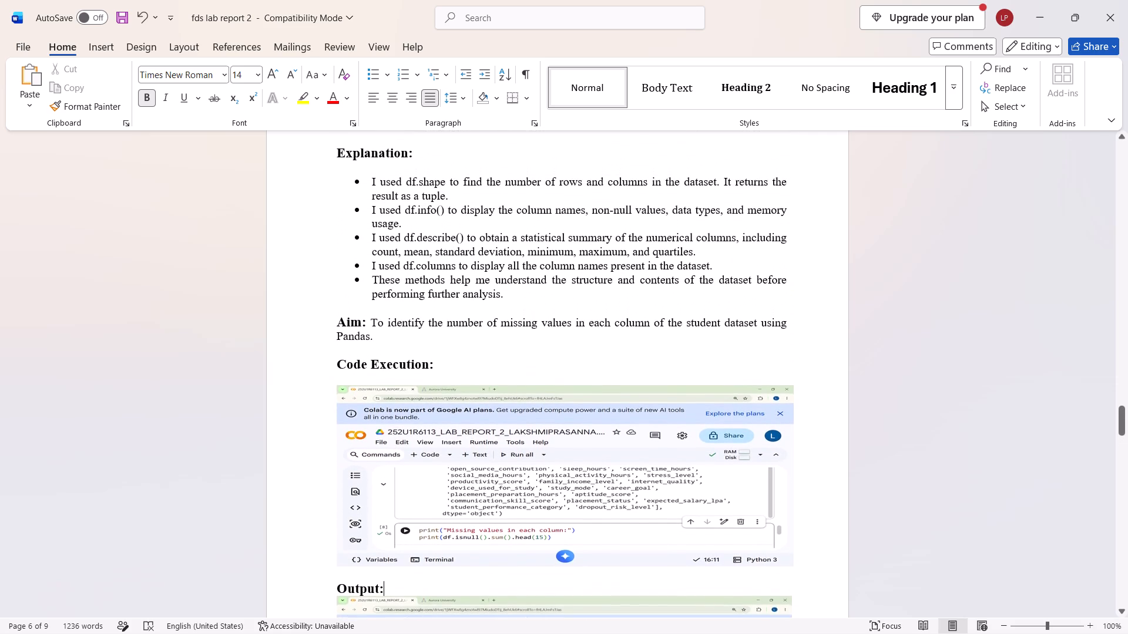
scroll(555, 340, "up", 4)
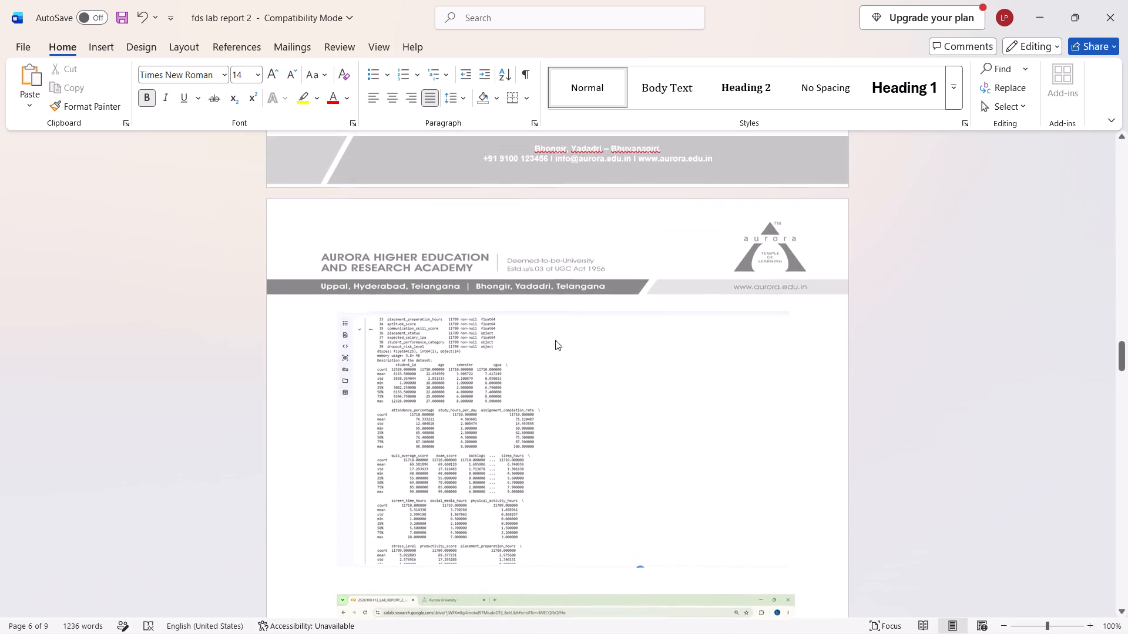
scroll(555, 340, "up", 4)
Look over the dropna, type and grouping sections further down, and return to the missing-values code and output screenshots.
scroll(555, 340, "down", 15)
scroll(555, 340, "up", 7)
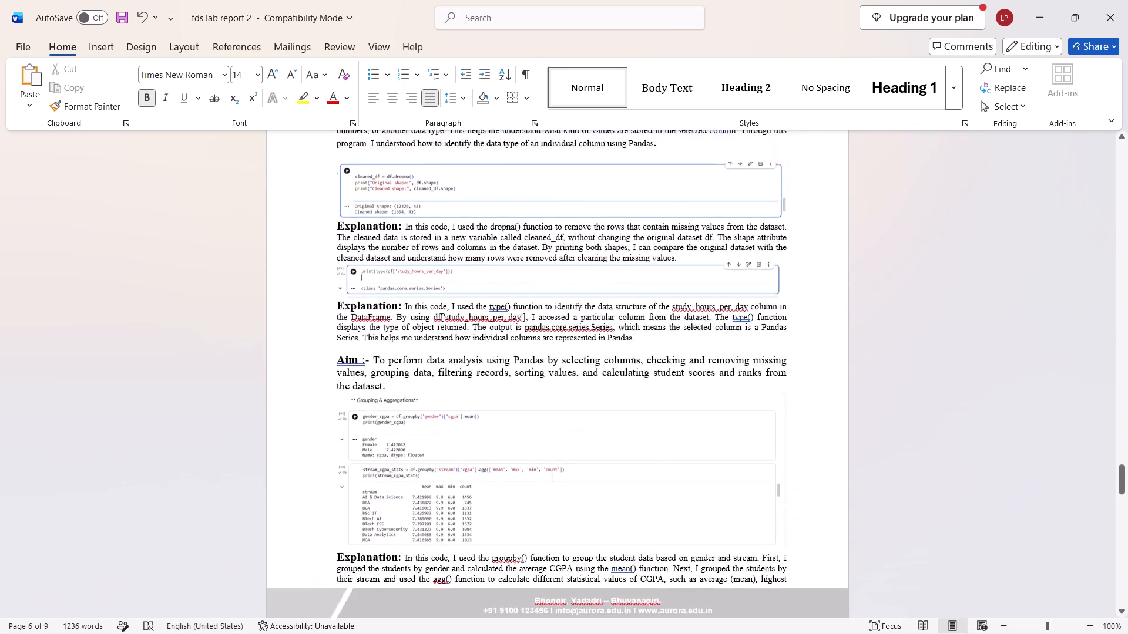
scroll(555, 340, "up", 7)
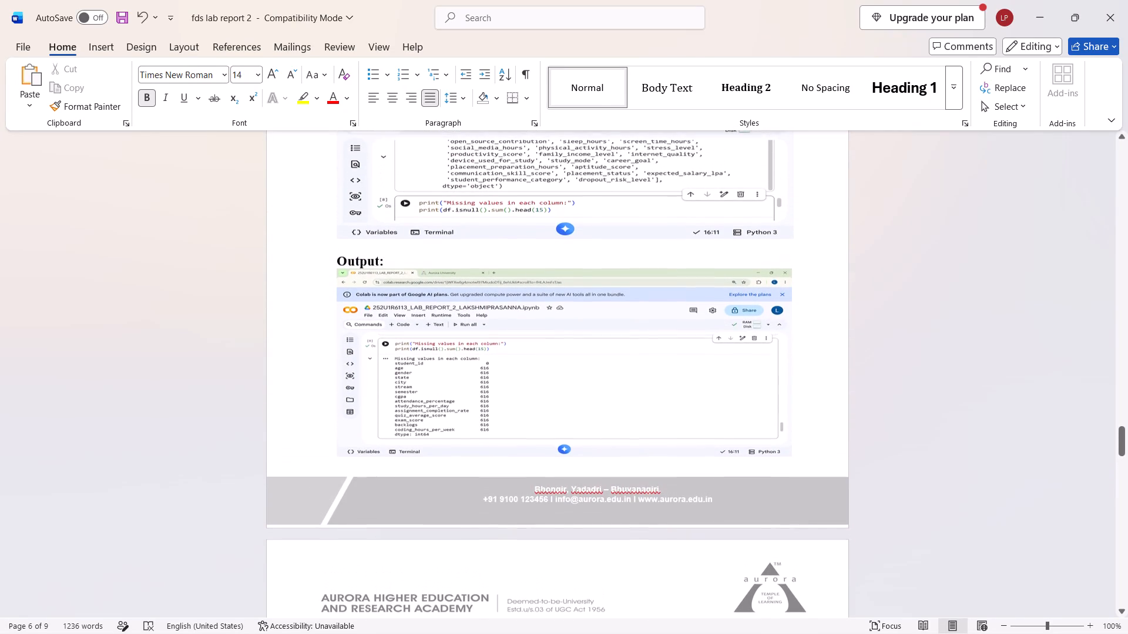
scroll(555, 340, "up", 3)
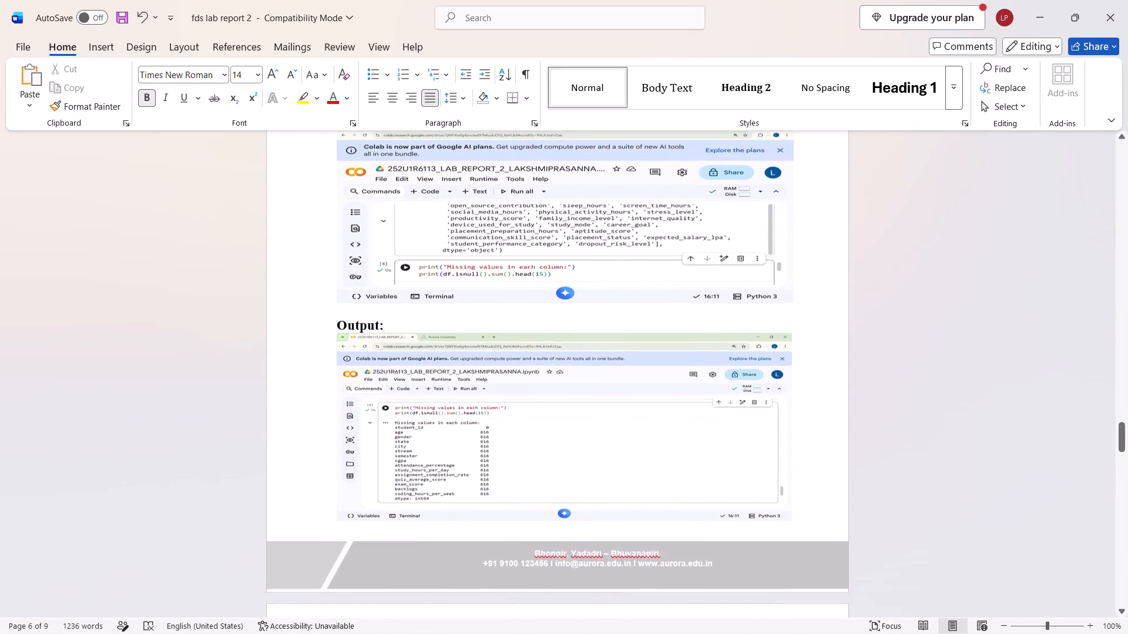
scroll(555, 340, "up", 1)
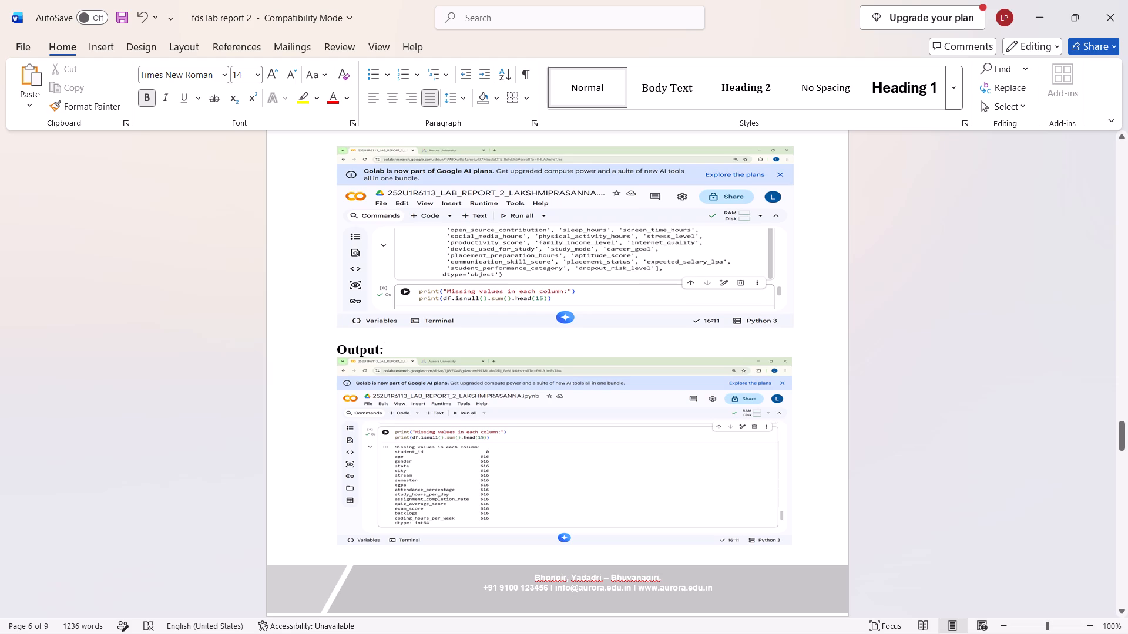
scroll(555, 340, "down", 1)
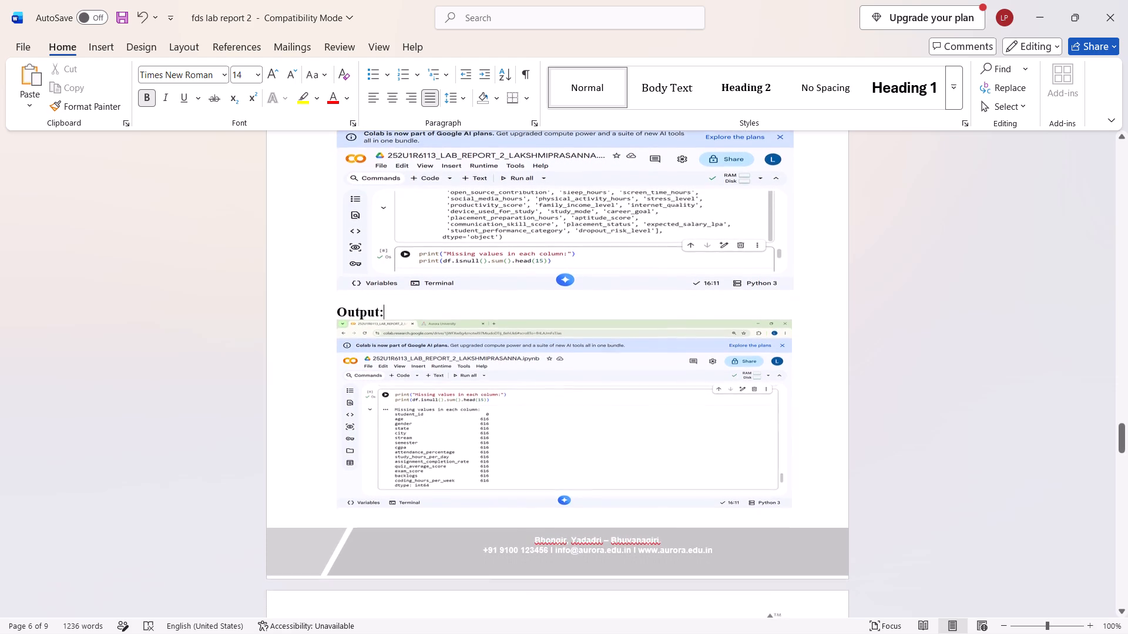
scroll(555, 340, "down", 1)
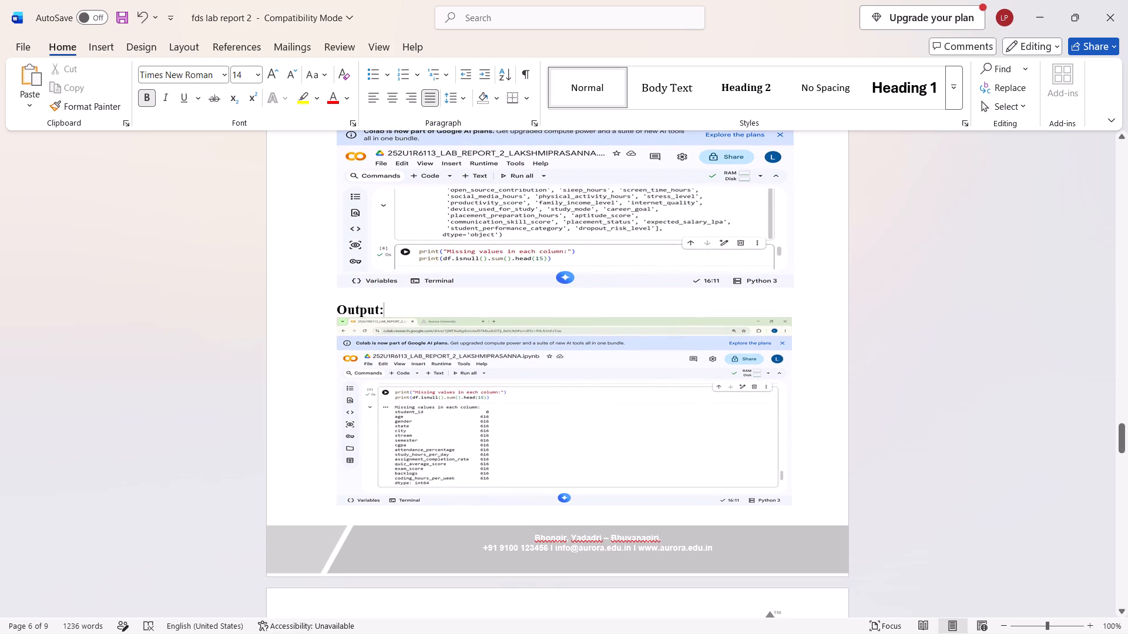